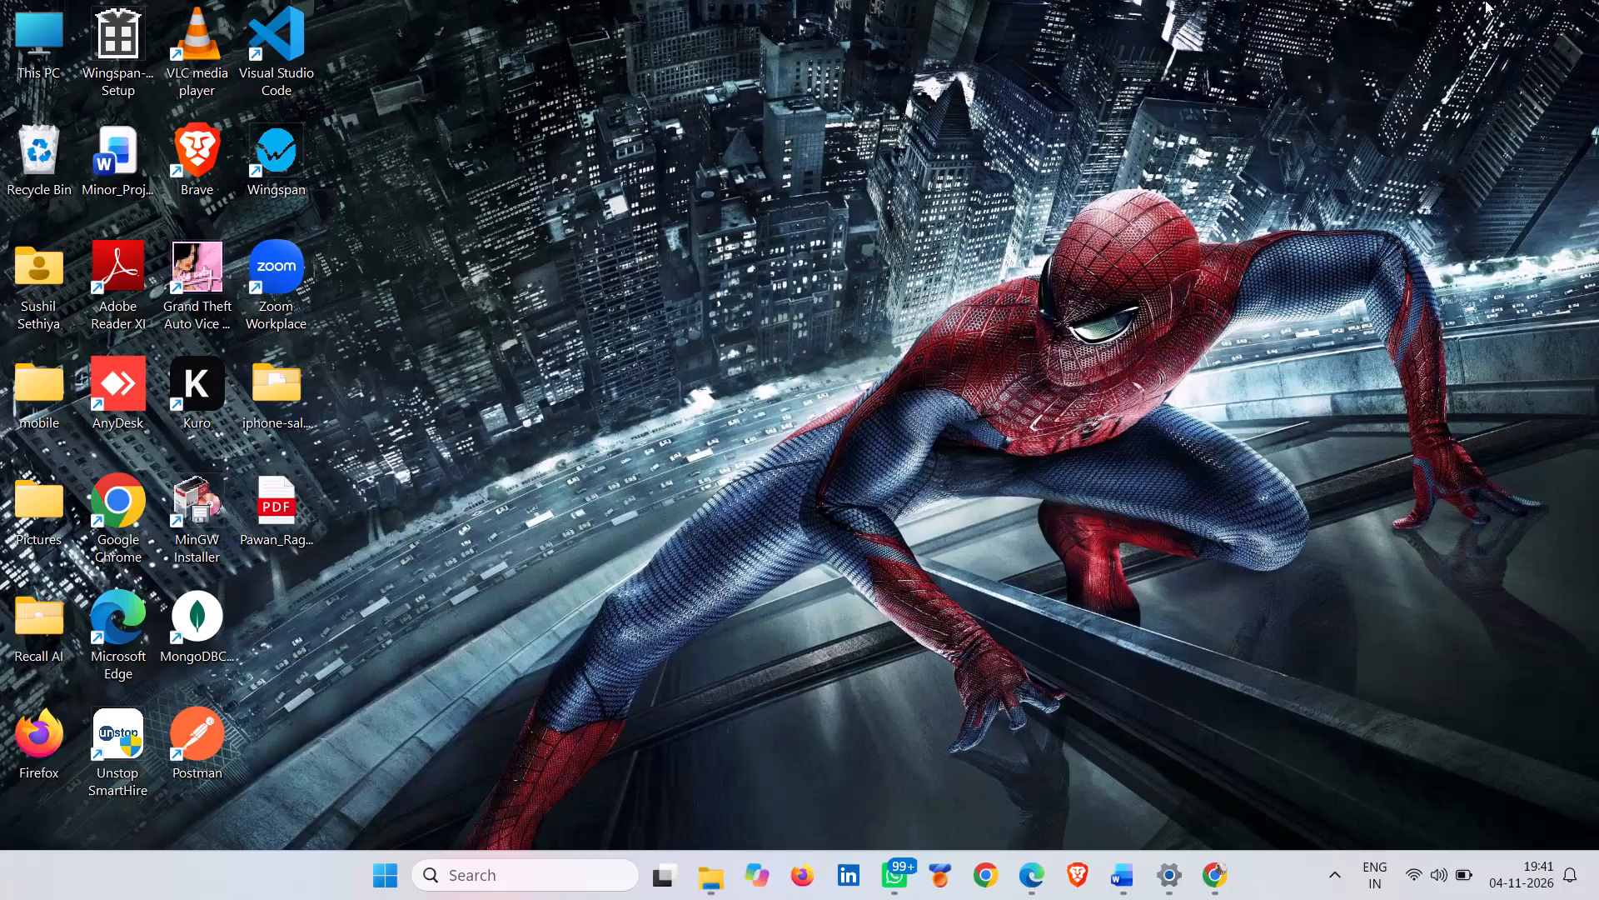
# Open the sample internship report PDF from the desktop and examine its cover page title, session, supervisor and submission details.
pyautogui.doubleClick(281, 511)
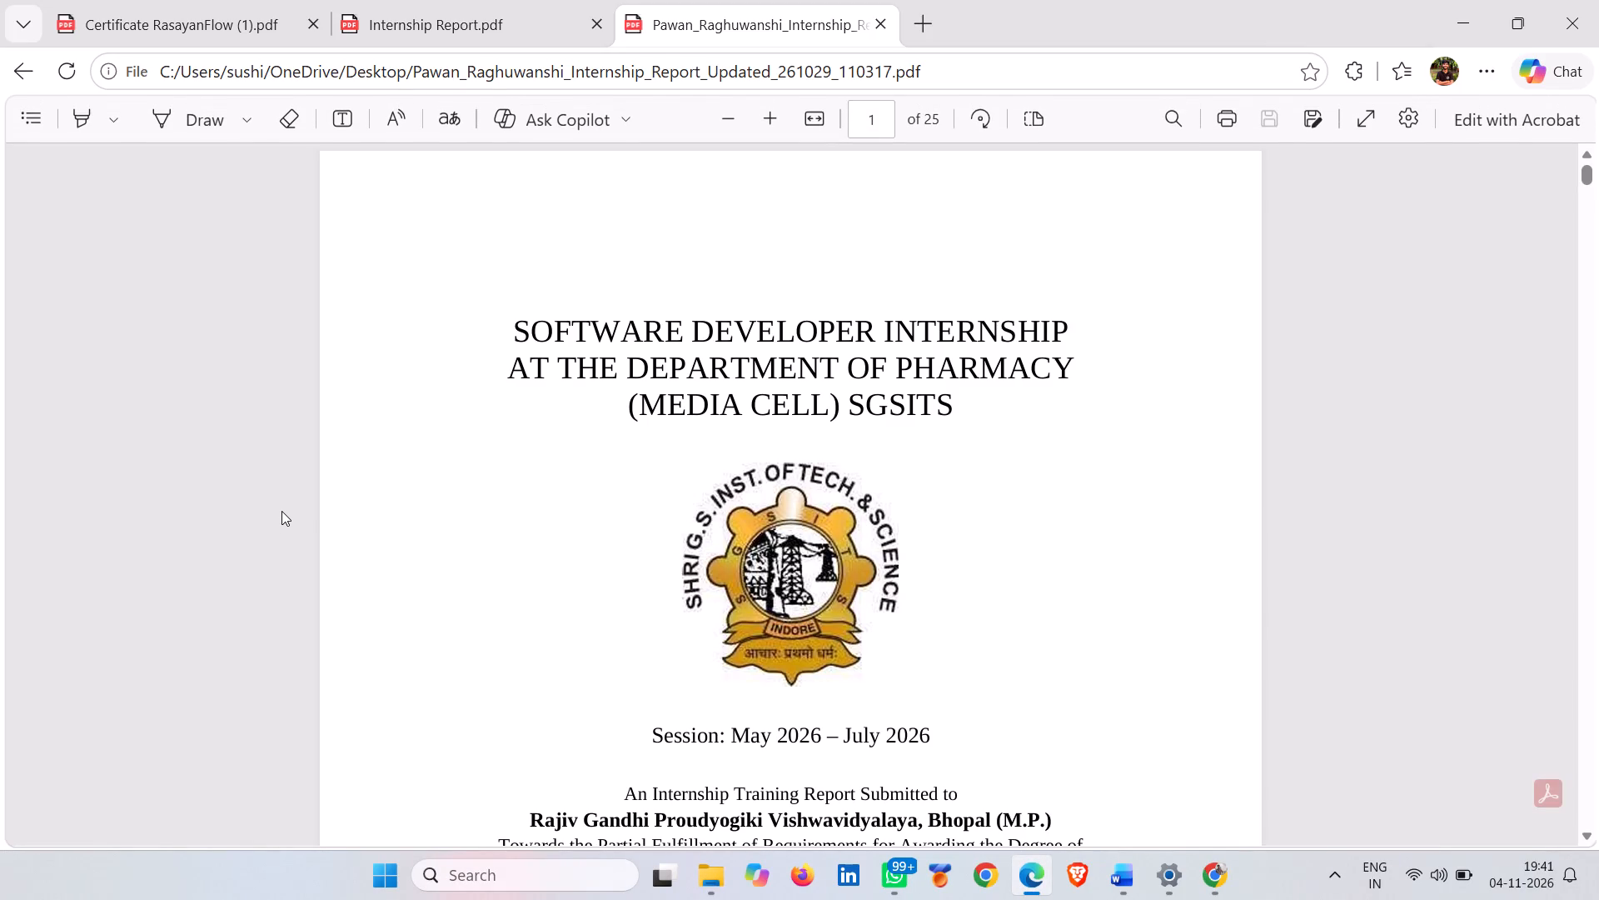
pyautogui.scroll(-3, 647, 655)
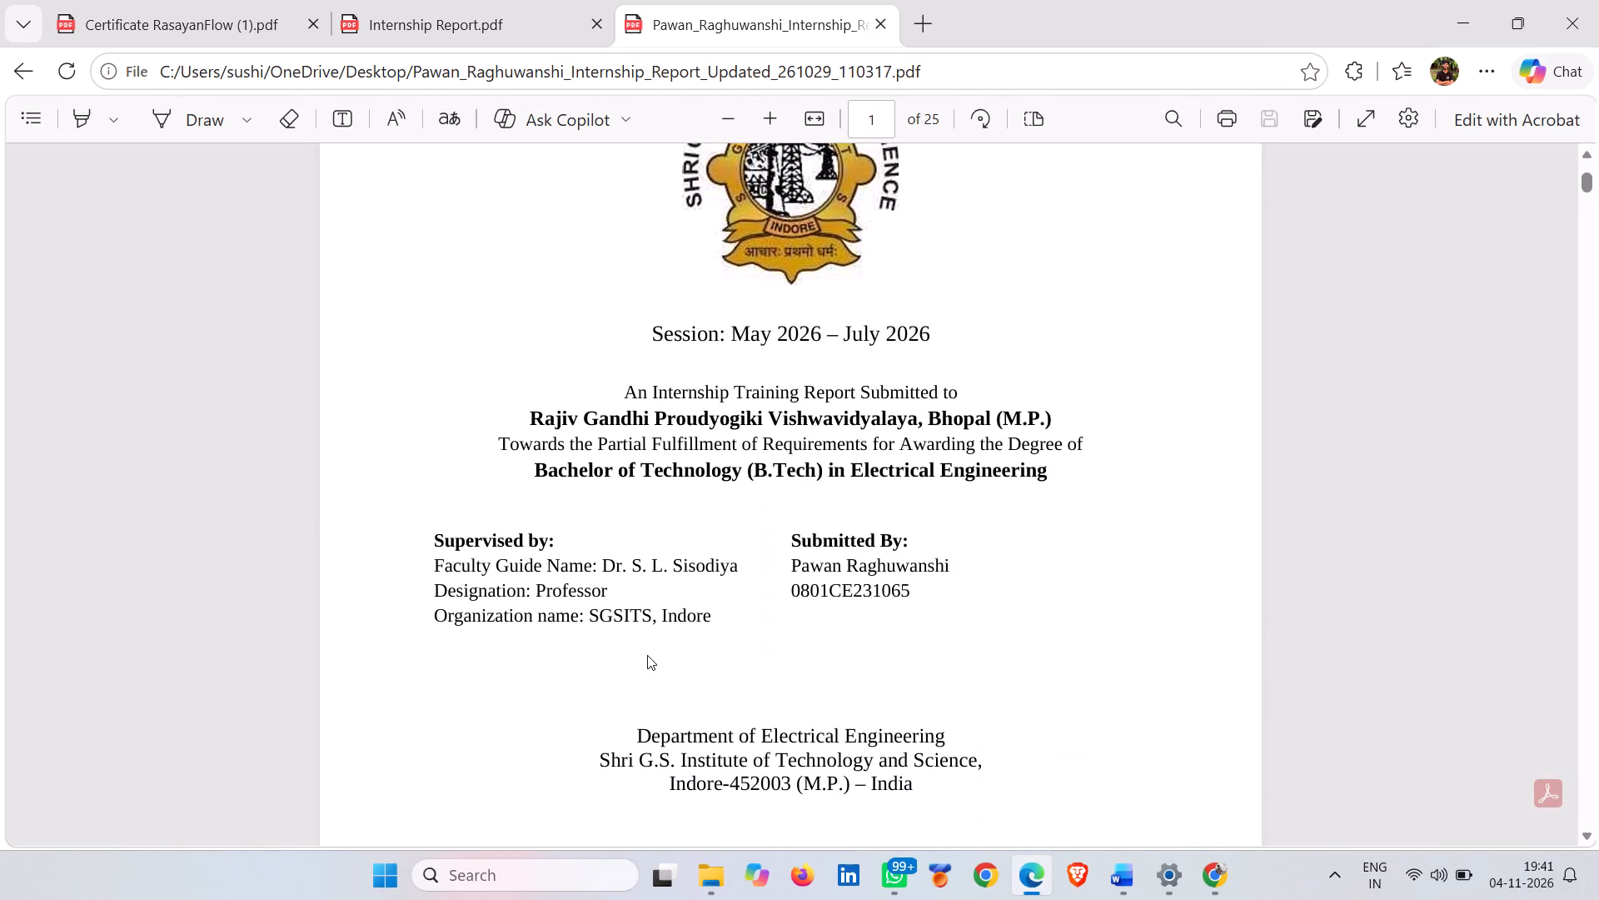
pyautogui.scroll(-13, 716, 457)
pyautogui.scroll(14, 716, 449)
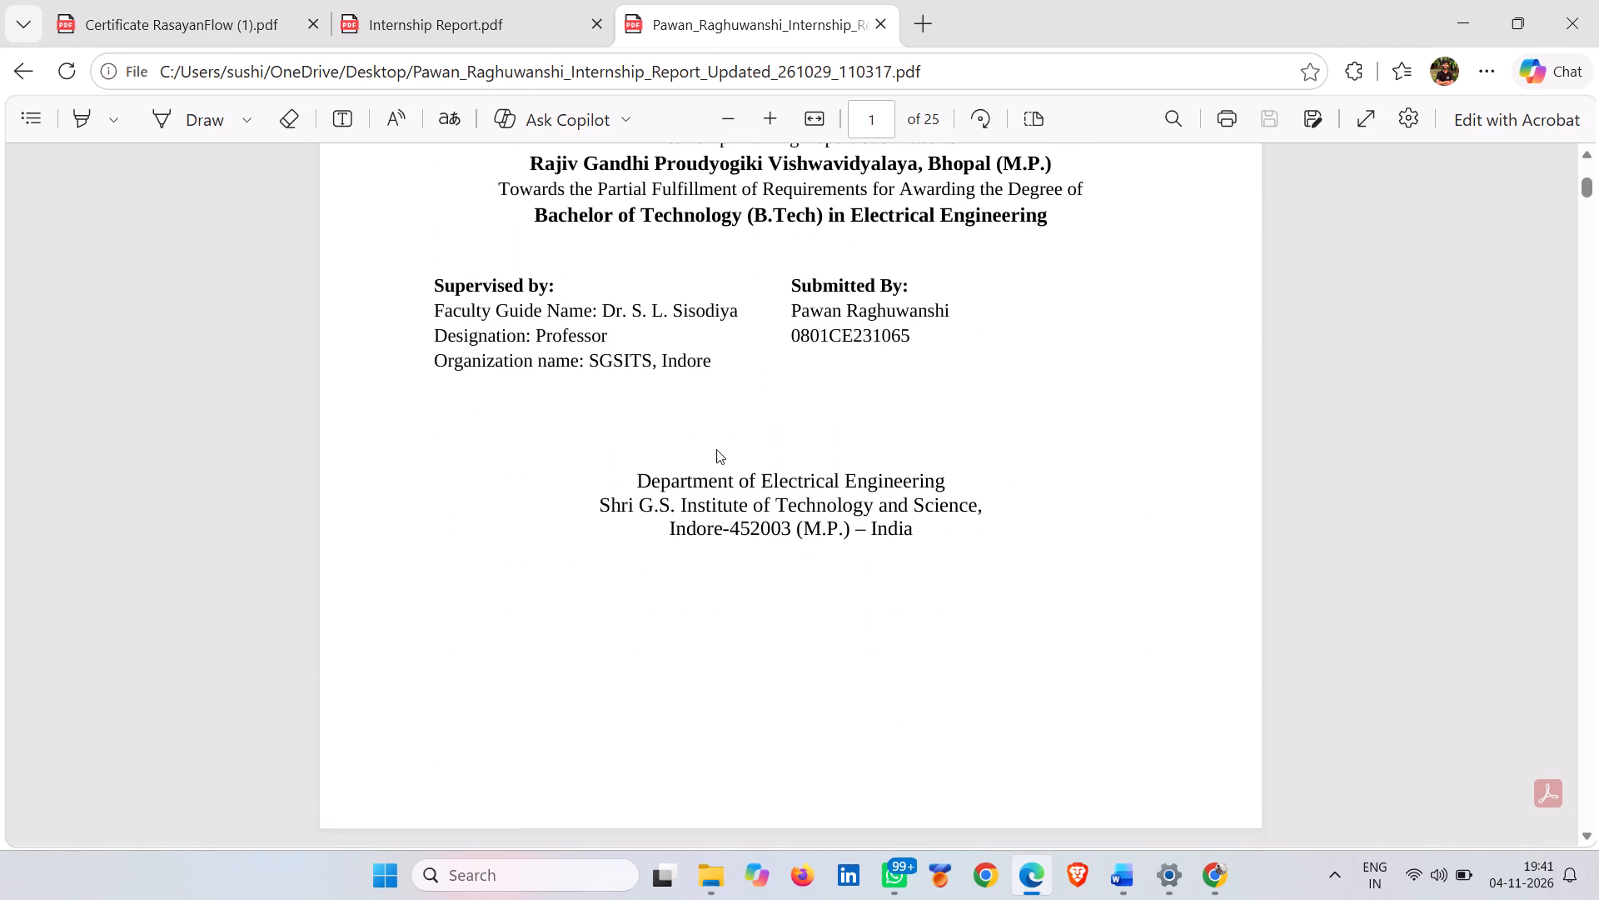
pyautogui.scroll(1, 716, 449)
# Switch to the Internship Report PDF and examine its cover page title, duration, and submitted-by and submitted-to details.
pyautogui.click(430, 0)
pyautogui.scroll(14, 600, 541)
pyautogui.scroll(-6, 602, 526)
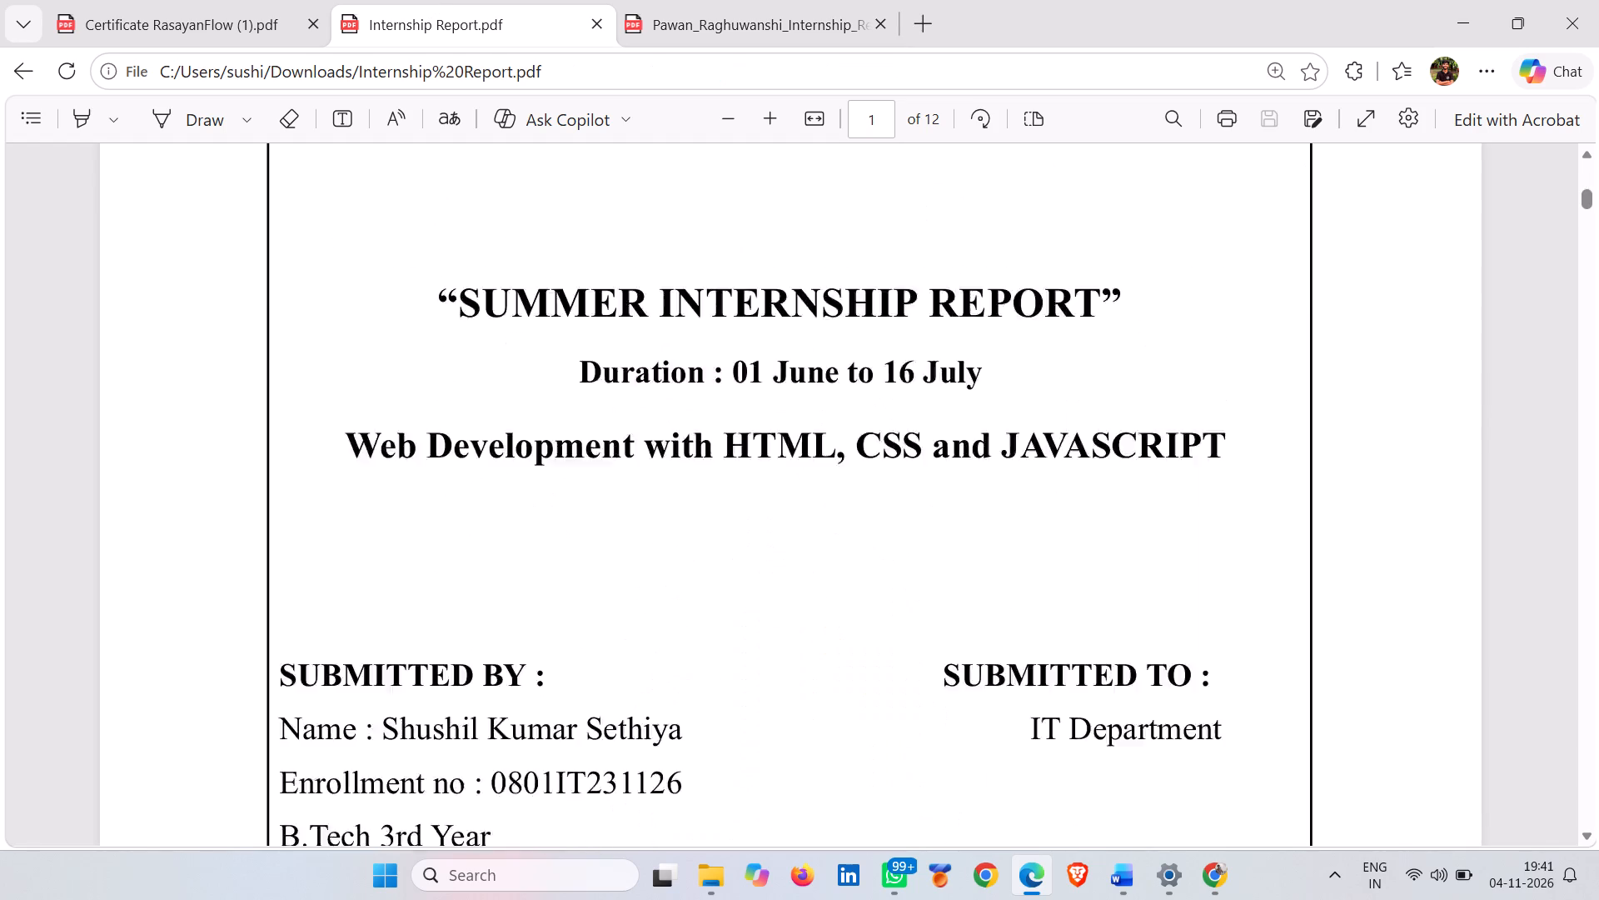
pyautogui.scroll(-4, 602, 526)
pyautogui.scroll(2, 602, 526)
pyautogui.scroll(-2, 602, 526)
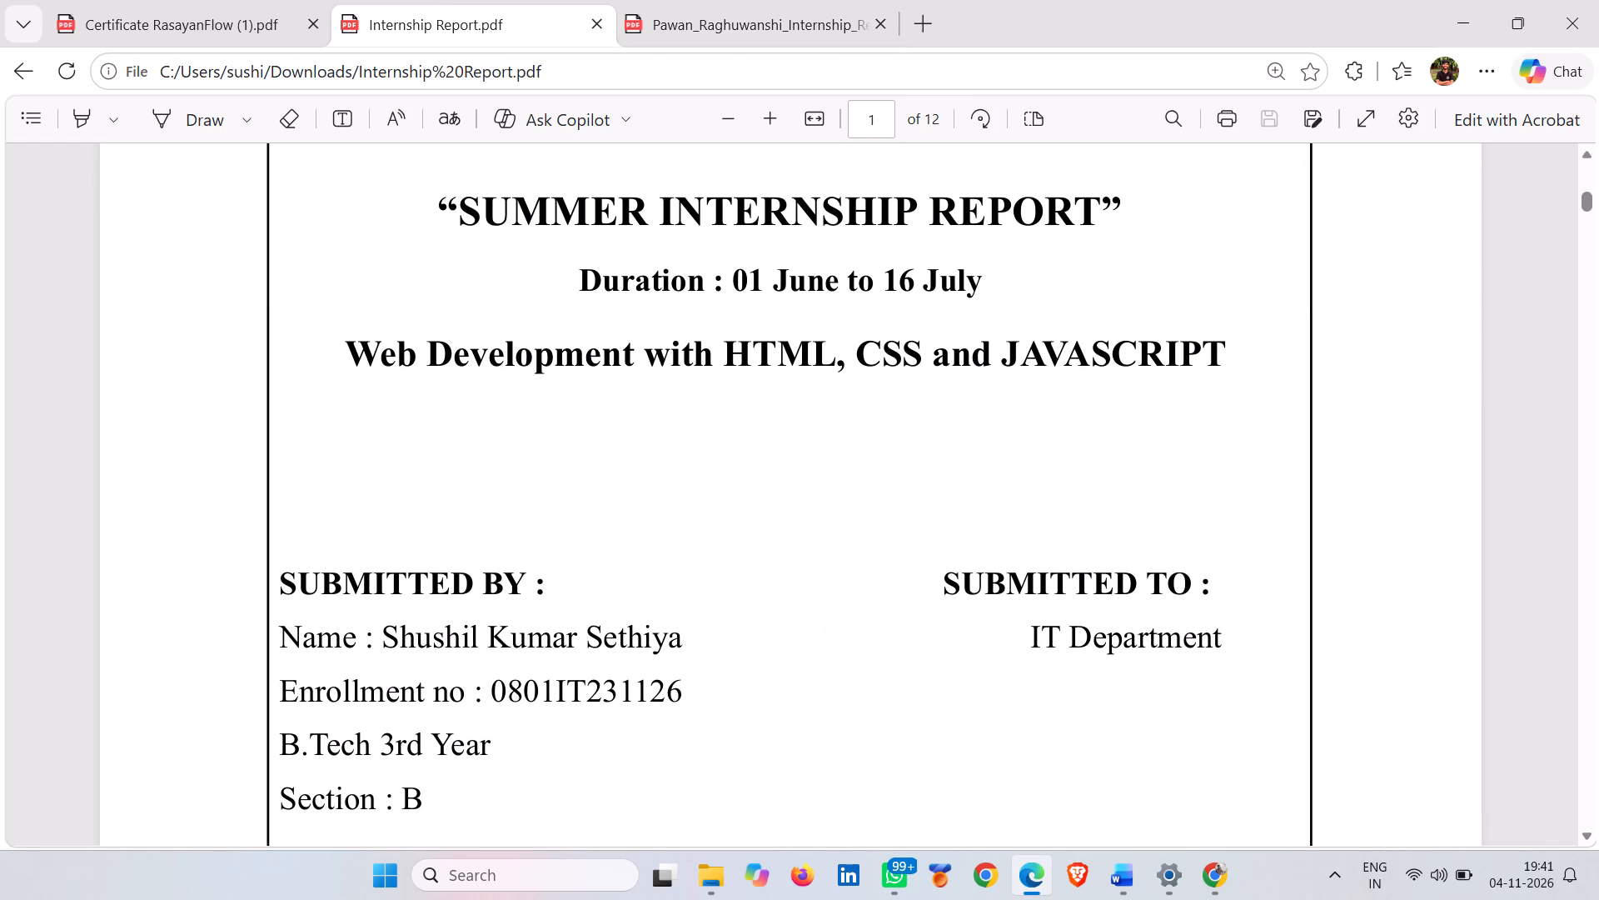
pyautogui.scroll(-2, 602, 526)
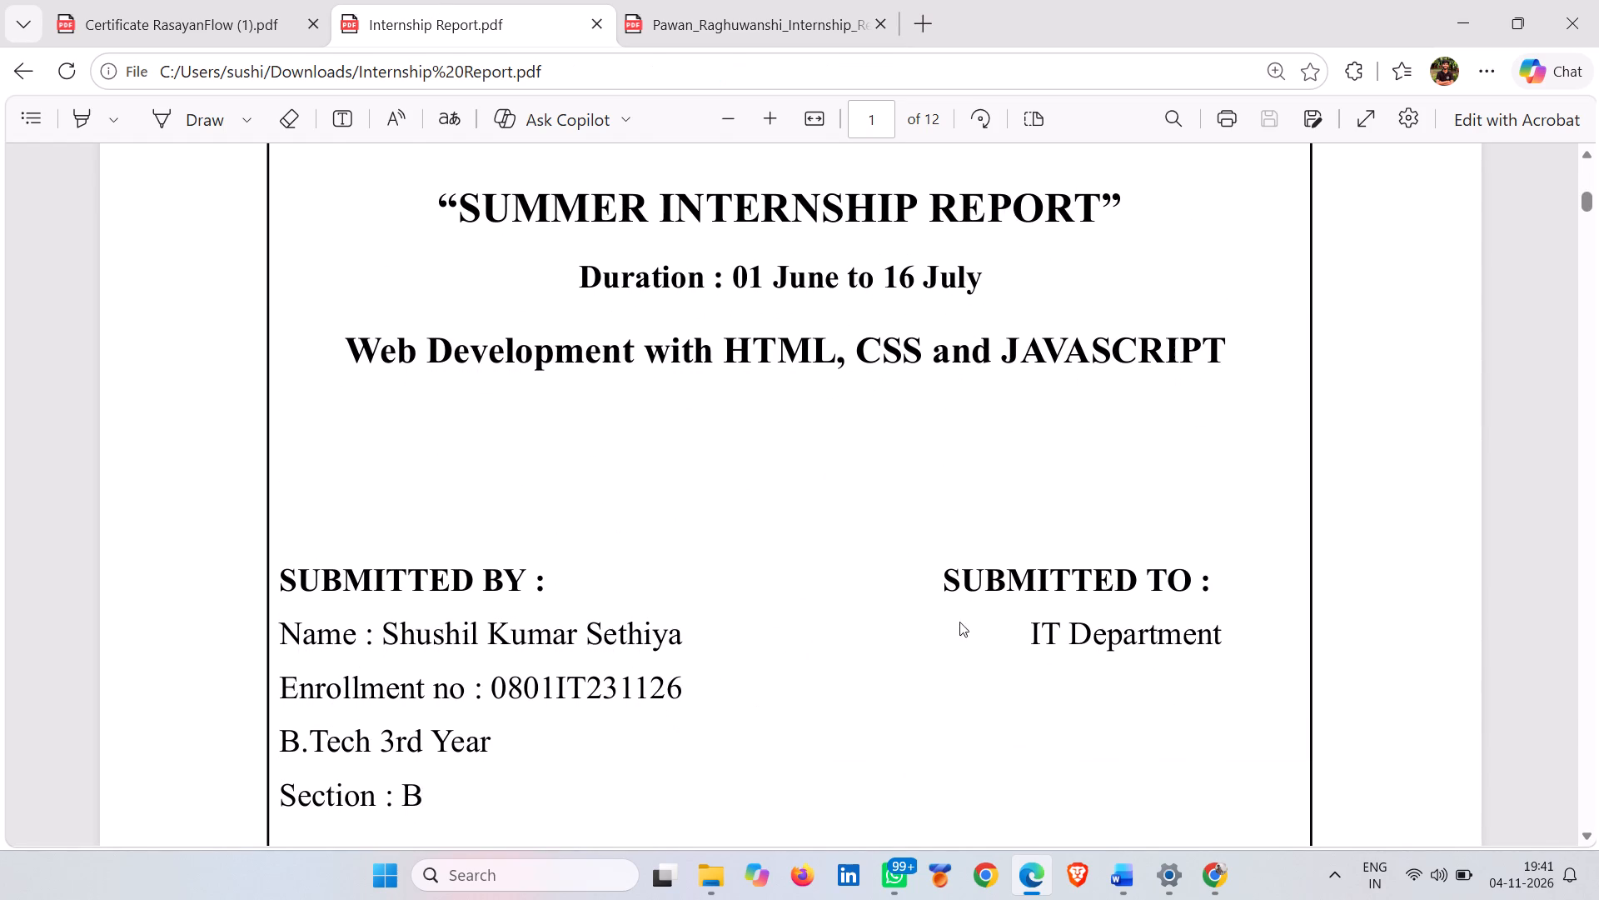
# Switch to the Word internship report and replace the cover subtitle about web development with "Software Development Intern".
pyautogui.click(1102, 871)
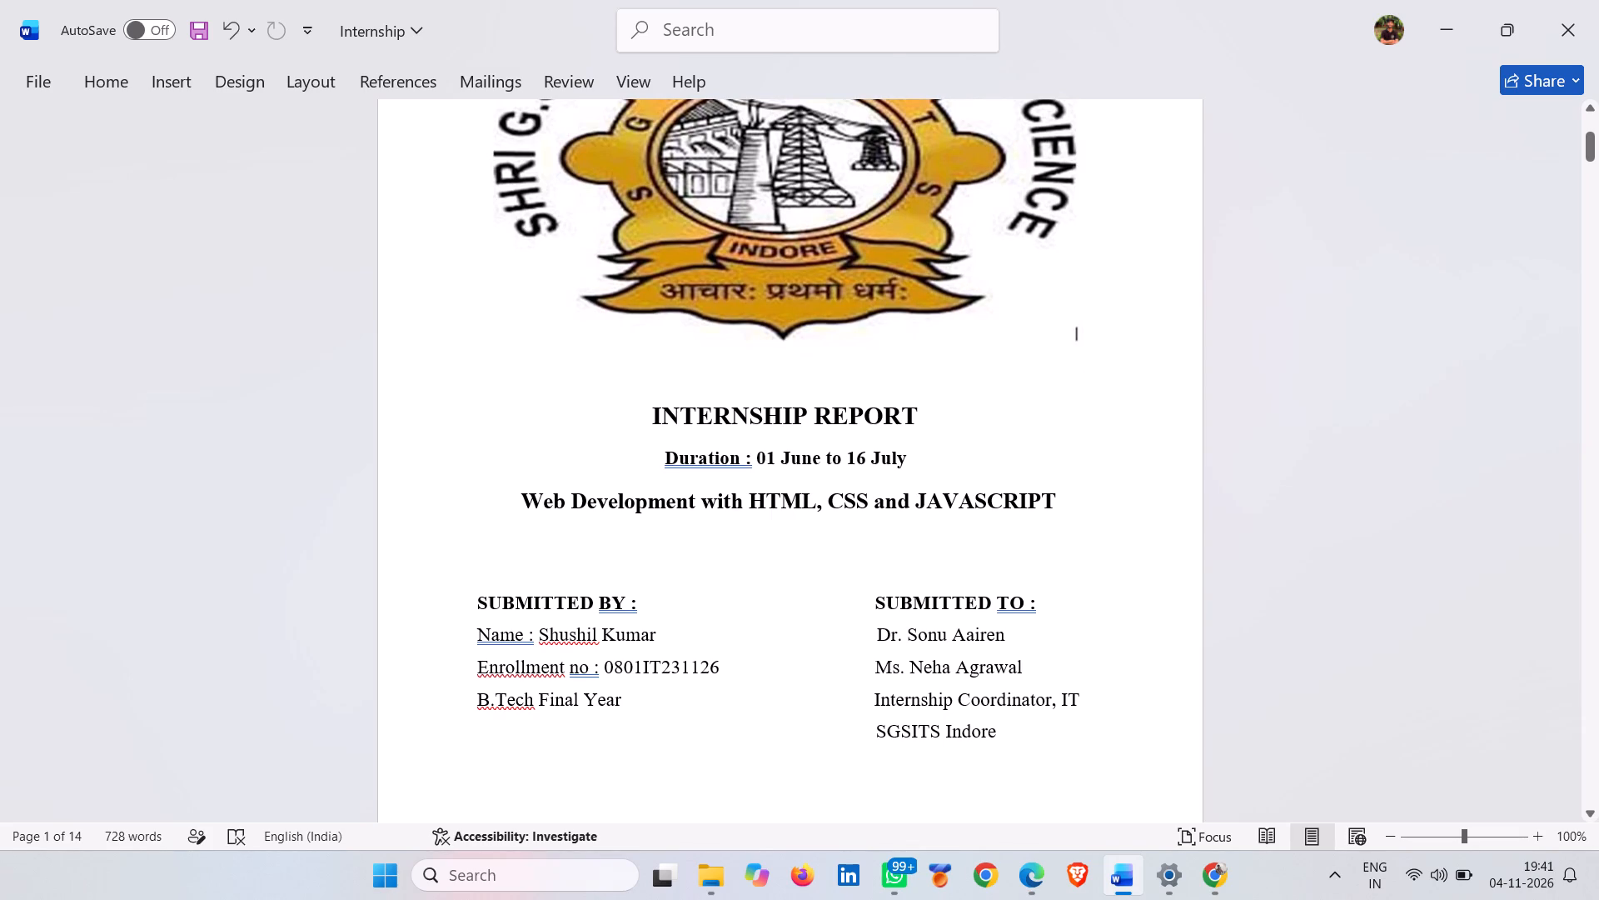
pyautogui.moveTo(1052, 493); pyautogui.dragTo(745, 504)
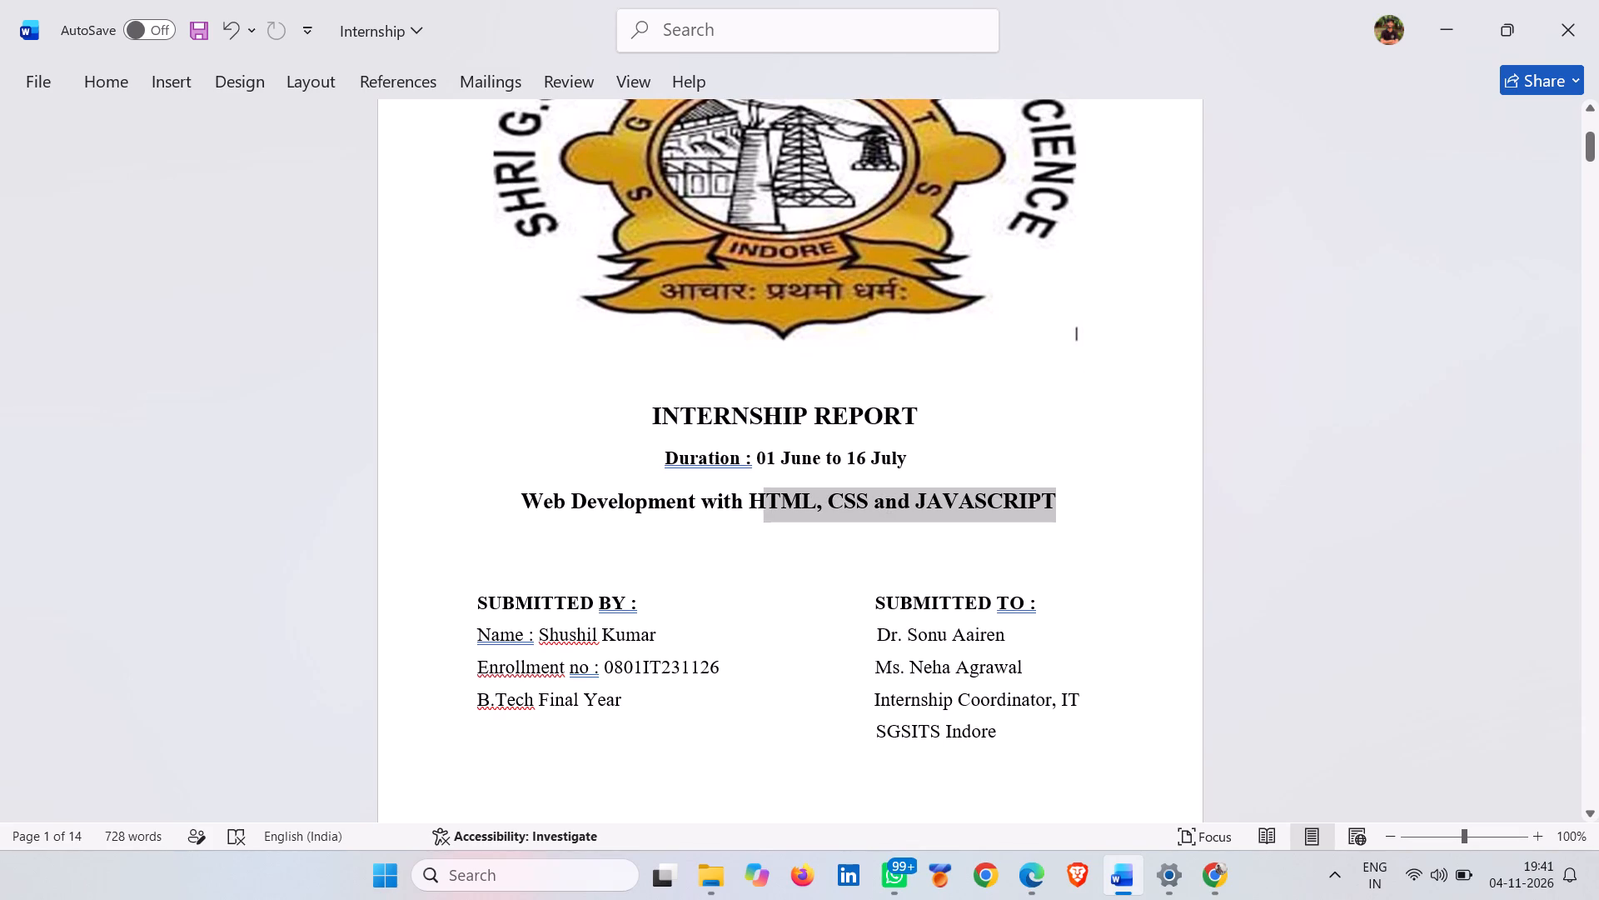
pyautogui.moveTo(745, 504); pyautogui.dragTo(524, 506)
pyautogui.write('So')
pyautogui.write('ftware Development Intern')
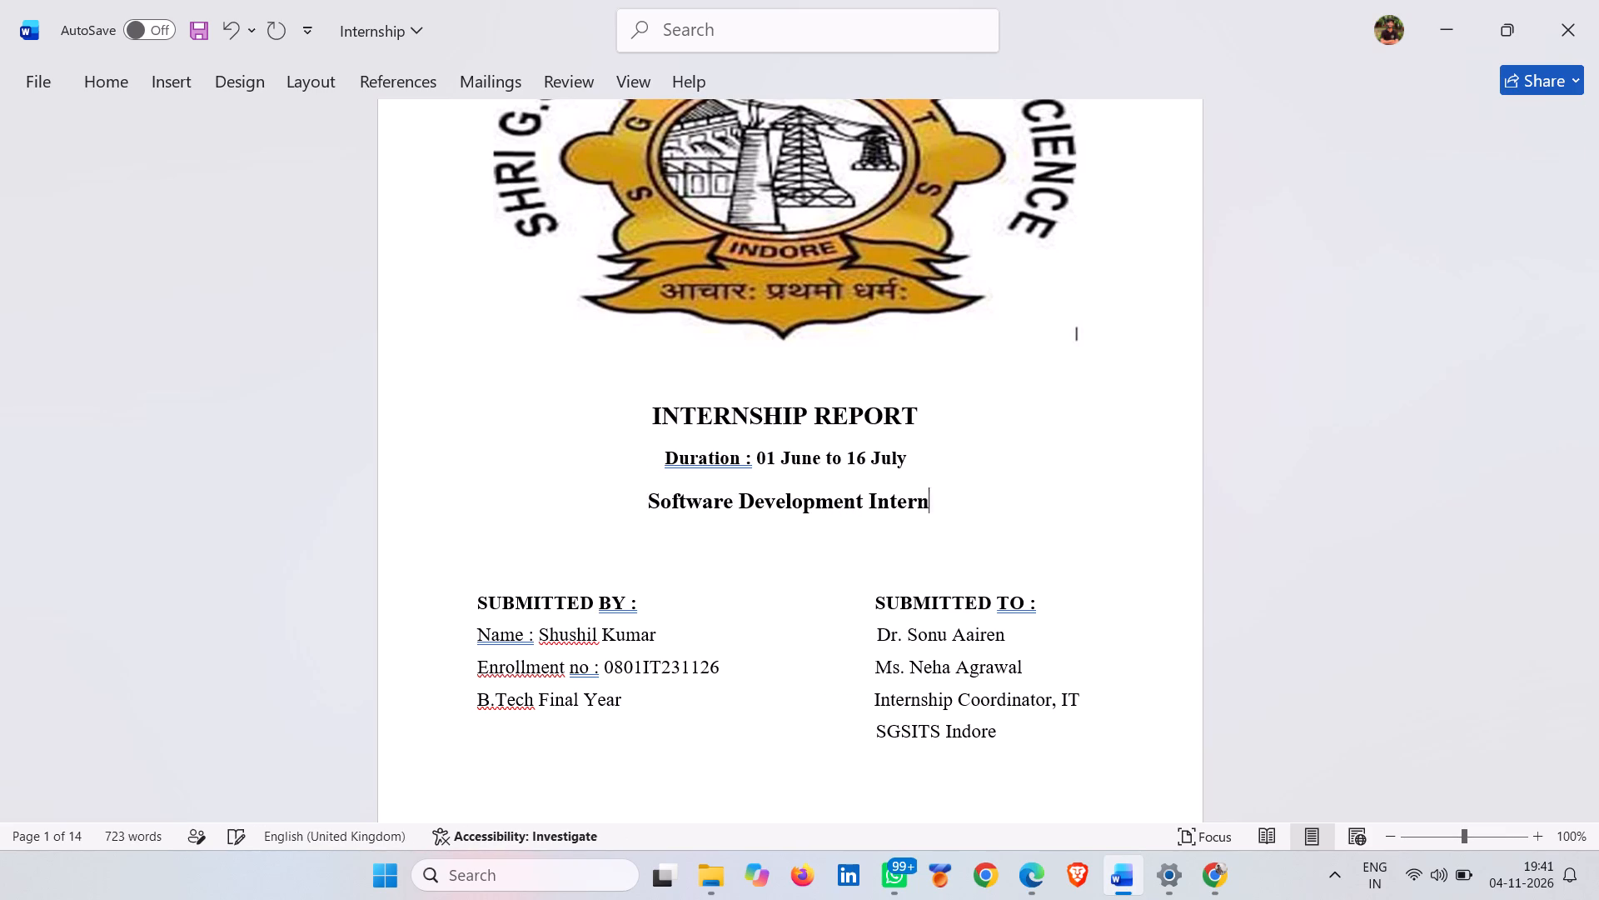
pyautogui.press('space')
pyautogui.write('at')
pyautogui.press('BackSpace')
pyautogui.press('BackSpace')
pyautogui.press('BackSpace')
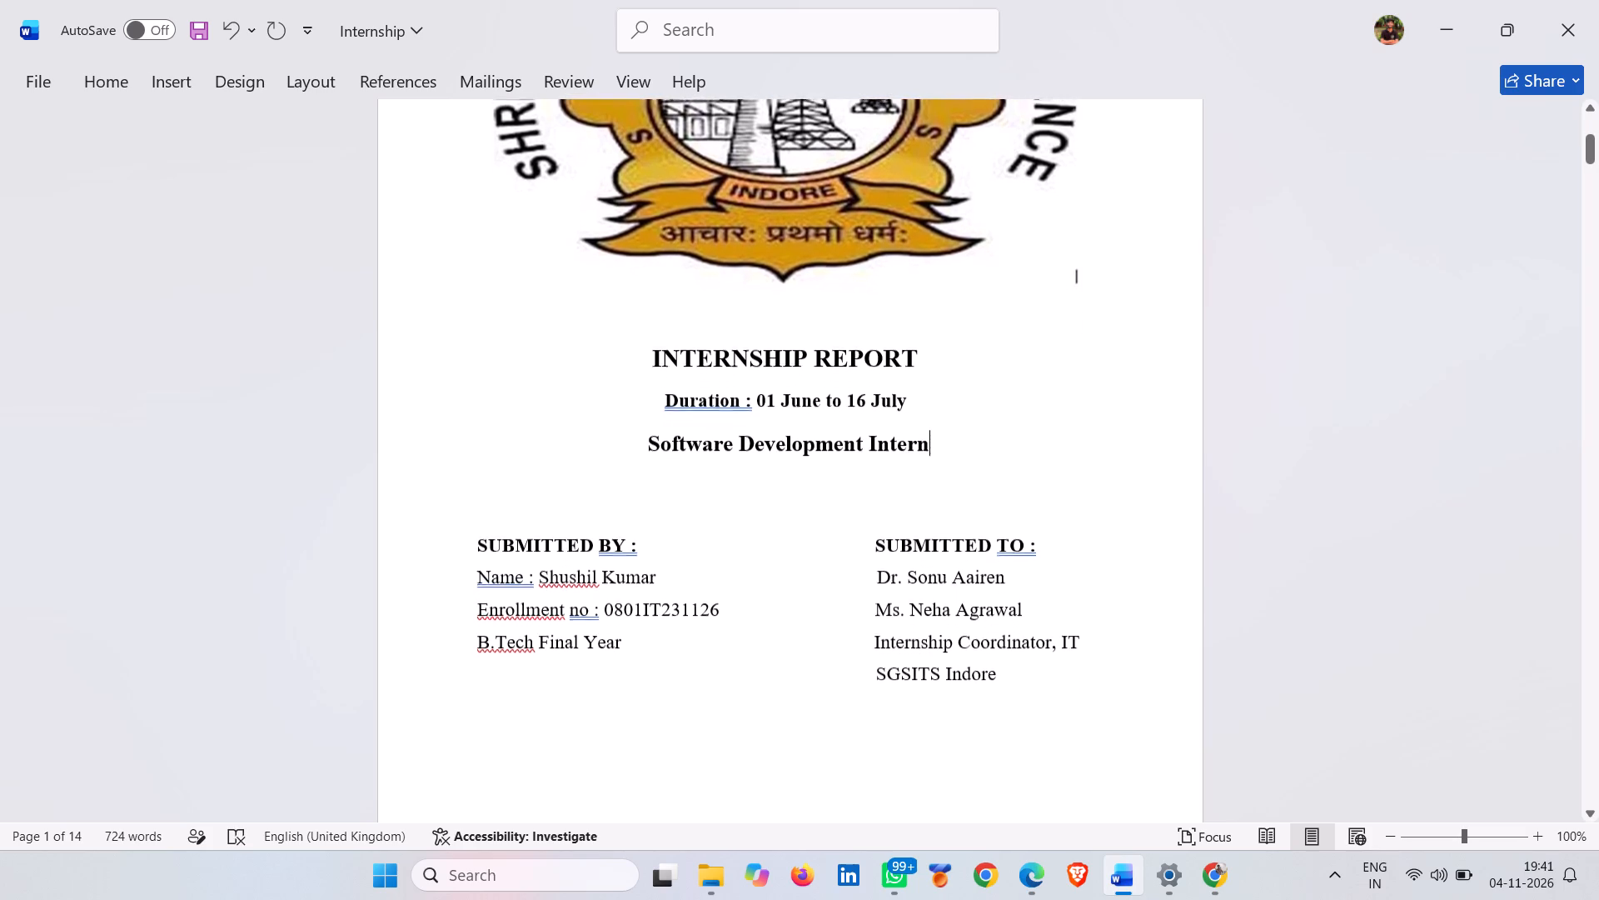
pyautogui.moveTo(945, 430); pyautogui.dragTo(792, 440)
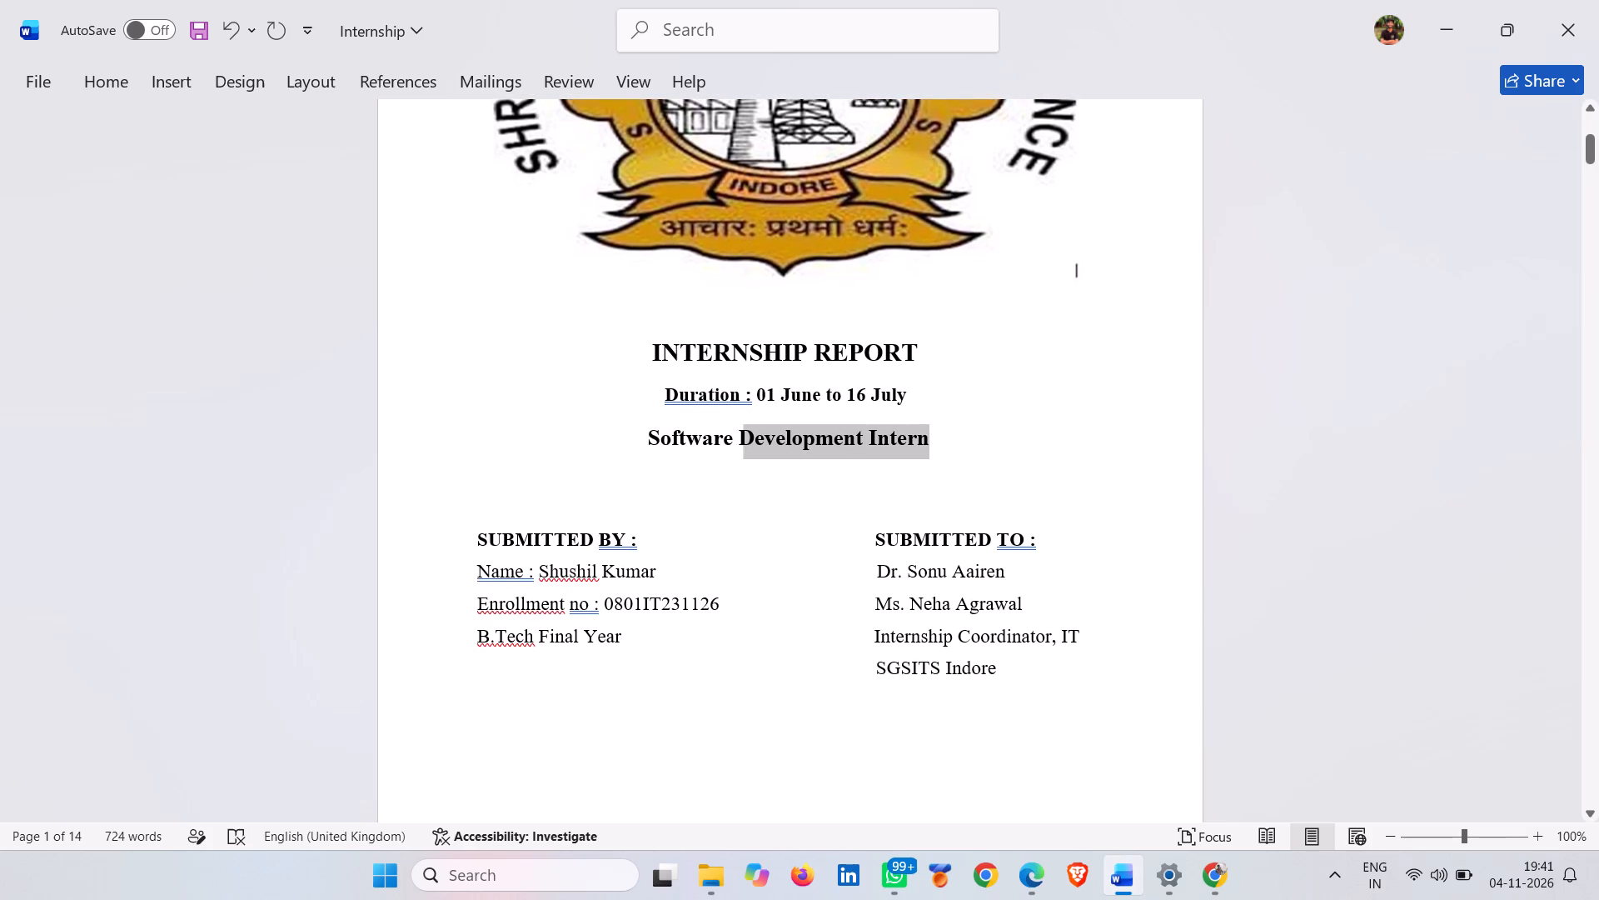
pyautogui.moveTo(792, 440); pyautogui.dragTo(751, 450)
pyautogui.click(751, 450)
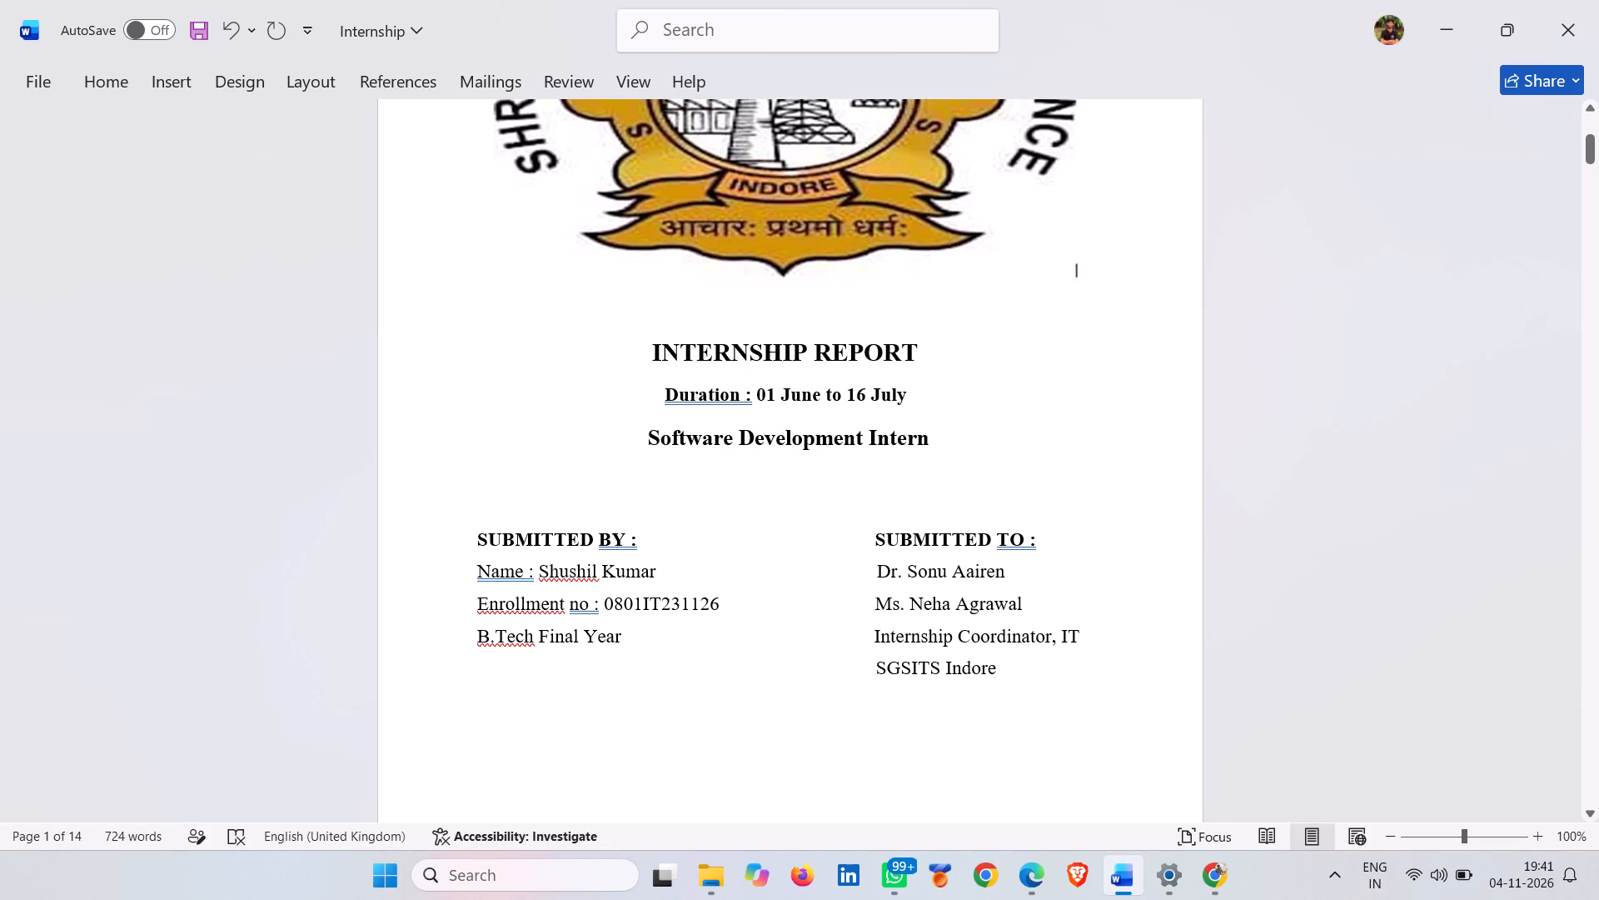
# Check the internship dates on the RasayanFlow certificate PDF and change the Word report's cover duration to 01 April to 15 July.
pyautogui.click(1047, 899)
pyautogui.click(262, 0)
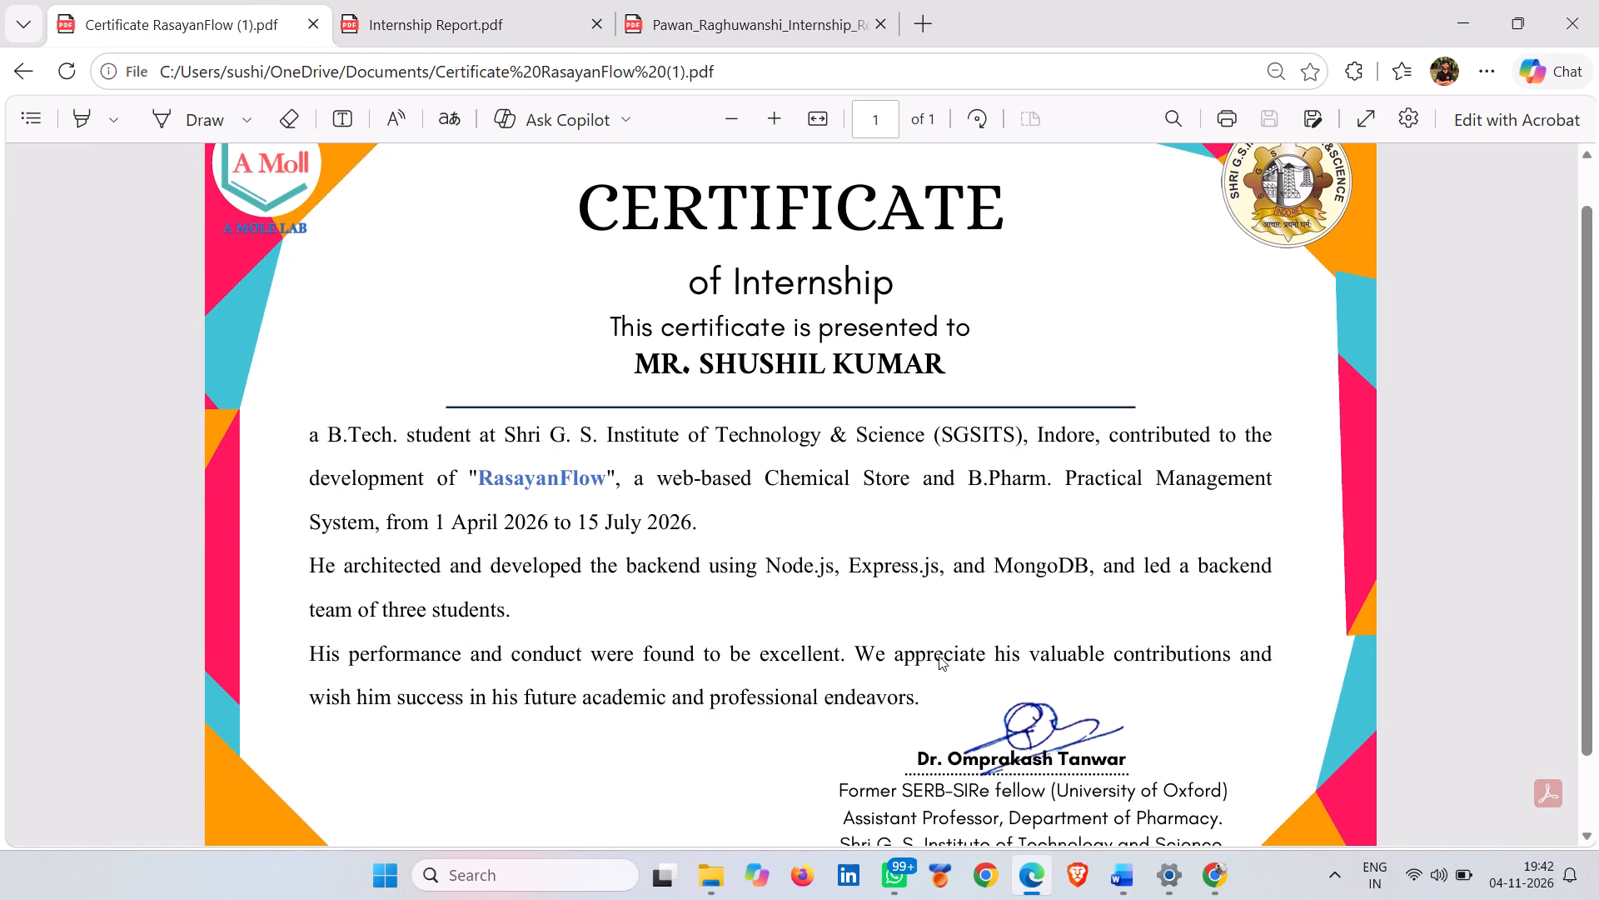
pyautogui.click(1199, 899)
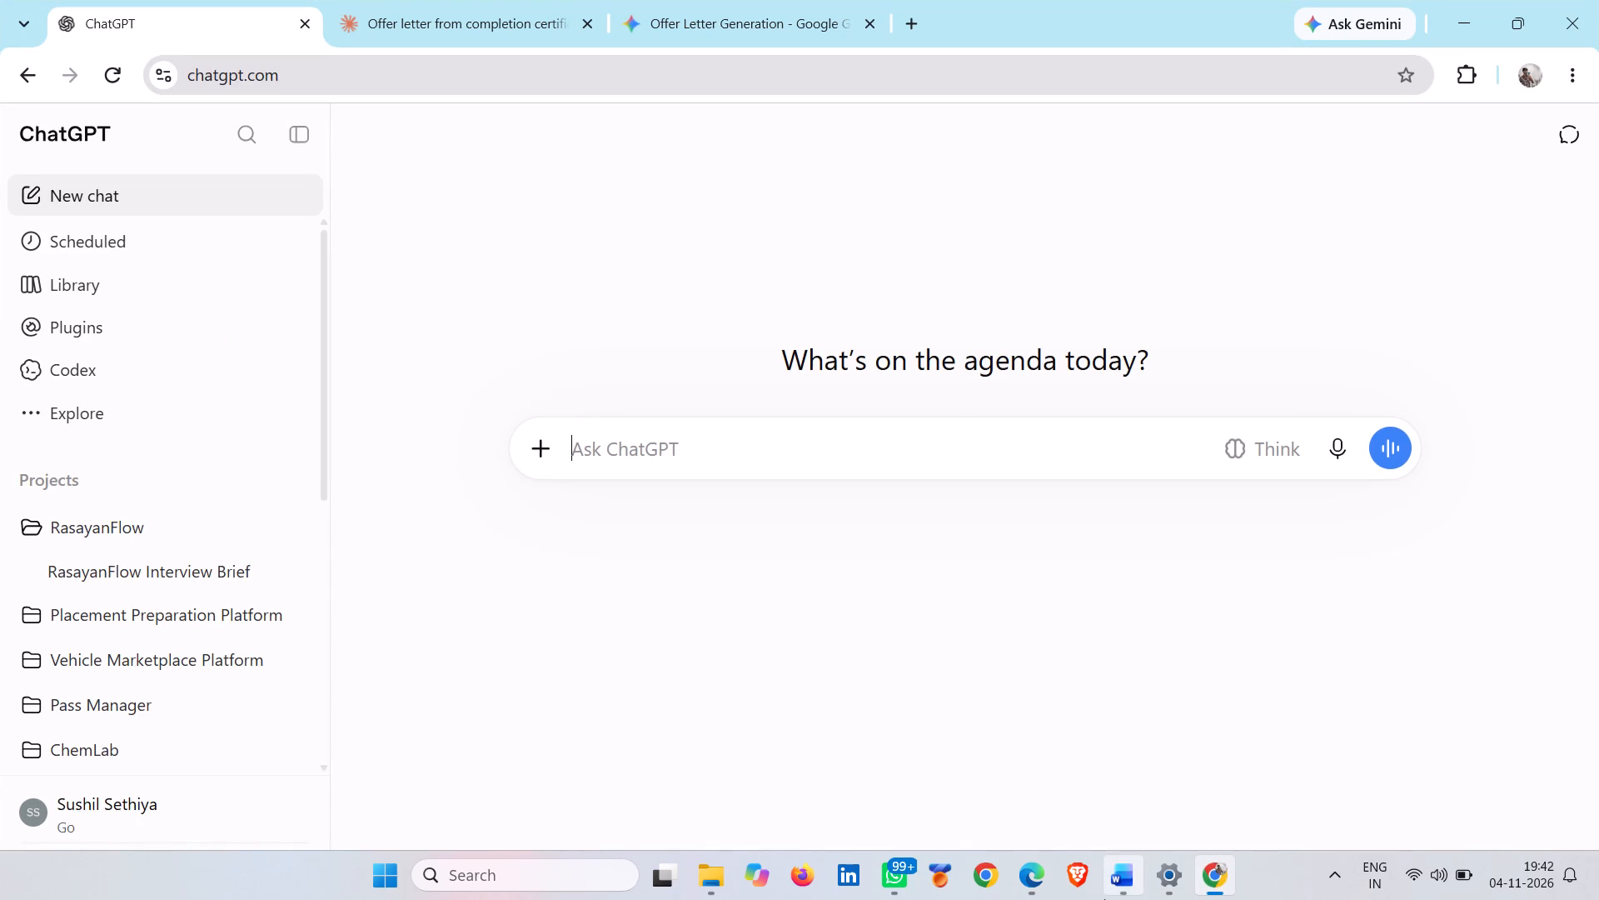
pyautogui.click(1130, 870)
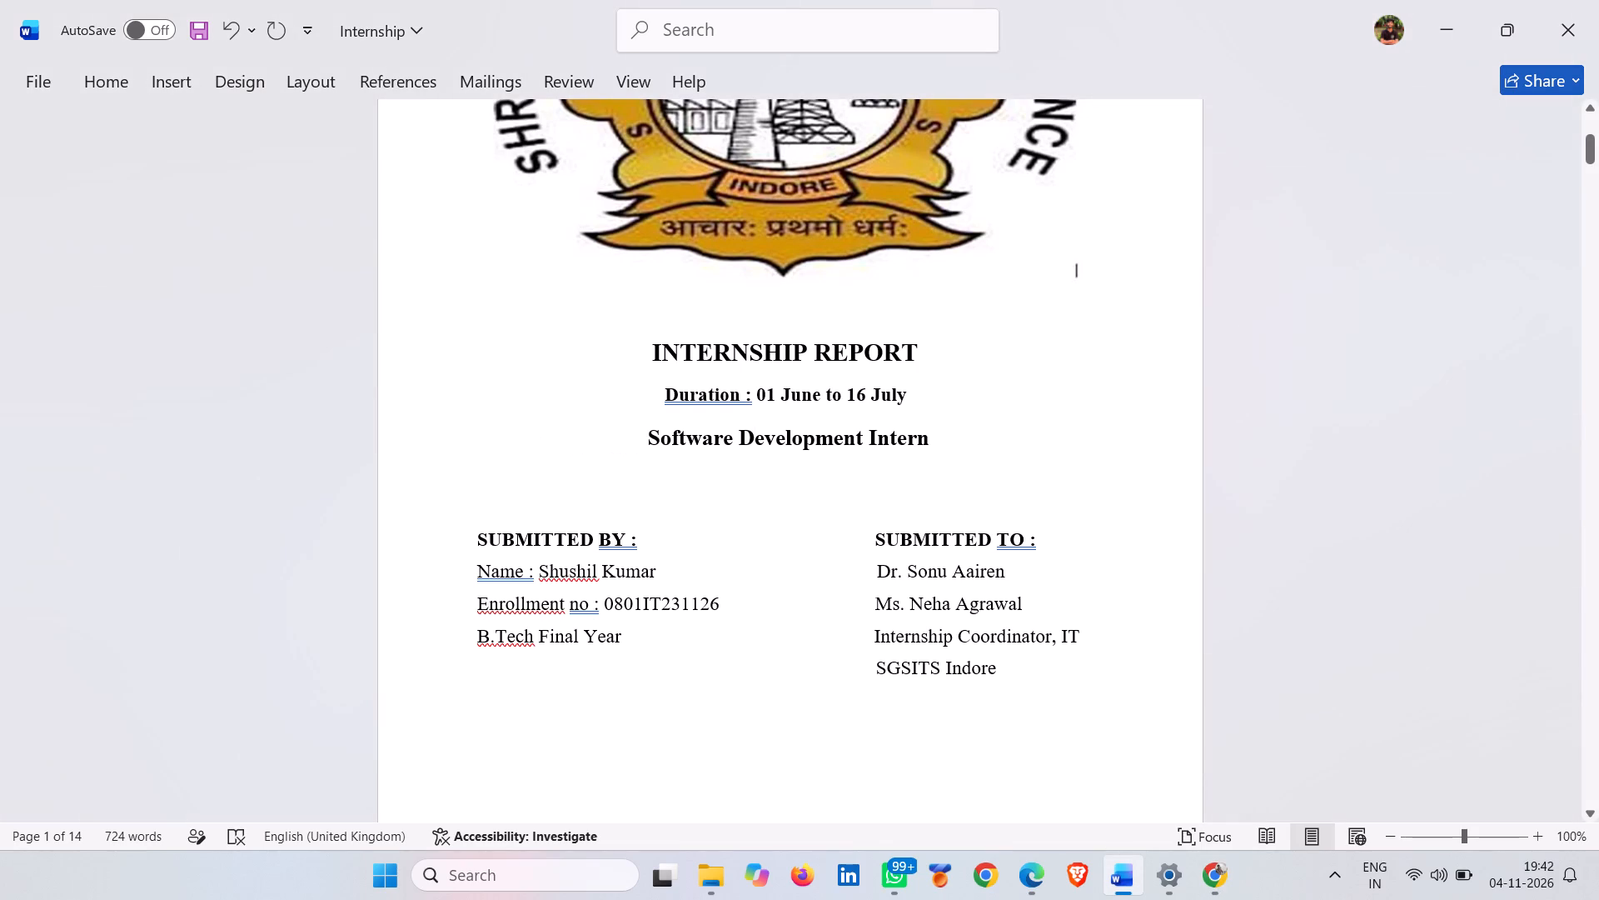
pyautogui.doubleClick(799, 399)
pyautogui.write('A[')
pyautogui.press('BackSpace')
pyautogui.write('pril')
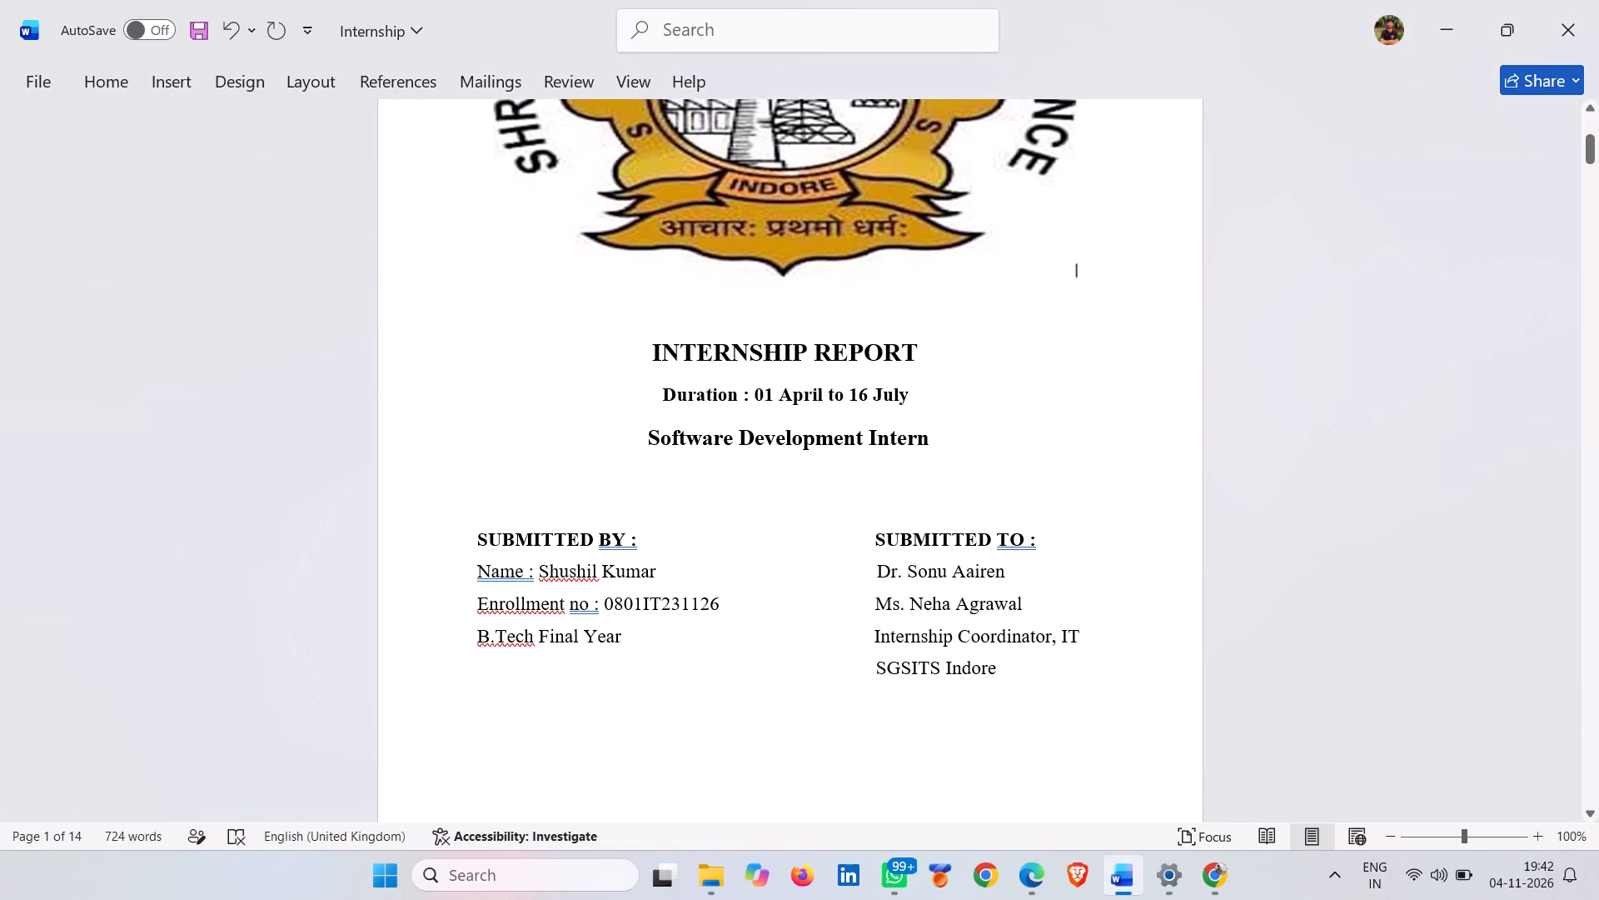
pyautogui.click(874, 392)
pyautogui.press('Left')
pyautogui.press('BackSpace')
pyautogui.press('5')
# Set the font size of the cover subtitle "Software Development Intern" to 18.
pyautogui.moveTo(929, 448); pyautogui.dragTo(670, 444)
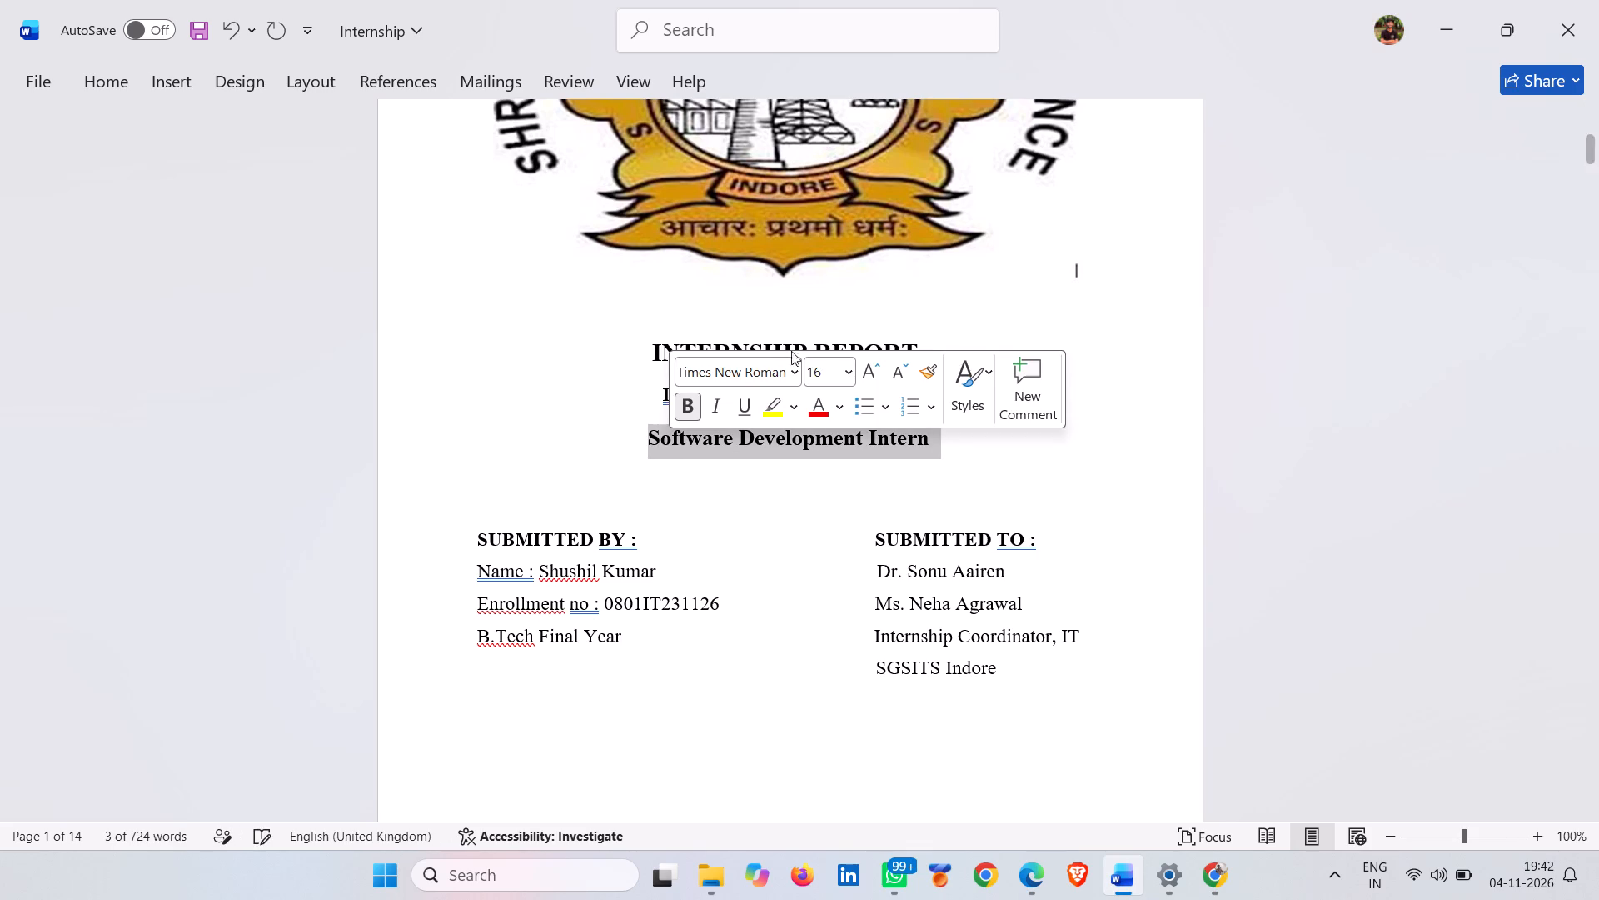
pyautogui.click(823, 358)
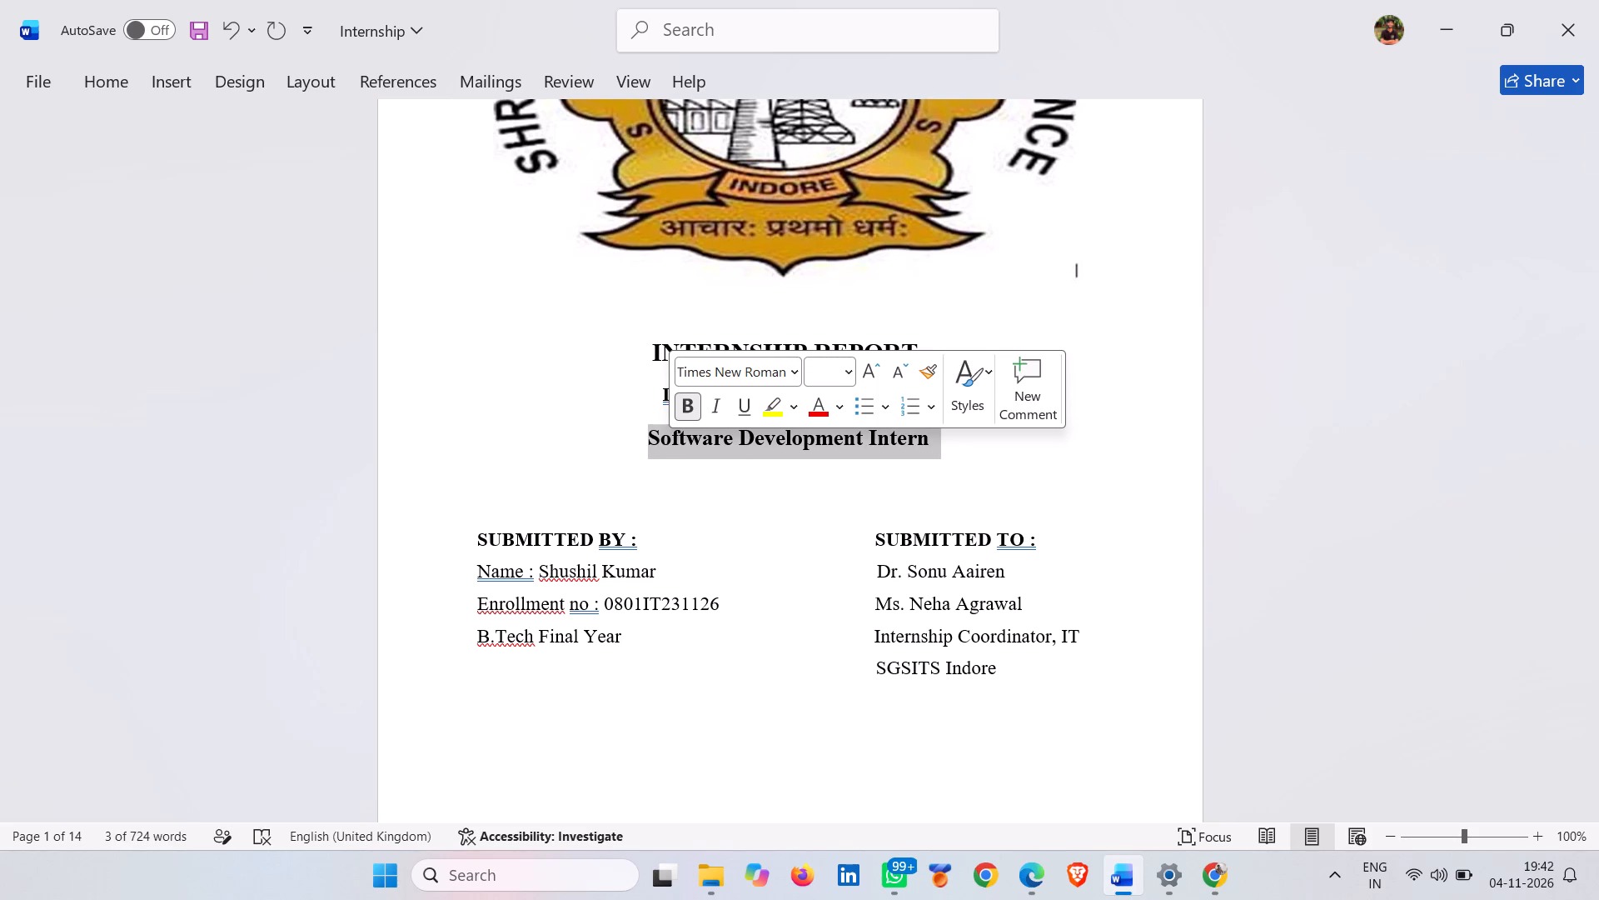
pyautogui.click(823, 367)
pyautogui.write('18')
# Apply font size 18 to the "Software Development Intern" subtitle on the cover page.
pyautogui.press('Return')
pyautogui.click(914, 526)
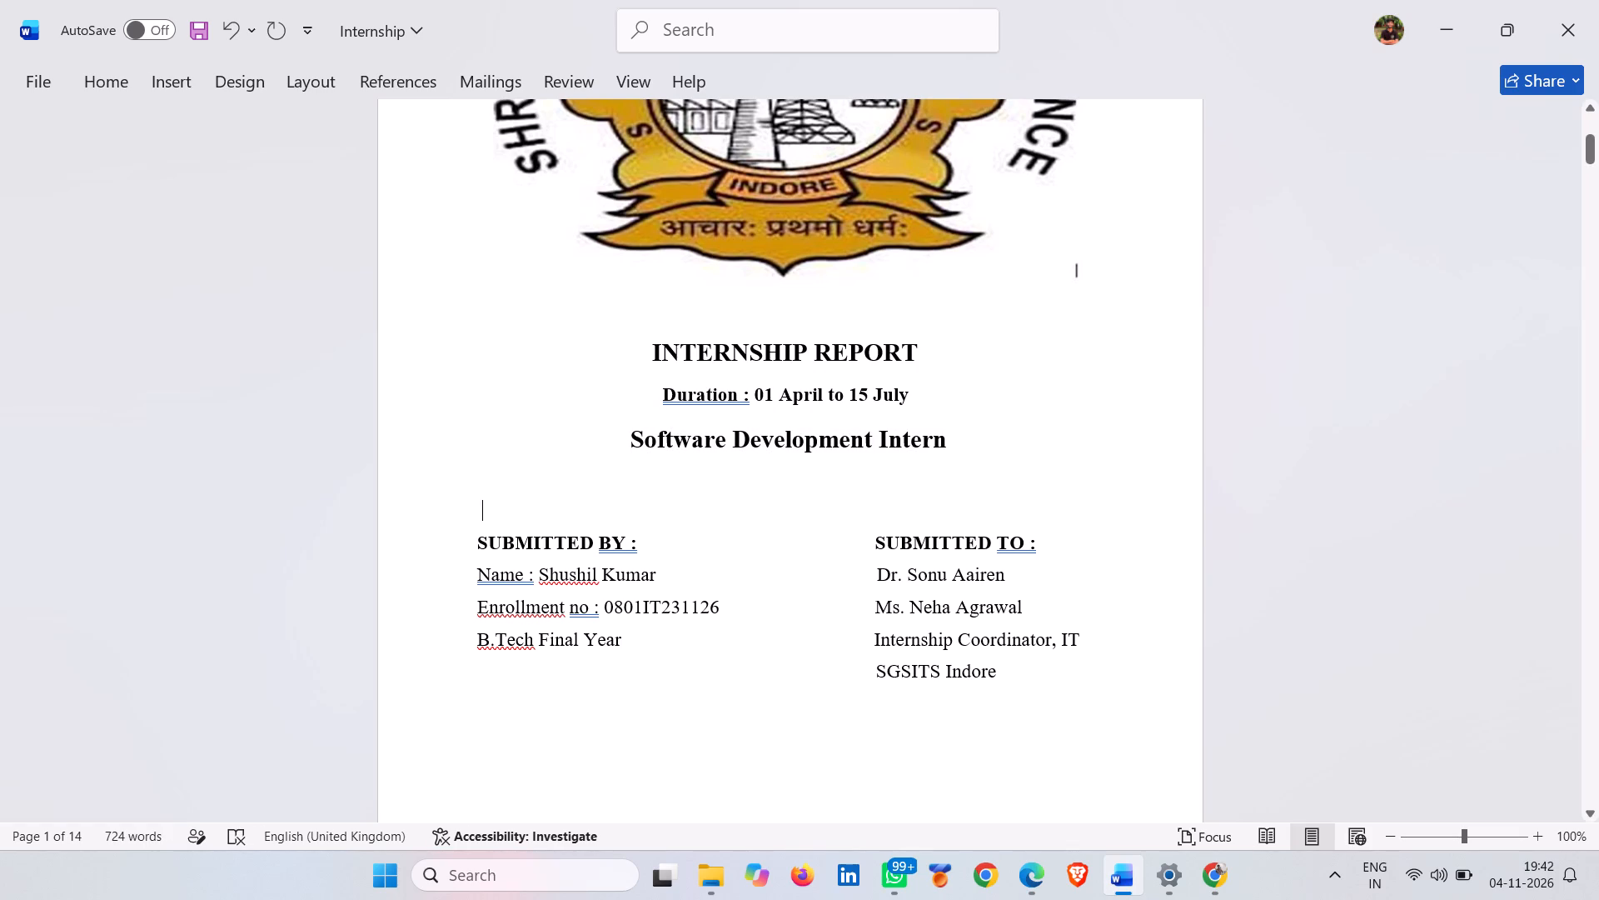
# Remove the space before the colon in the "SUBMITTED TO" and "SUBMITTED BY" headings on the cover page.
pyautogui.click(1027, 539)
pyautogui.press('BackSpace')
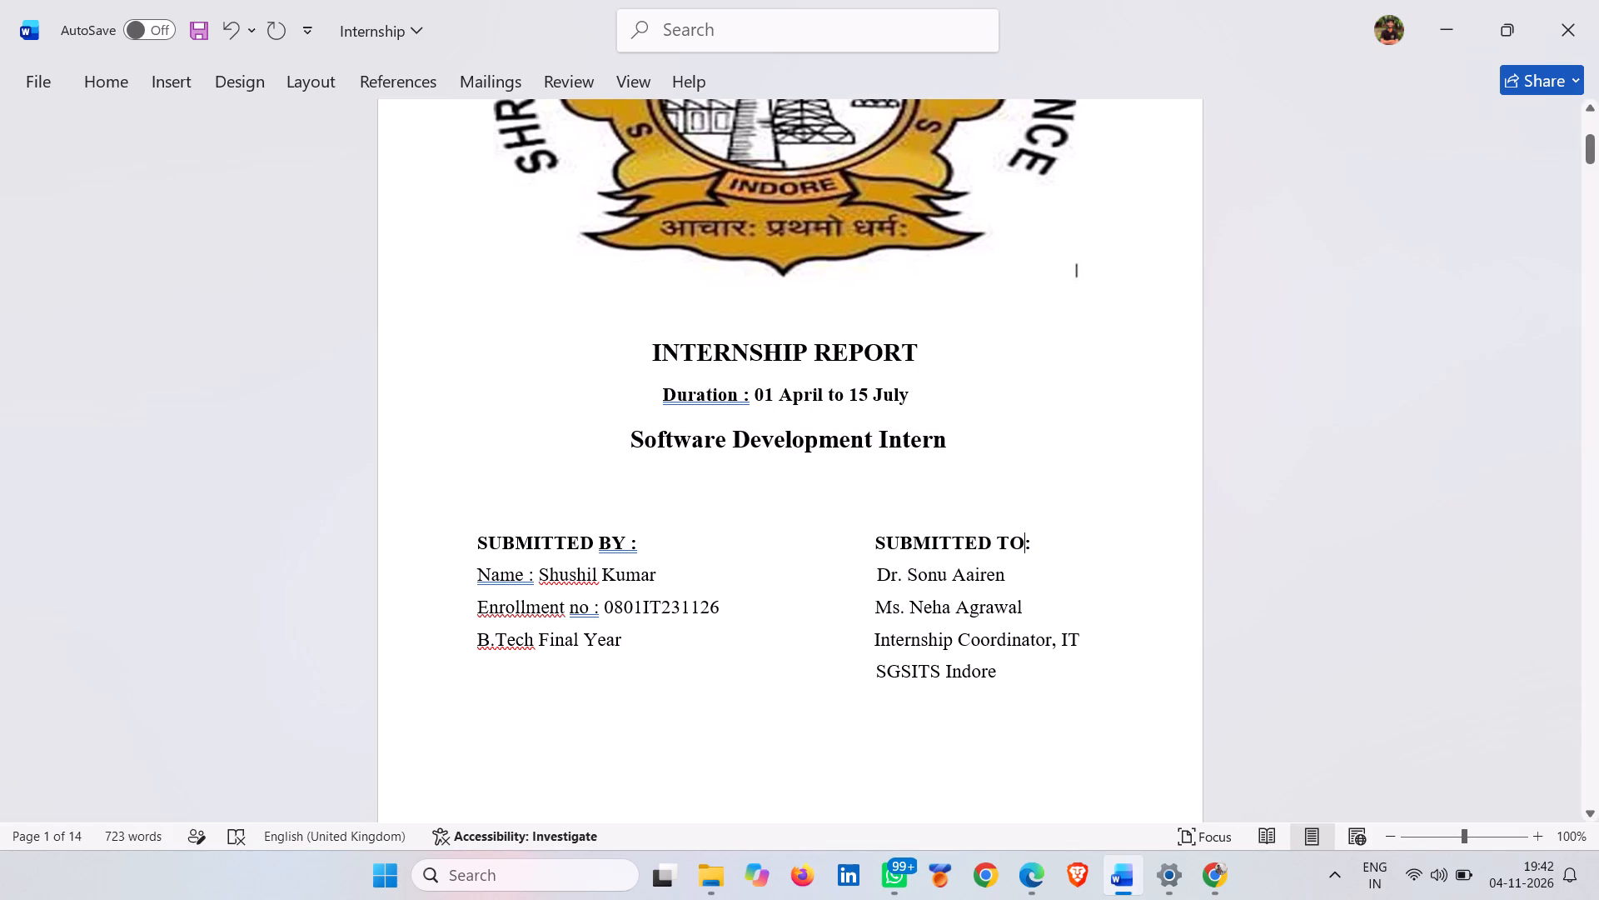
pyautogui.click(635, 542)
pyautogui.press('Left')
pyautogui.press('BackSpace')
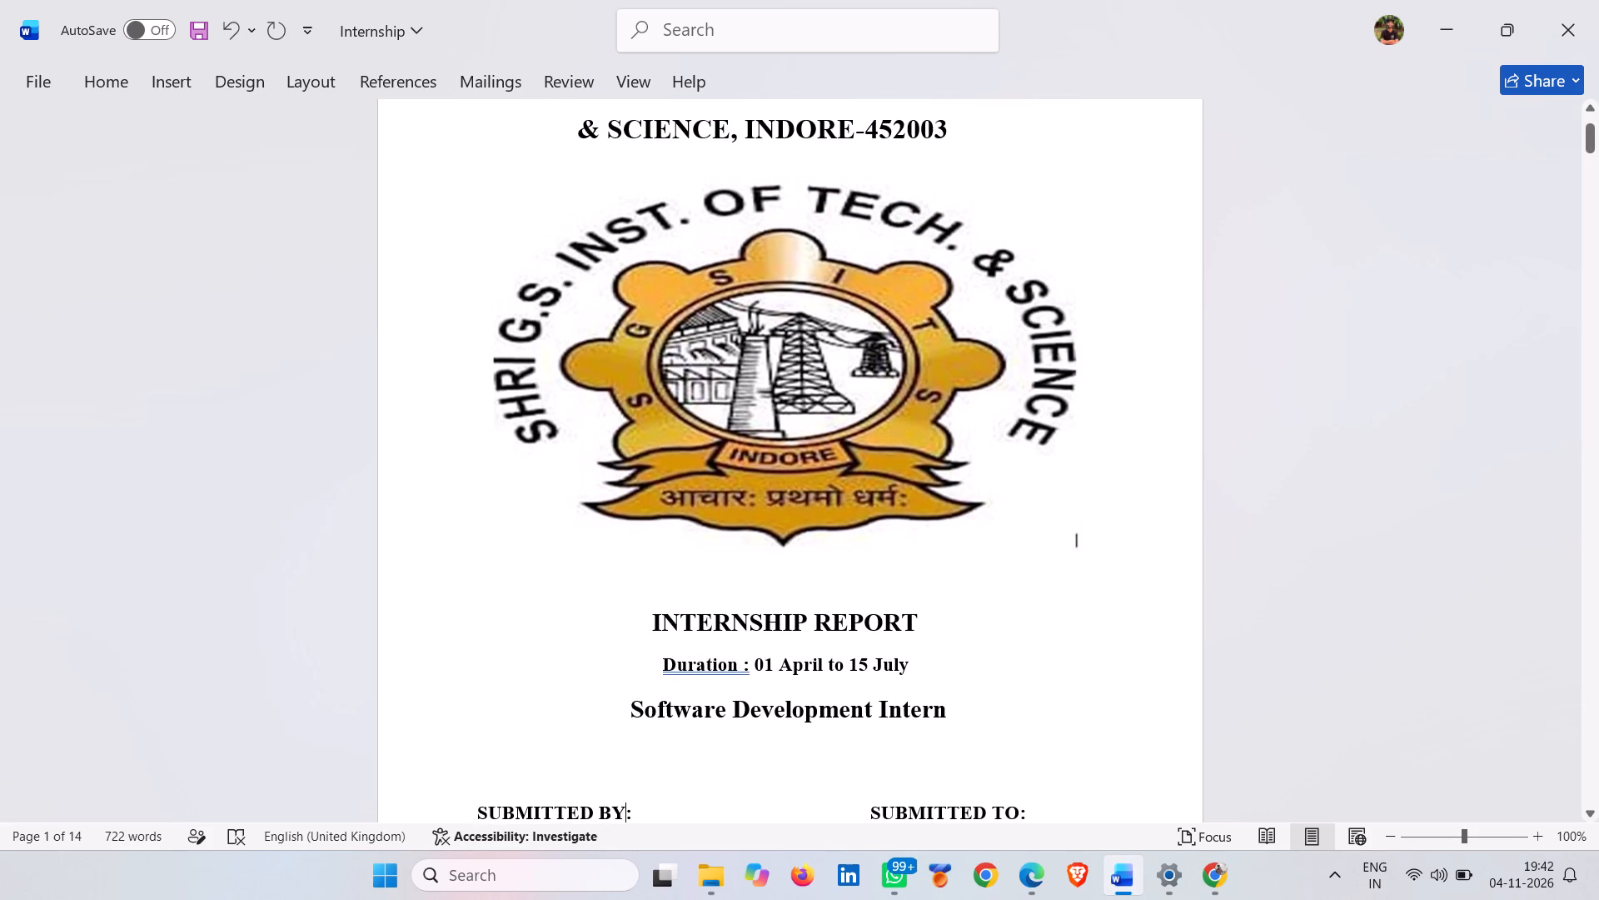
# Narrow the institute logo on the cover page slightly and insert two leading spaces to shift it toward the page centre.
pyautogui.click(760, 512)
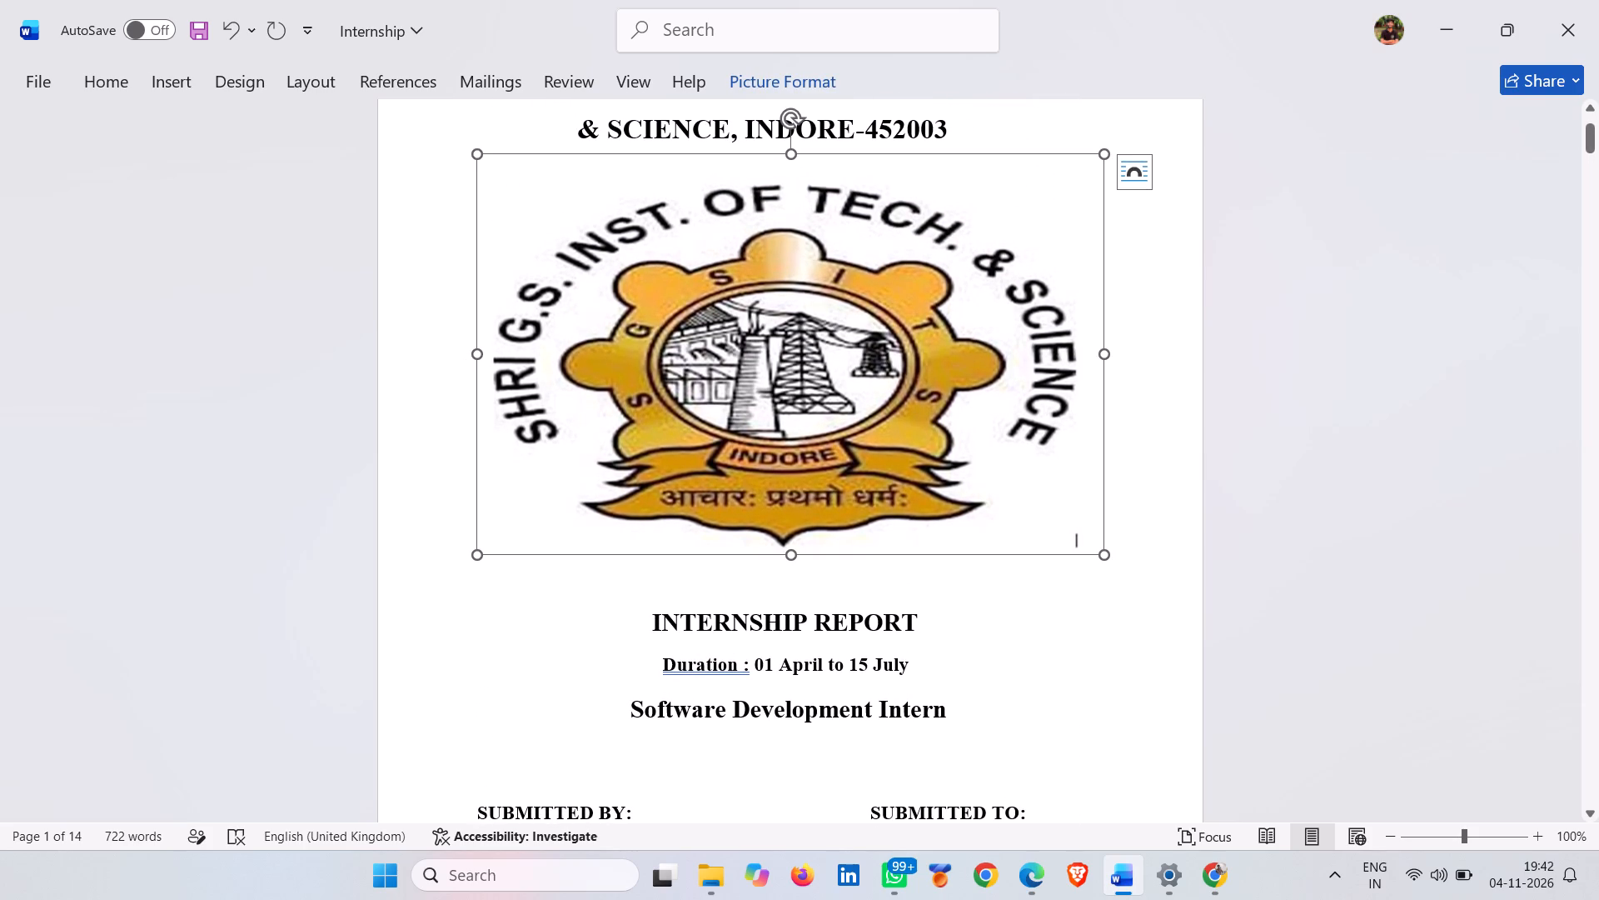
pyautogui.moveTo(477, 354); pyautogui.dragTo(528, 362)
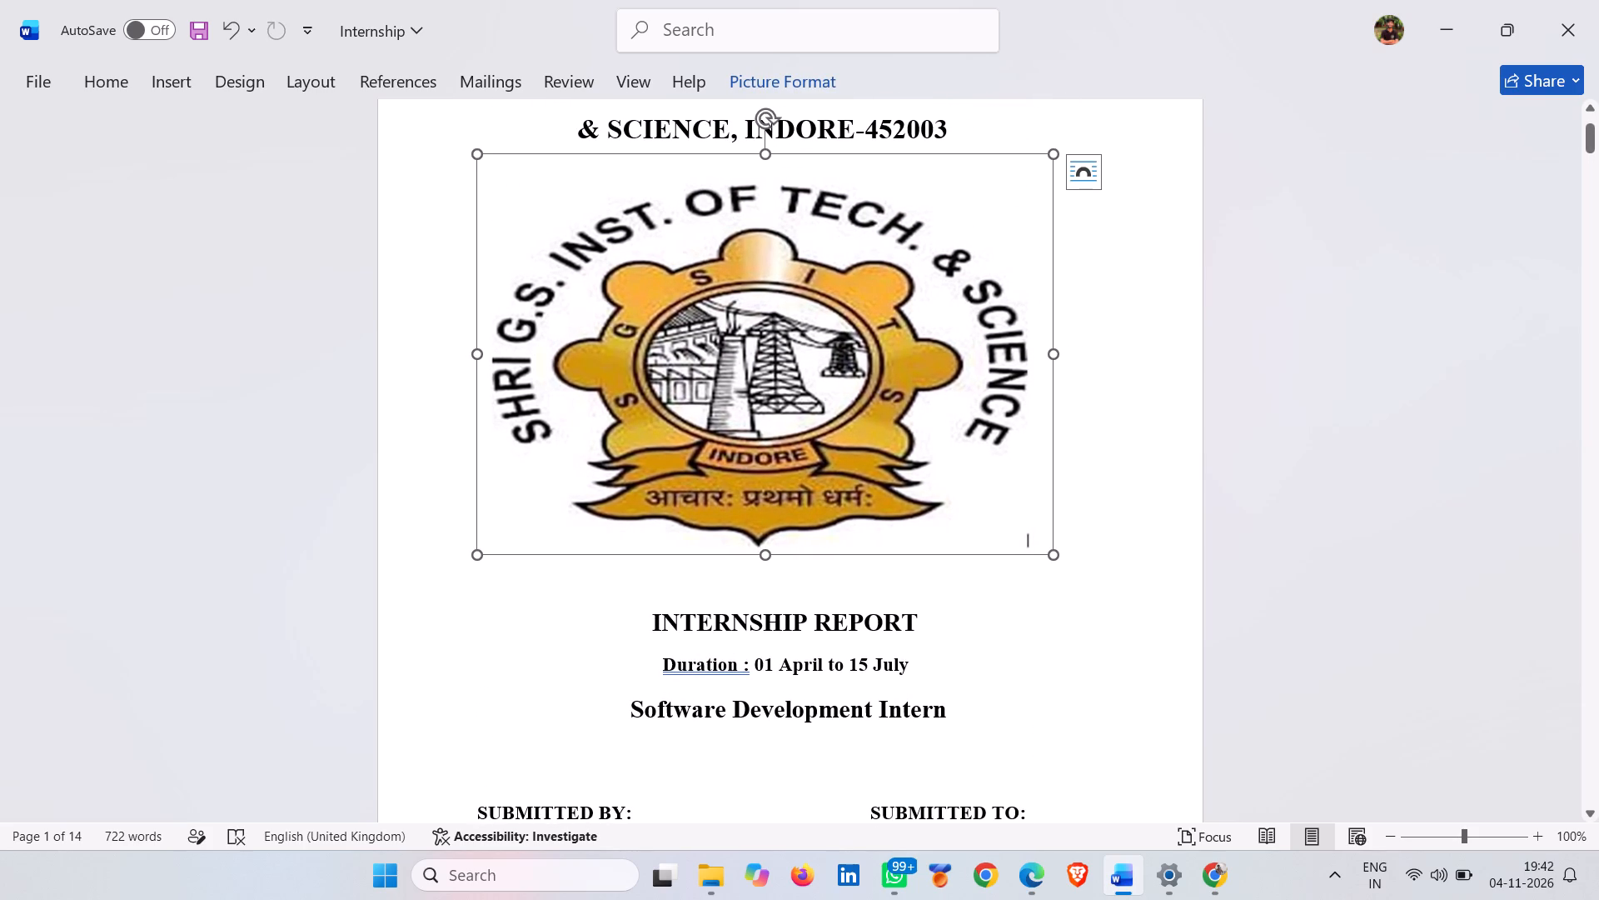
pyautogui.click(439, 450)
pyautogui.click(439, 450)
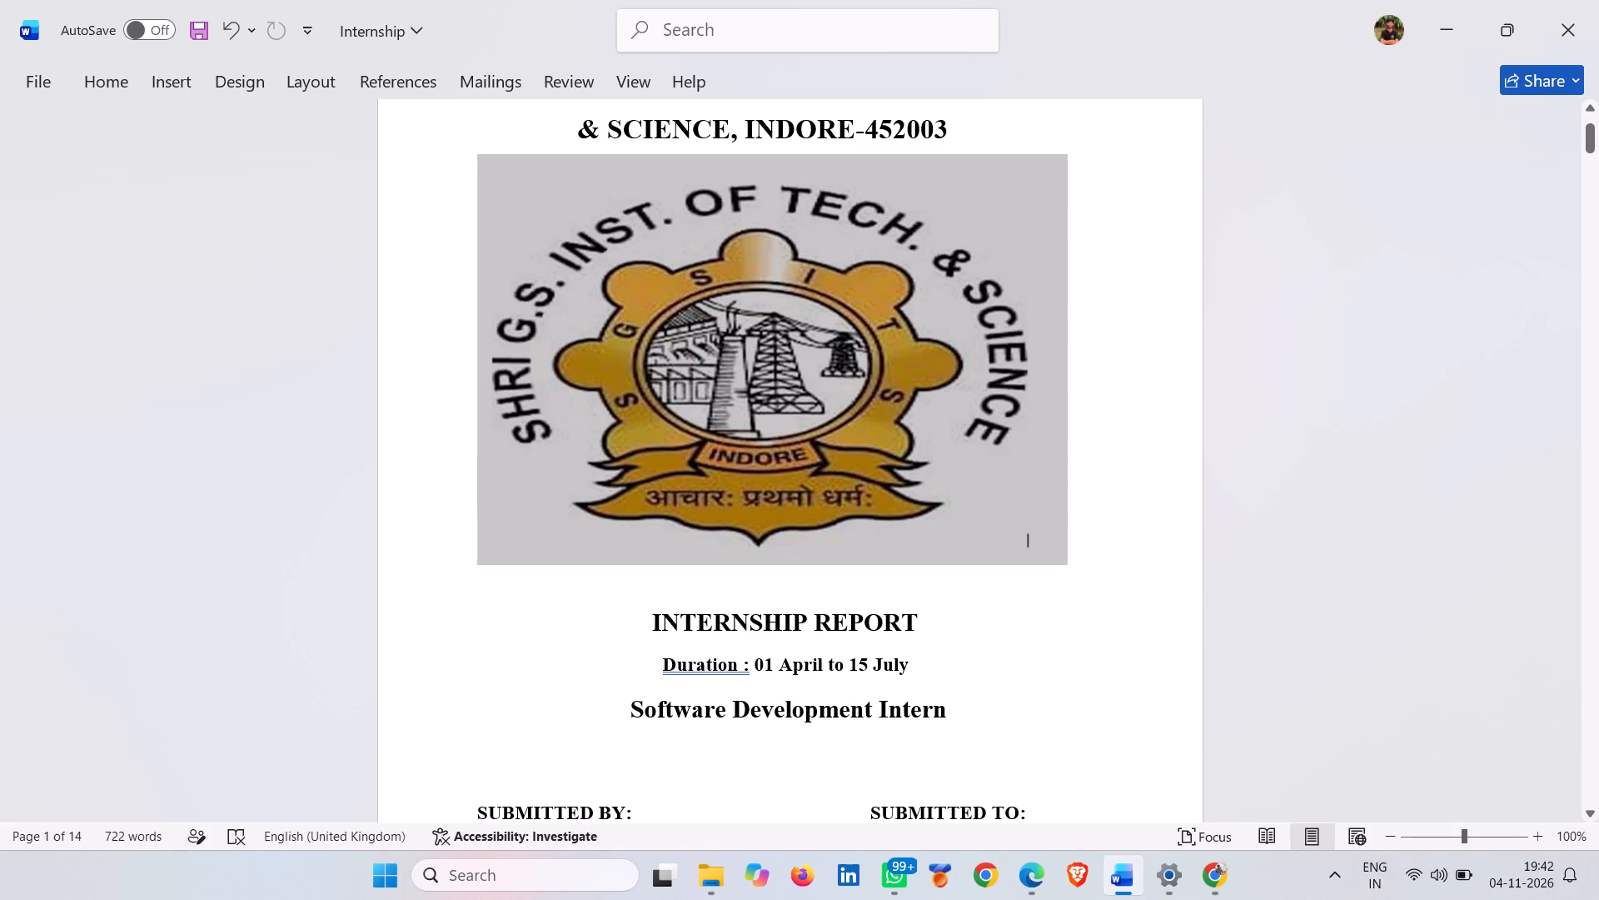
pyautogui.click(472, 509)
pyautogui.press('space')
pyautogui.press('space')
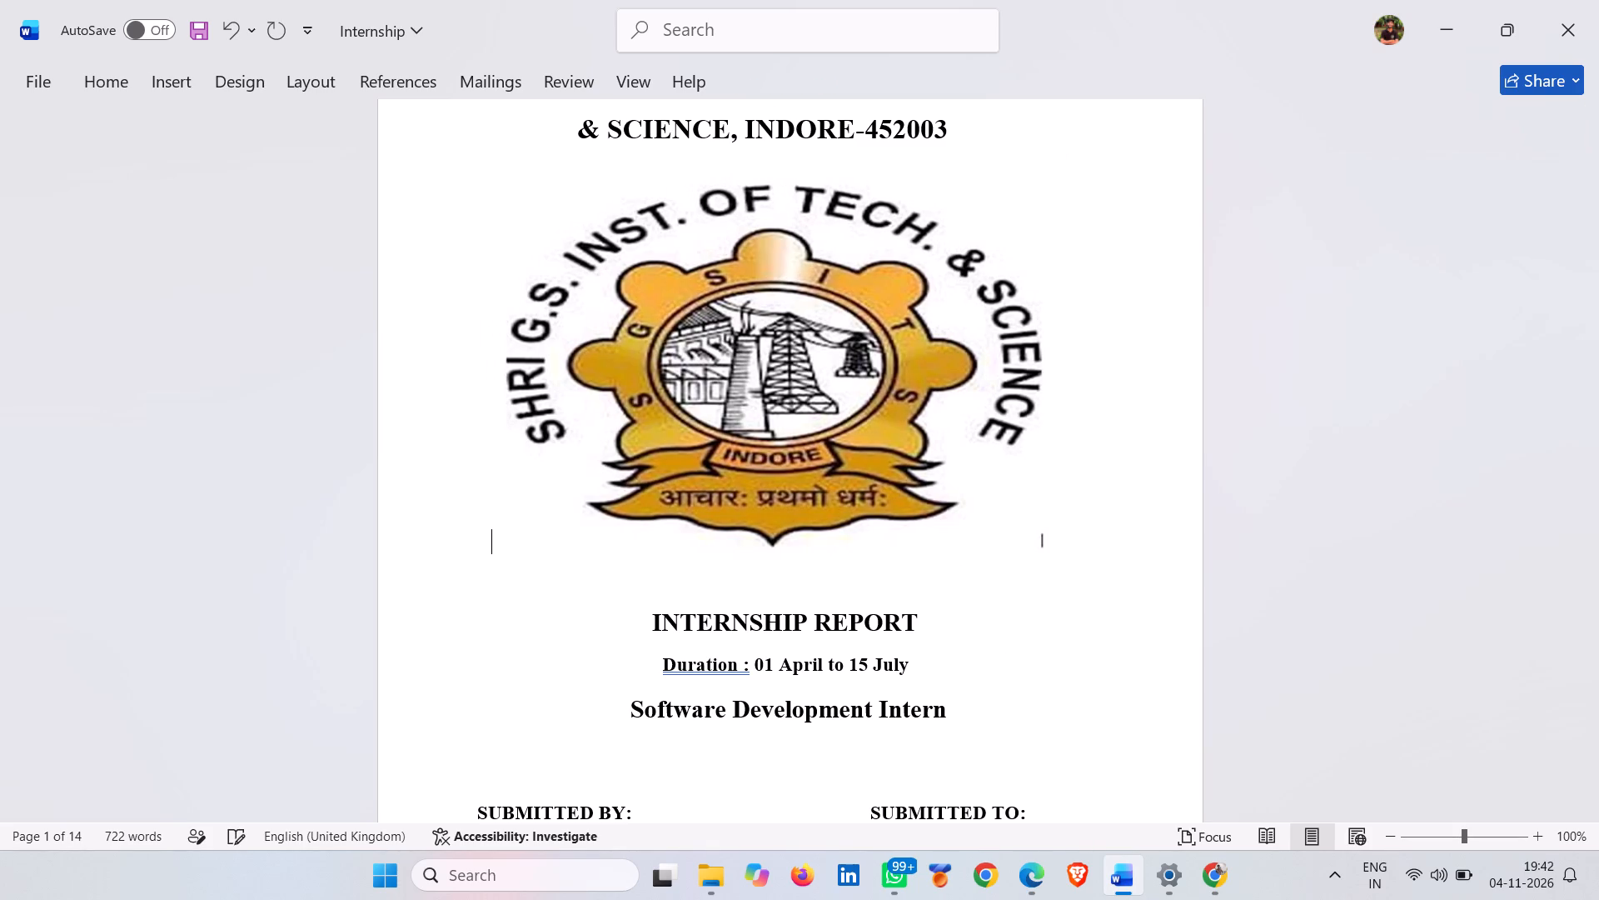
pyautogui.click(472, 509)
# Narrow the cover logo further and add more leading spaces until it is centred above the "INTERNSHIP REPORT" title.
pyautogui.click(751, 319)
pyautogui.moveTo(486, 353); pyautogui.dragTo(501, 353)
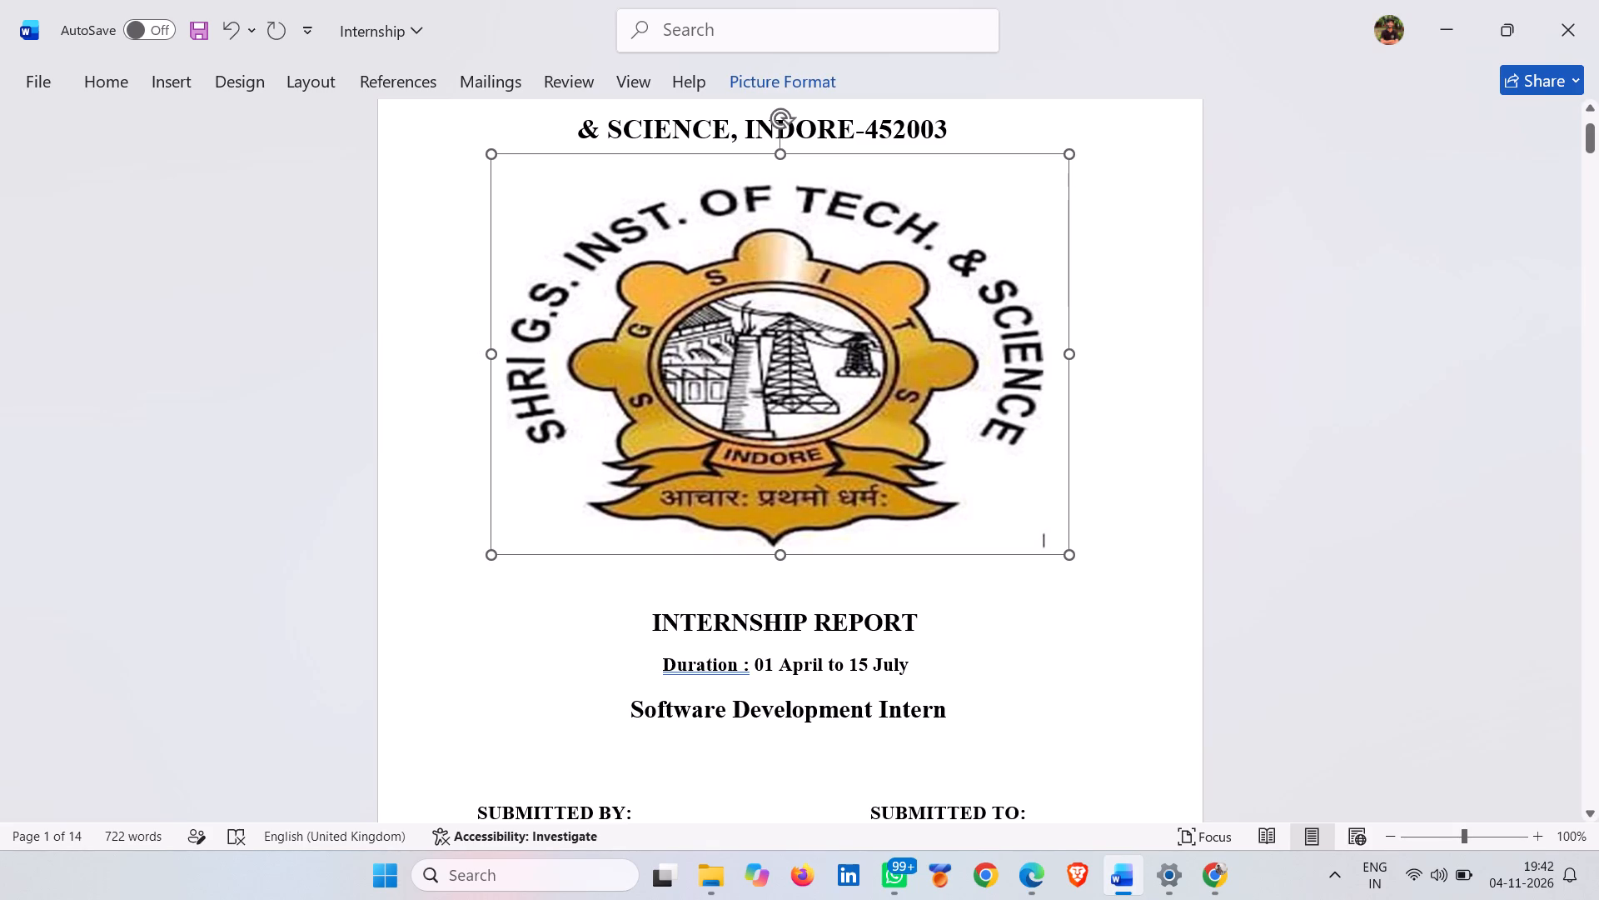
pyautogui.moveTo(501, 353); pyautogui.dragTo(563, 355)
pyautogui.click(446, 368)
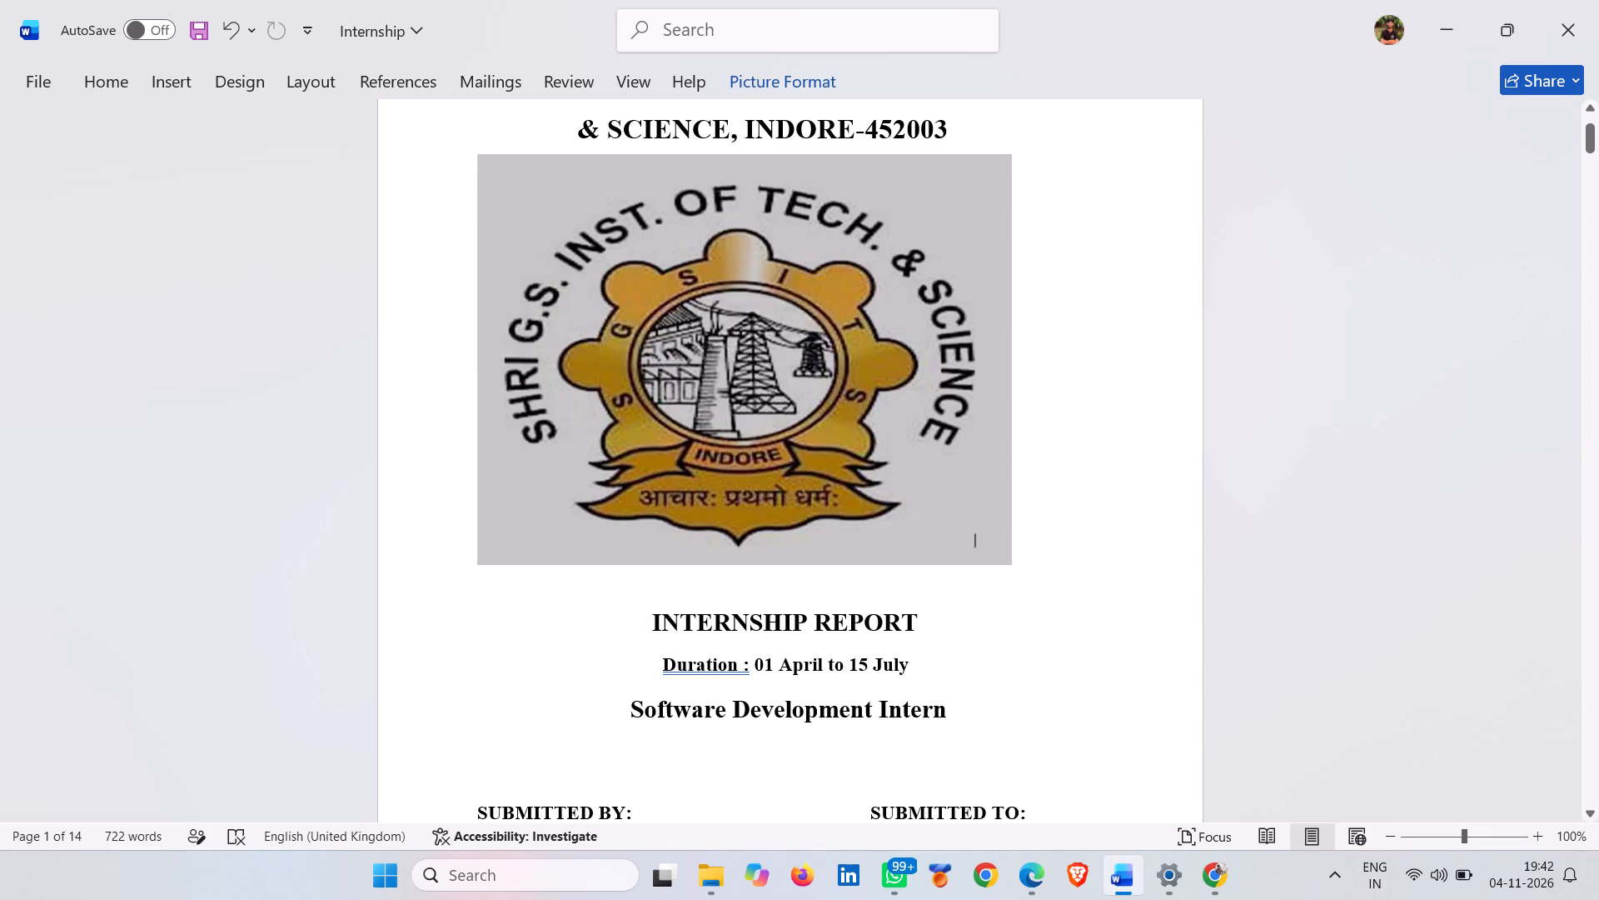
pyautogui.click(446, 368)
pyautogui.click(448, 494)
pyautogui.click(466, 532)
pyautogui.press('space')
pyautogui.press('space')
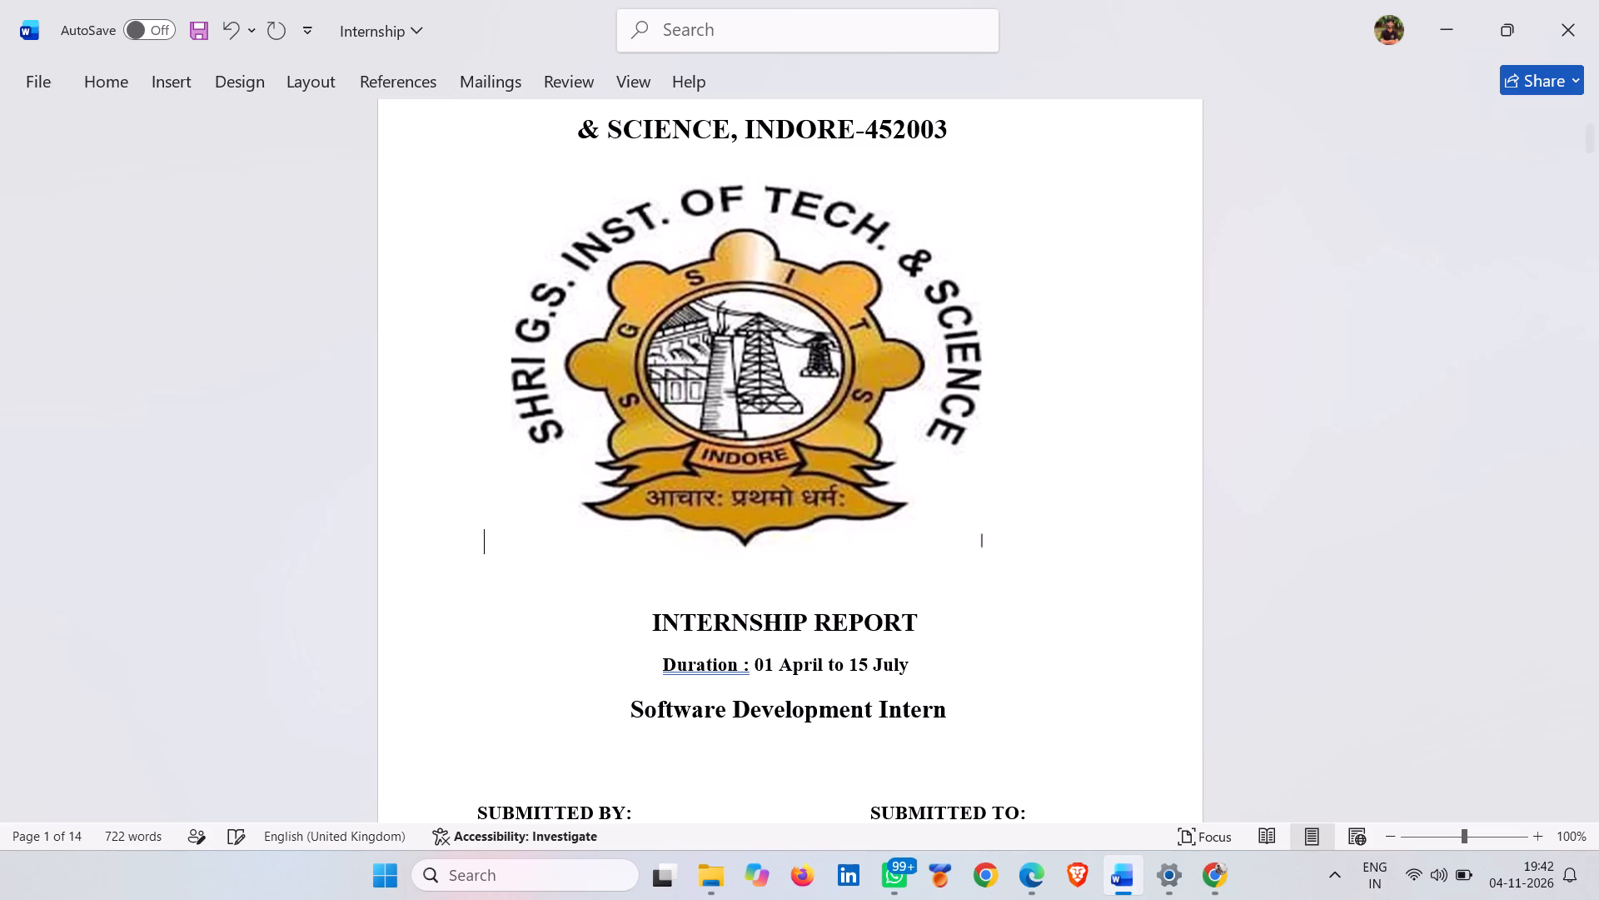
pyautogui.press('space')
pyautogui.press('space')
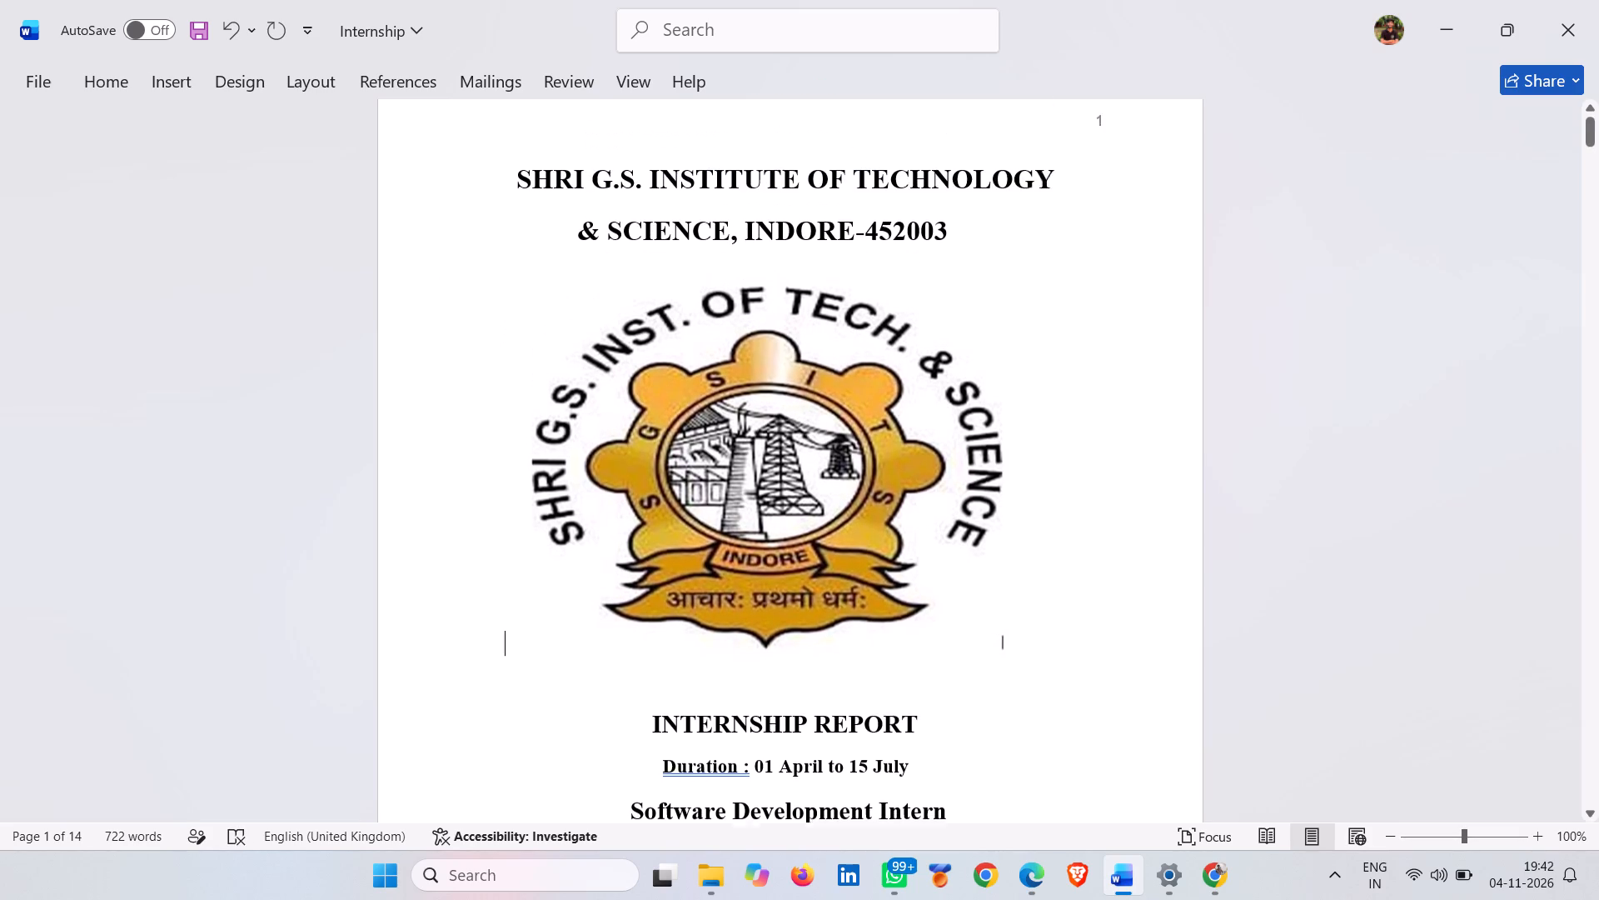
pyautogui.press('space')
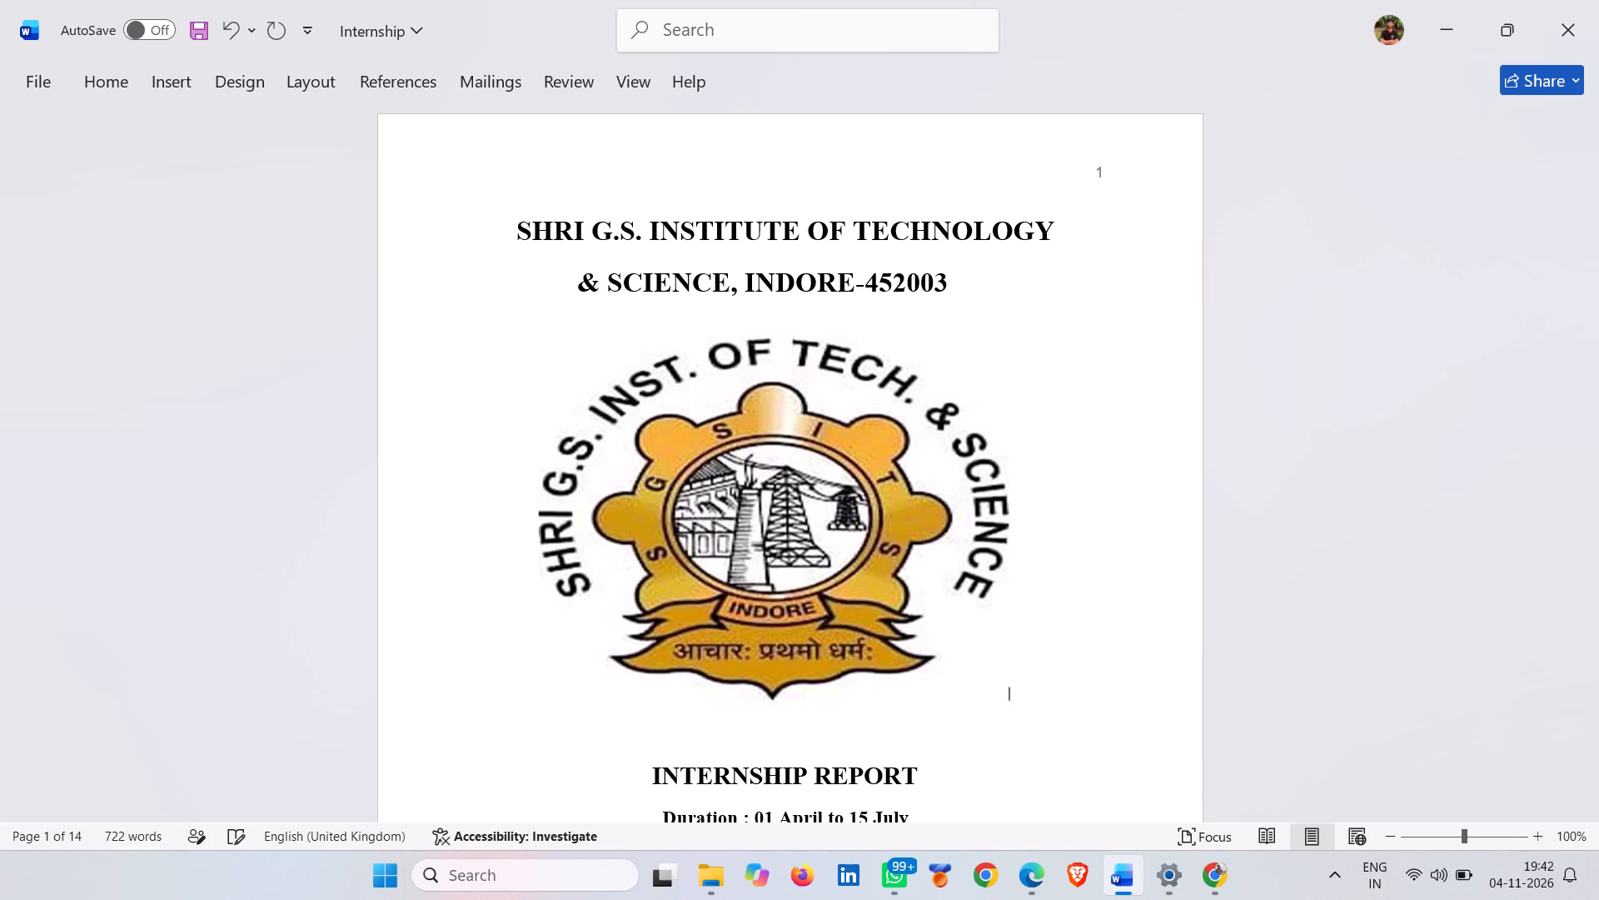
pyautogui.press('space')
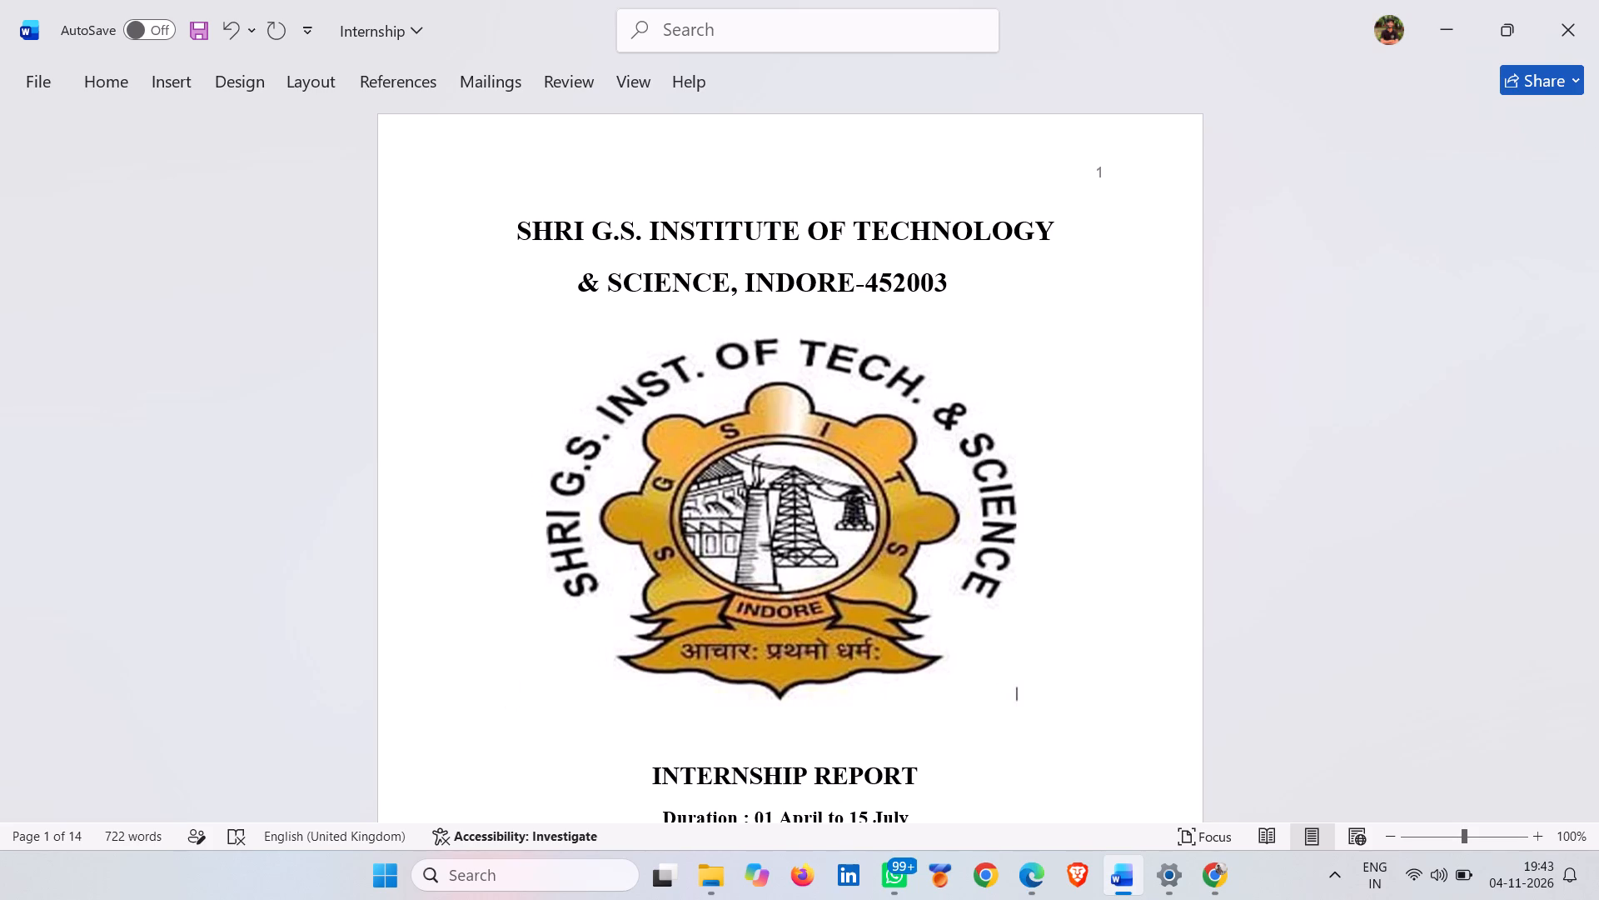
pyautogui.press('space')
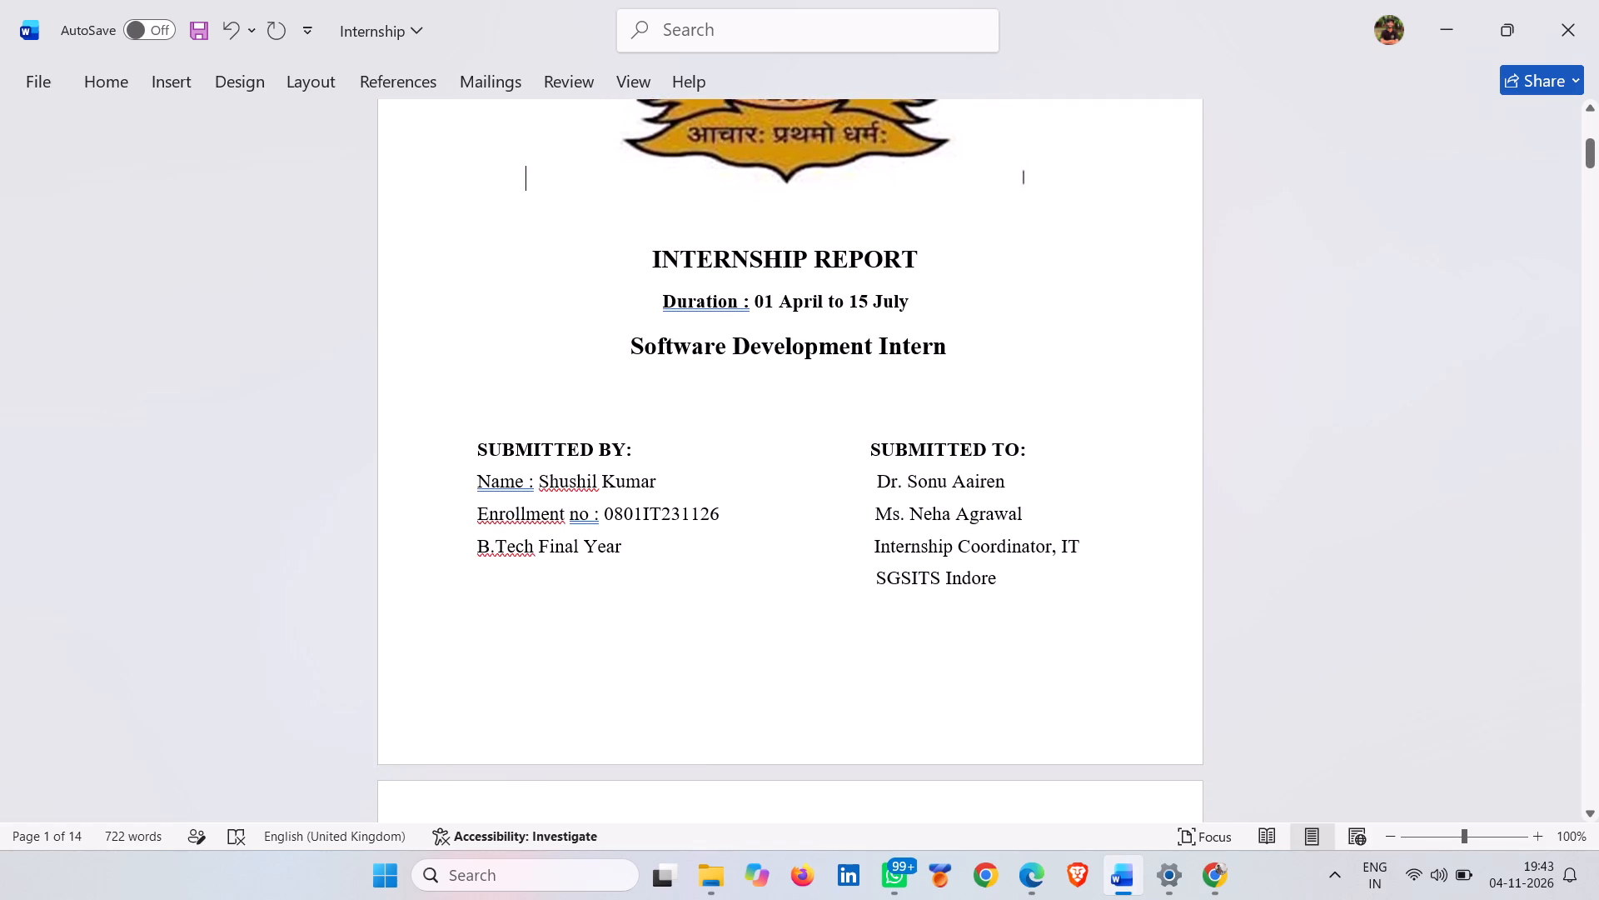
# Remove the space before the colon in the "Duration" line on the cover page.
pyautogui.click(743, 300)
pyautogui.press('BackSpace')
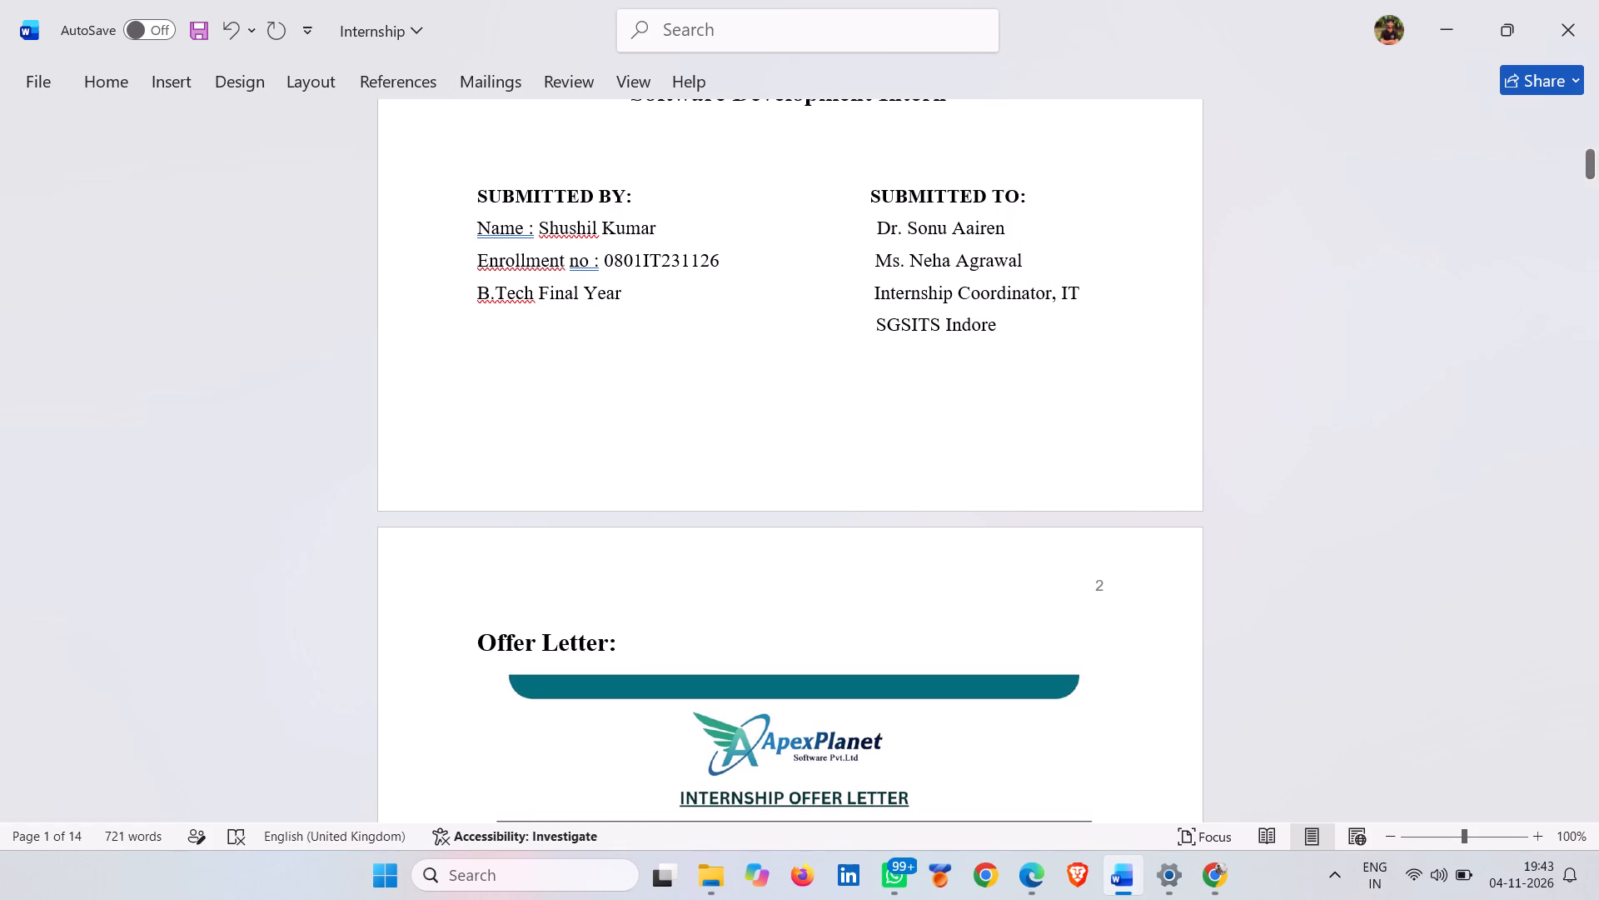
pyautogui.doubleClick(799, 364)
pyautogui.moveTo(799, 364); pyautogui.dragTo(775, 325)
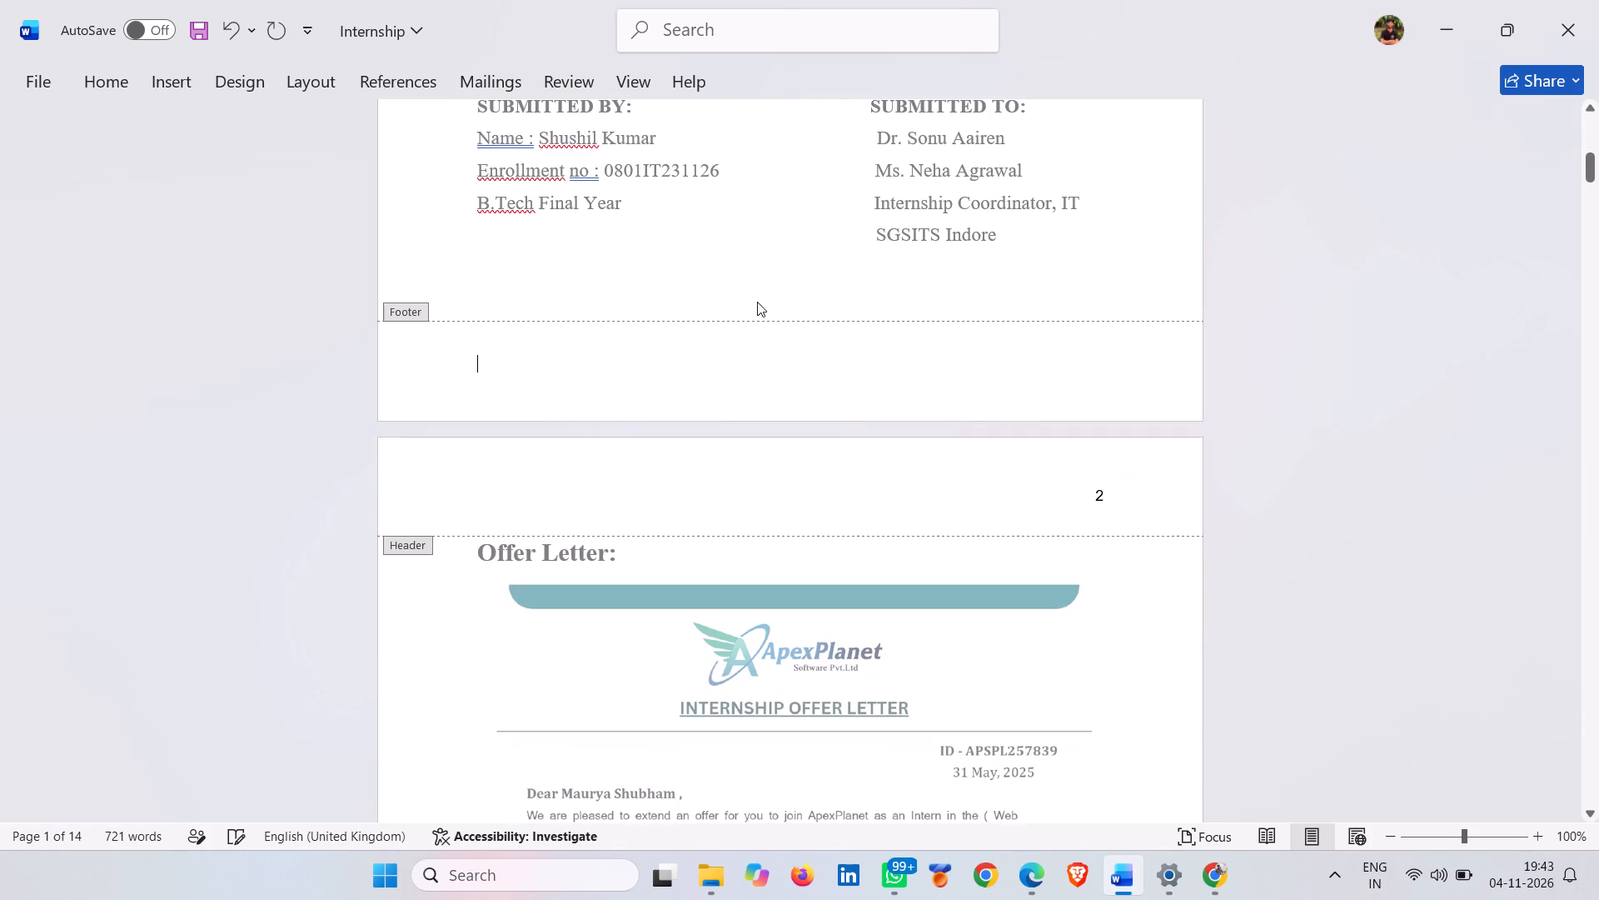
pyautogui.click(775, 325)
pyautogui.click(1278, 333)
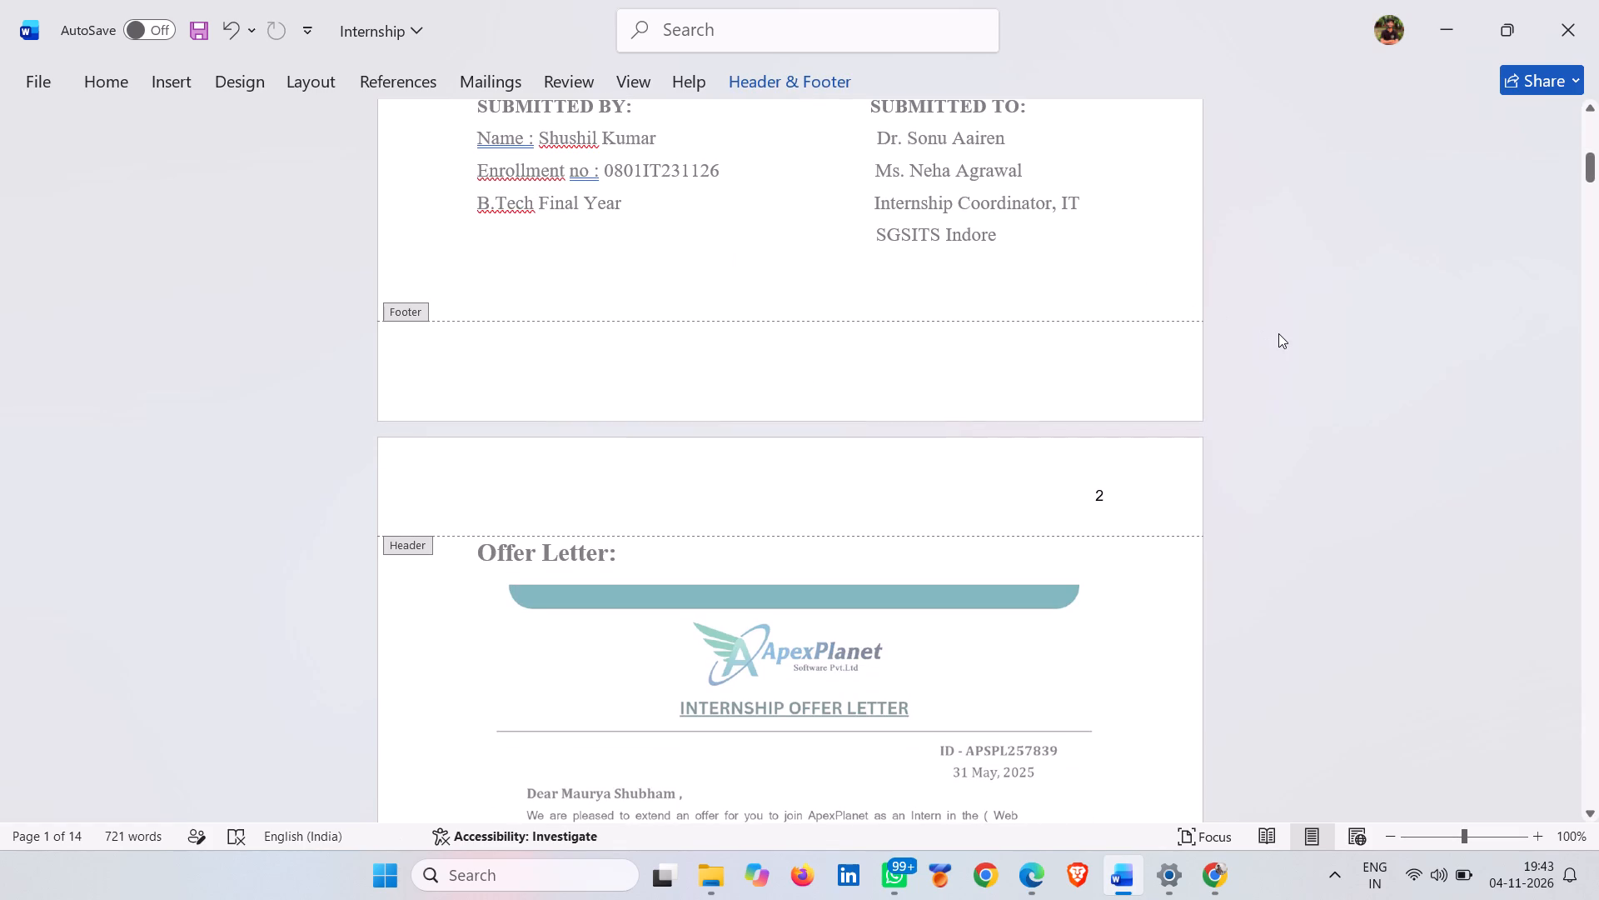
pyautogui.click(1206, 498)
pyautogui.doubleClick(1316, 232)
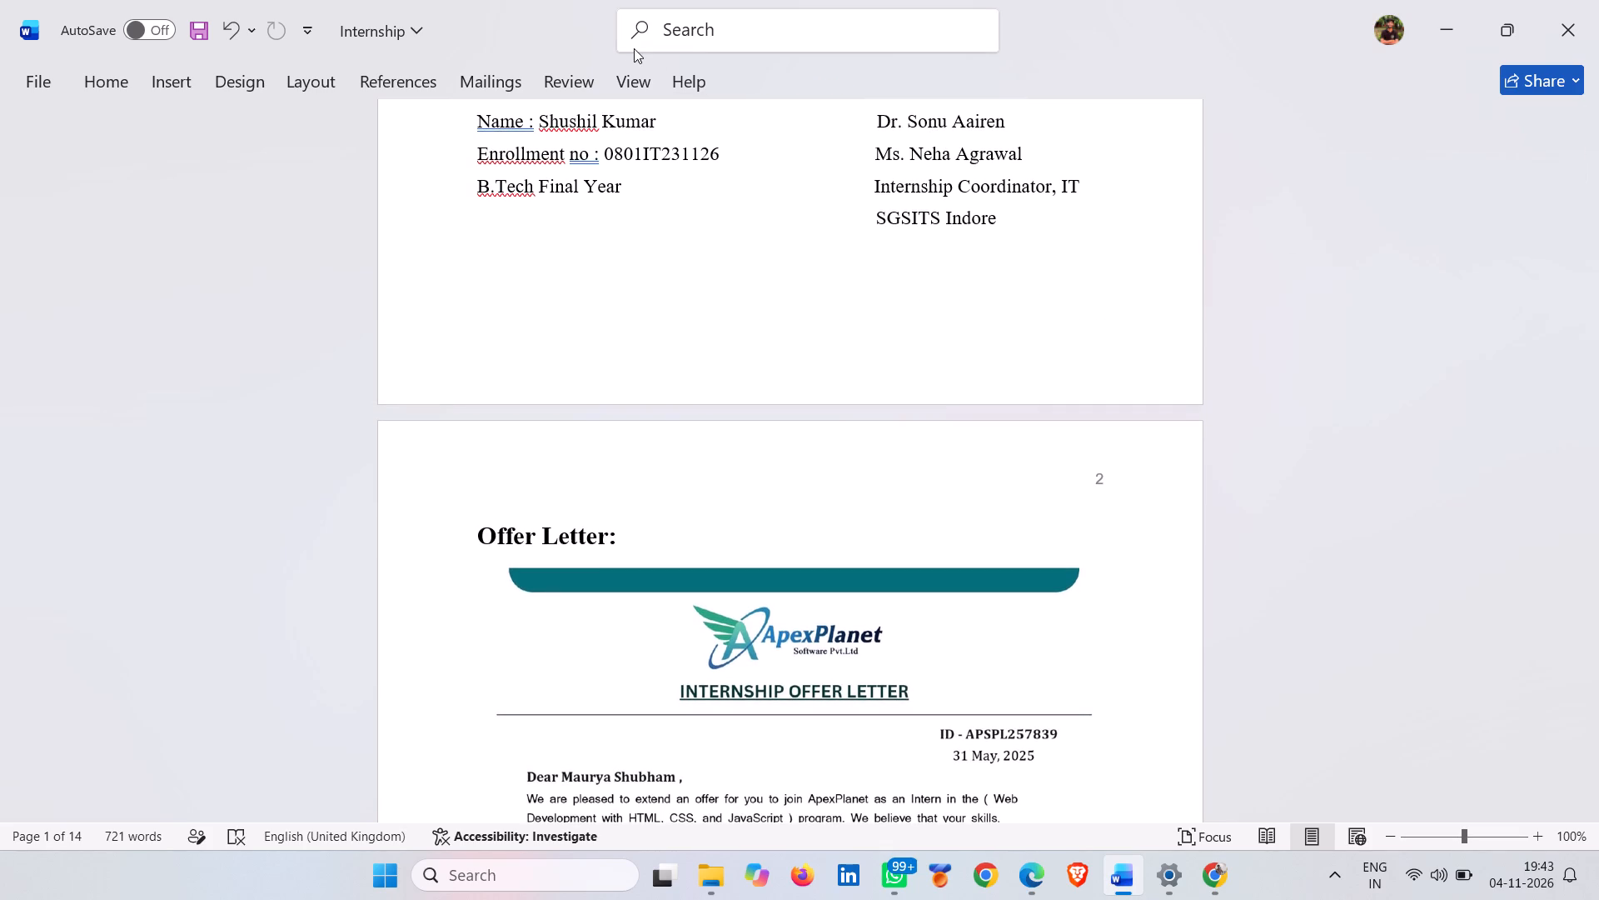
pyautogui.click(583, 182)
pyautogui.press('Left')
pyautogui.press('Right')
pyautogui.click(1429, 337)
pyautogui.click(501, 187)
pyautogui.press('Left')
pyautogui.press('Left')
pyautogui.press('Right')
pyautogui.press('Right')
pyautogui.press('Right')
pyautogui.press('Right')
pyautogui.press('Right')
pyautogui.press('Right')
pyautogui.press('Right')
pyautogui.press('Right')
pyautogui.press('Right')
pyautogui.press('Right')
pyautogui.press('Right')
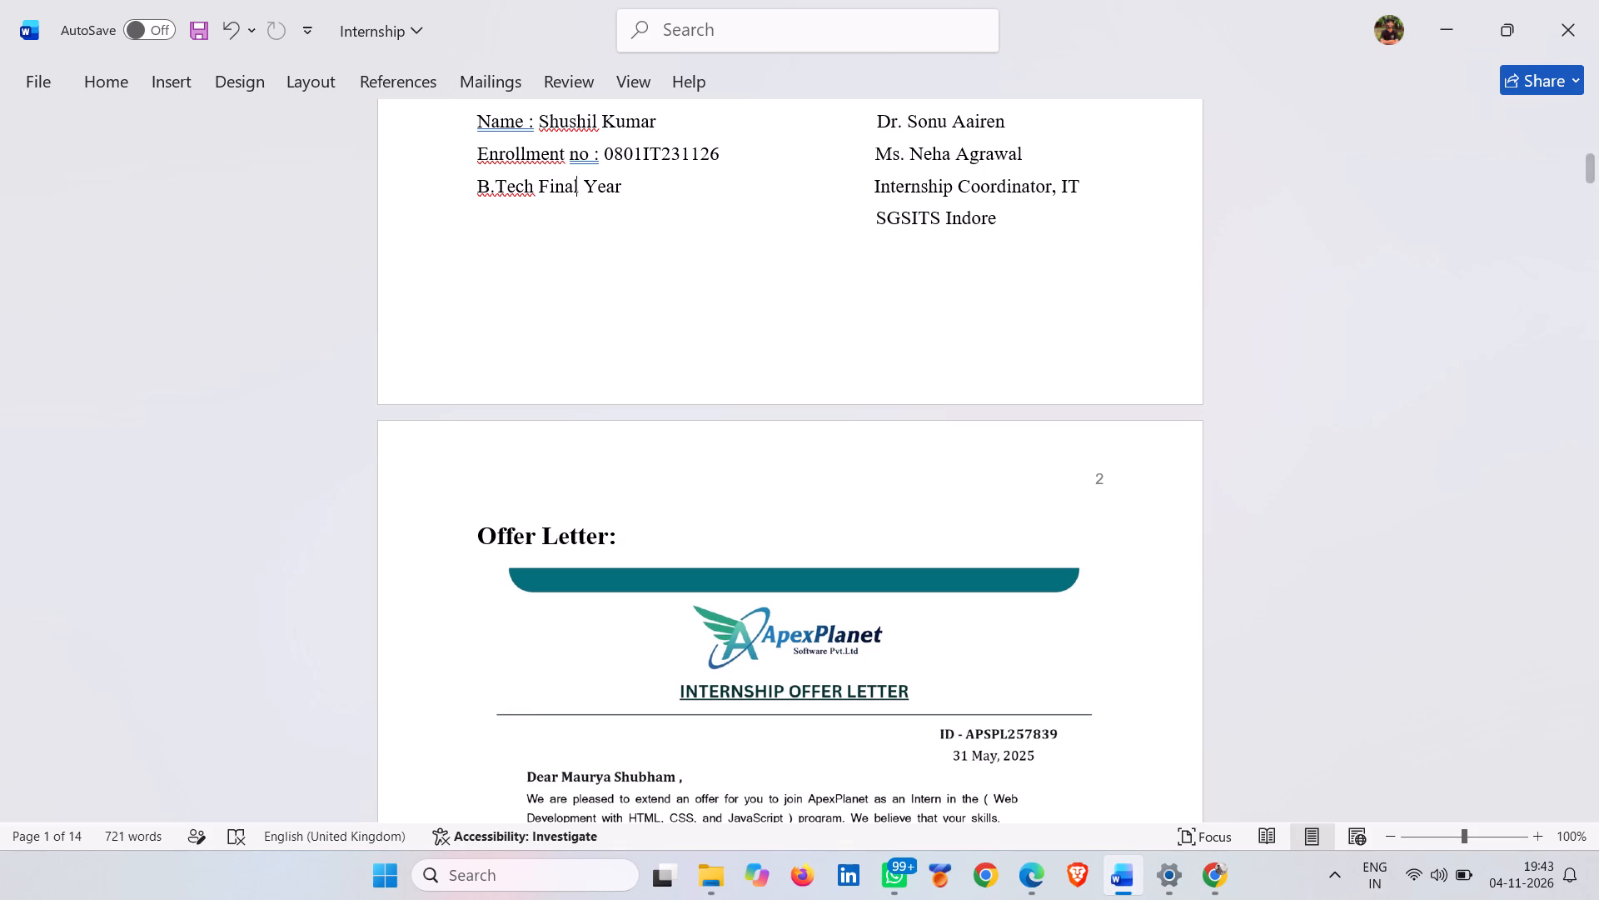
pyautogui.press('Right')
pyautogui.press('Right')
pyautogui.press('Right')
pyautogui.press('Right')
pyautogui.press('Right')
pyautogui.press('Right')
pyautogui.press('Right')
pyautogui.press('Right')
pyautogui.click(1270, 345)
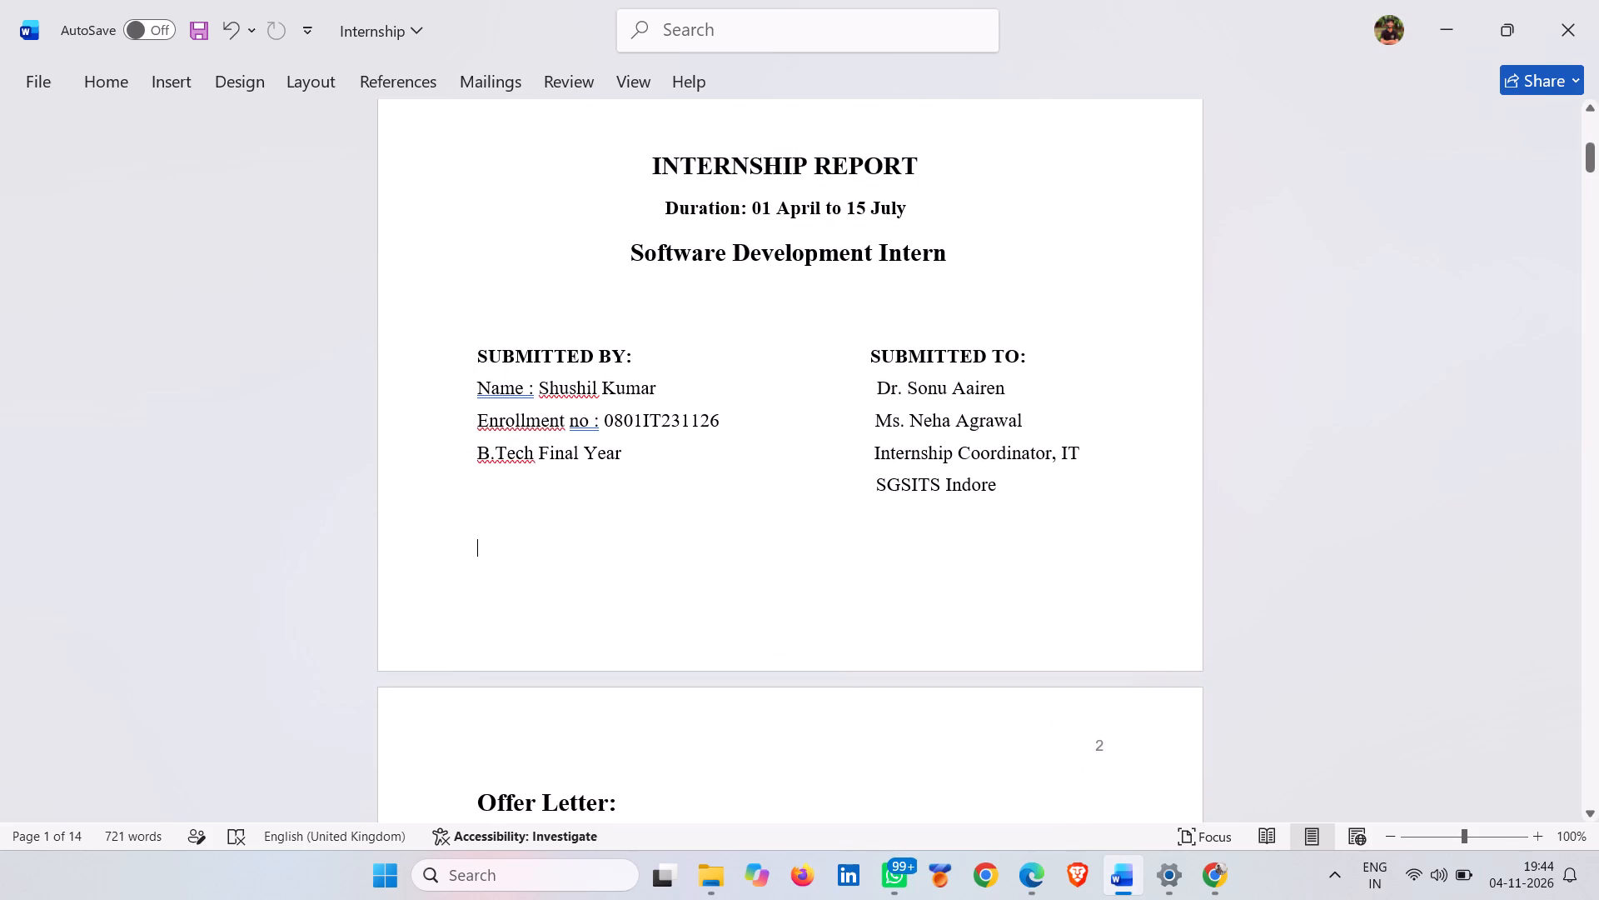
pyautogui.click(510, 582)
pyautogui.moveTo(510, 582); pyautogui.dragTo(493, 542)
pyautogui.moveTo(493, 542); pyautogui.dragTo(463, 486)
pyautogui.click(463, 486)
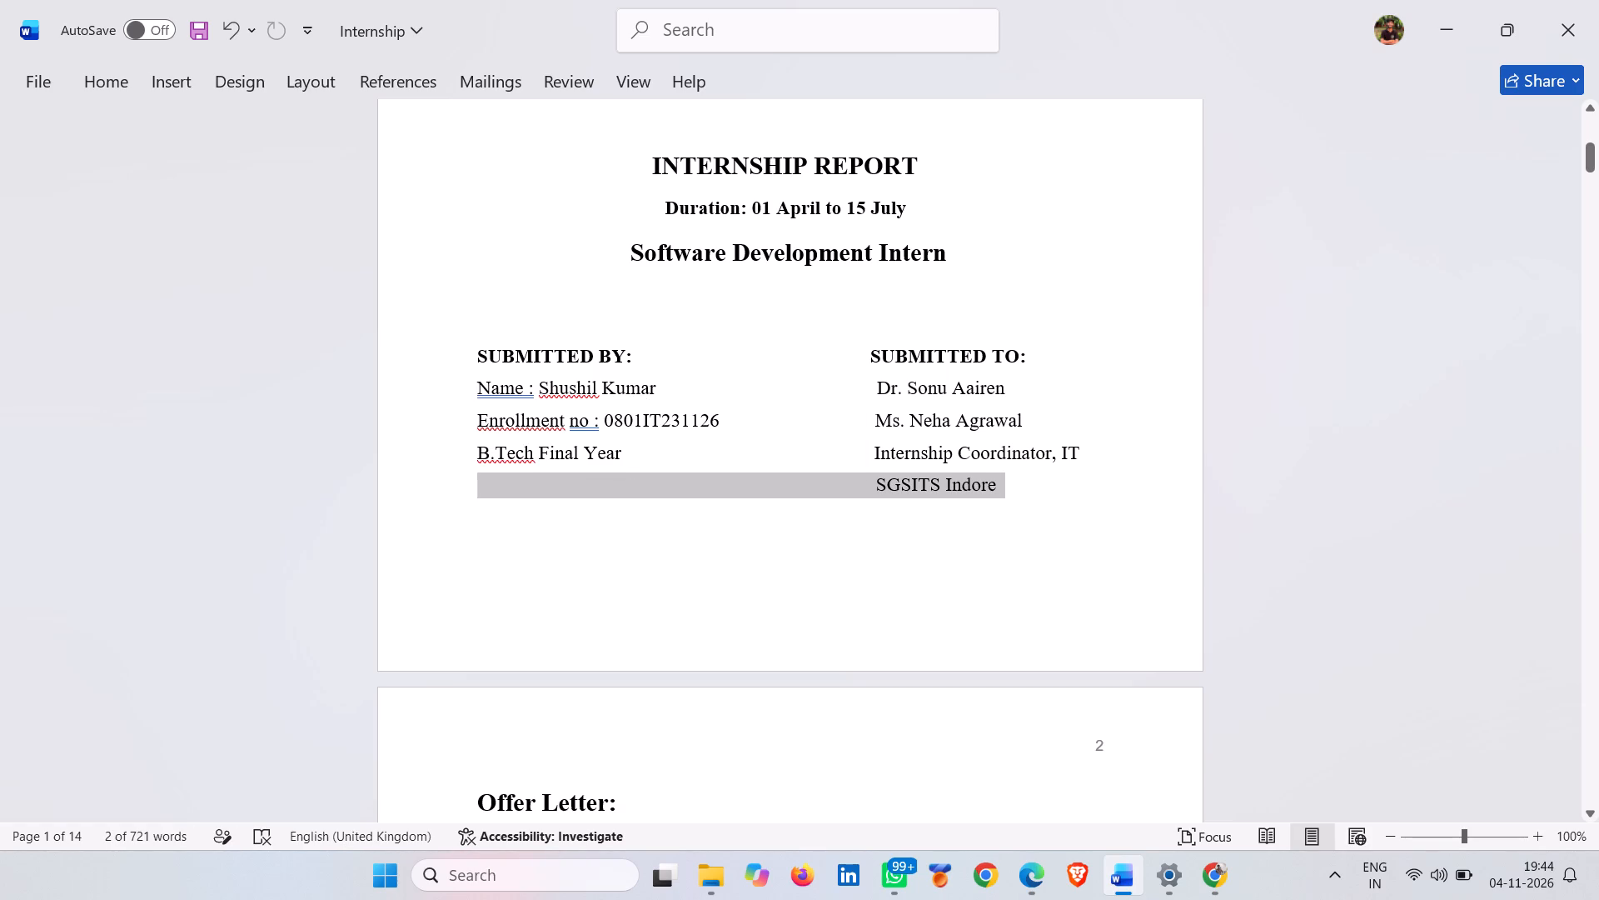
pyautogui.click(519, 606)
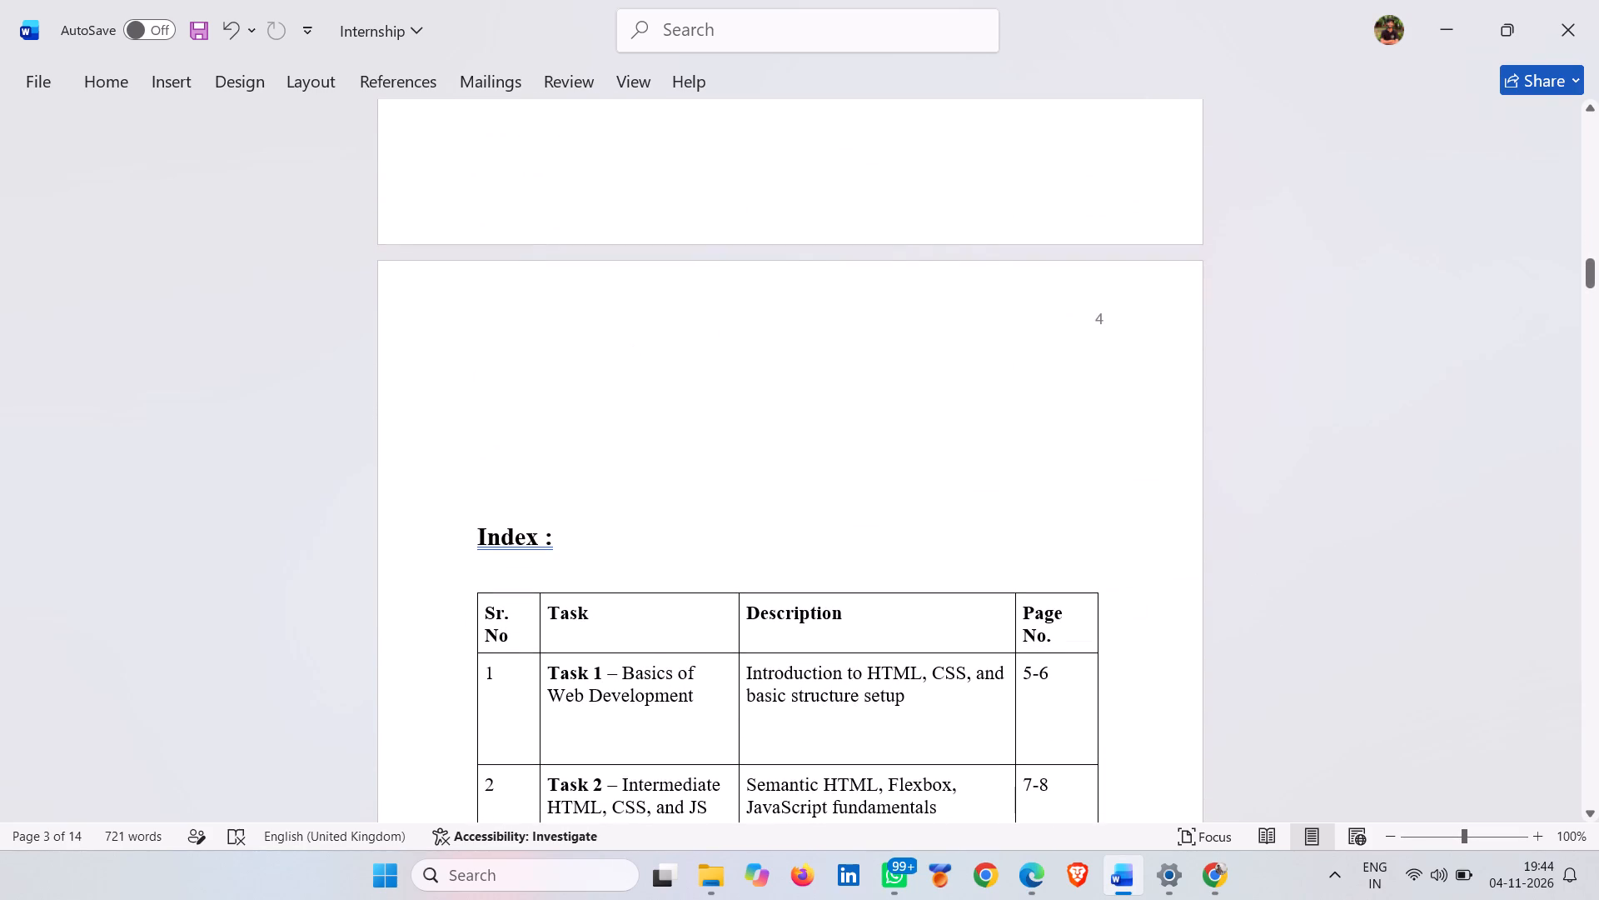
# Delete the surplus blank lines above the "Index :" heading in the Word report, keeping one line break before it.
pyautogui.click(506, 490)
pyautogui.press('BackSpace')
pyautogui.press('BackSpace')
pyautogui.press('BackSpace')
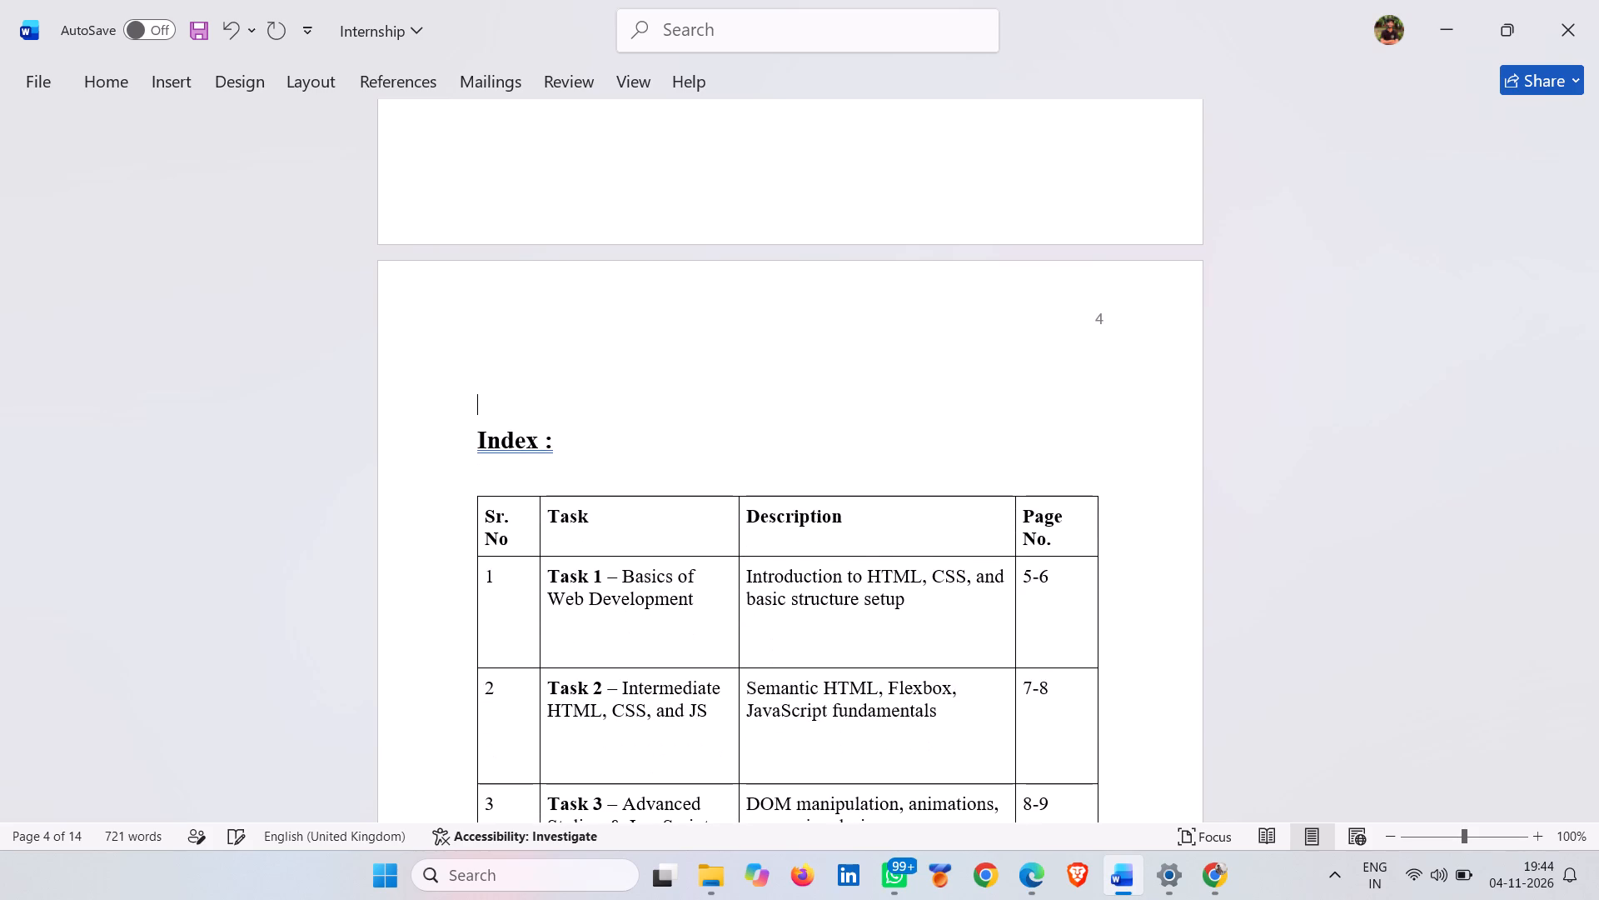
pyautogui.press('Down')
pyautogui.press('BackSpace')
pyautogui.press('BackSpace')
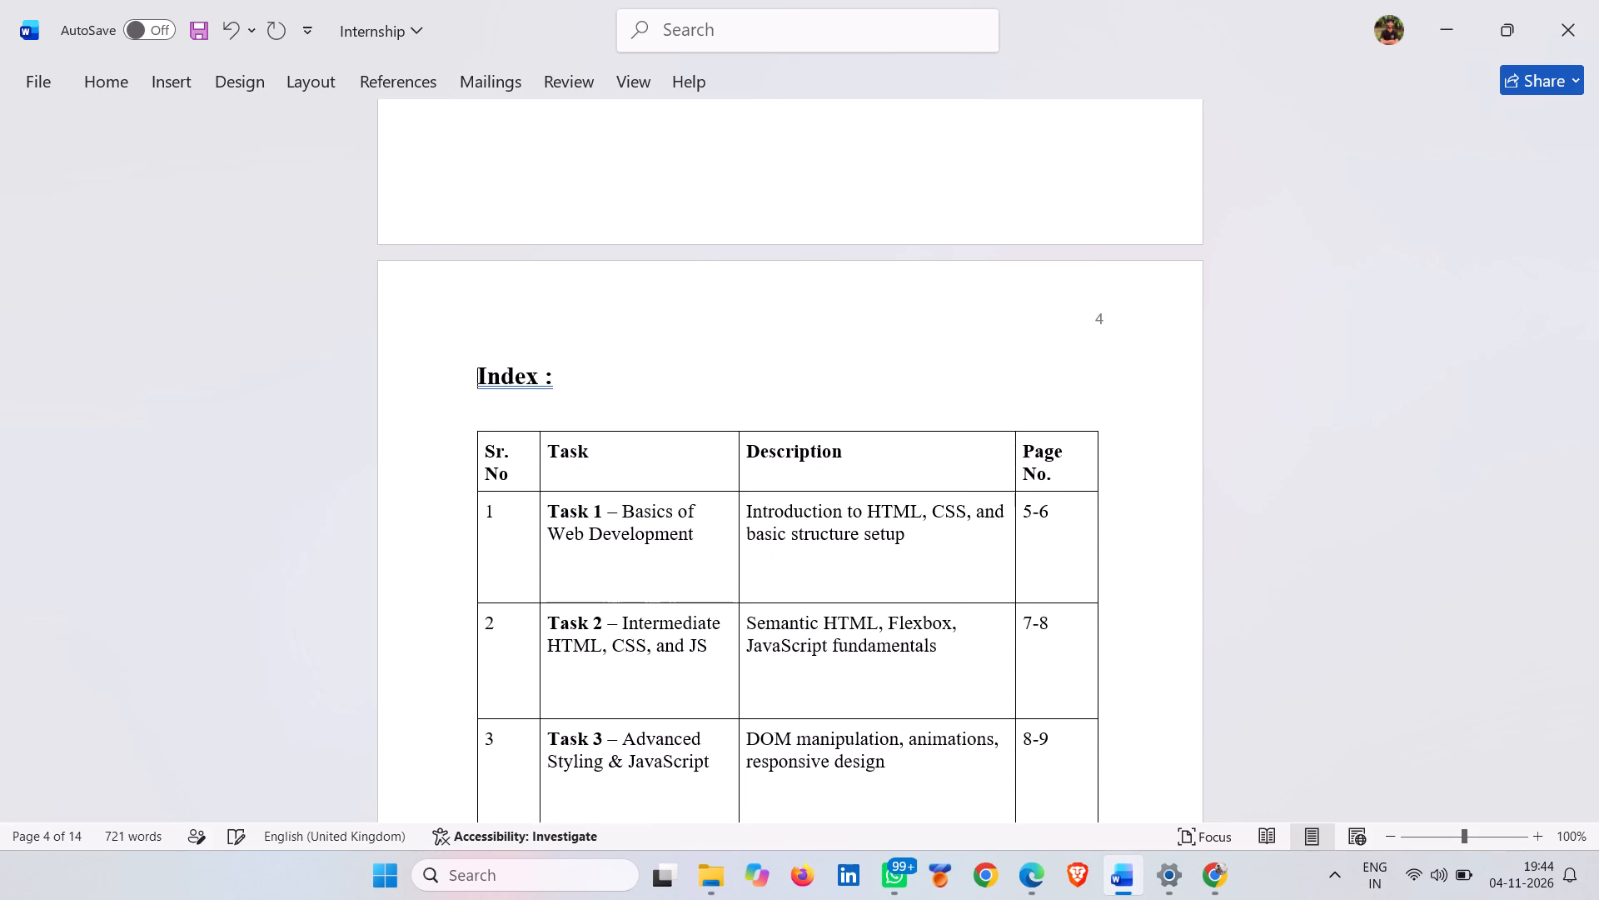
pyautogui.press('BackSpace')
pyautogui.press('BackSpace')
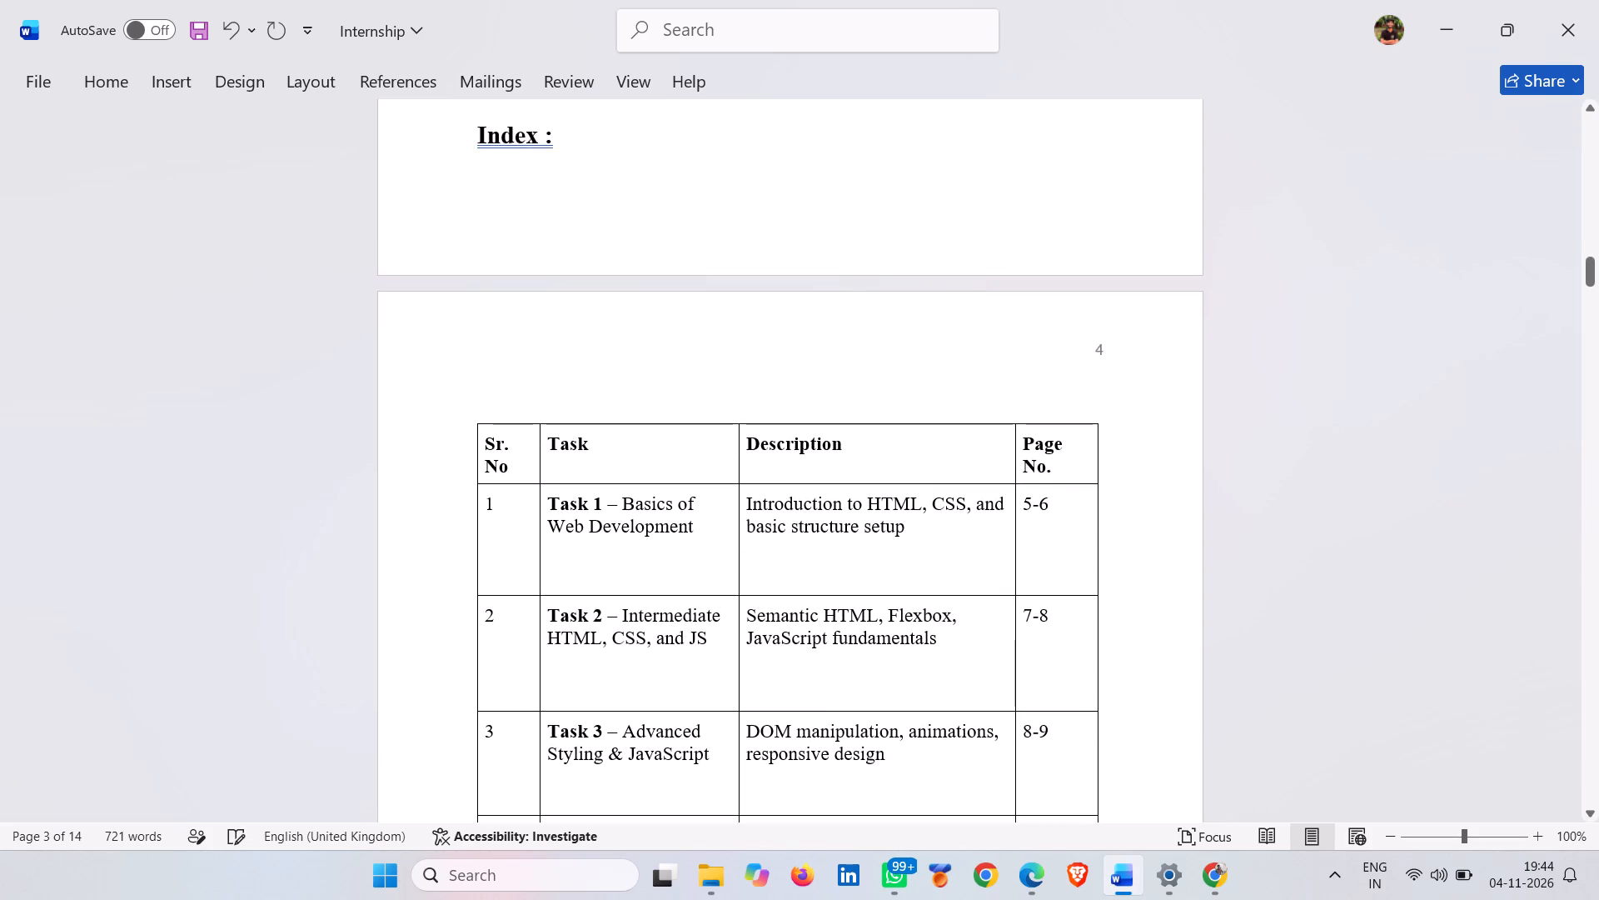
pyautogui.press('Return')
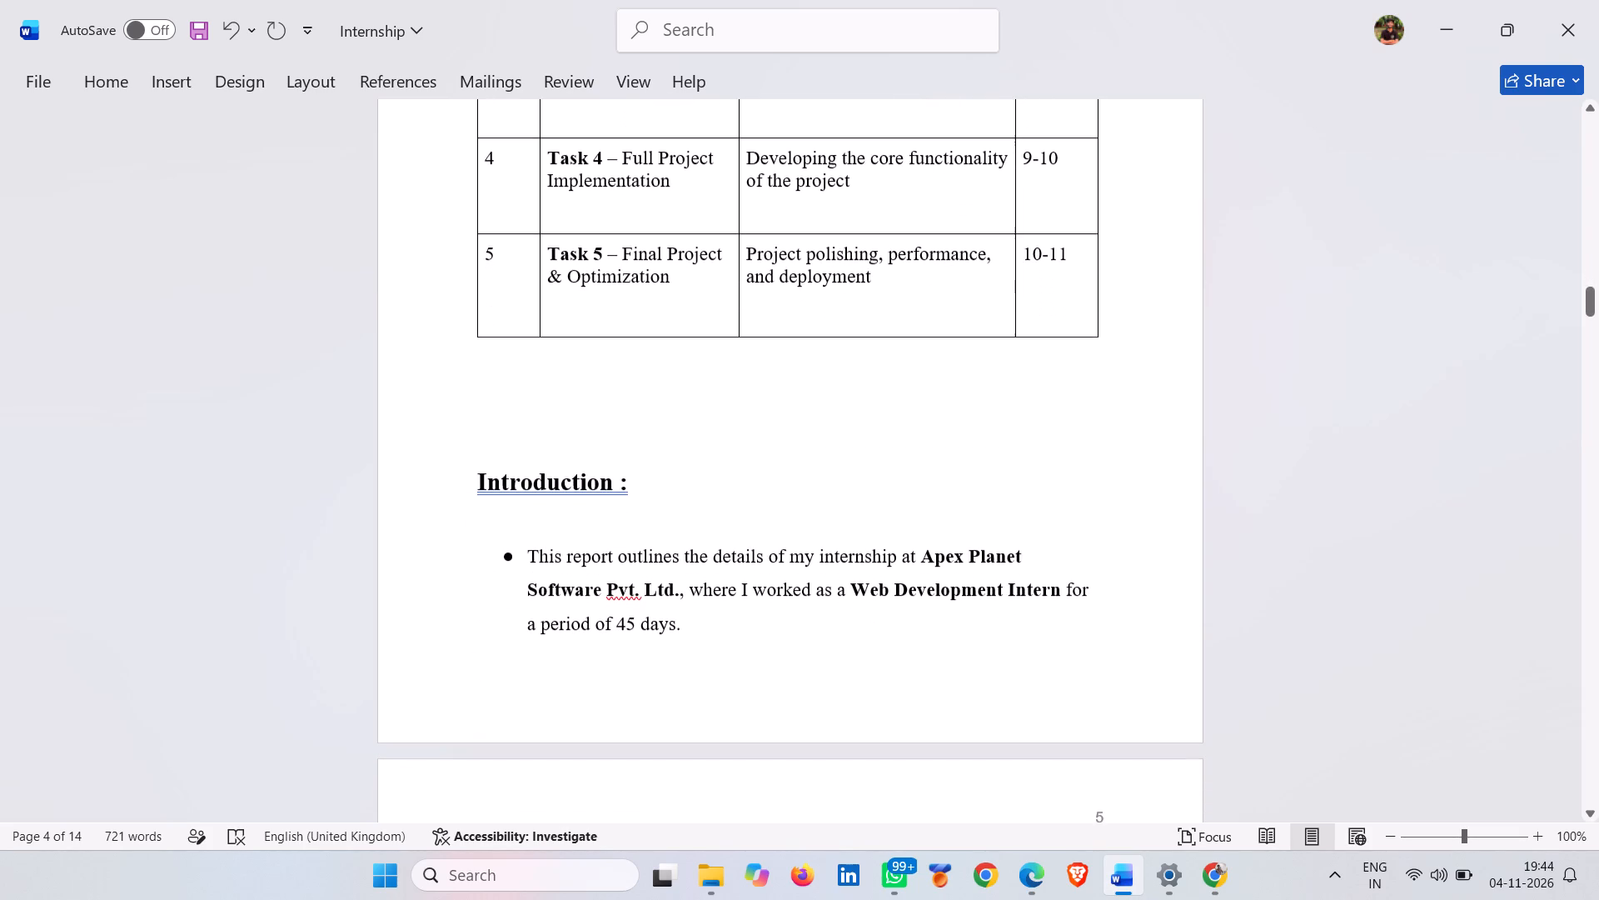
# Switch to Edge and examine the reference internship report PDF's cover, certificate, declaration and contents pages.
pyautogui.click(1203, 872)
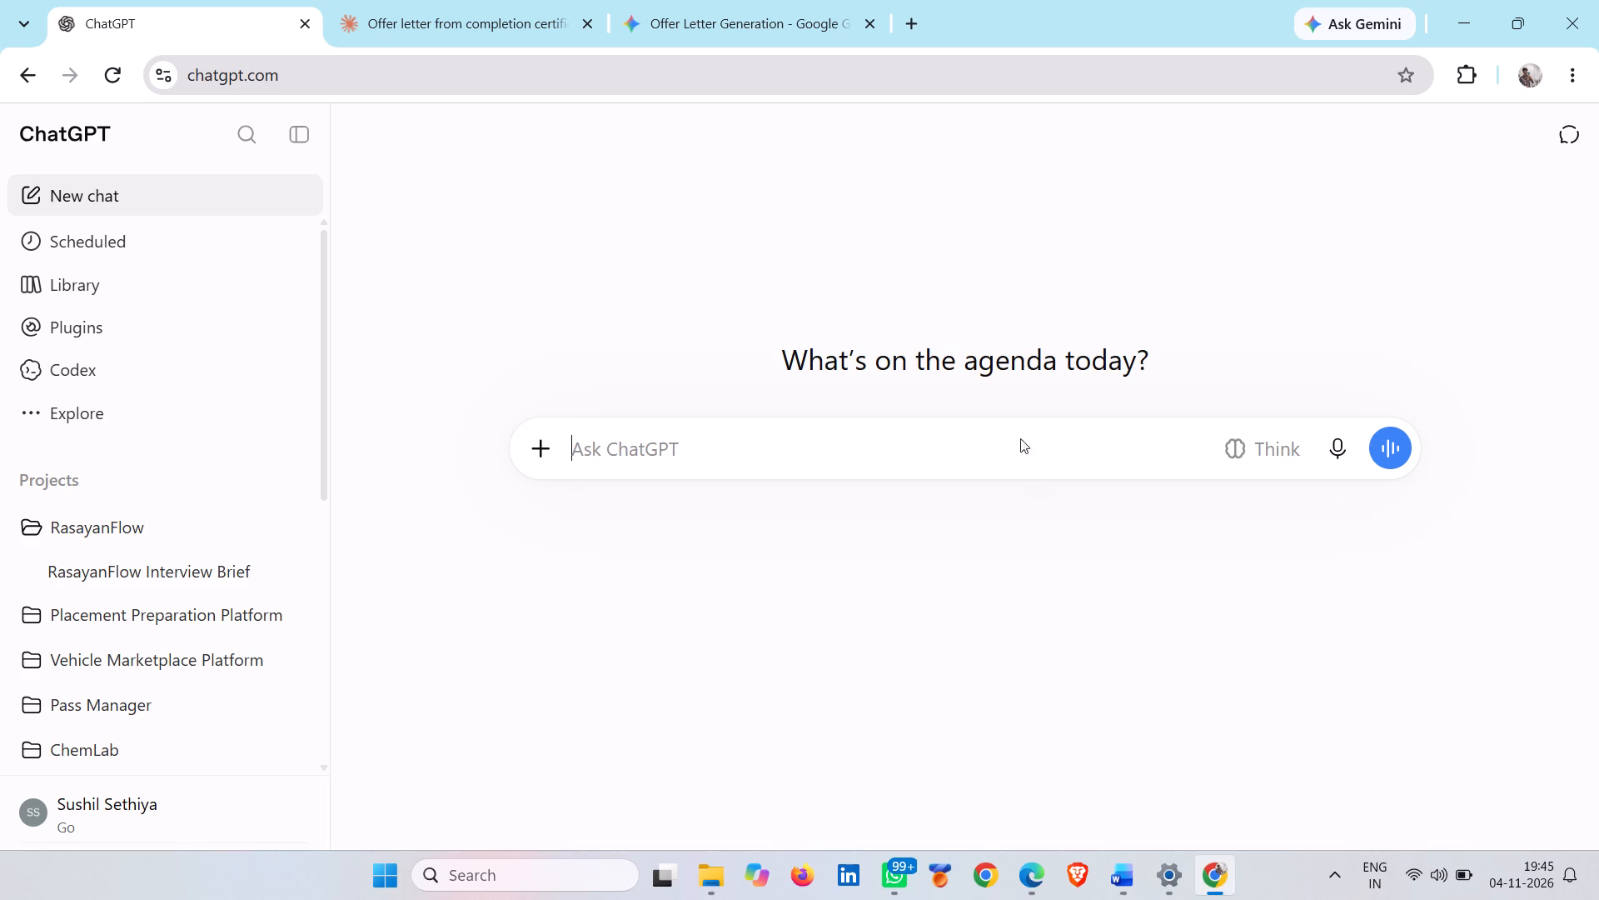
pyautogui.click(1022, 846)
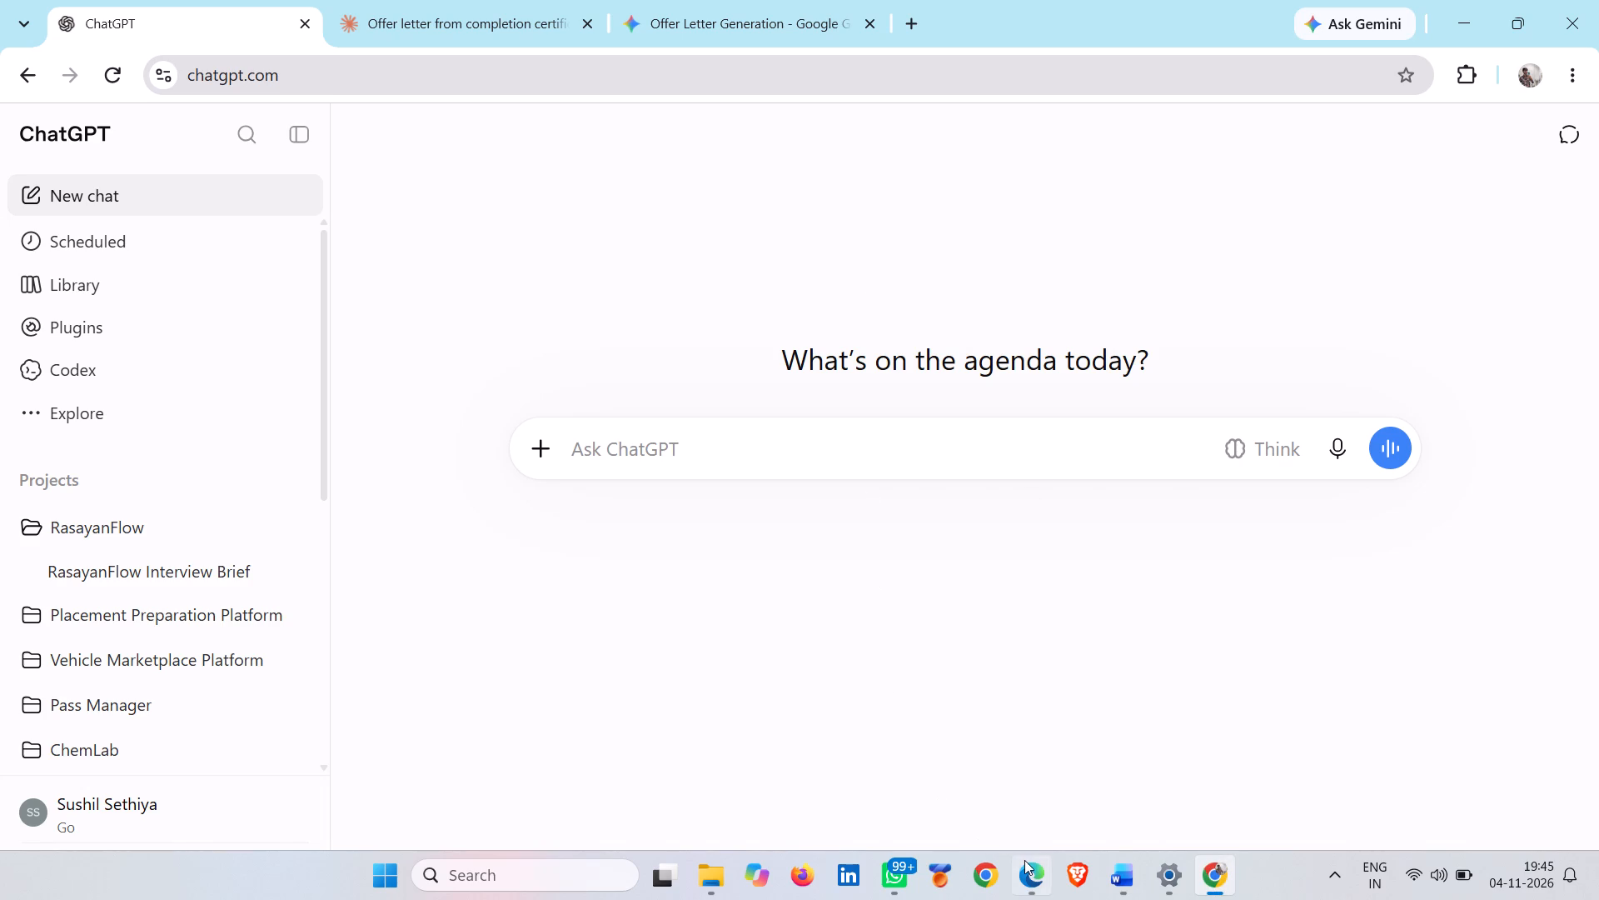
pyautogui.click(1024, 860)
pyautogui.scroll(2, 859, 572)
pyautogui.scroll(-4, 859, 572)
pyautogui.click(736, 0)
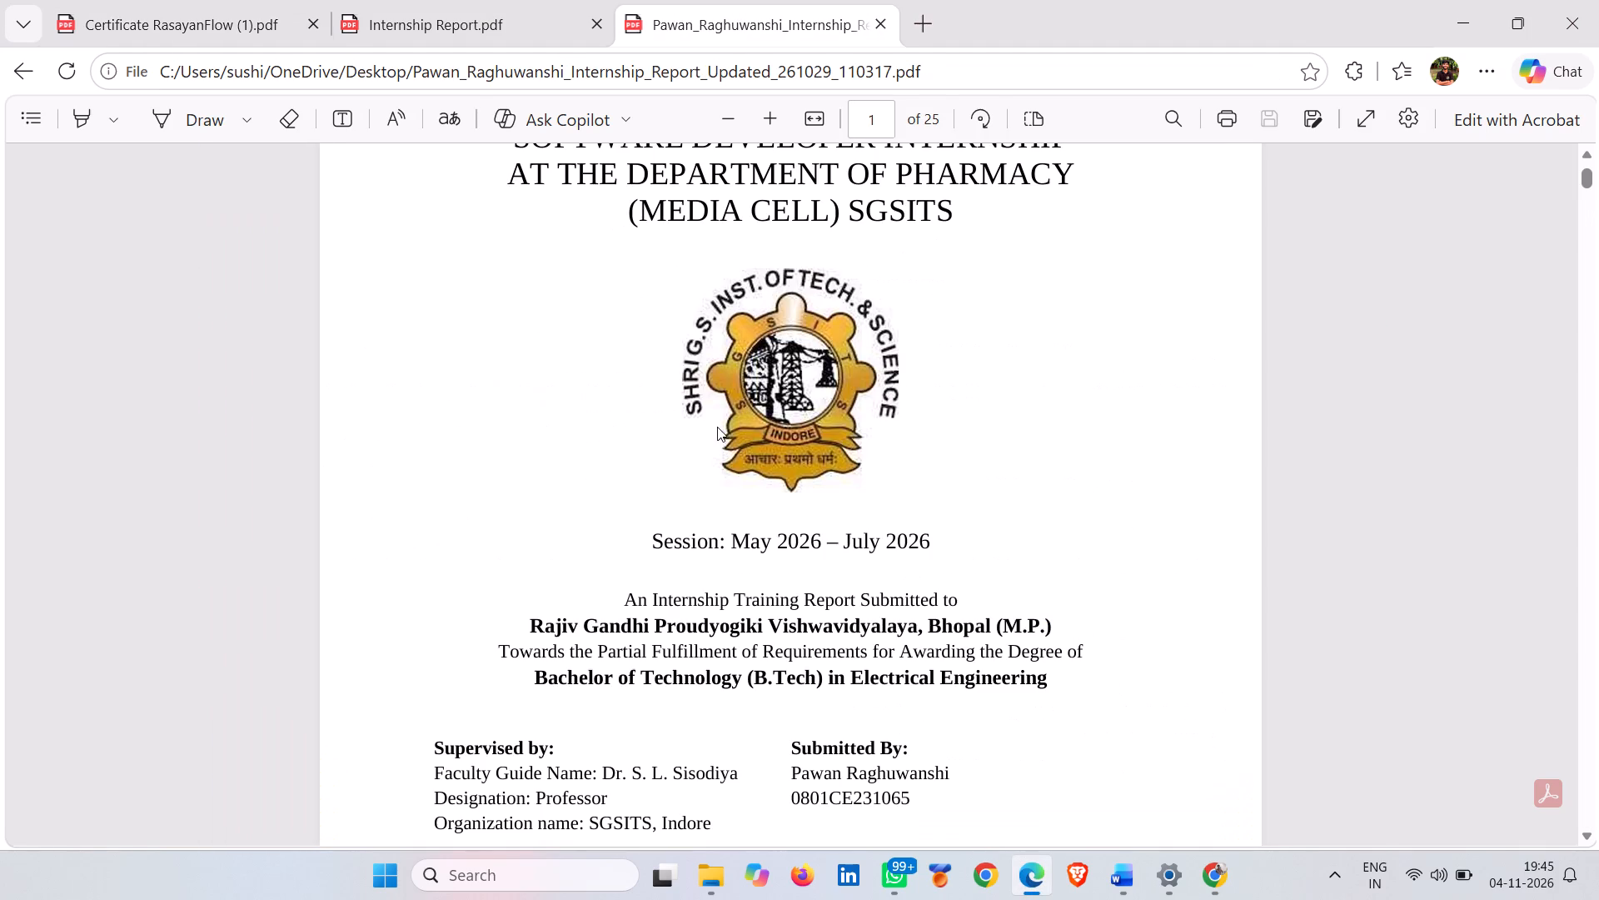
pyautogui.scroll(1, 717, 427)
pyautogui.scroll(-7, 717, 427)
pyautogui.scroll(5, 717, 427)
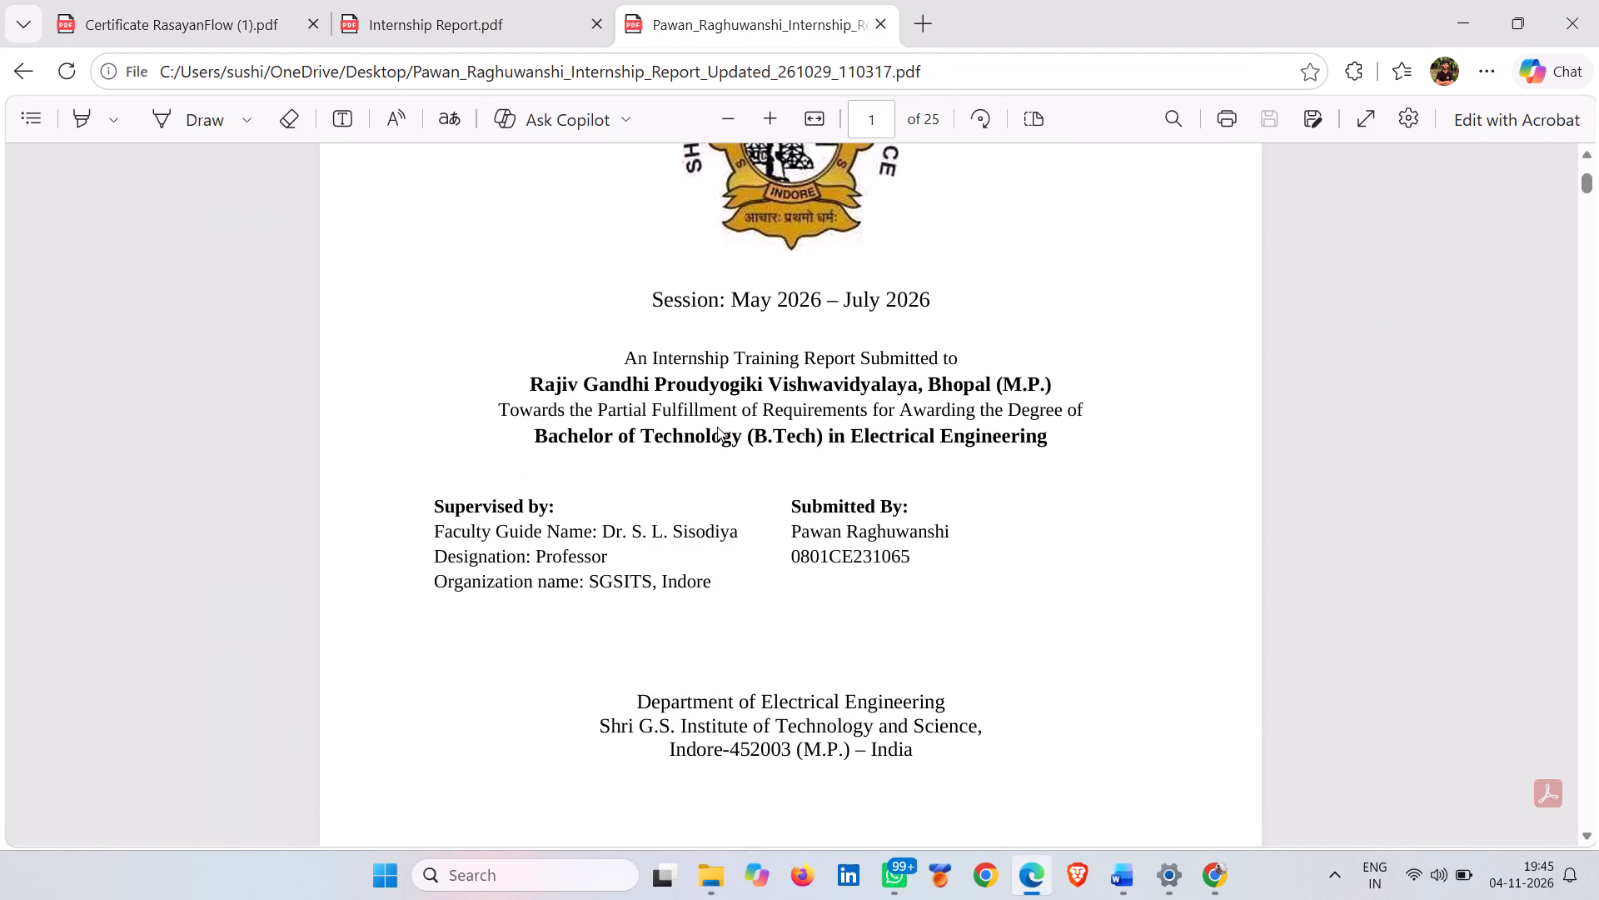
pyautogui.scroll(-9, 717, 427)
pyautogui.scroll(3, 717, 427)
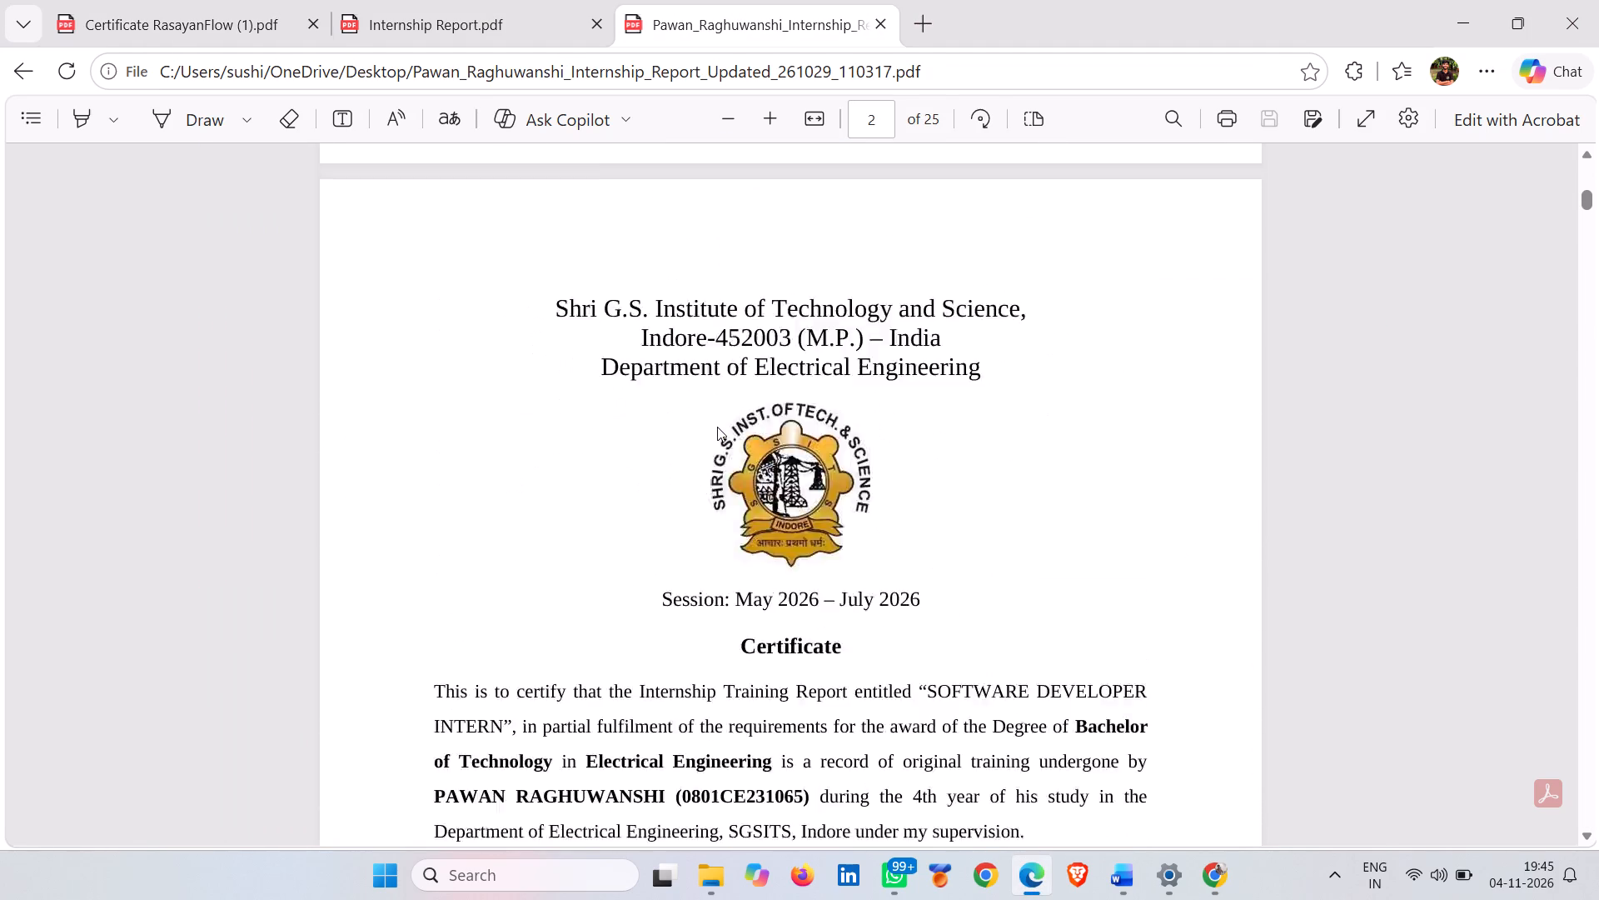
pyautogui.scroll(3, 717, 427)
pyautogui.scroll(-8, 717, 427)
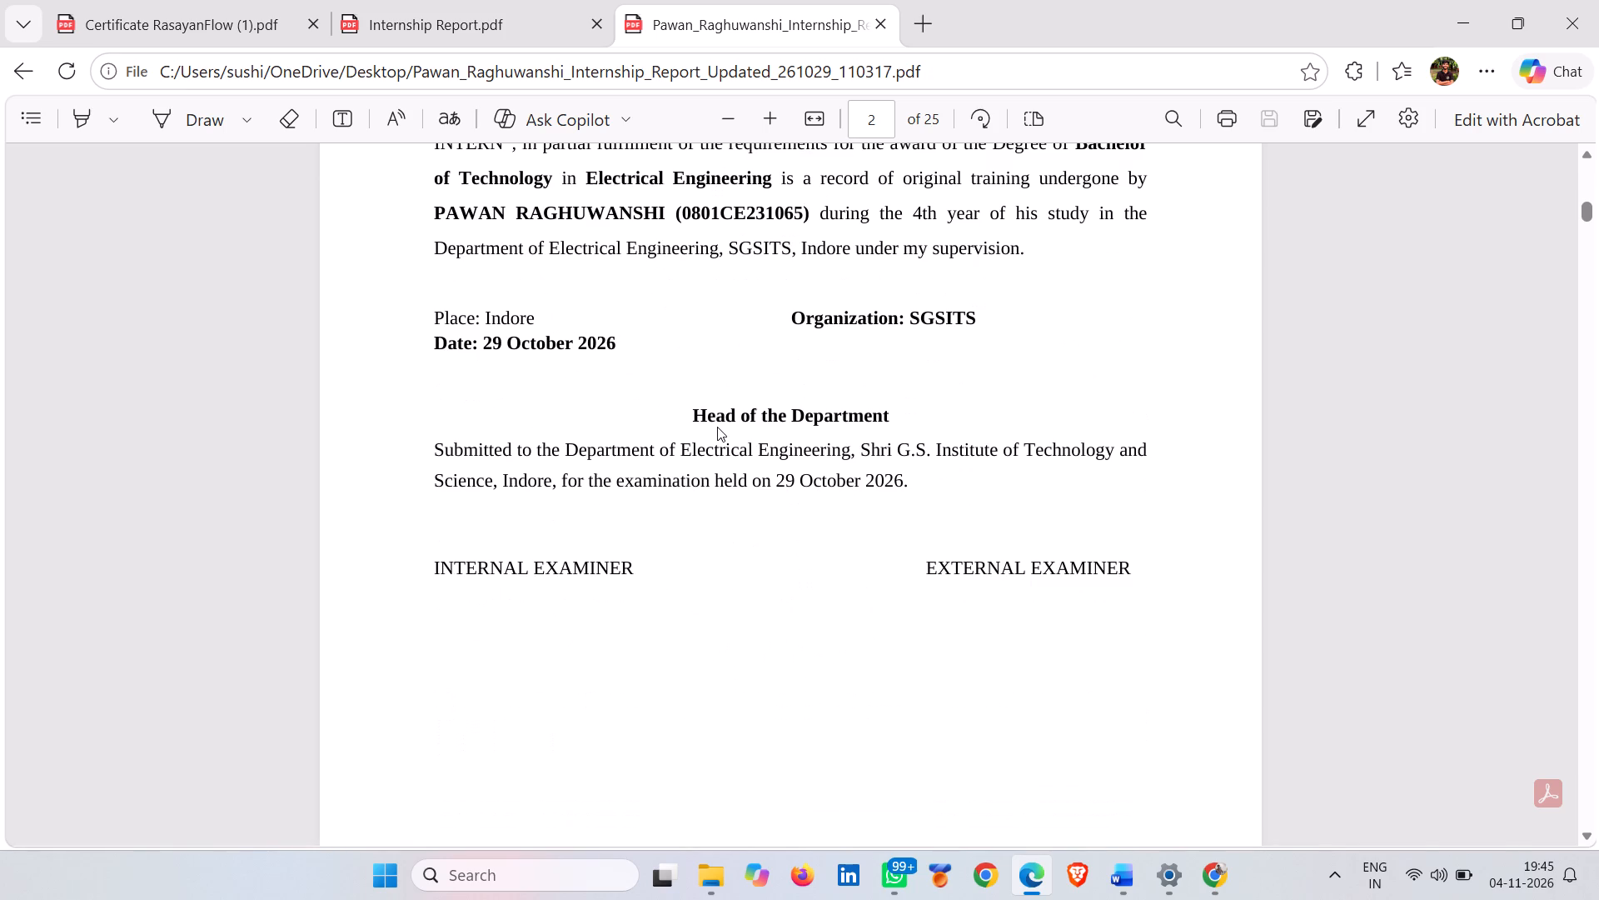
pyautogui.scroll(-9, 717, 427)
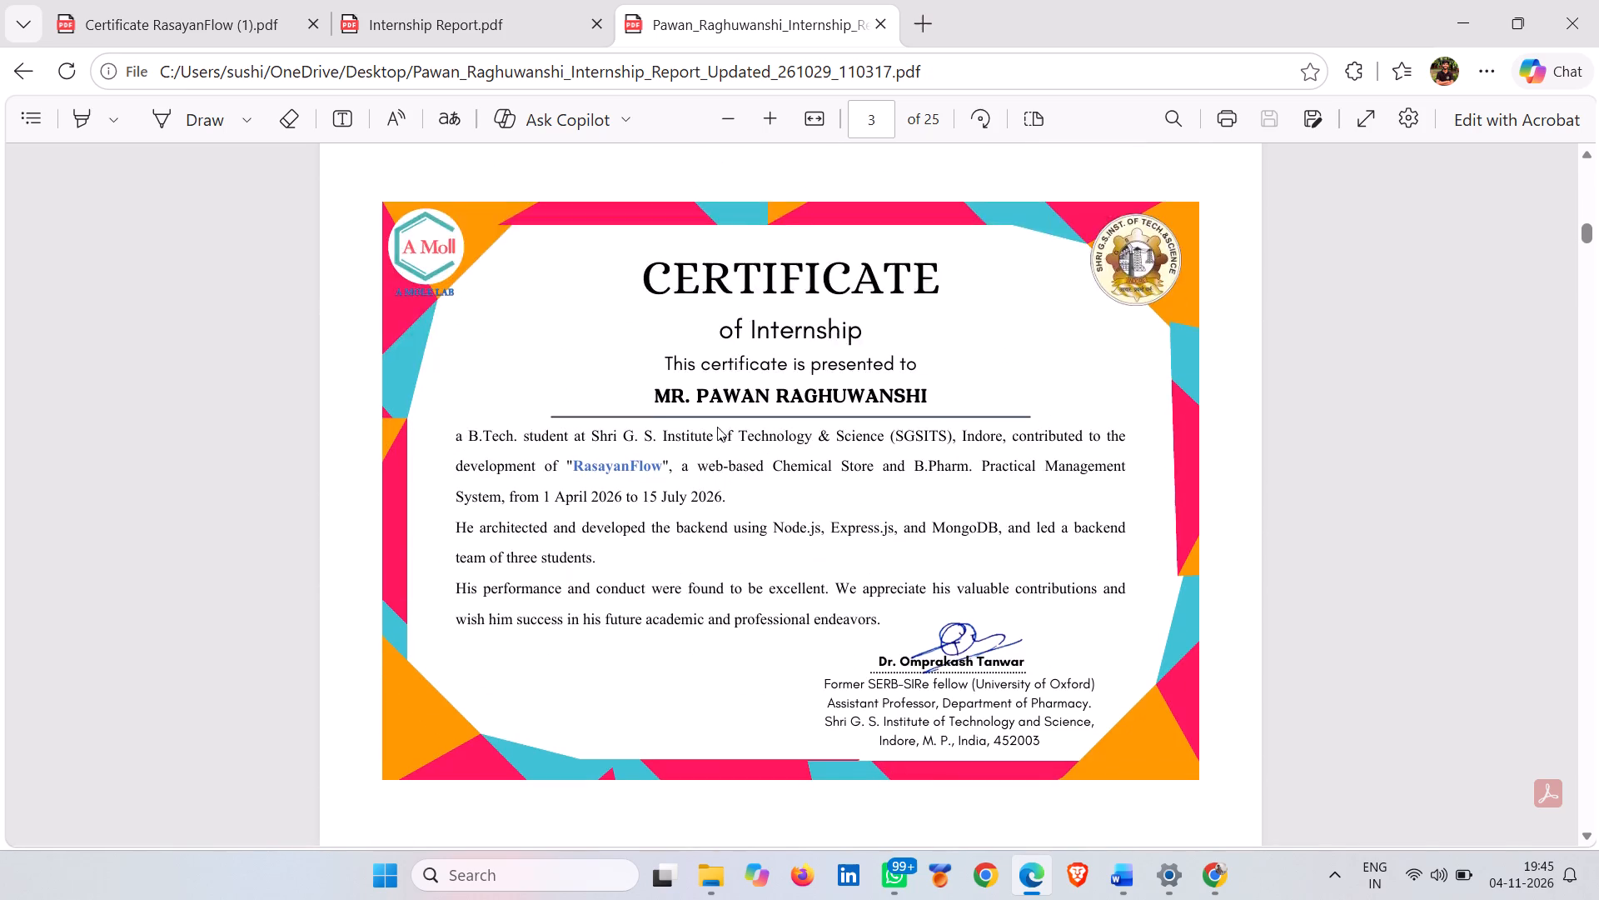
pyautogui.scroll(-4, 717, 427)
pyautogui.scroll(1, 717, 427)
pyautogui.scroll(-8, 717, 427)
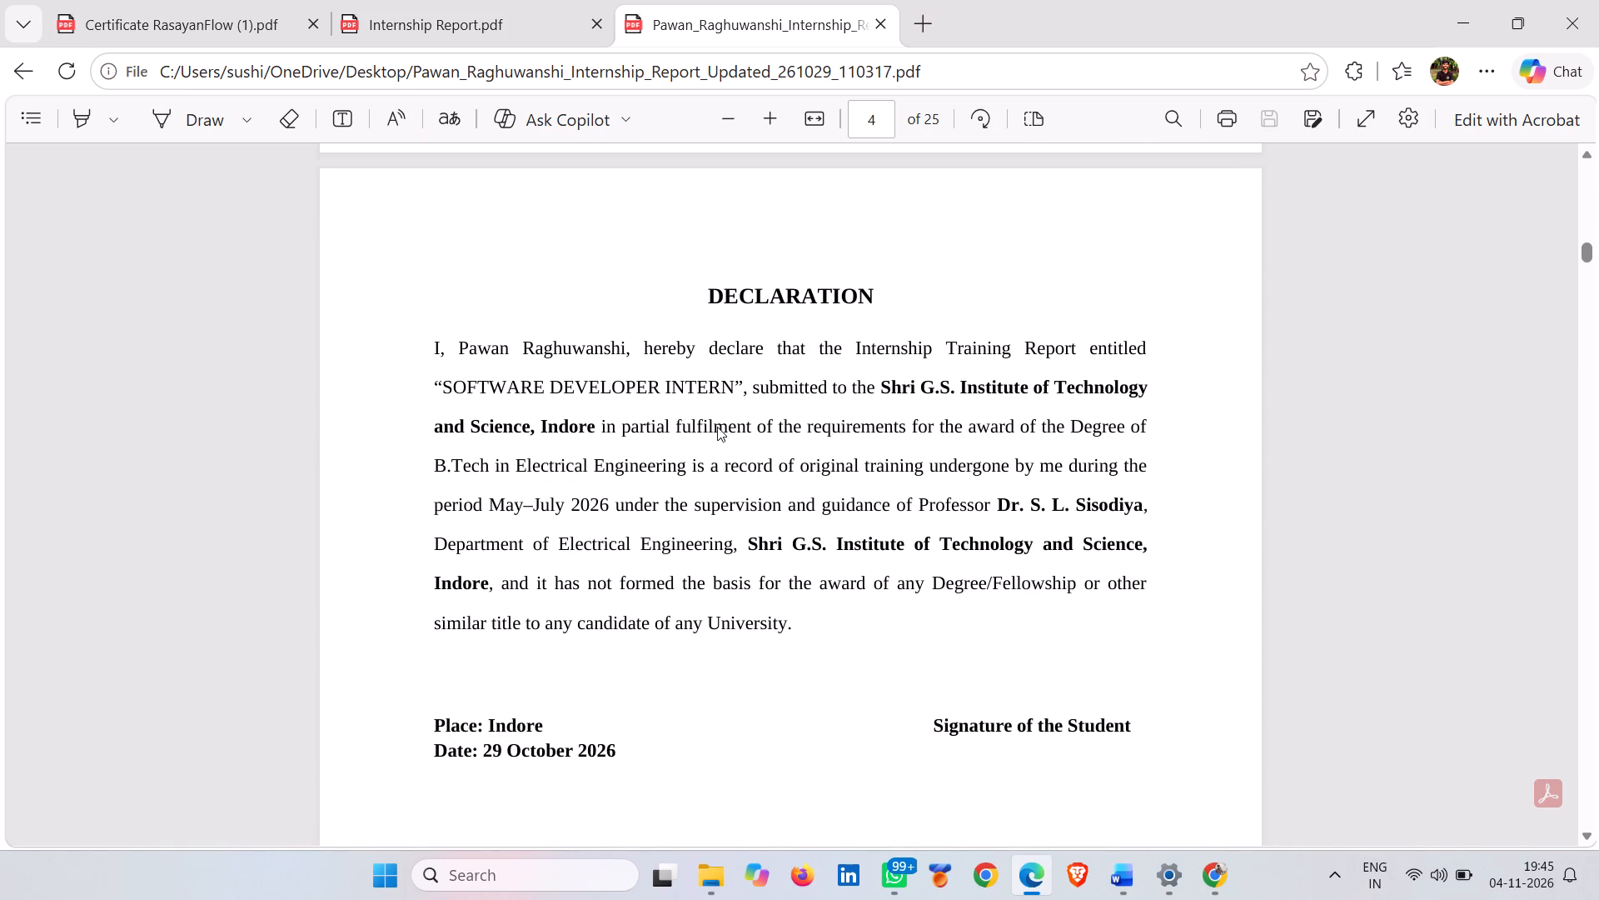
pyautogui.scroll(-1, 717, 427)
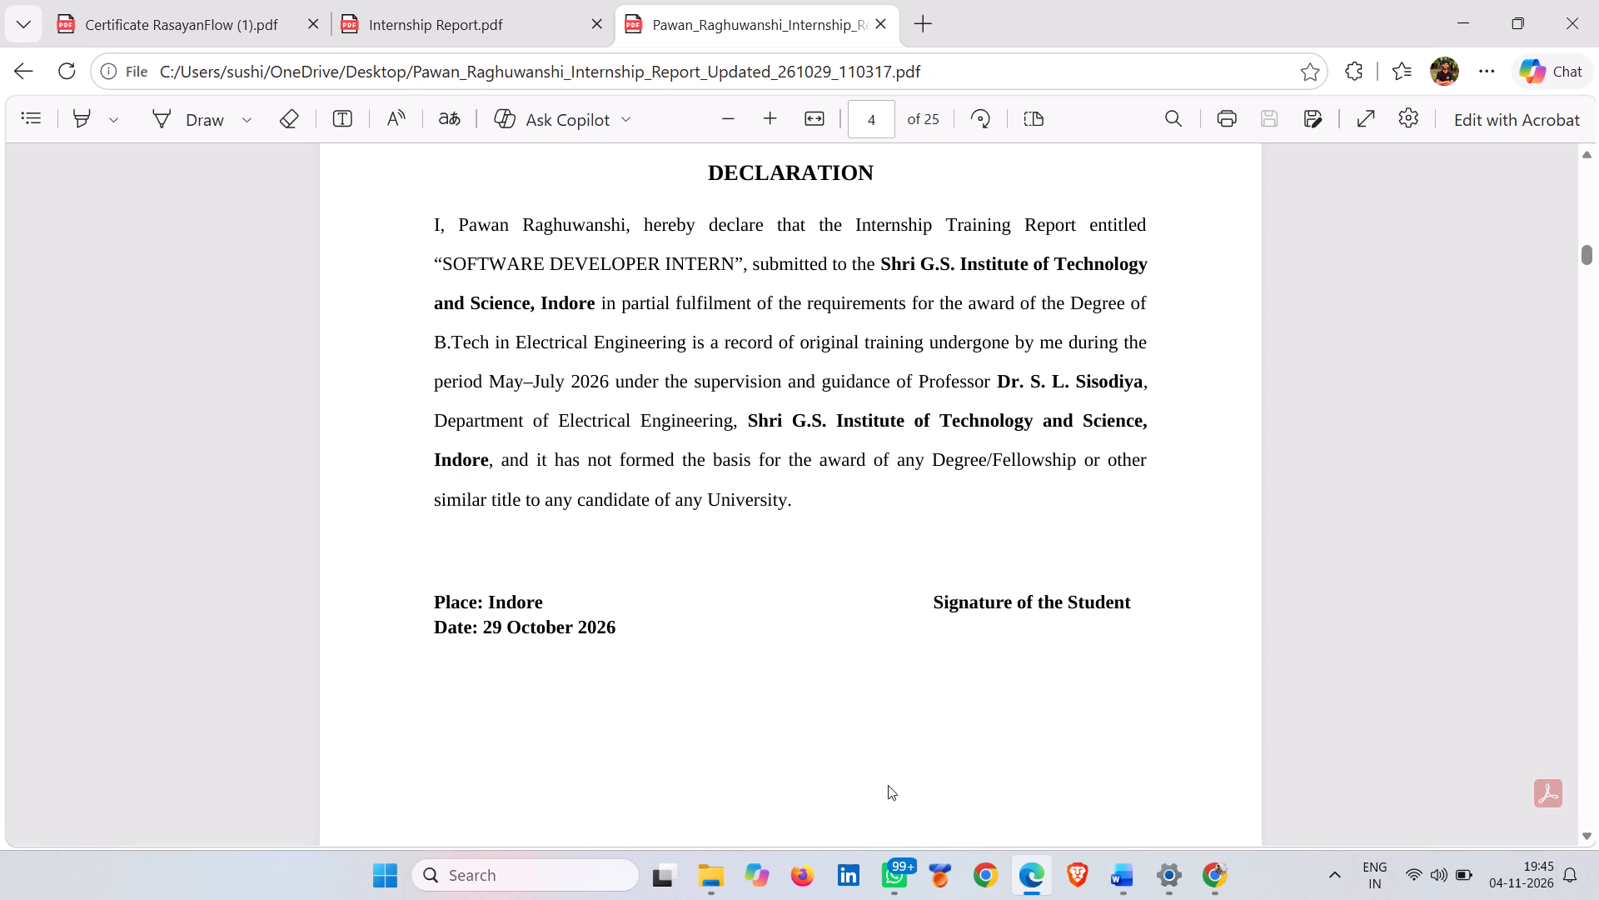
pyautogui.scroll(-11, 888, 785)
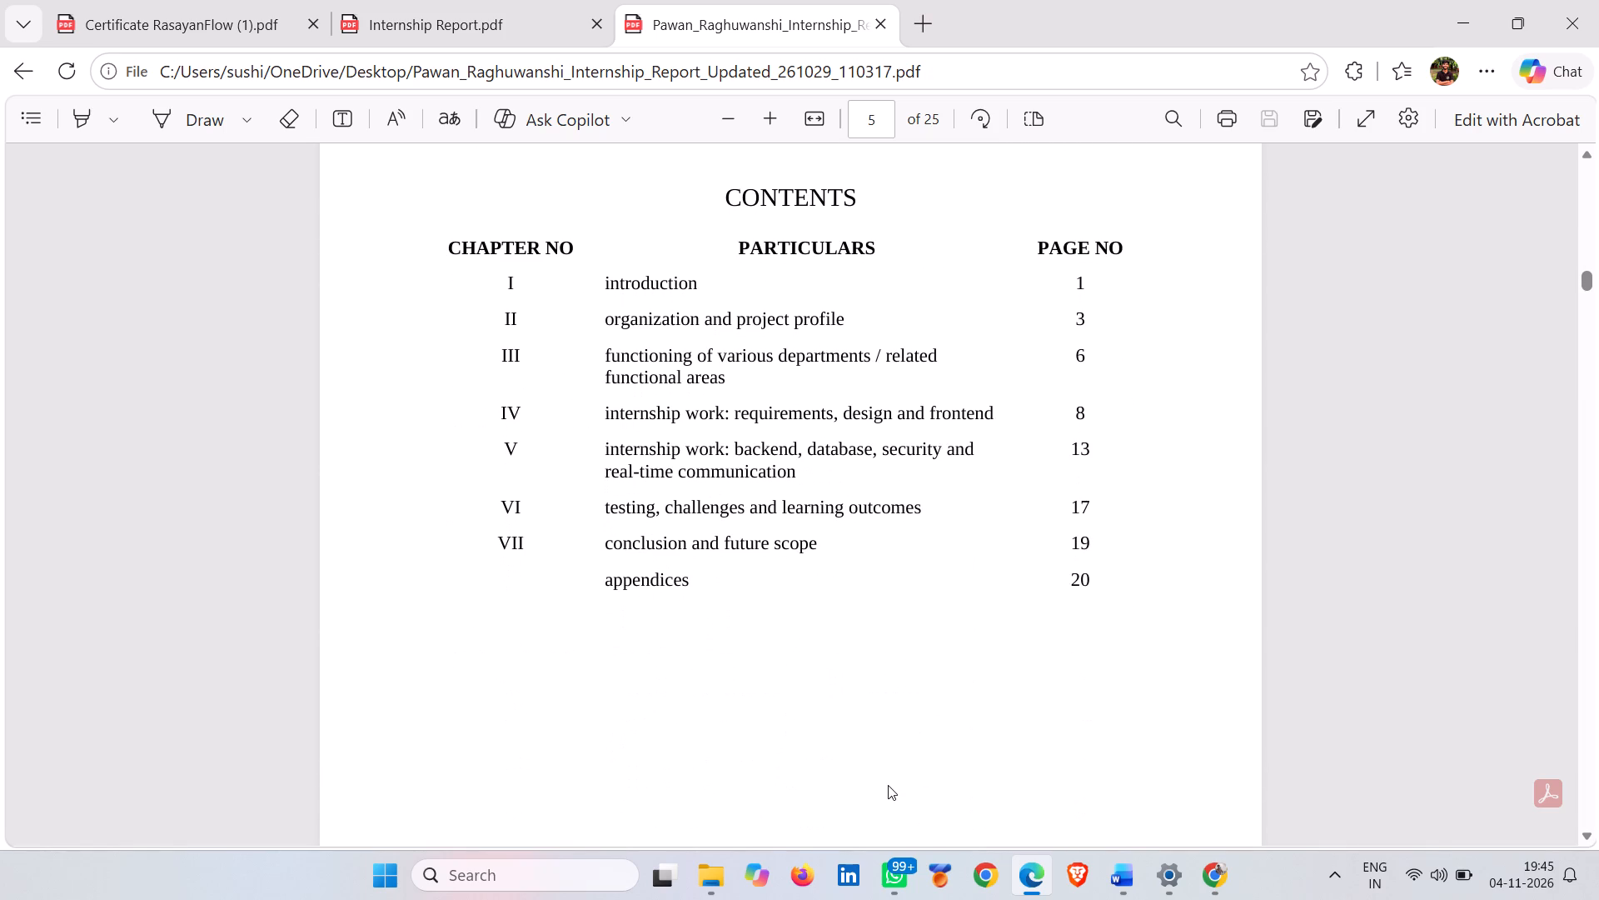
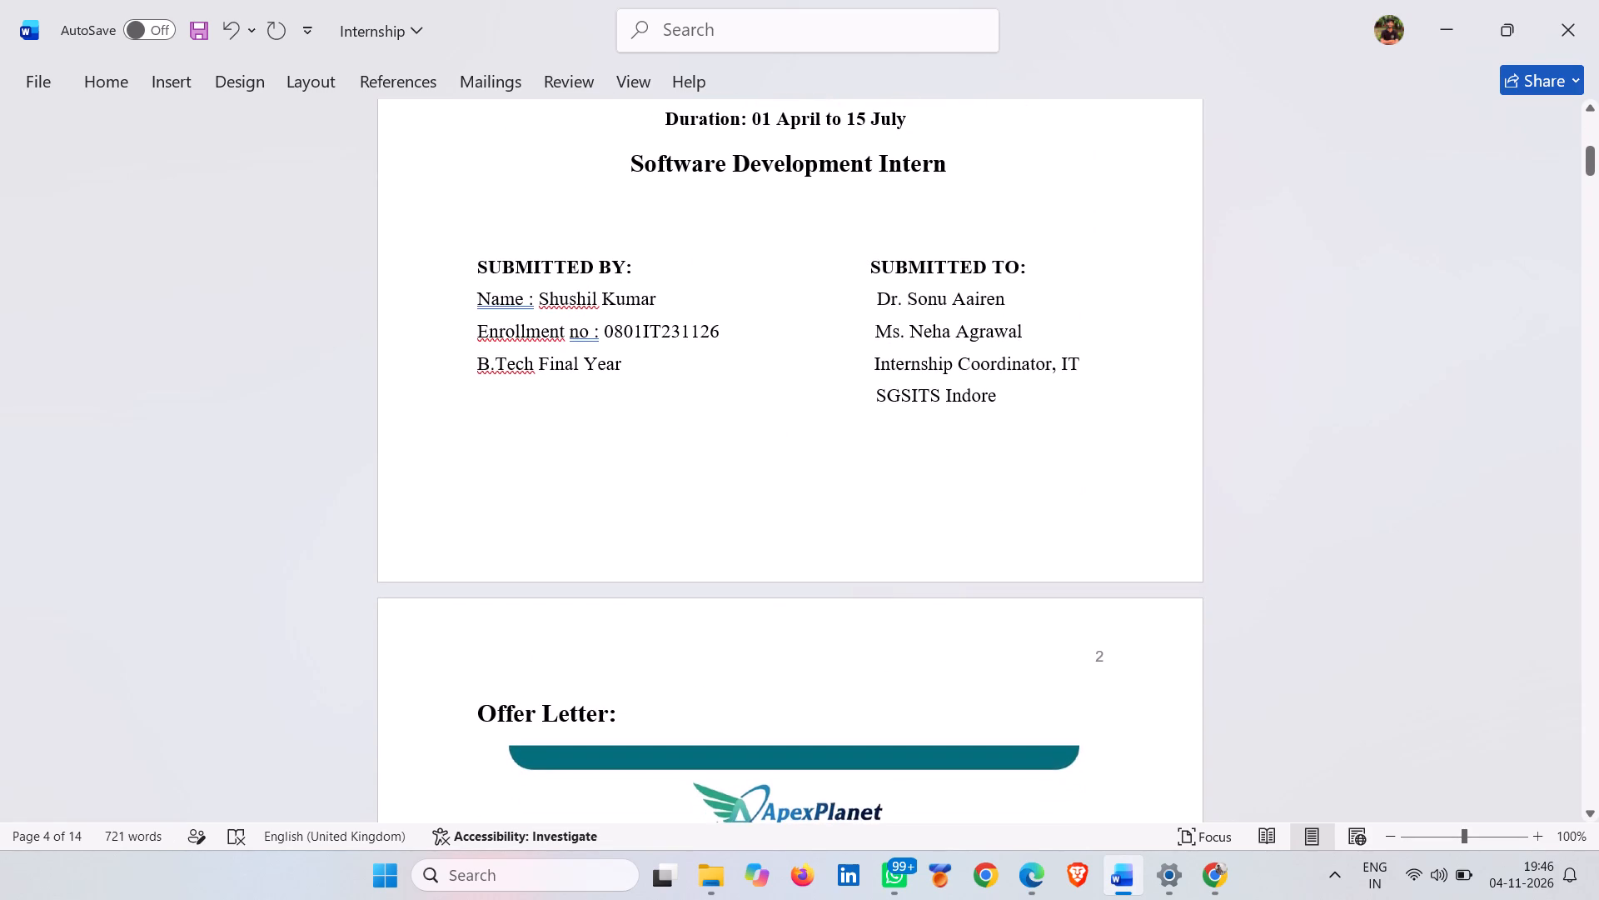
# Remove the space before the colon in the "Name" and "Enrollment no" lines on the cover page.
pyautogui.click(530, 287)
pyautogui.press('BackSpace')
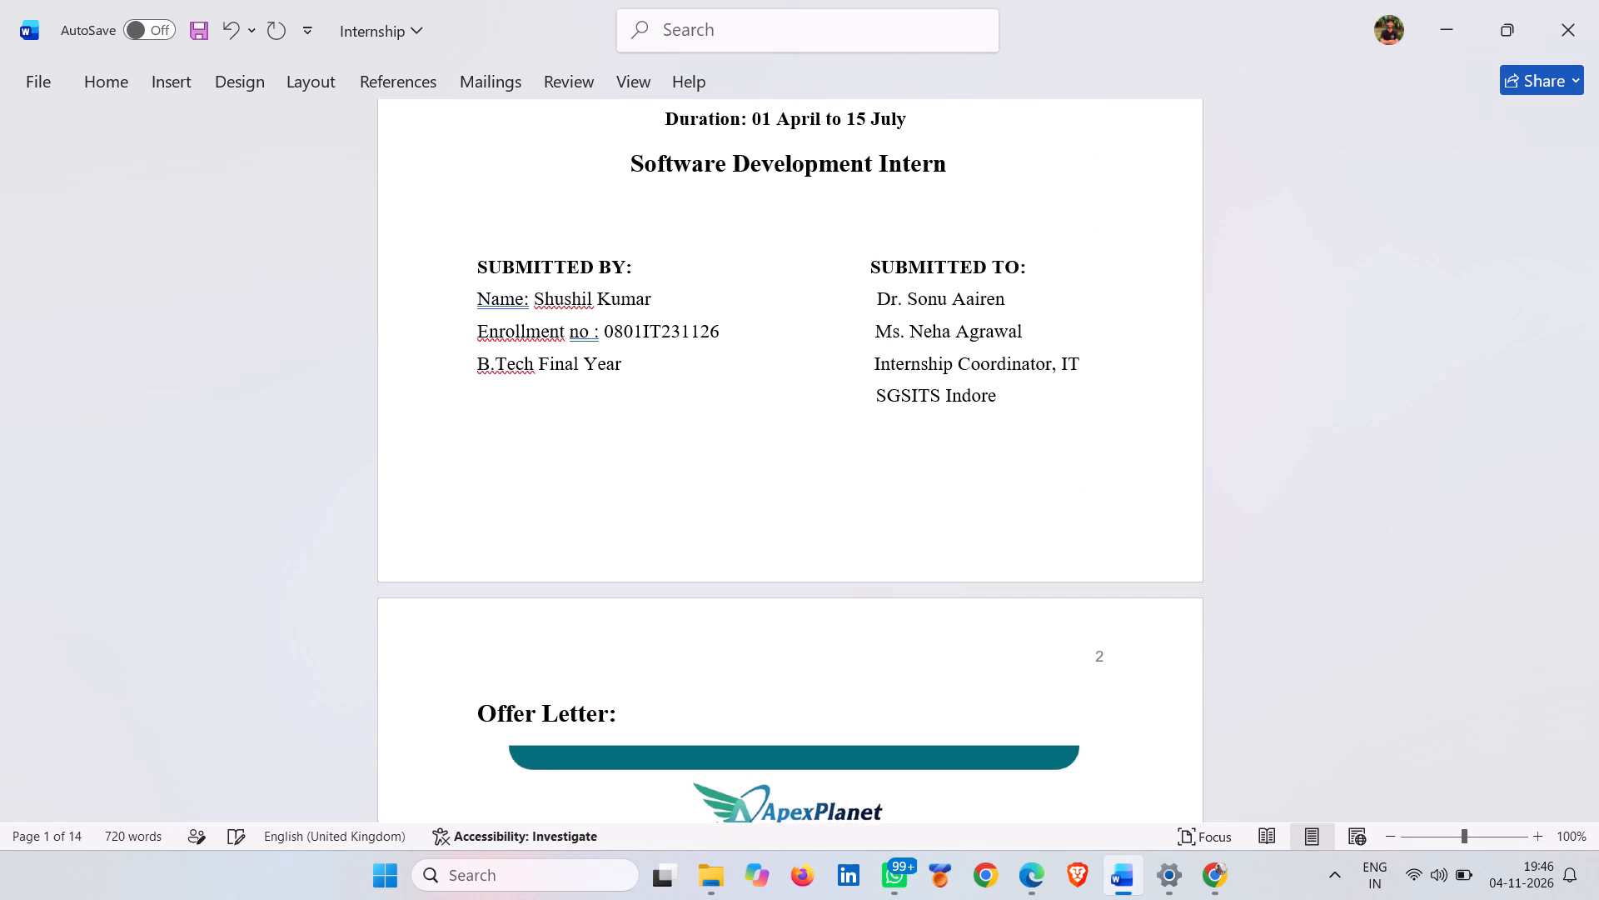
pyautogui.click(592, 330)
pyautogui.press('BackSpace')
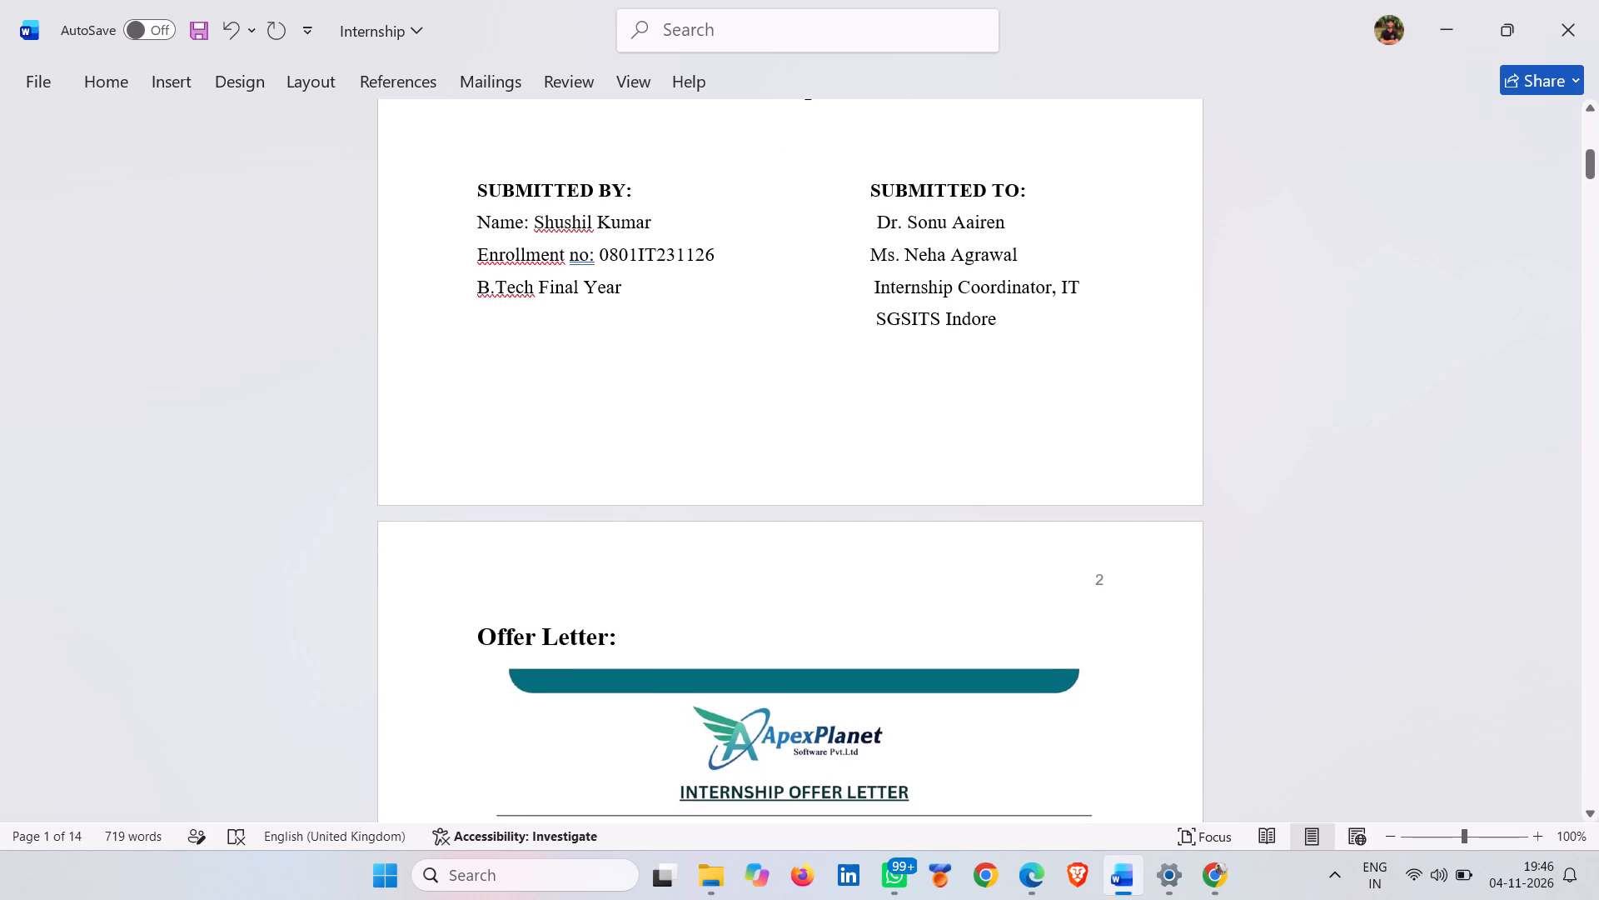
# Adjust the spacing before the "Dr." name line so it starts flush with the "SUBMITTED TO:" heading.
pyautogui.click(882, 217)
pyautogui.press('BackSpace')
pyautogui.press('space')
pyautogui.press('space')
pyautogui.press('space')
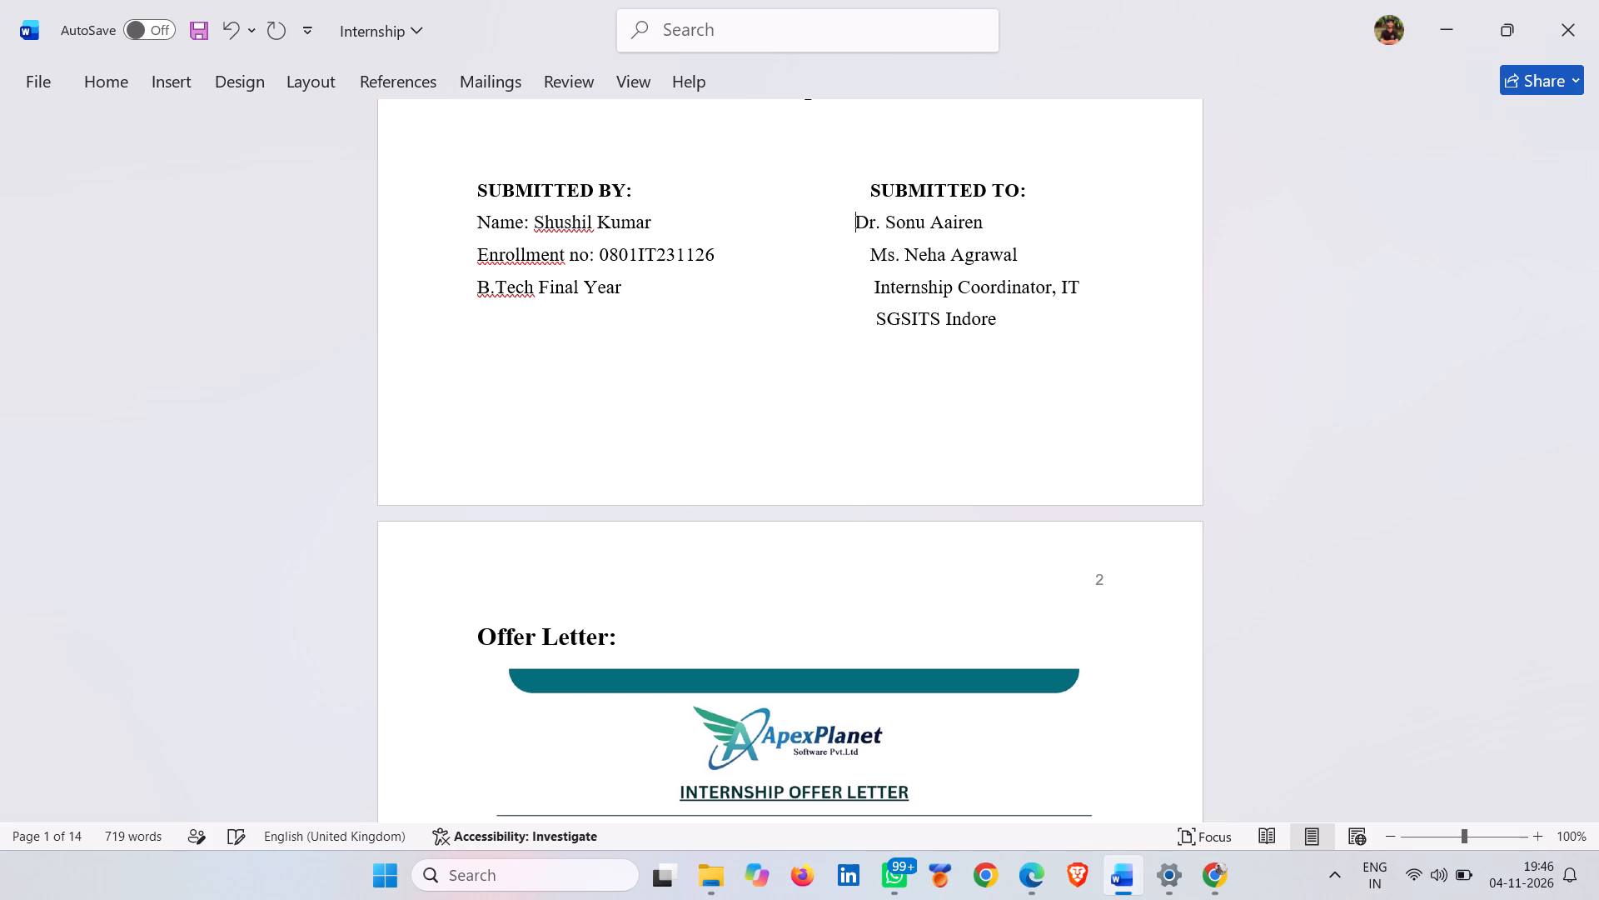
pyautogui.press('space')
pyautogui.press('space')
pyautogui.press('space')
# Remove the extra leading space before "Internship Coordinator, IT" so it lines up under "SUBMITTED TO:".
pyautogui.click(878, 299)
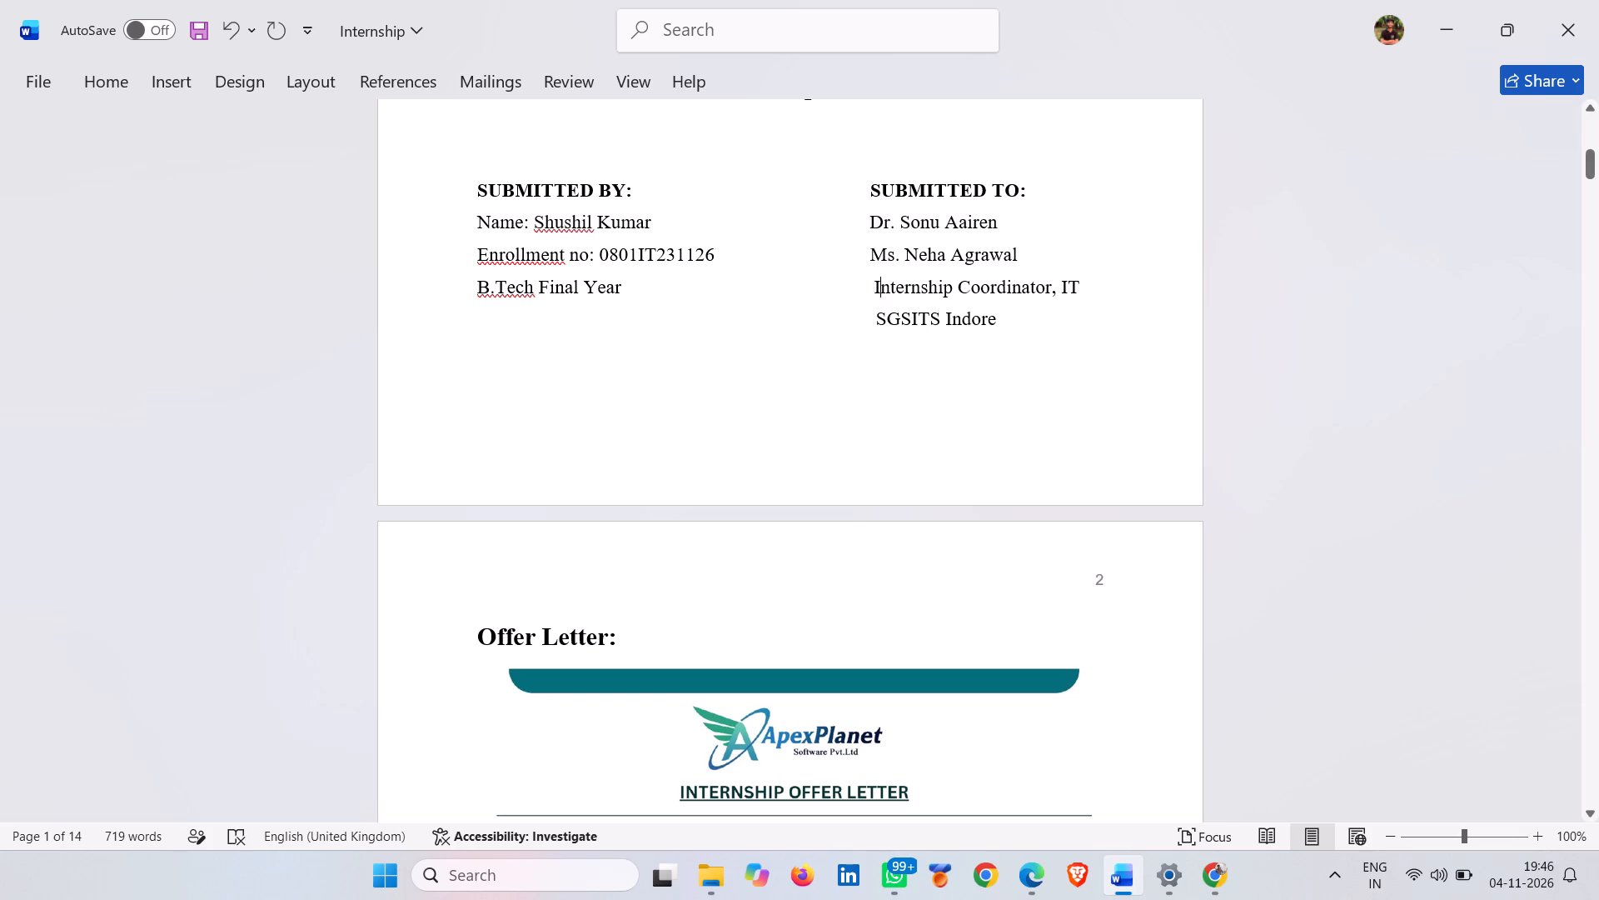
pyautogui.press('Left')
pyautogui.press('BackSpace')
# Work on aligning the "SGSITS Indore" line under "SUBMITTED TO:", deleting and retyping its initial capital "S".
pyautogui.click(878, 299)
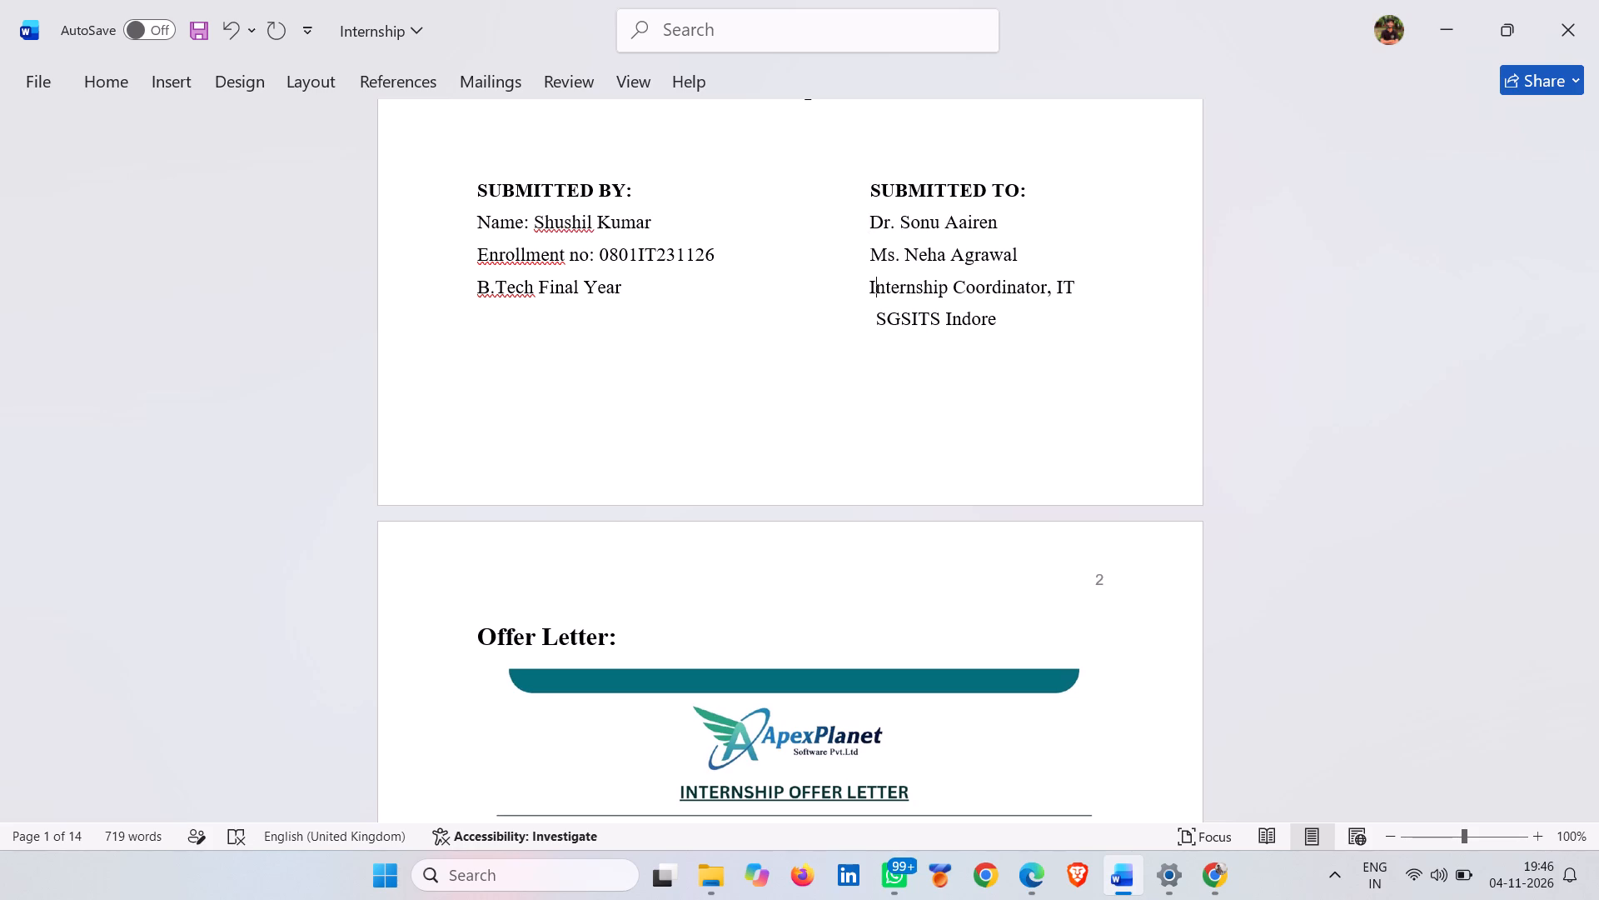
pyautogui.press('Up')
pyautogui.press('Down')
pyautogui.press('Down')
pyautogui.press('Right')
pyautogui.press('Delete')
pyautogui.hotkey('shift', 's')
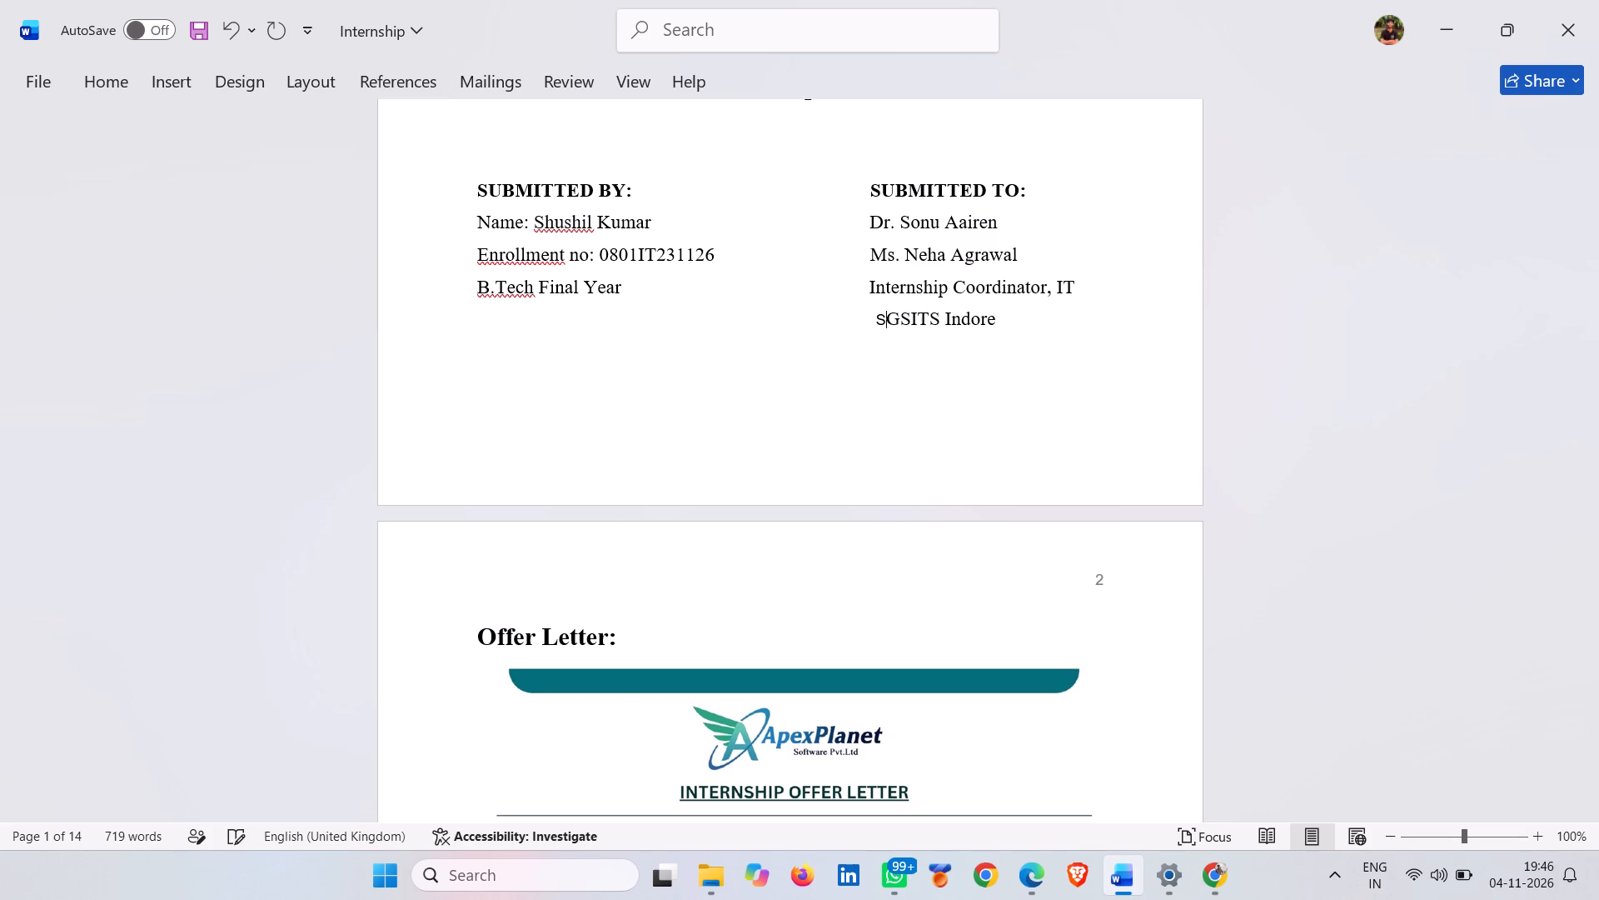
pyautogui.press('BackSpace')
pyautogui.hotkey('shift', 's')
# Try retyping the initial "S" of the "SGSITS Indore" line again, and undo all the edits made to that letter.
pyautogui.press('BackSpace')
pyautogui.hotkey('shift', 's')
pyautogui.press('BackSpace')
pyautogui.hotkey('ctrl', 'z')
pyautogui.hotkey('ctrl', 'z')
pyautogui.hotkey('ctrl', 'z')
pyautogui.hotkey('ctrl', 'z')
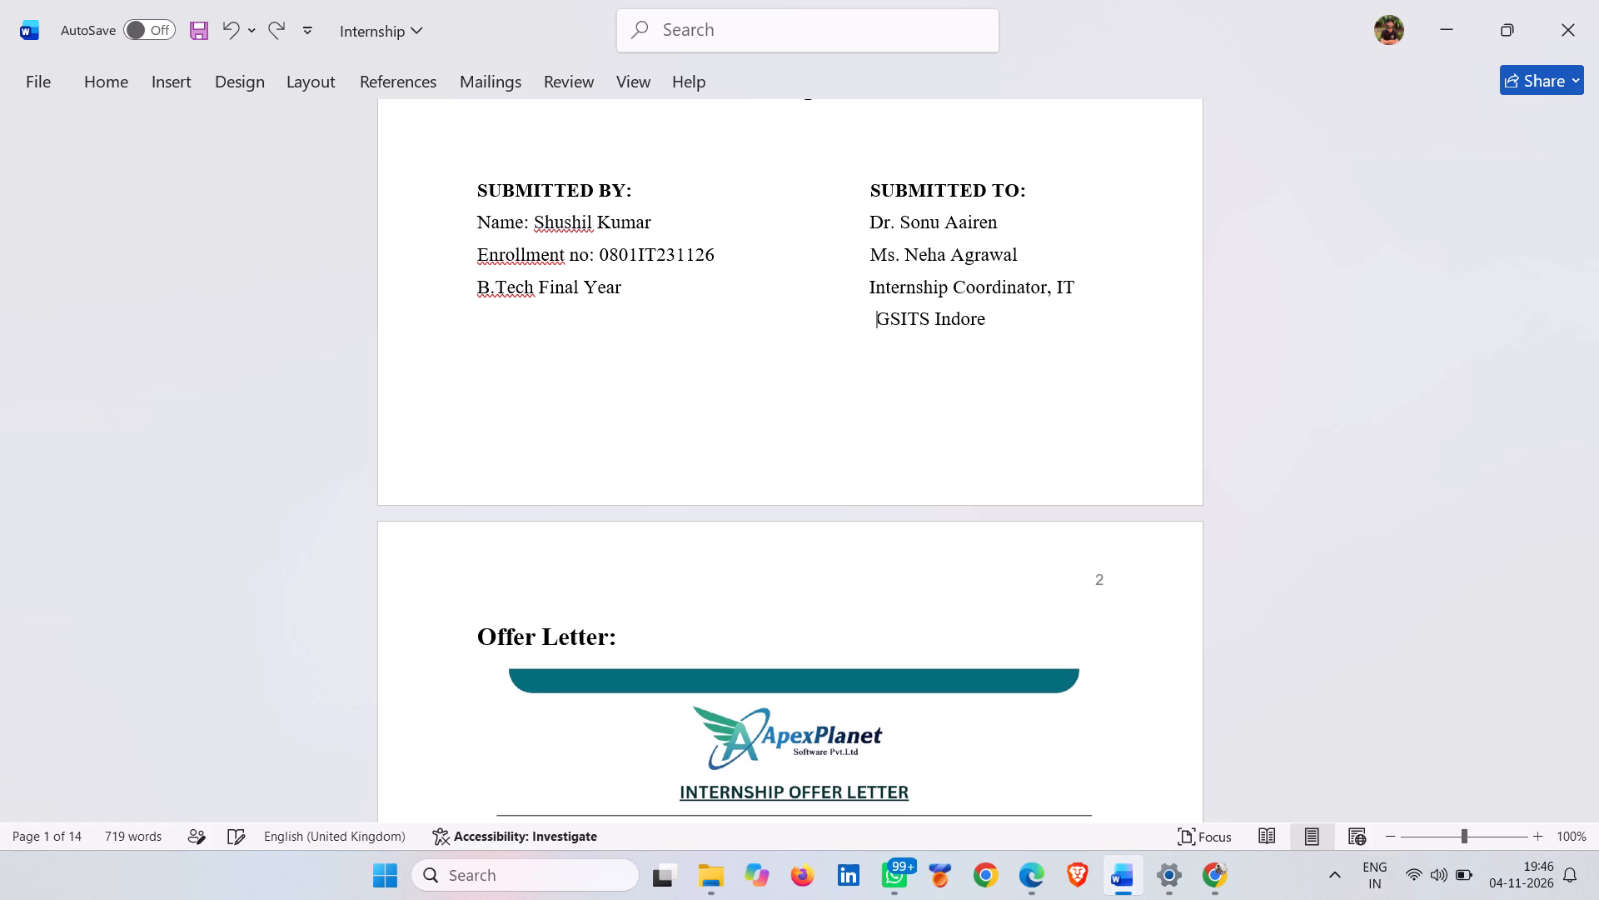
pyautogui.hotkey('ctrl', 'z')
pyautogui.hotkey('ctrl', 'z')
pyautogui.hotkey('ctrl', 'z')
# Remove the extra leading space before "SGSITS Indore" so the line aligns under the "SUBMITTED TO:" heading.
pyautogui.press('BackSpace')
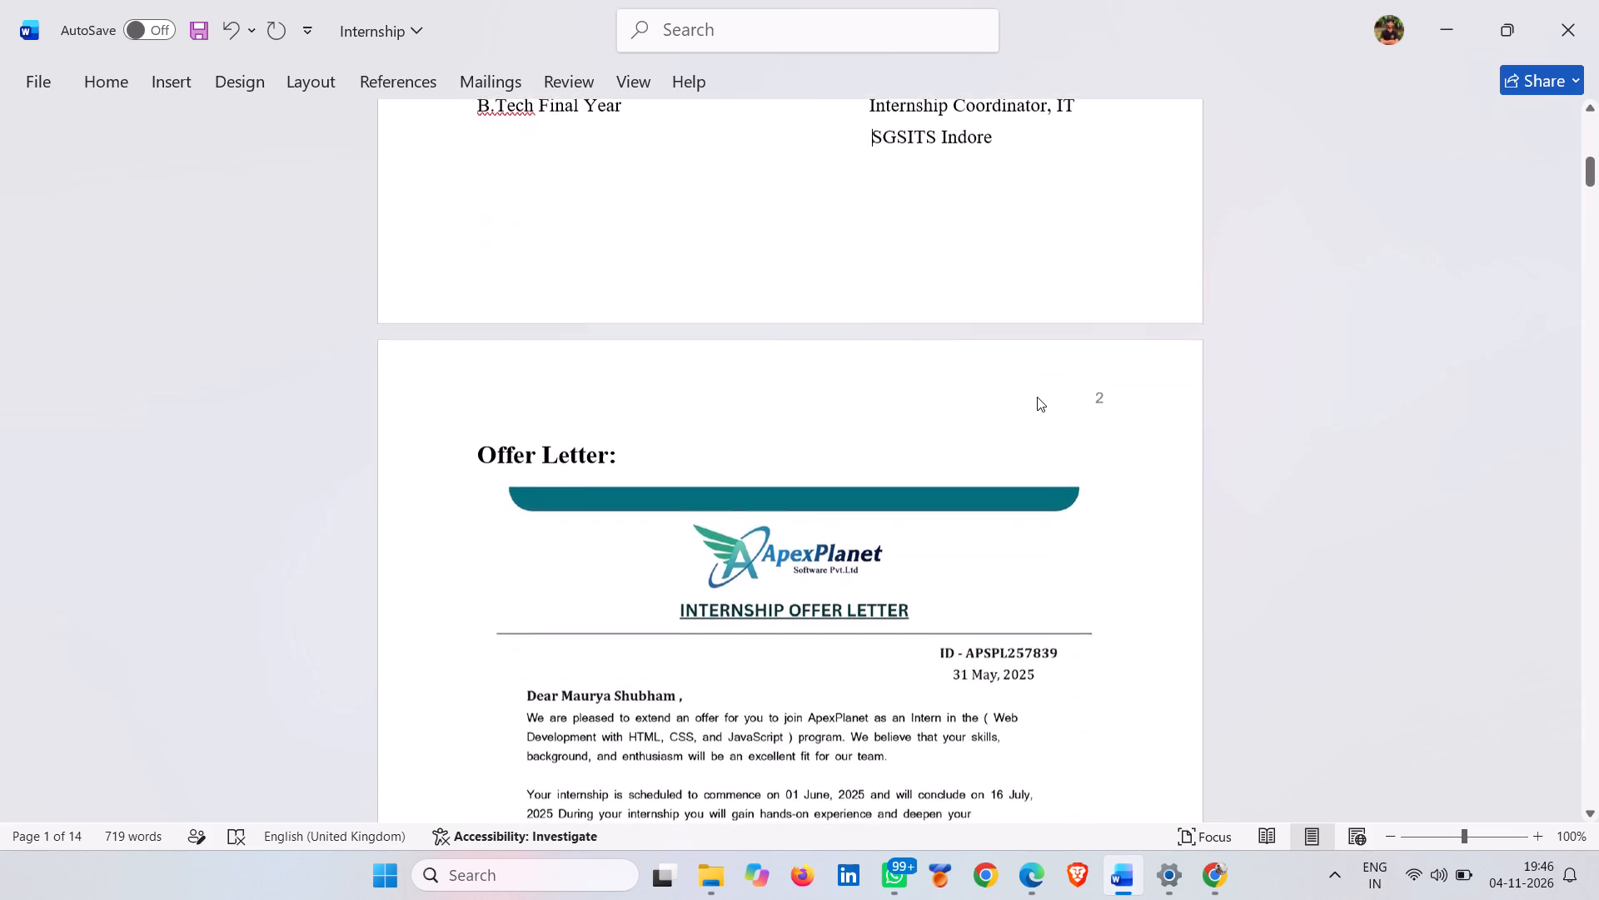
pyautogui.press('Up')
pyautogui.press('Down')
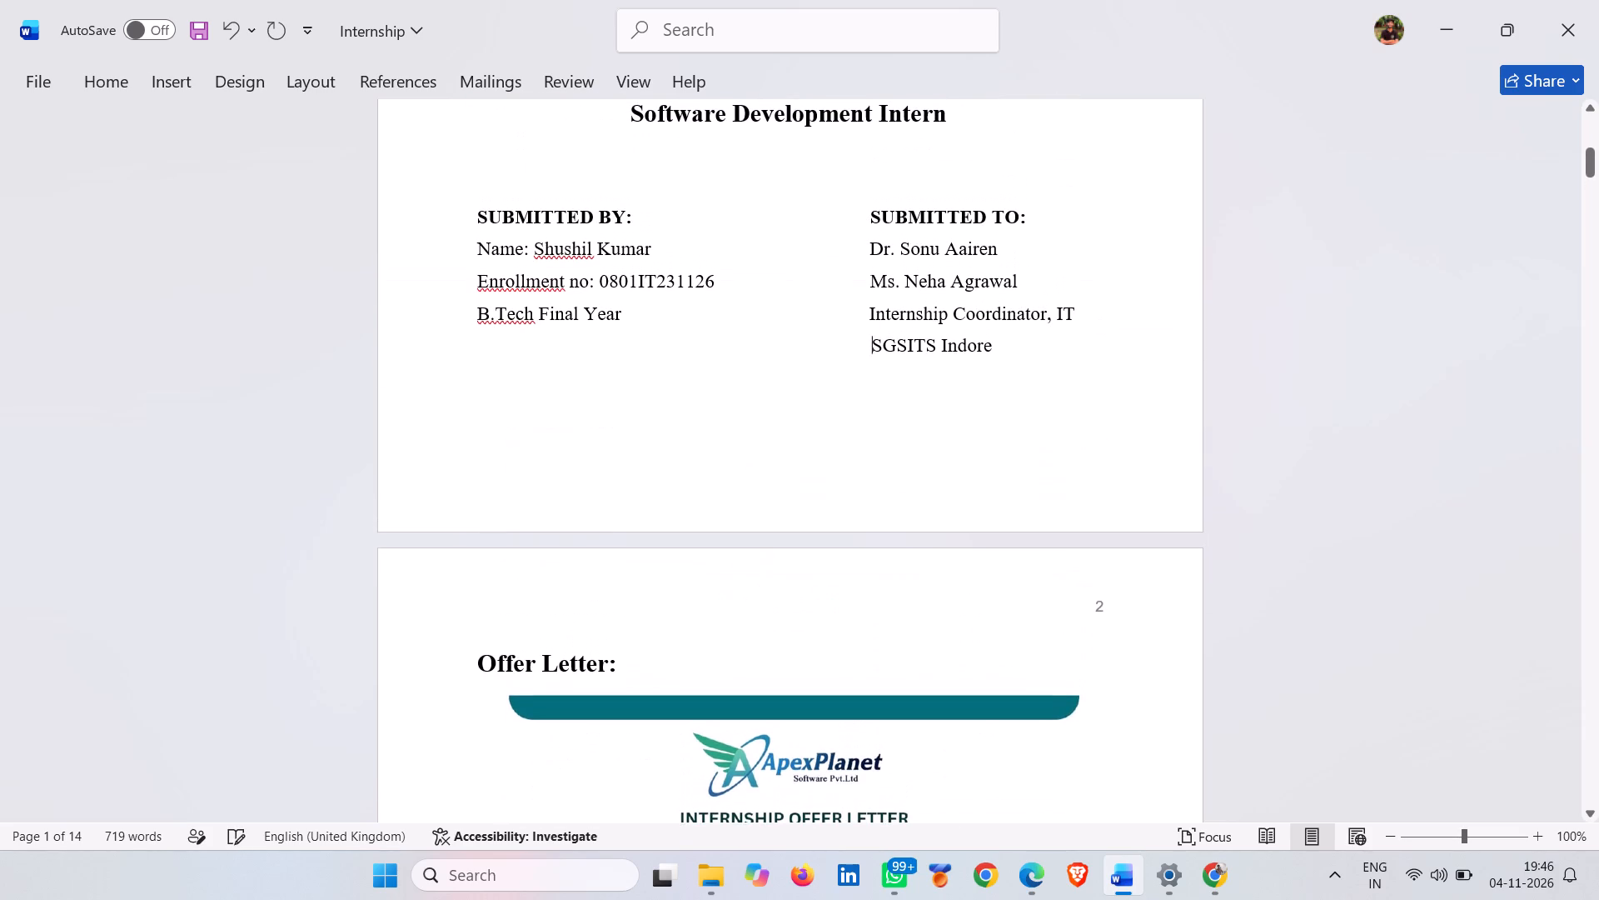
pyautogui.press('Down')
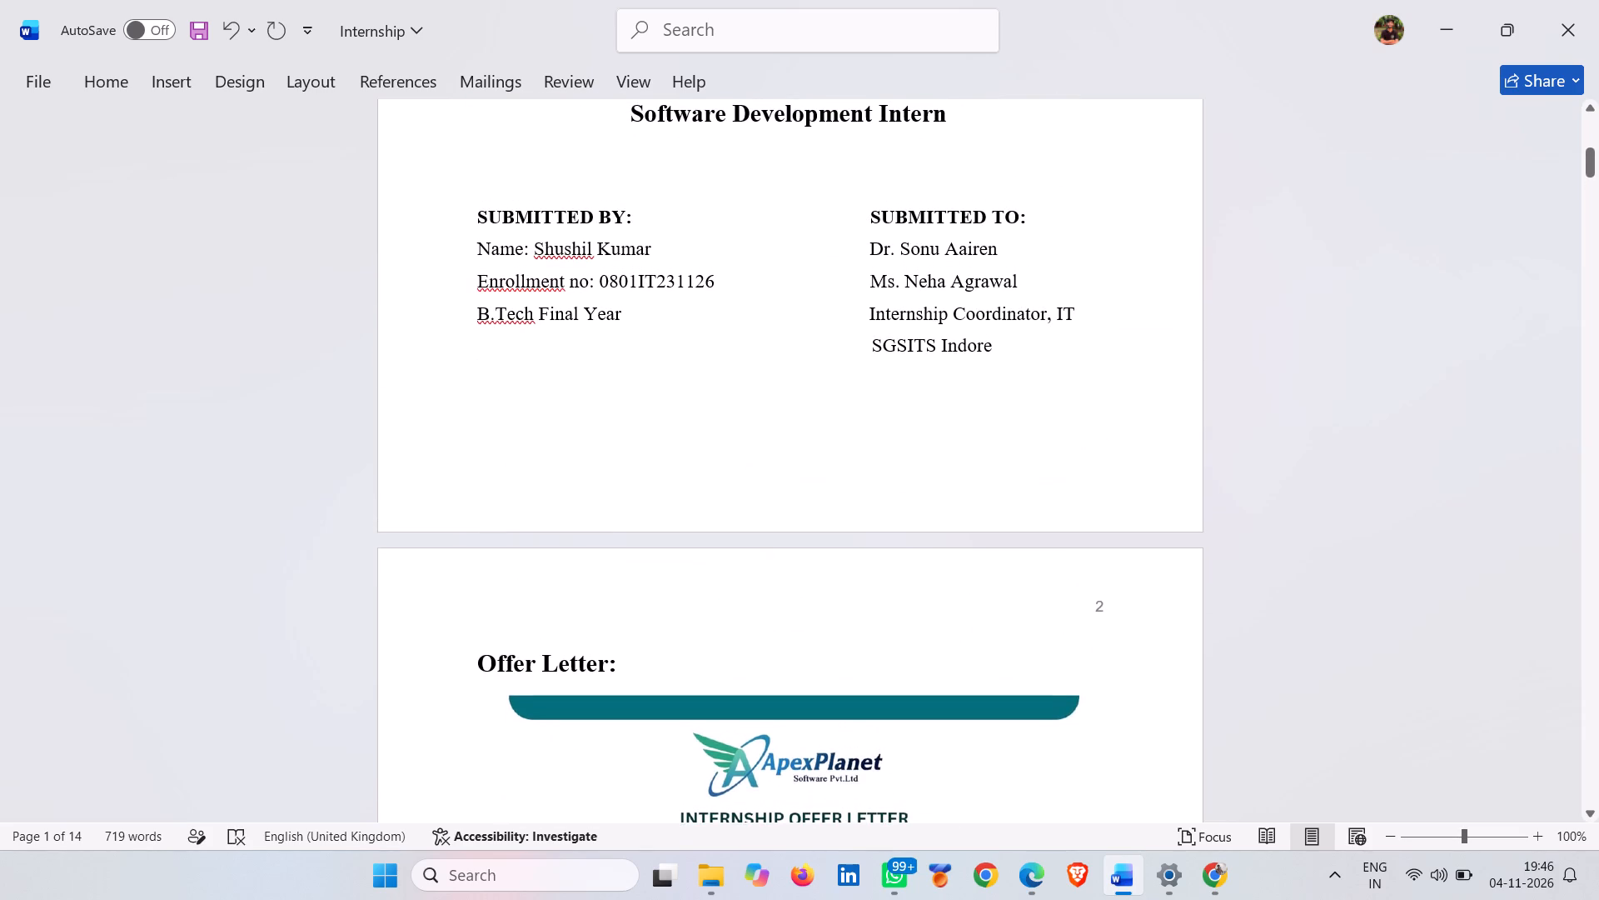
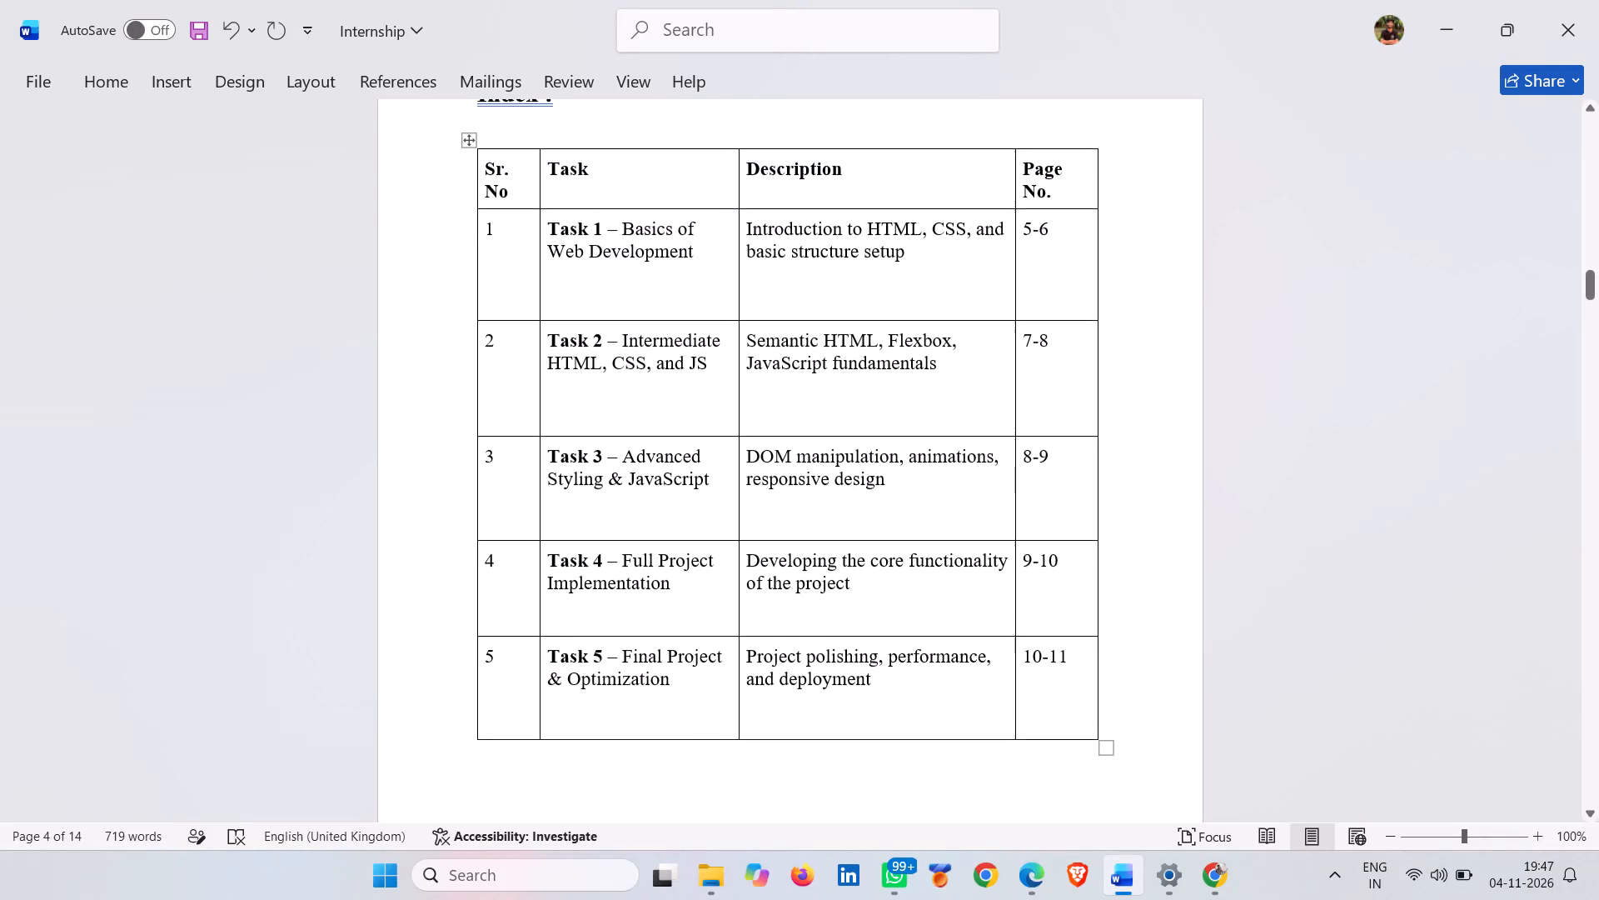
# Check the CONTENTS page of the sample internship report PDF in Edge against the report's Index table, returning to Word.
pyautogui.click(1029, 892)
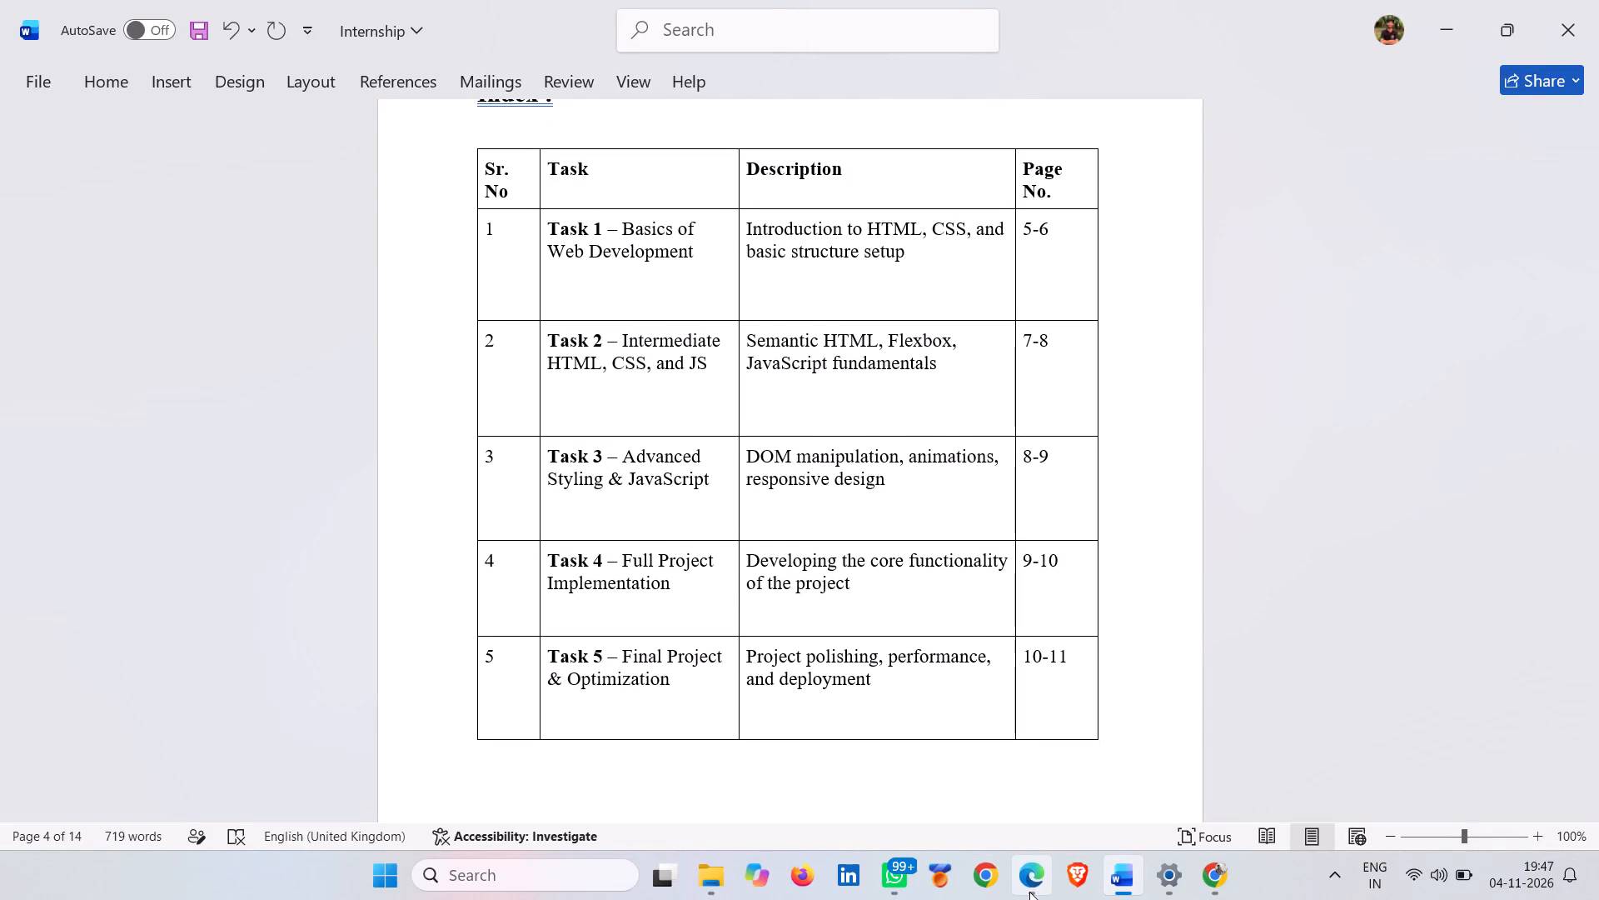
pyautogui.scroll(1, 684, 534)
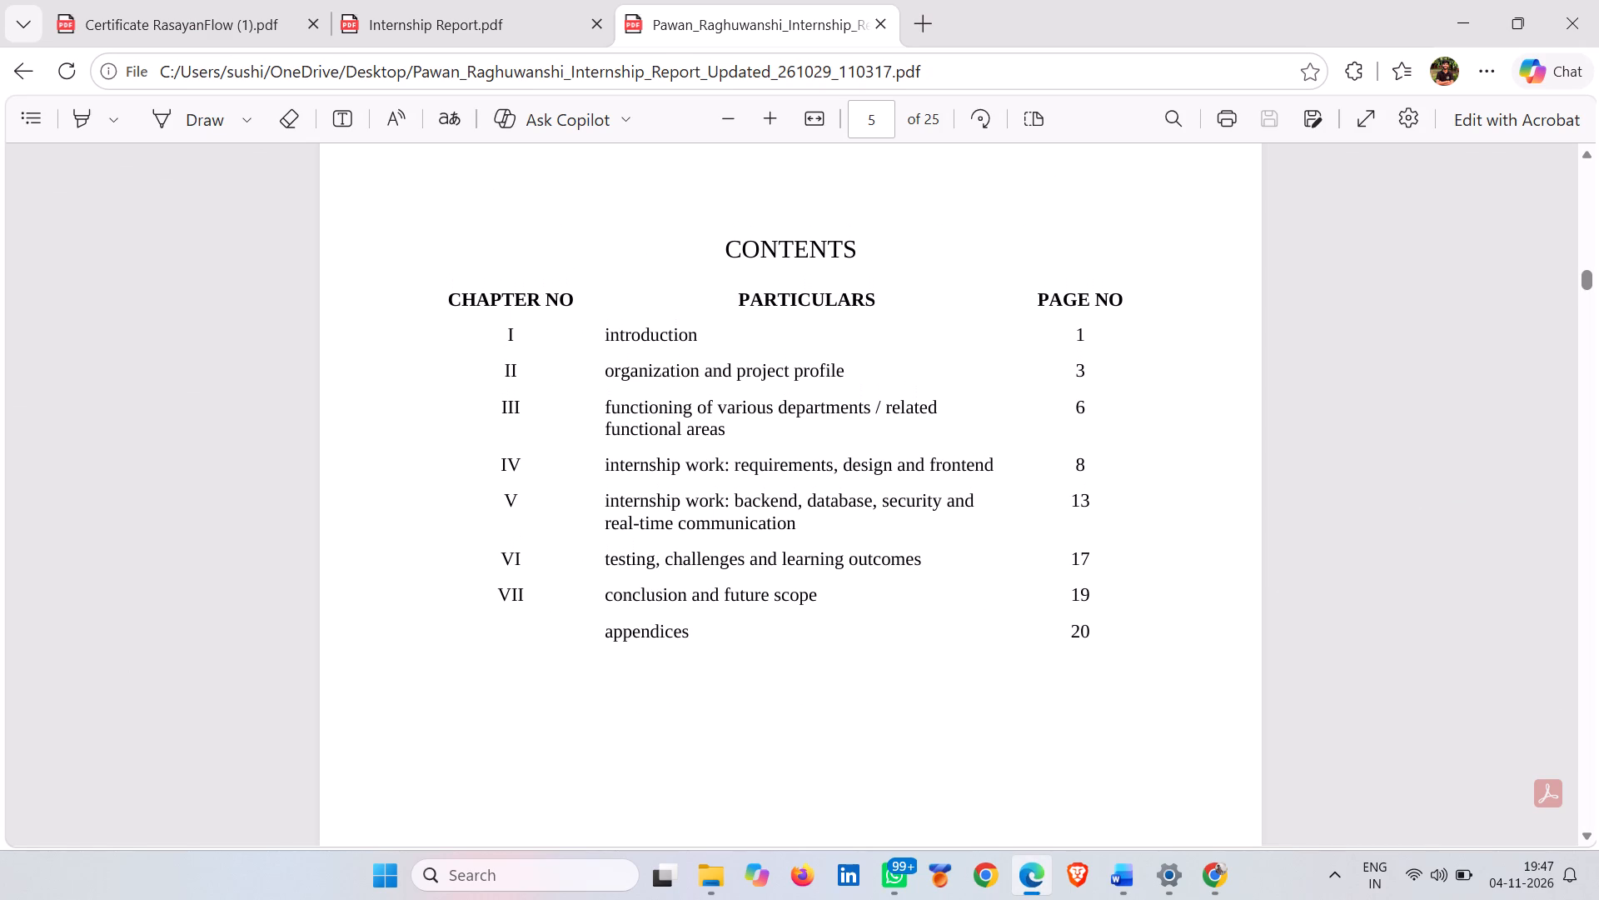
pyautogui.scroll(-2, 684, 534)
pyautogui.scroll(2, 684, 534)
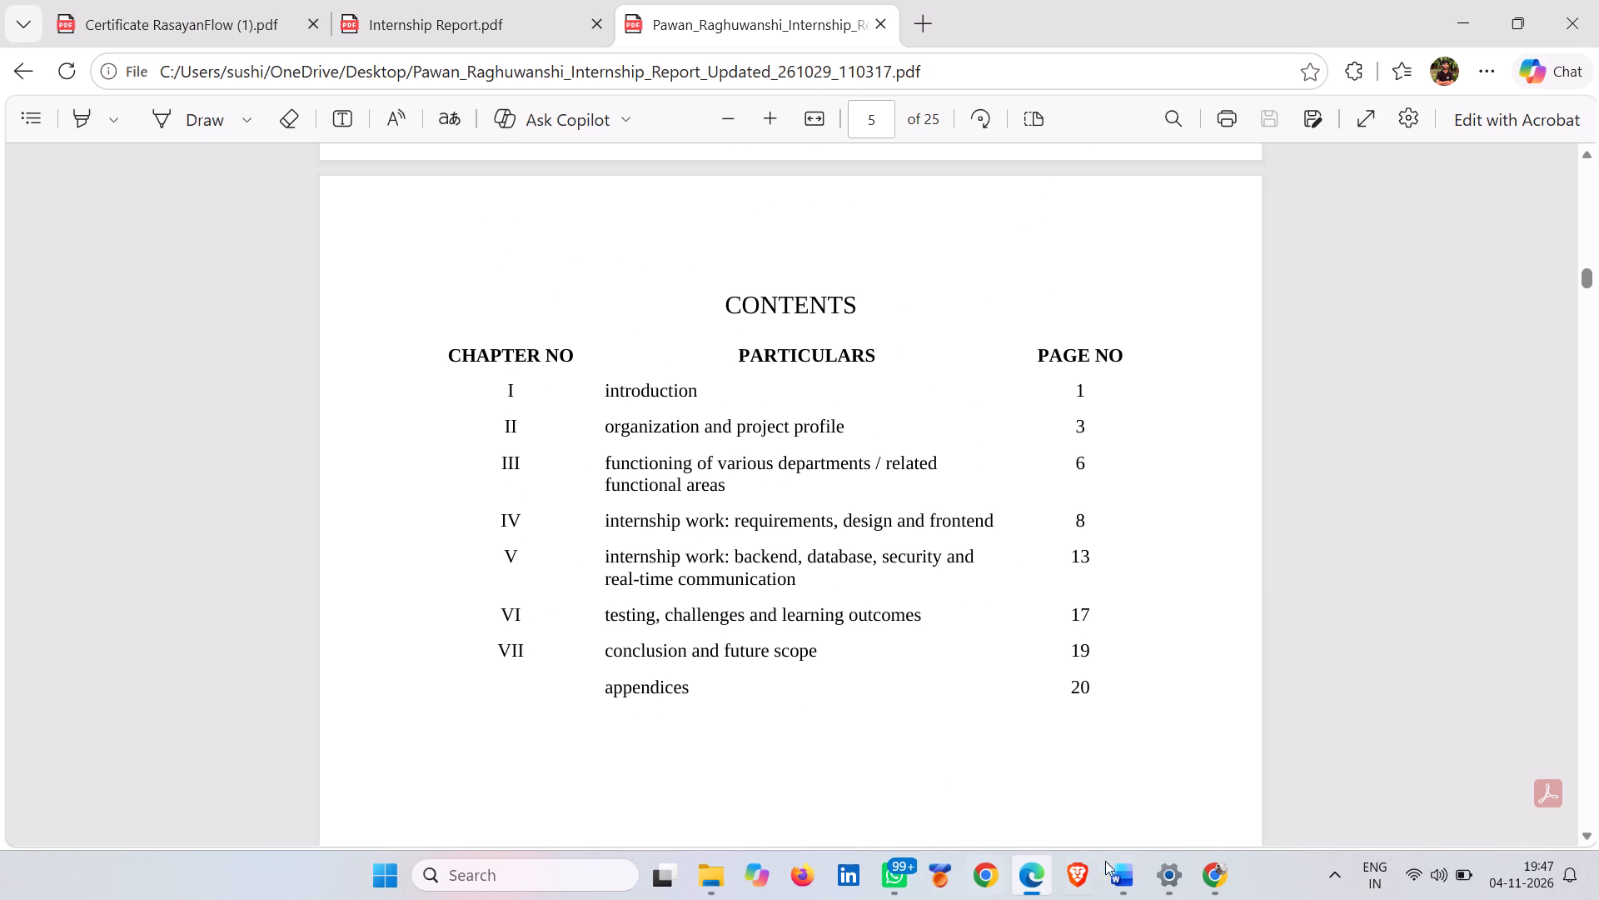
pyautogui.click(1128, 872)
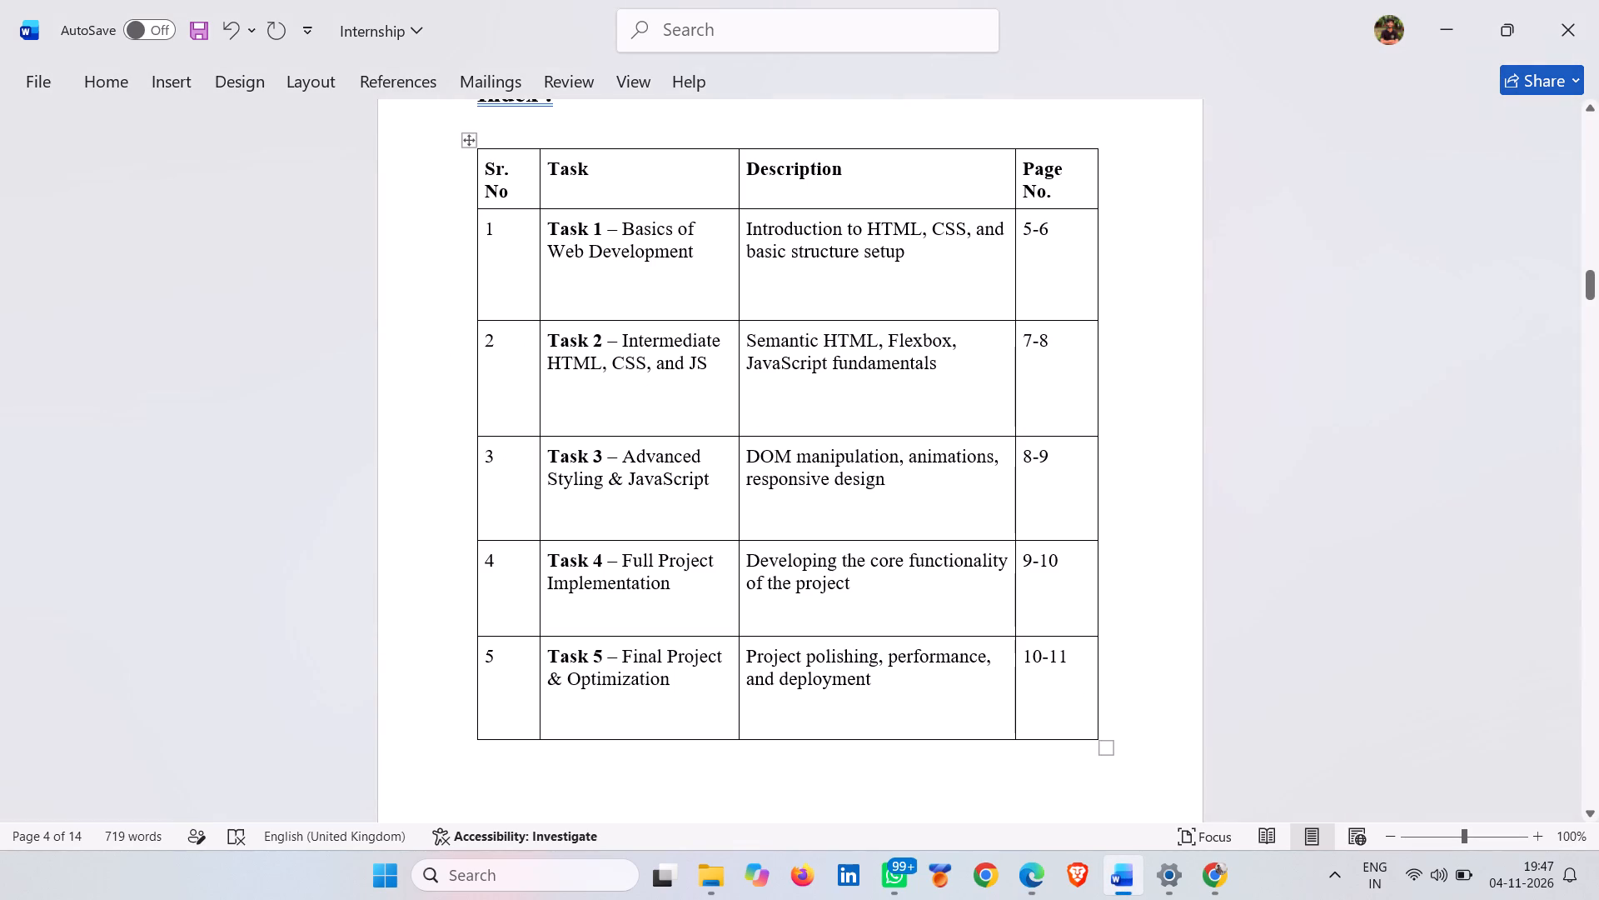
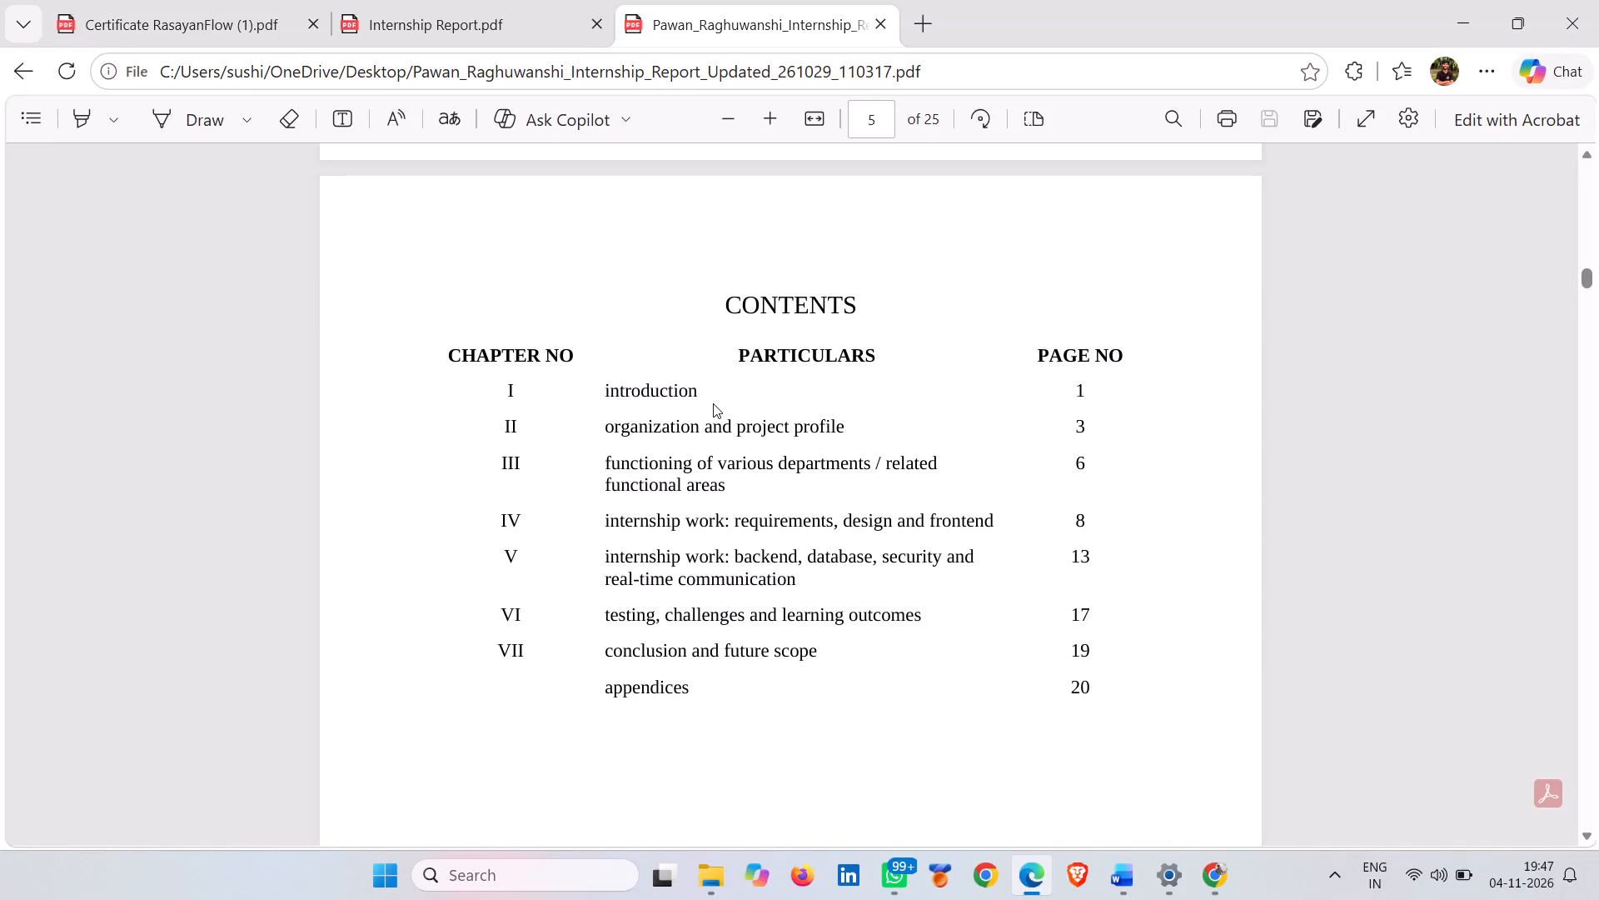
# Copy the chapter title "introduction" from the sample report's CONTENTS page and return to the index table in the Word report.
pyautogui.moveTo(697, 390); pyautogui.dragTo(630, 396)
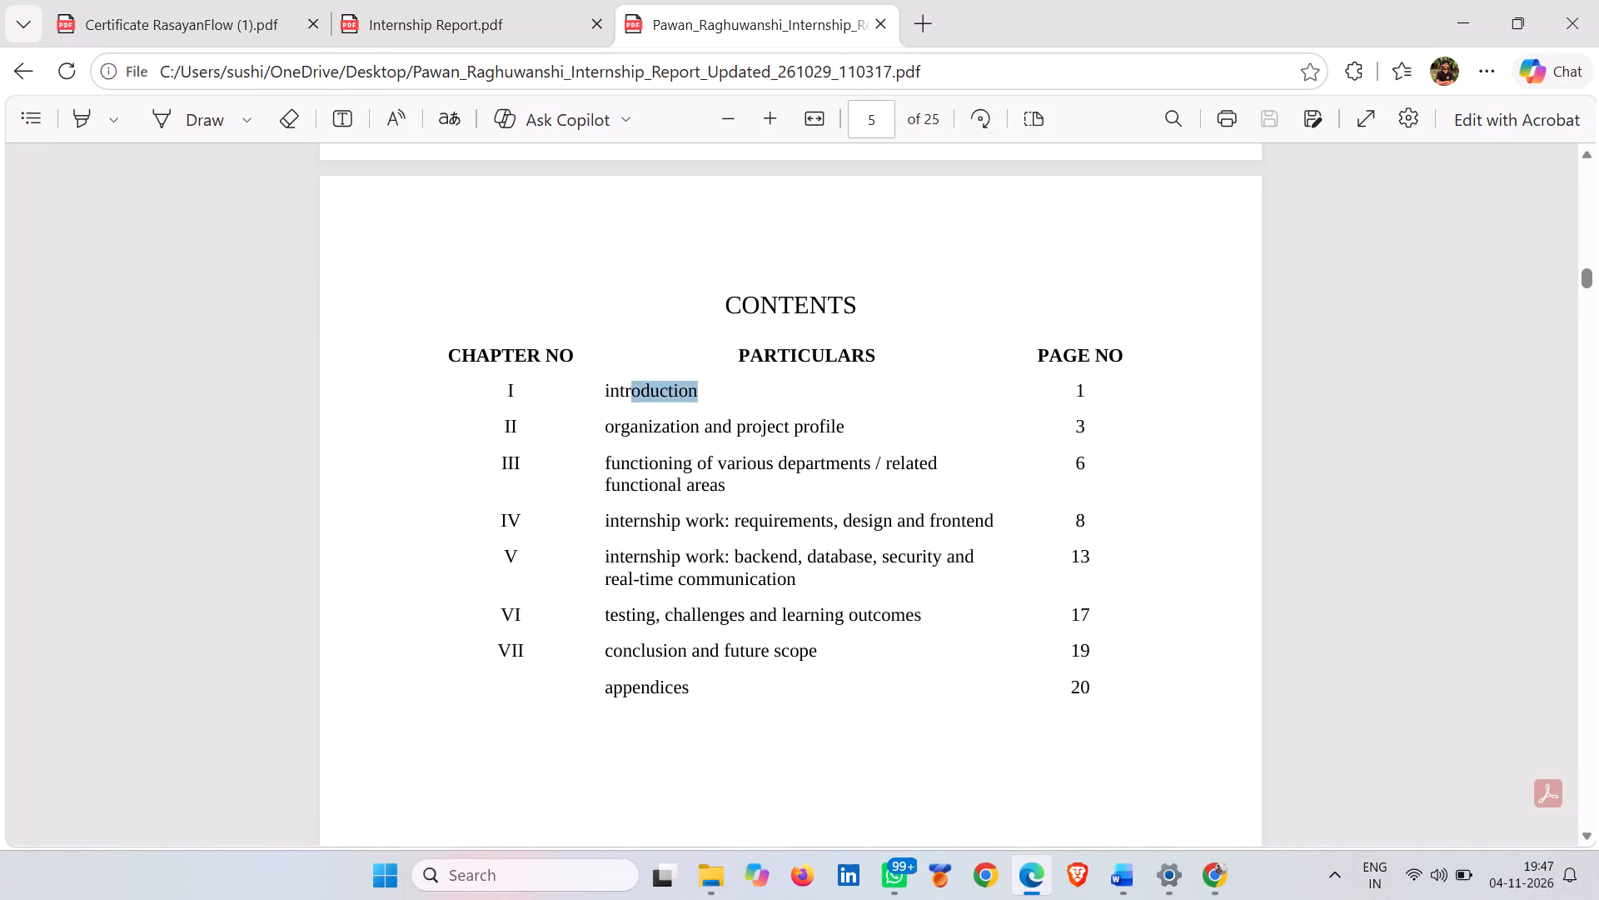
pyautogui.moveTo(630, 396); pyautogui.dragTo(591, 401)
pyautogui.hotkey('ctrl', 'c')
pyautogui.click(591, 401)
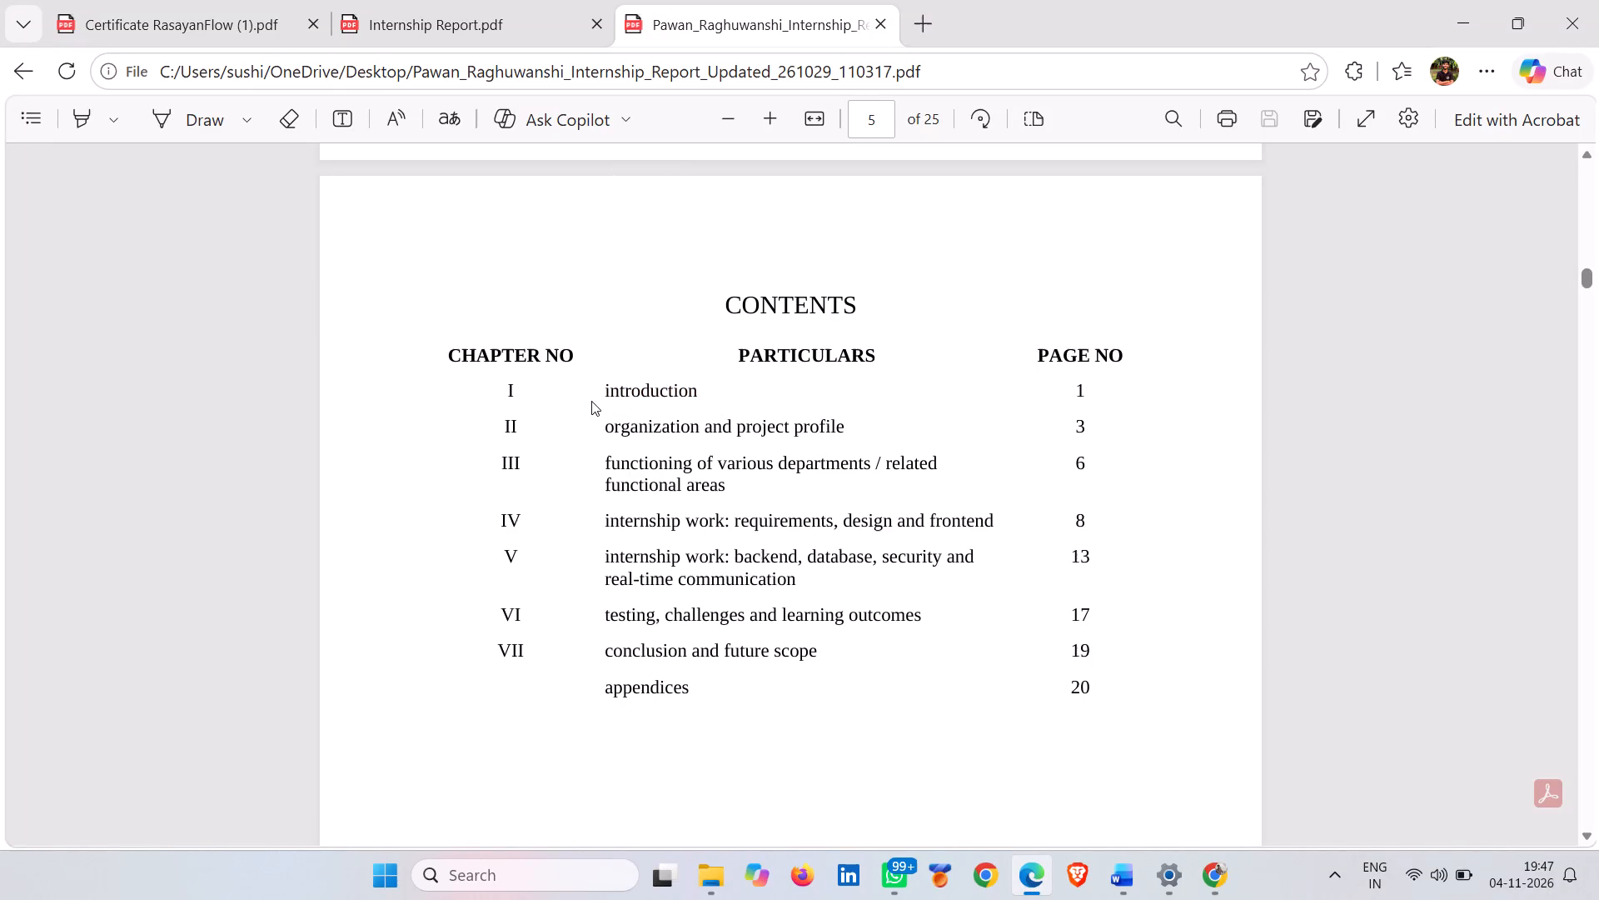
pyautogui.click(1128, 864)
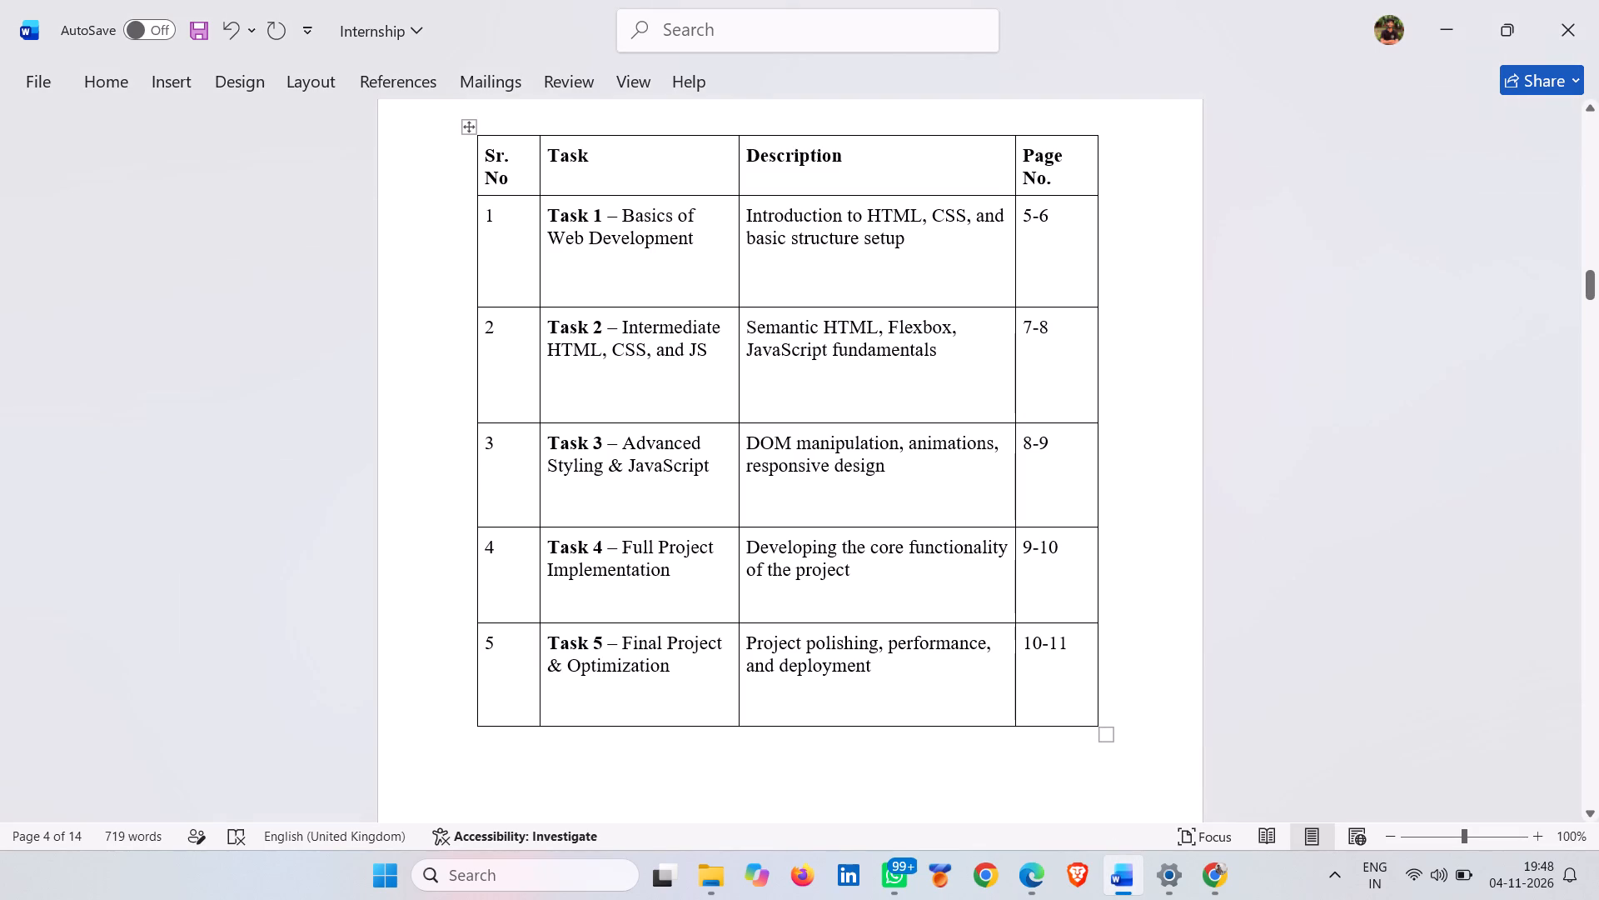
# Shorten the Task 1 description in the index table to just "Introduction".
pyautogui.moveTo(910, 244); pyautogui.dragTo(844, 218)
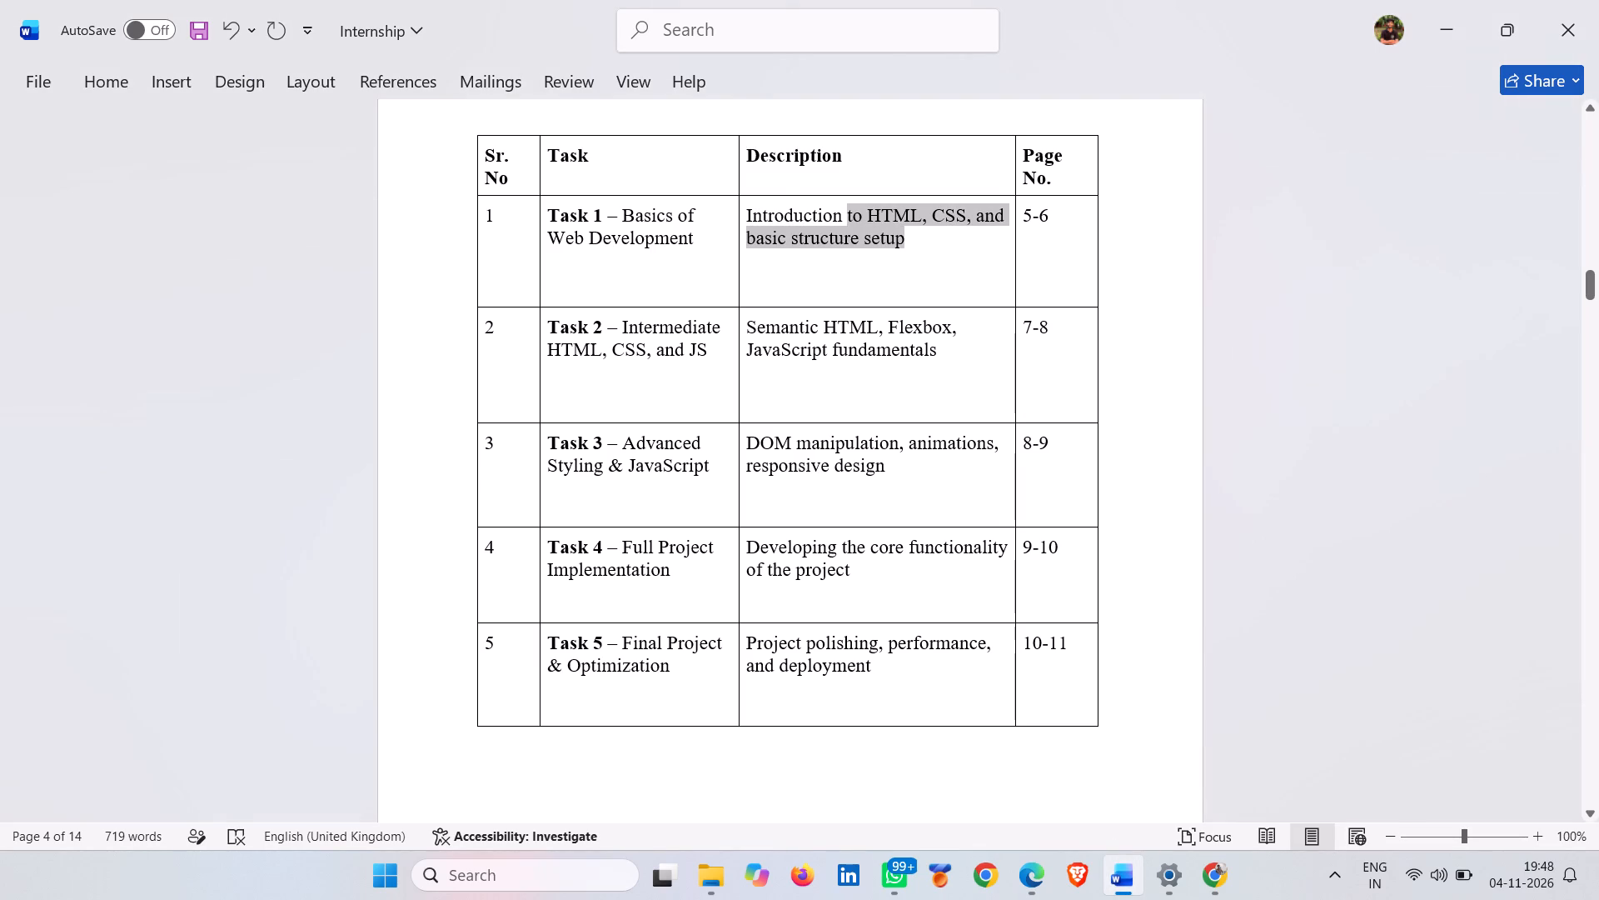
pyautogui.moveTo(844, 218); pyautogui.dragTo(840, 216)
pyautogui.press('BackSpace')
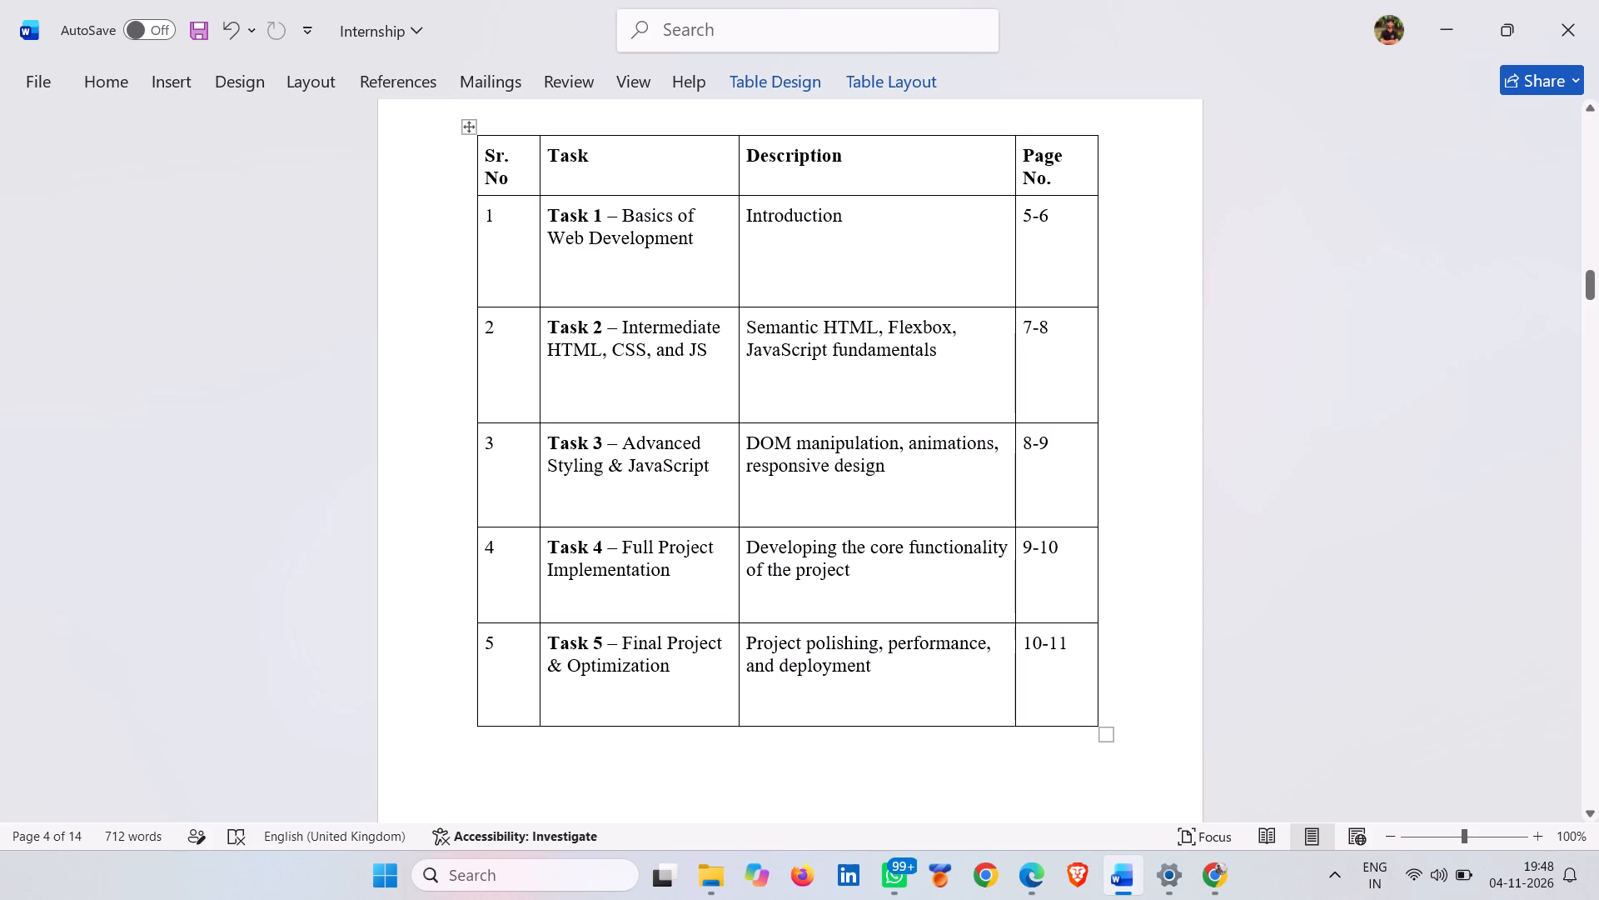
# Select the Task 1 title in the index table and switch to Edge to examine the reference report's CONTENTS page for chapter headings.
pyautogui.moveTo(695, 245); pyautogui.dragTo(575, 207)
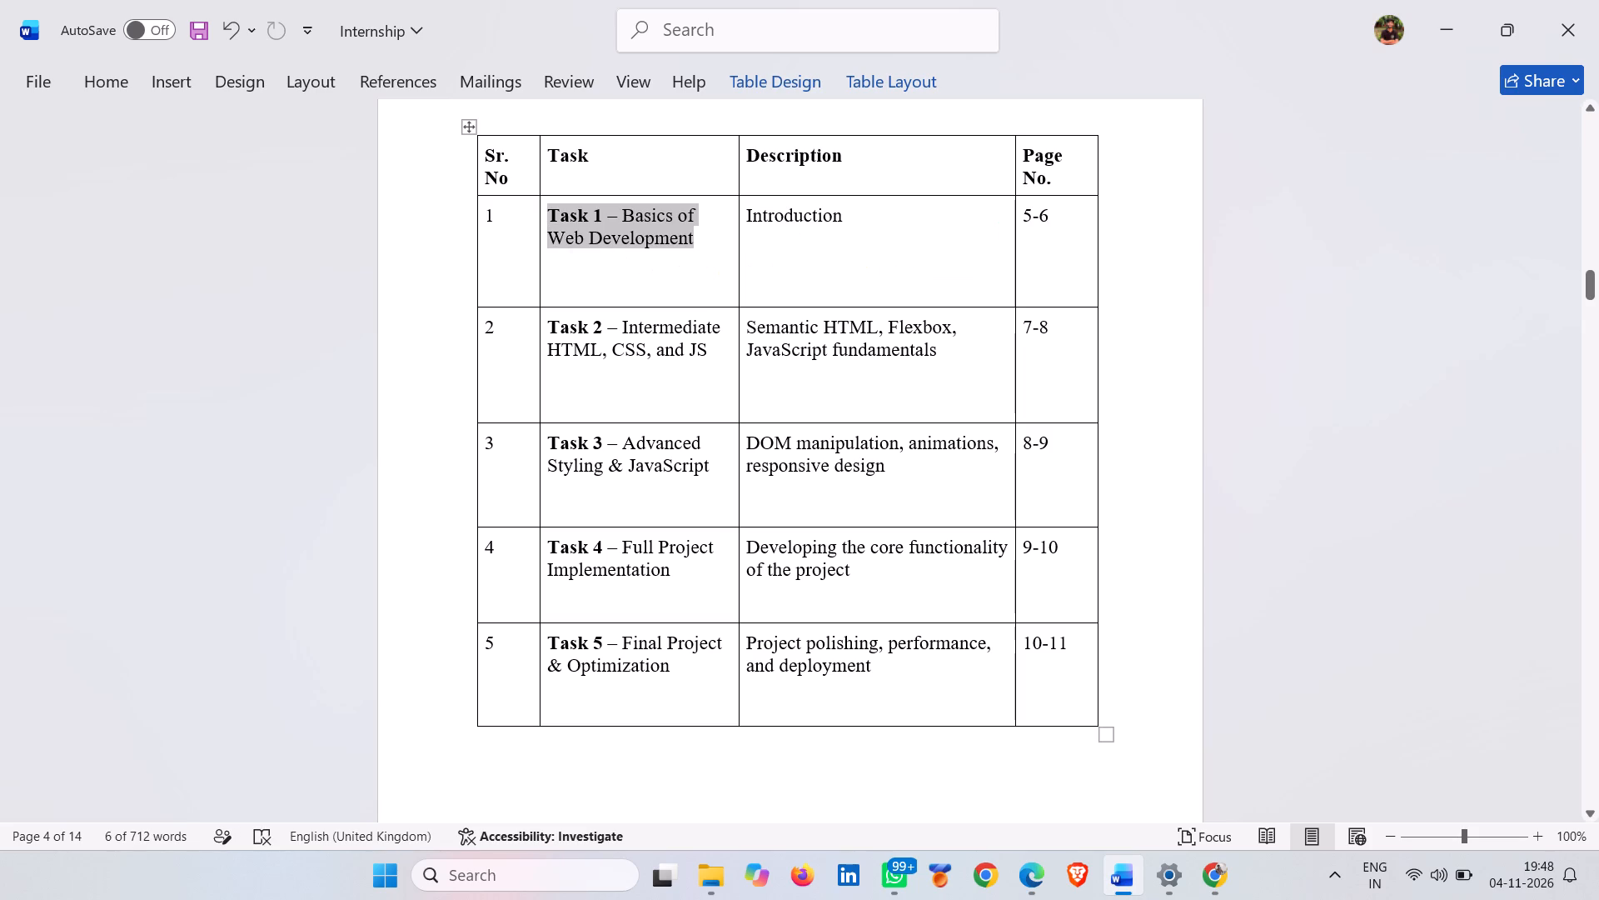
pyautogui.click(1034, 899)
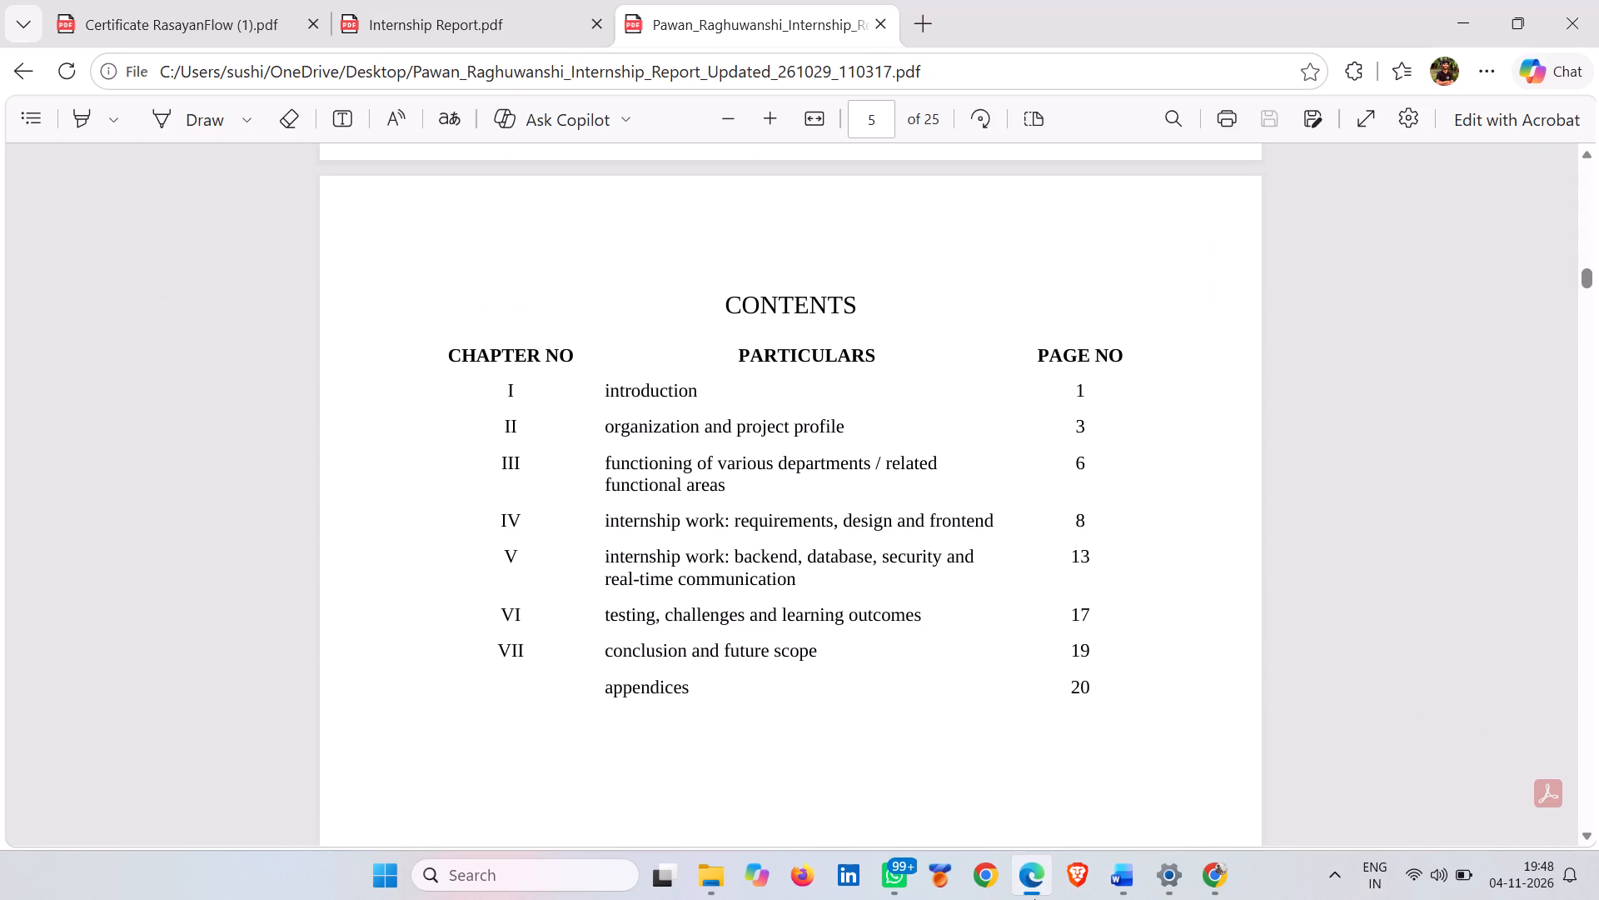
pyautogui.click(1034, 899)
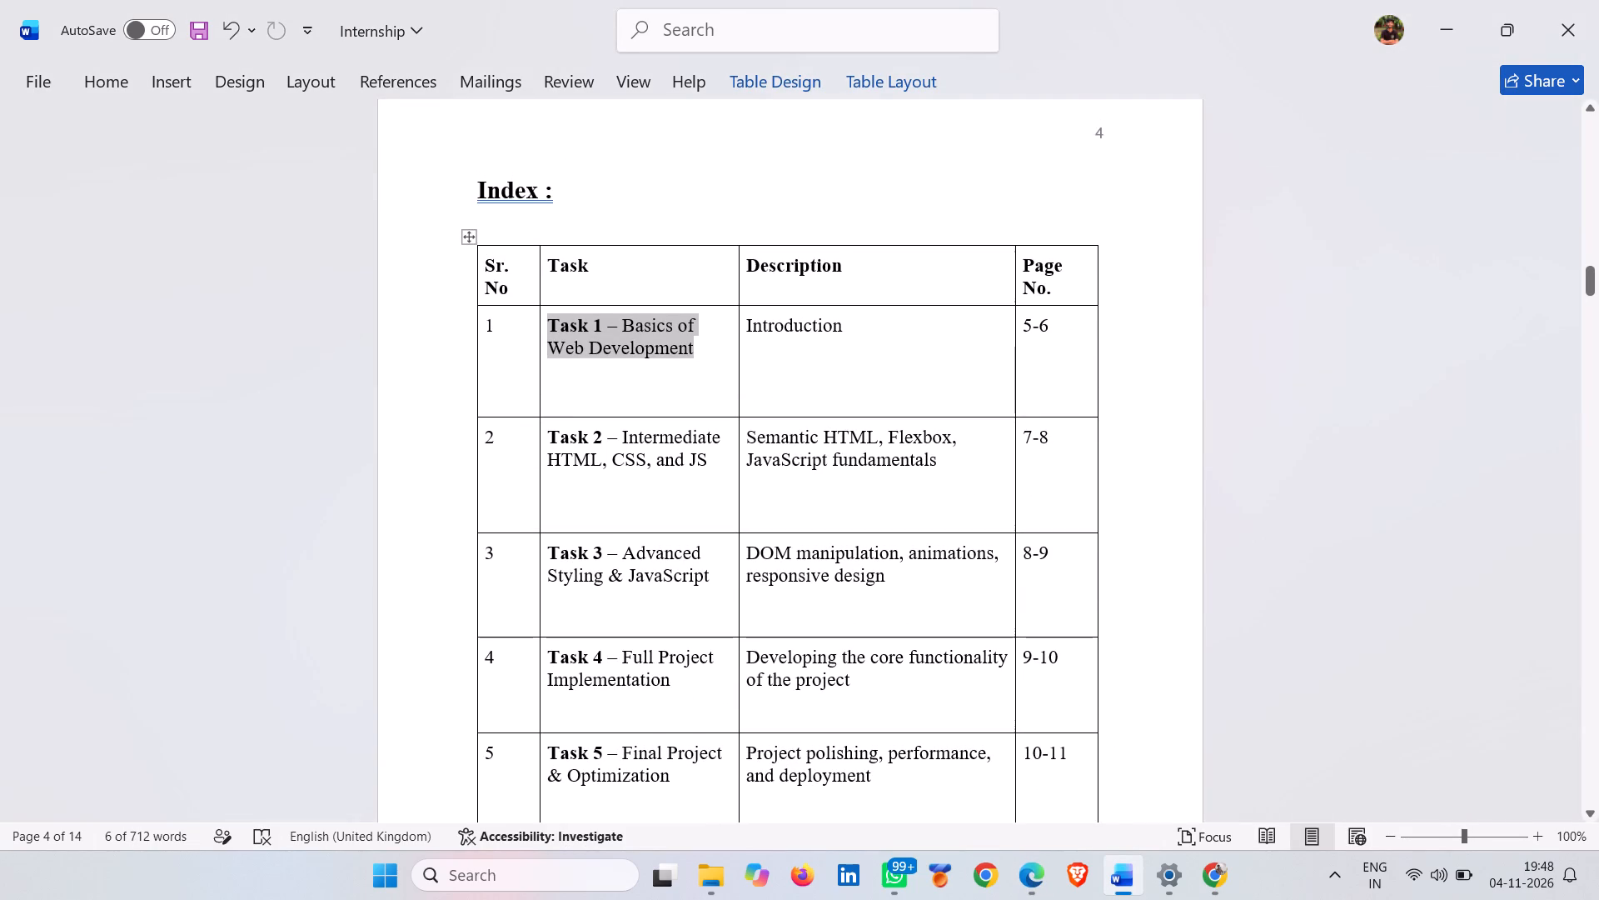
pyautogui.click(1033, 871)
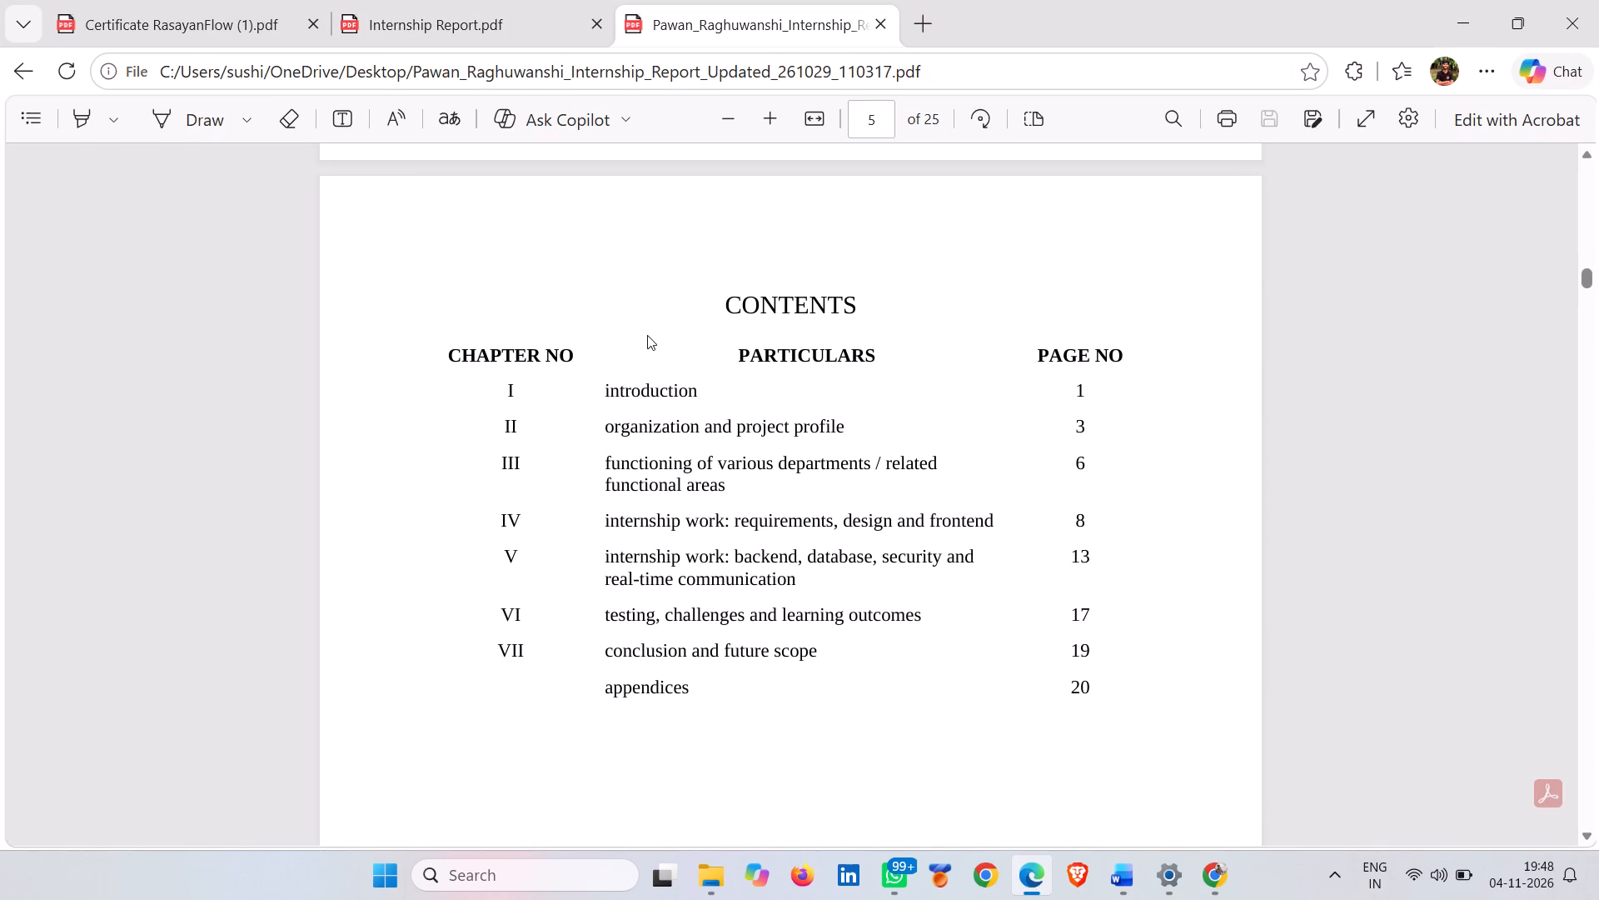
pyautogui.scroll(-1, 714, 518)
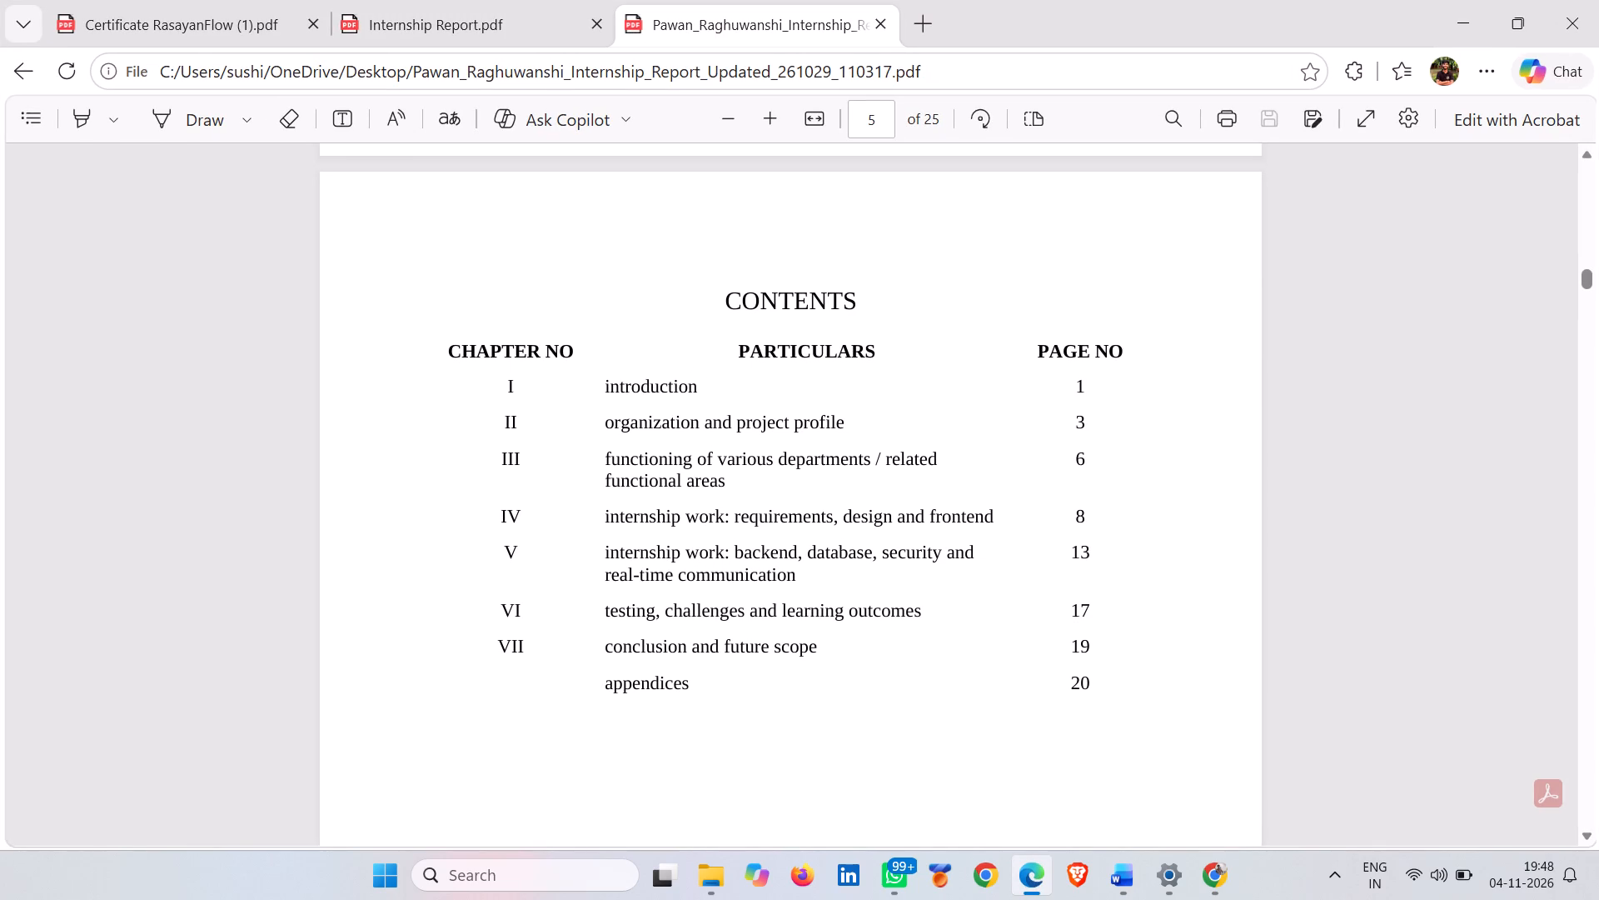
pyautogui.scroll(-2, 714, 518)
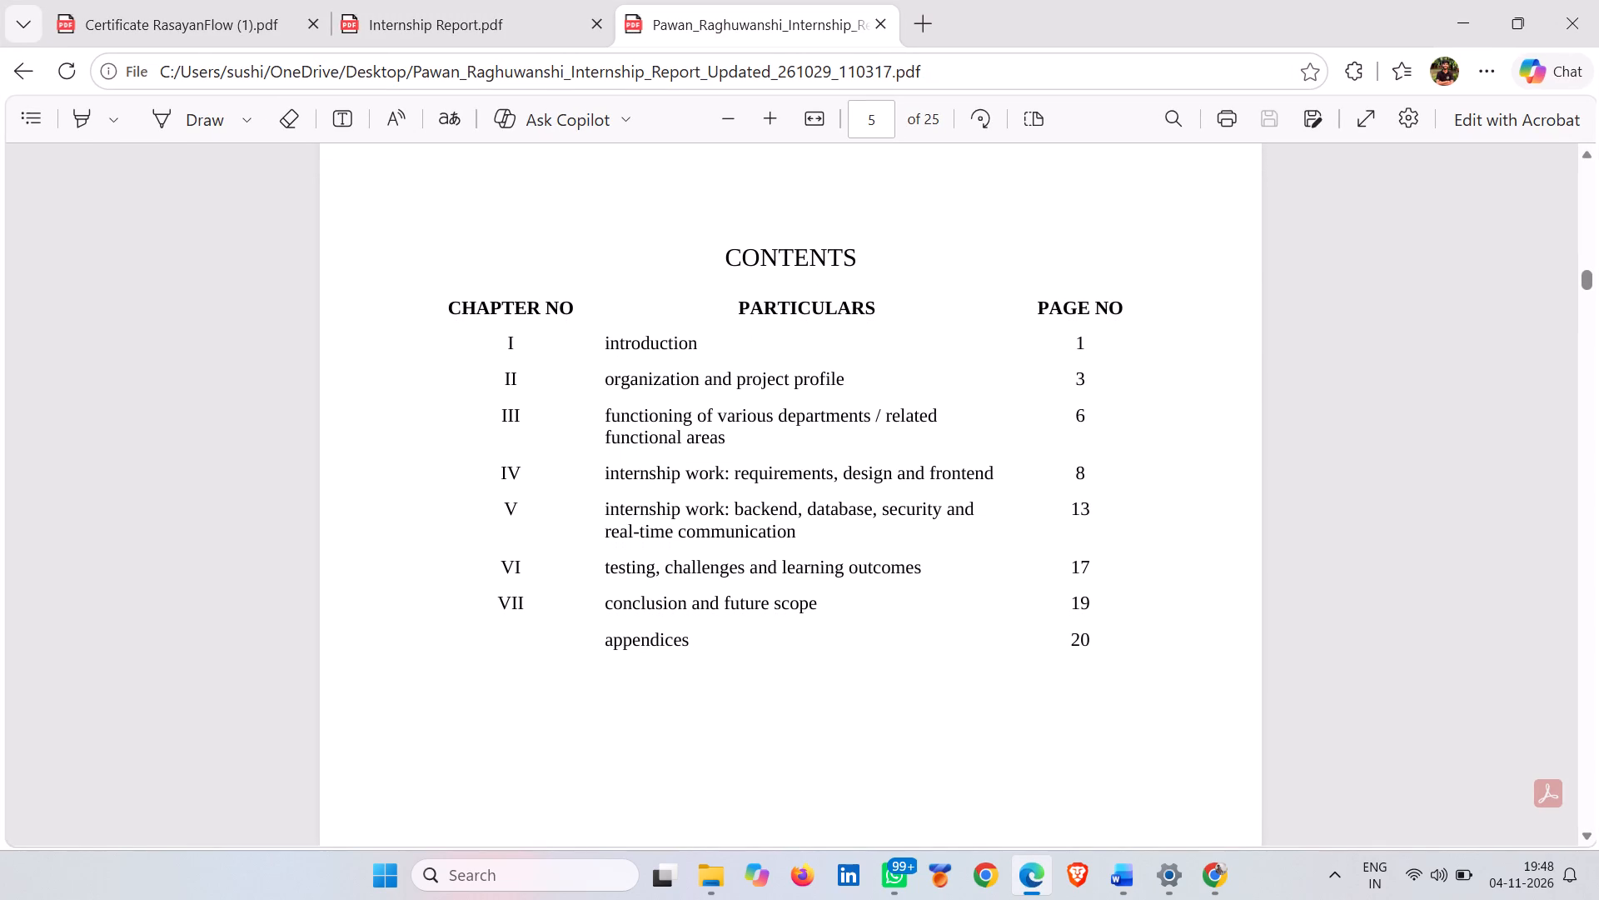
pyautogui.scroll(-3, 714, 518)
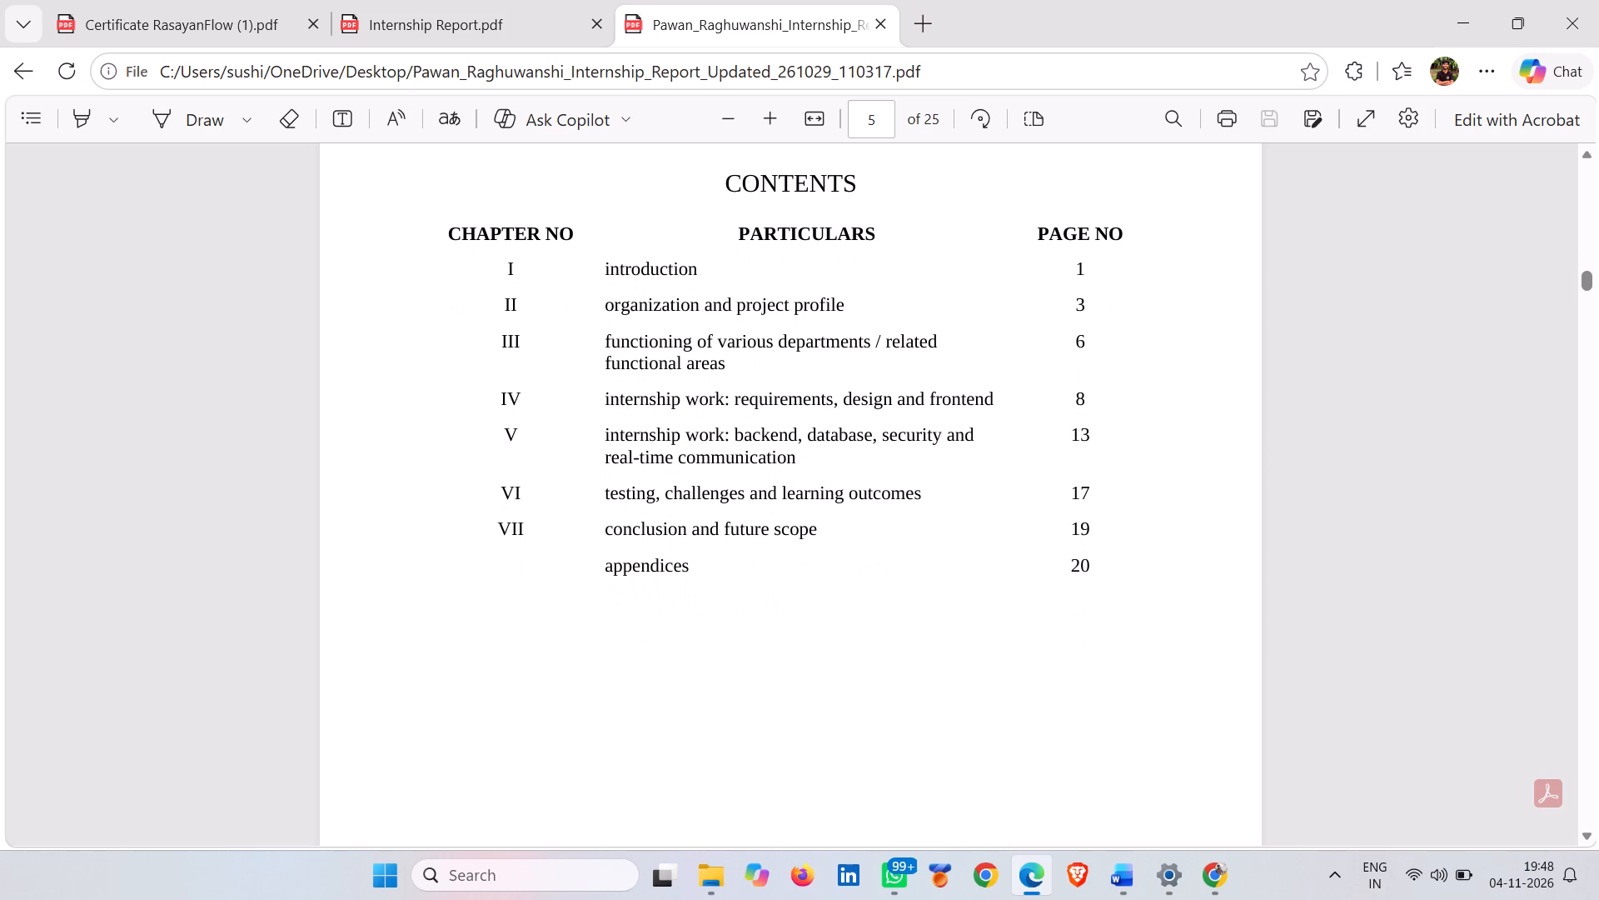
pyautogui.scroll(-1, 728, 492)
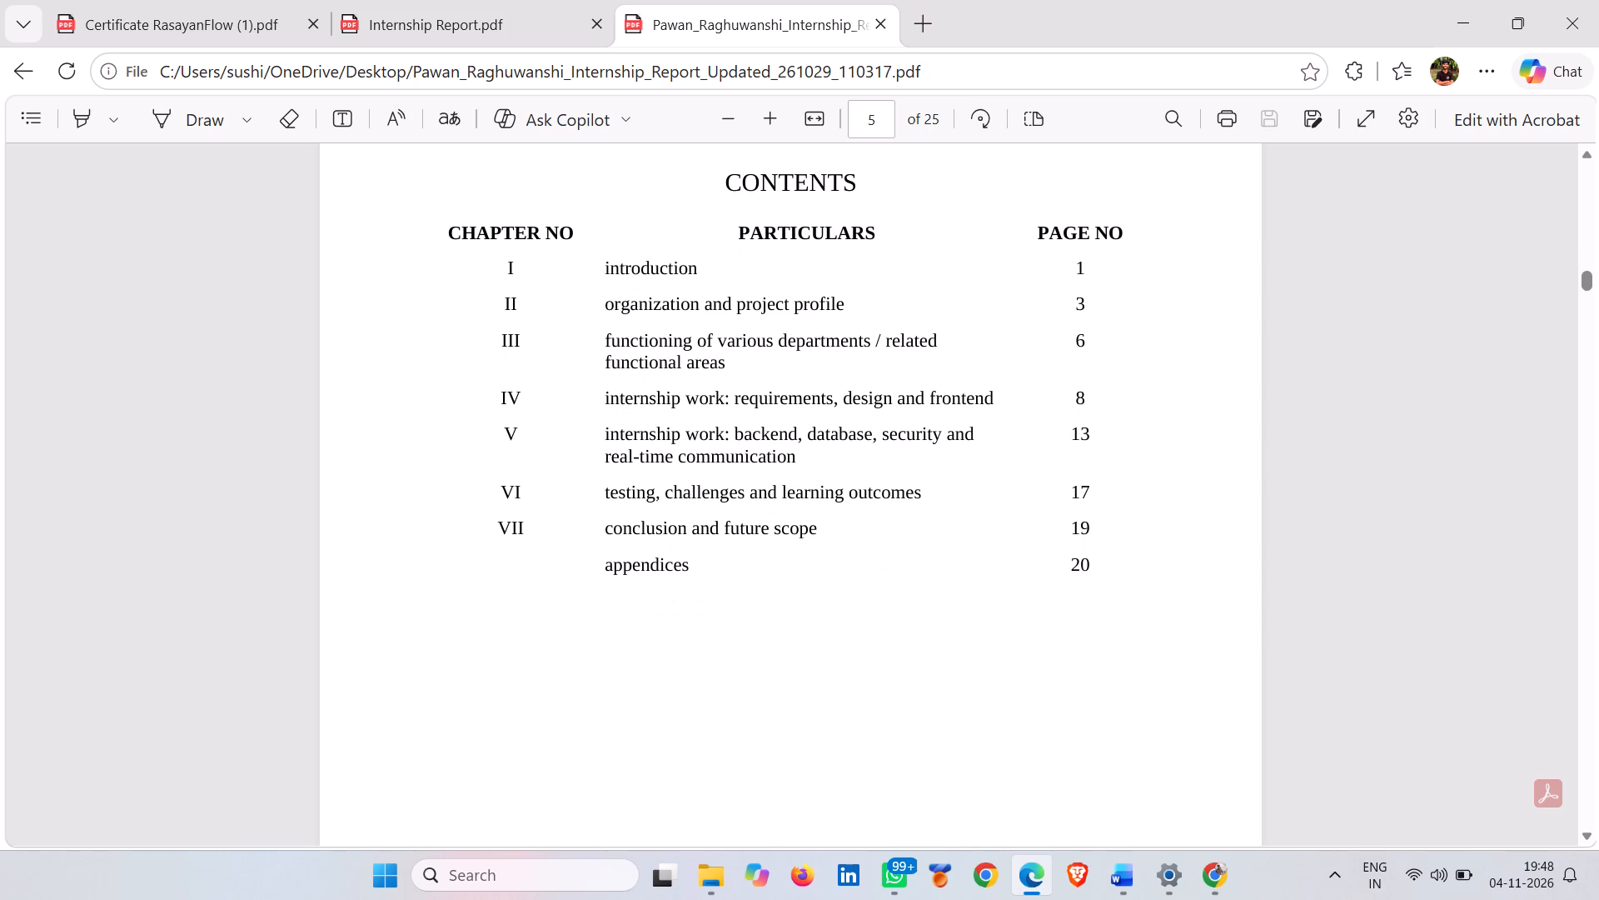
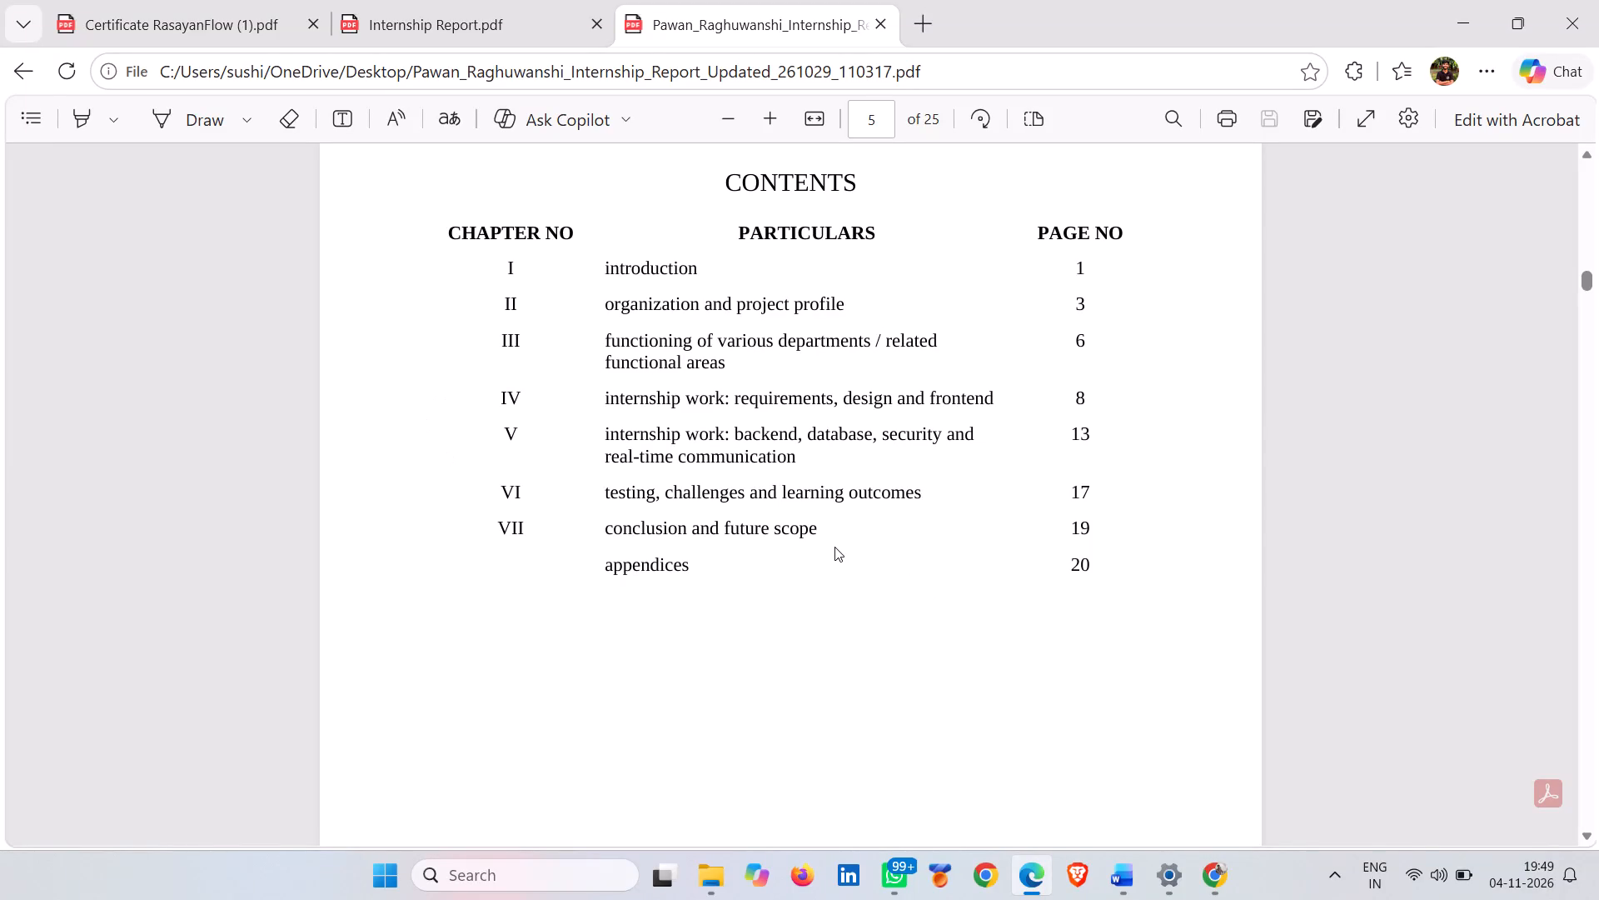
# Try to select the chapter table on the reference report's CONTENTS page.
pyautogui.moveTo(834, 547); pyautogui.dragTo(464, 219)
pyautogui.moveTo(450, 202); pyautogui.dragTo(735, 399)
# Switch to Chrome, search for "pdf to docs" in a new tab and open iLovePDF's PDF to Word converter.
pyautogui.click(1198, 882)
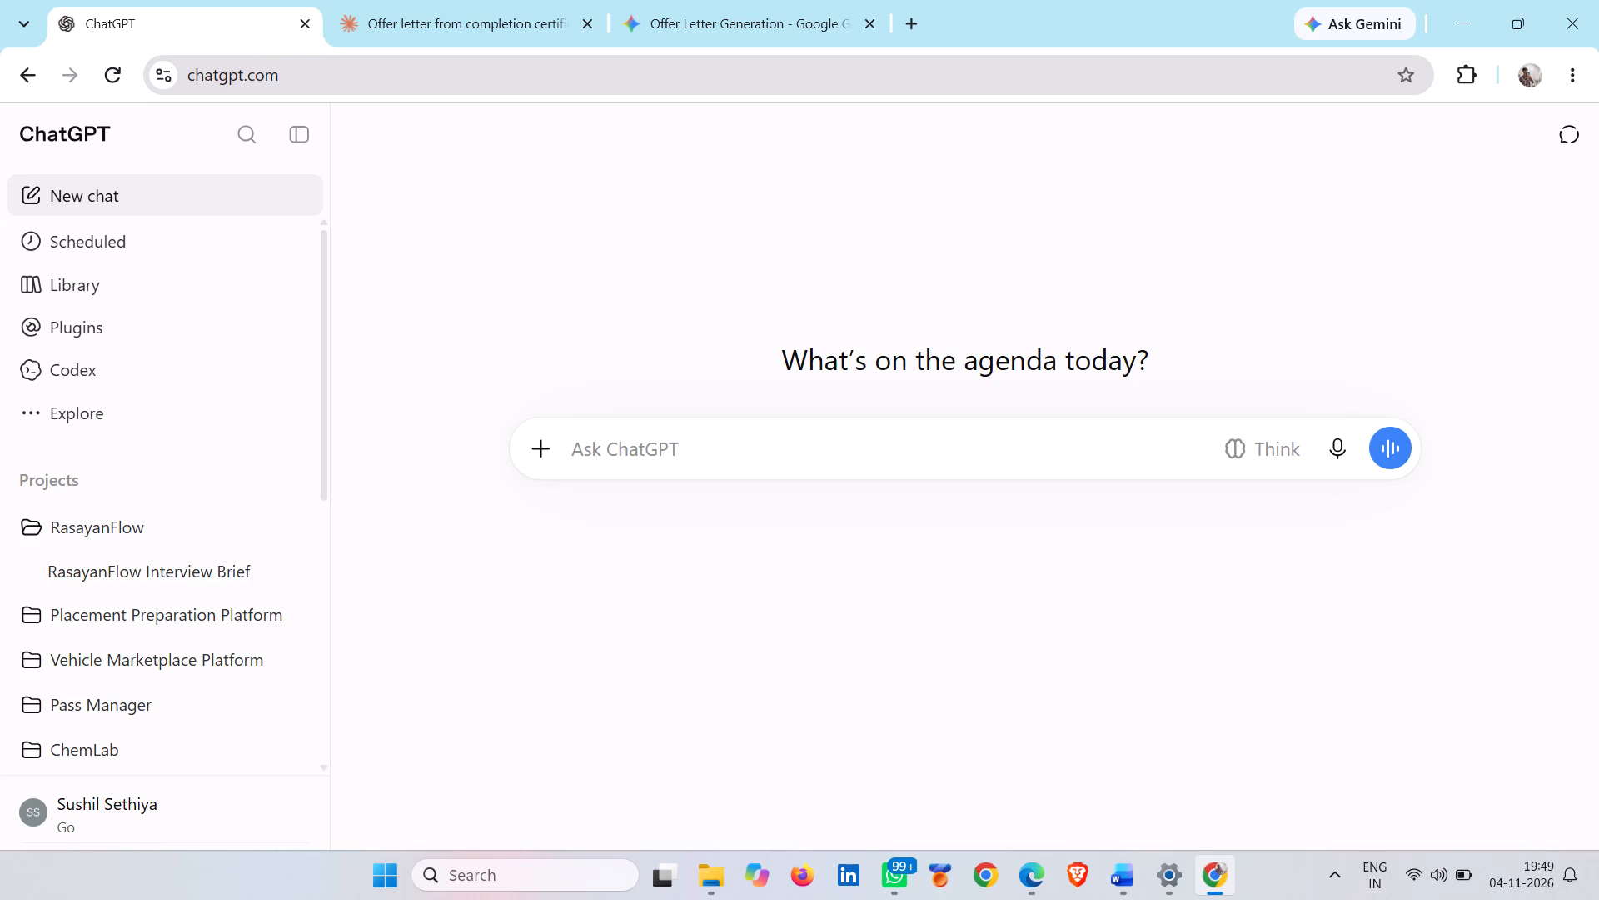
pyautogui.click(901, 19)
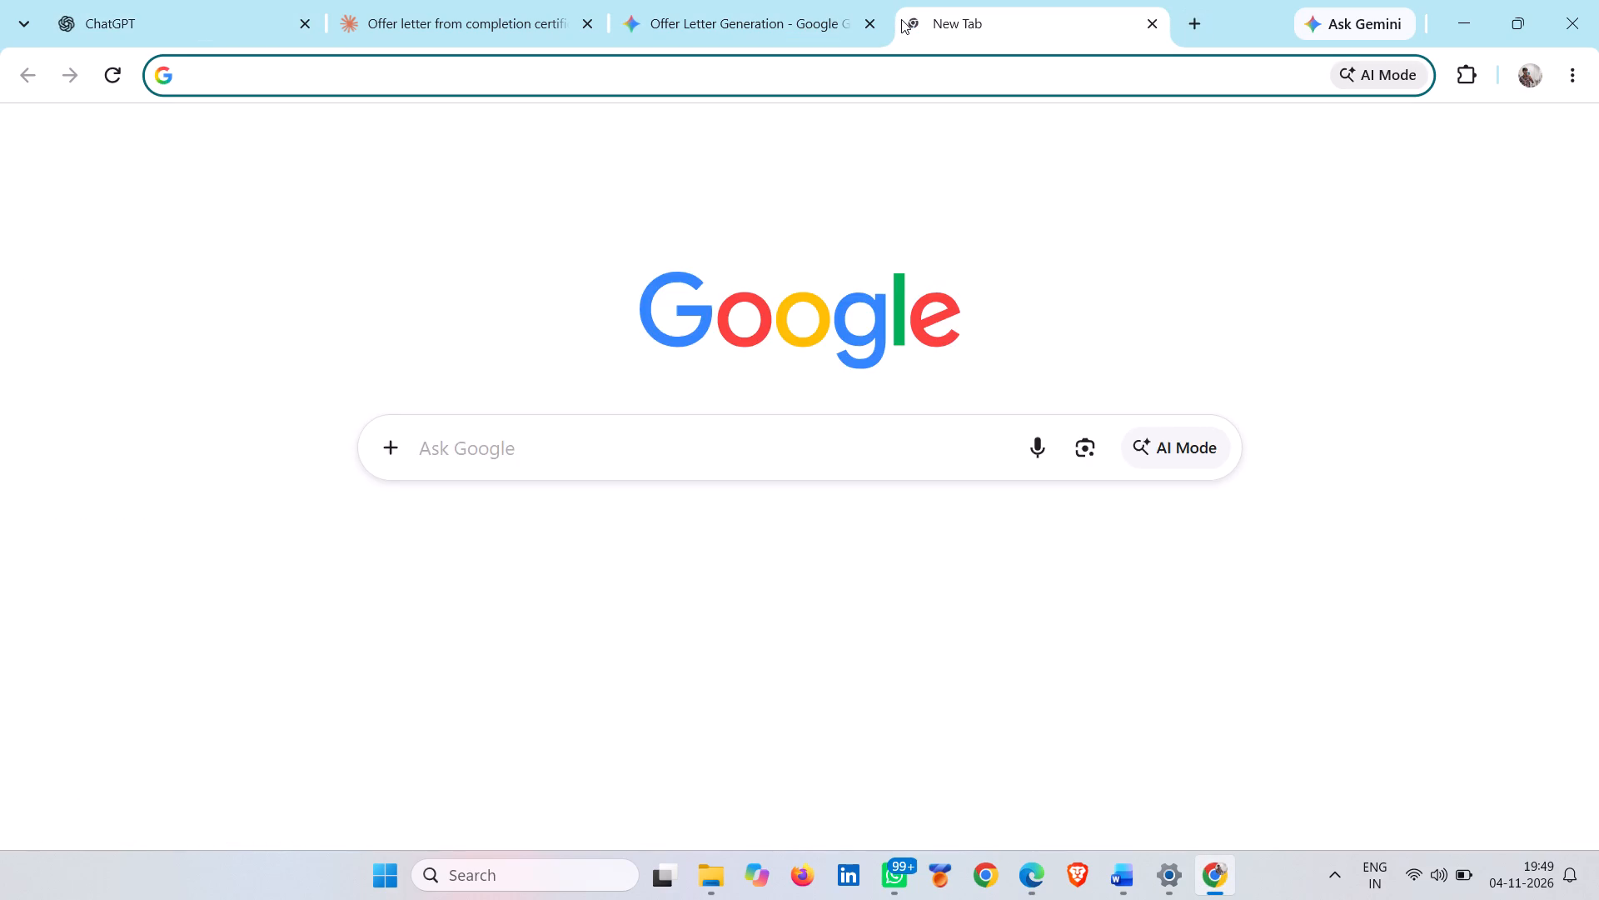
pyautogui.write('pdf to do')
pyautogui.press('Return')
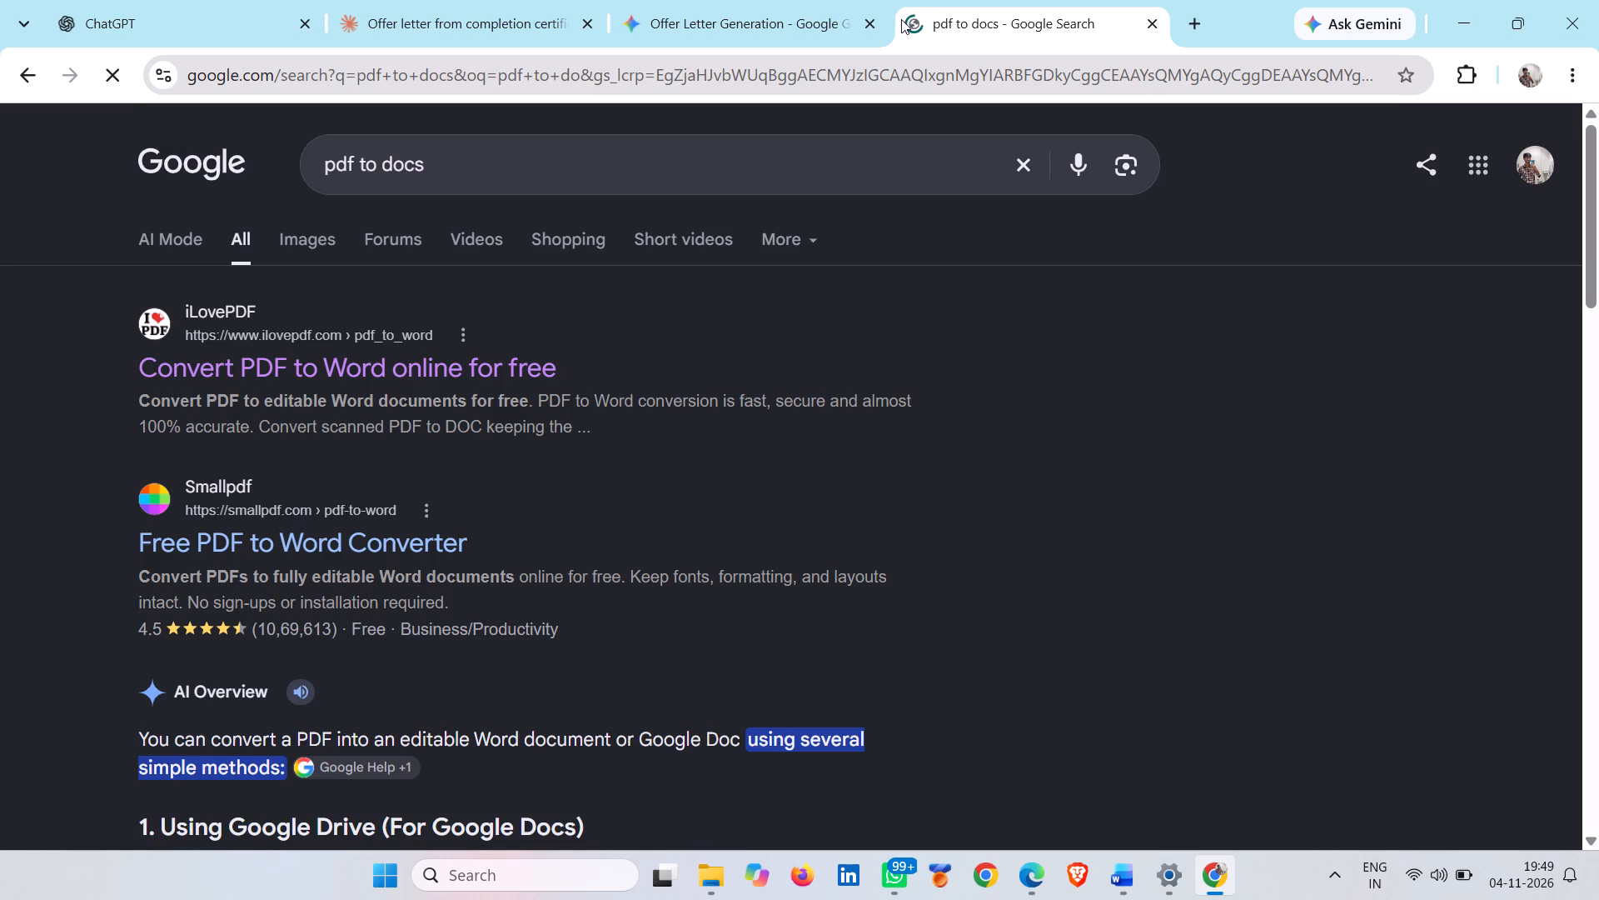
pyautogui.click(247, 339)
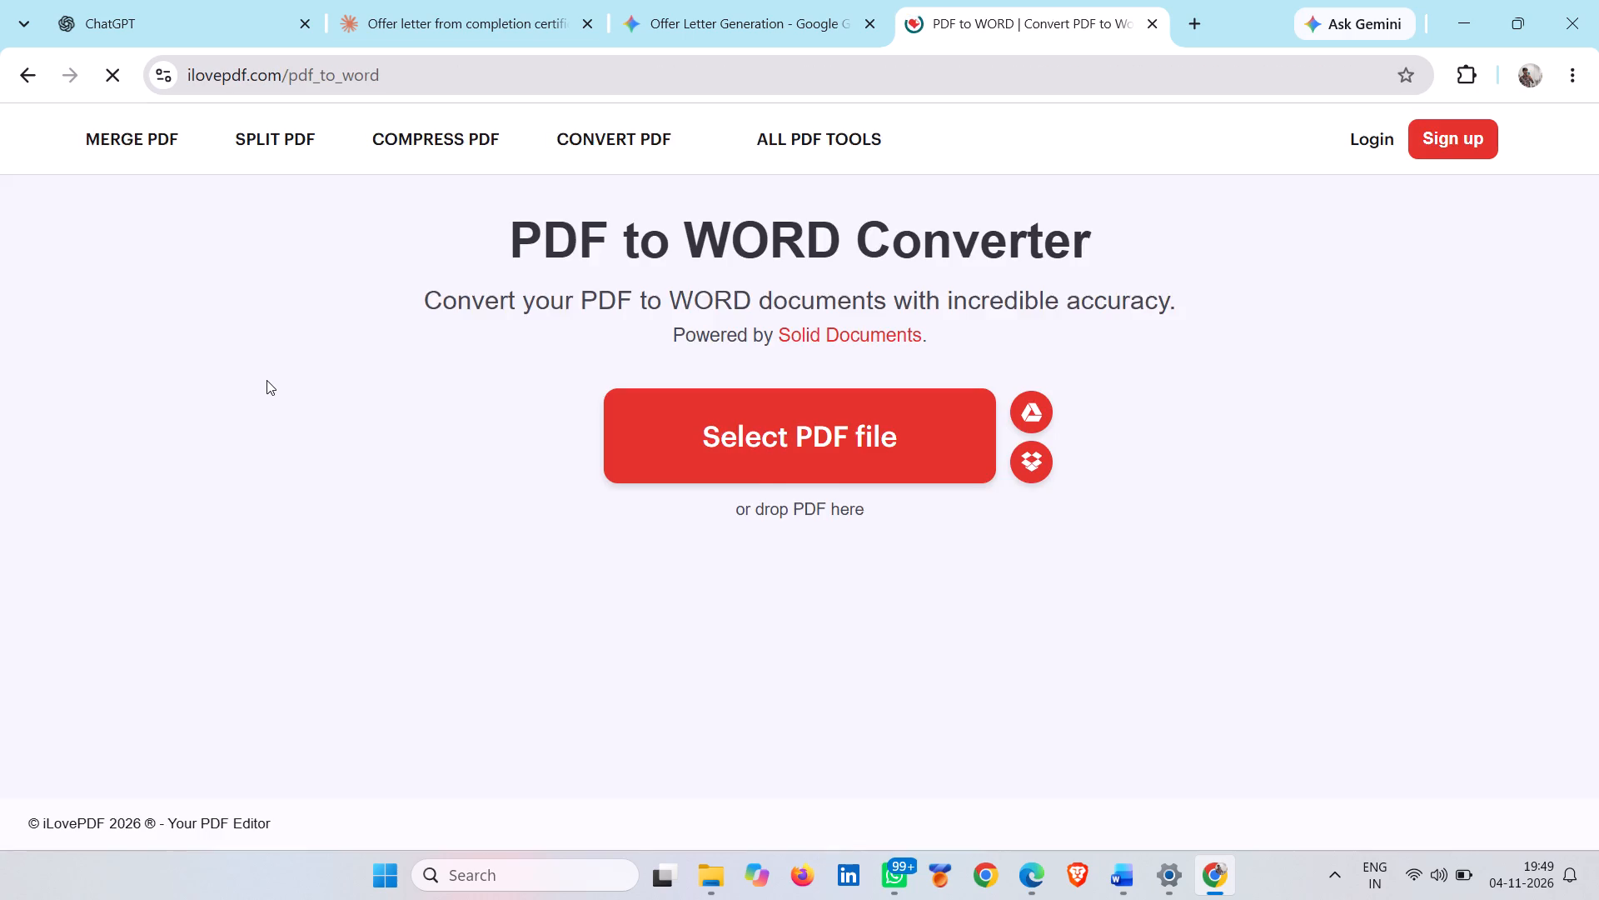
# Load the updated reference internship report PDF from the Desktop folder and convert it to Word.
pyautogui.click(751, 457)
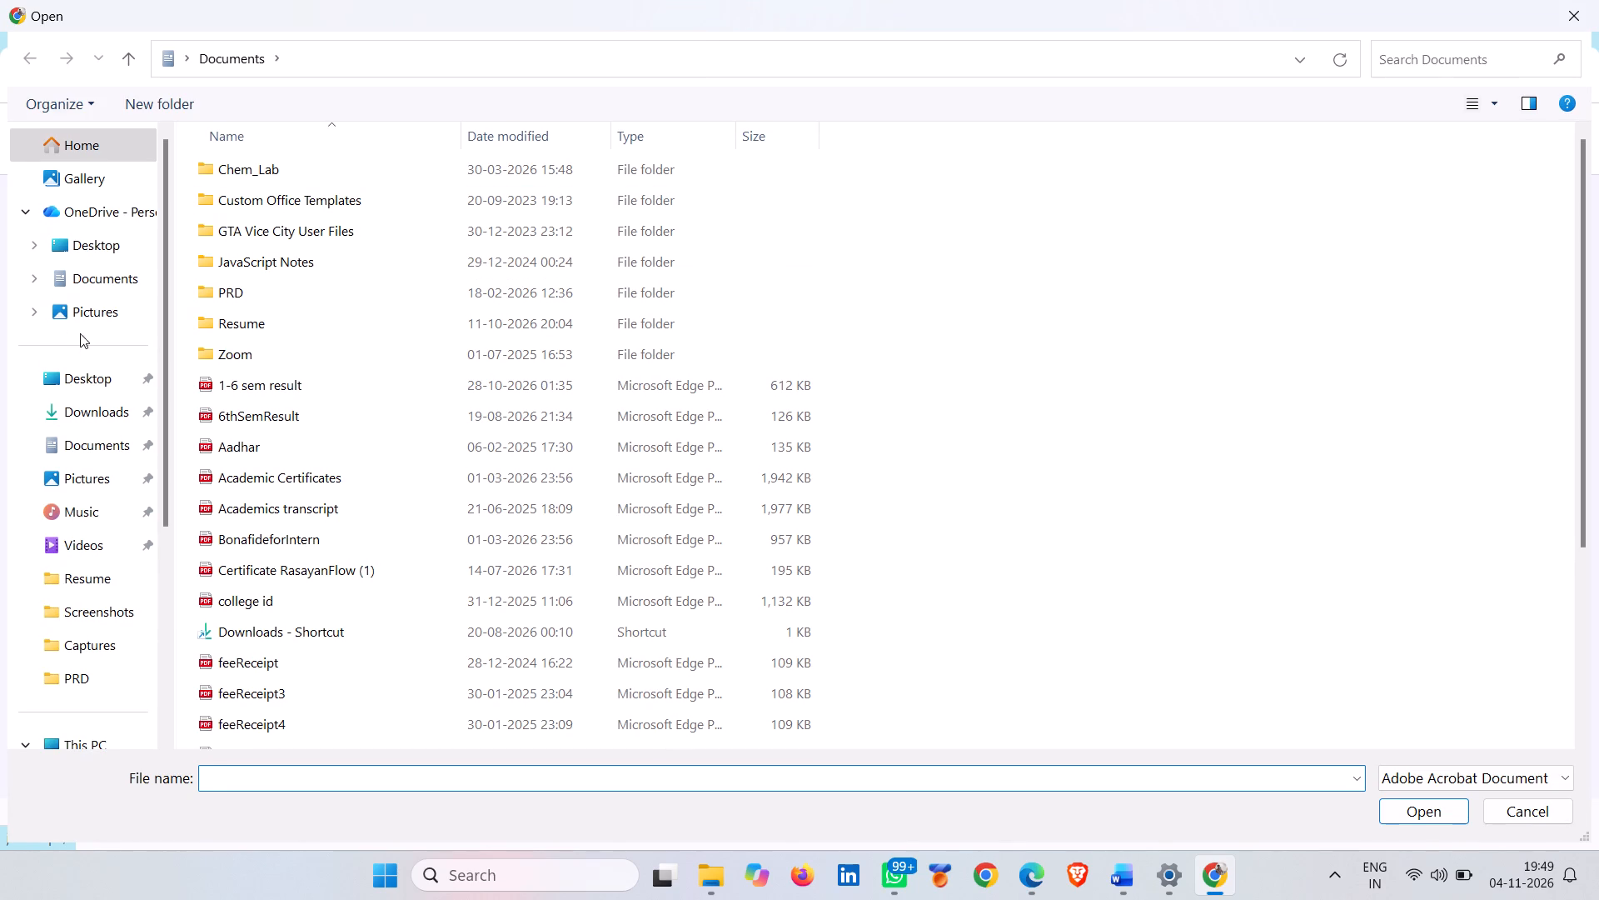
pyautogui.click(90, 374)
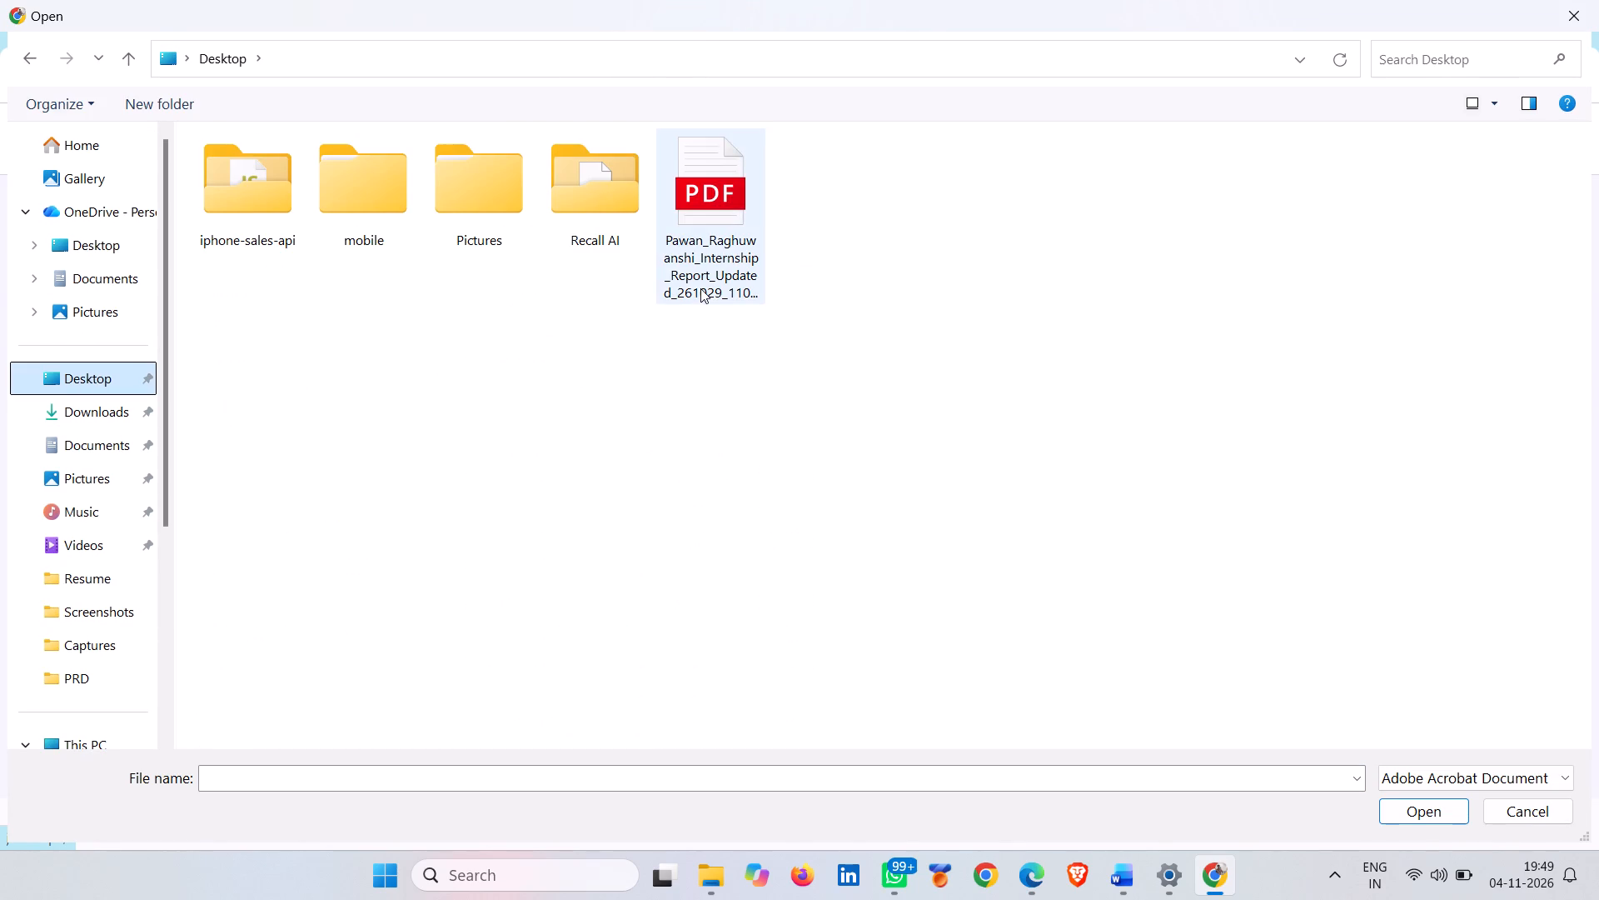
pyautogui.doubleClick(700, 288)
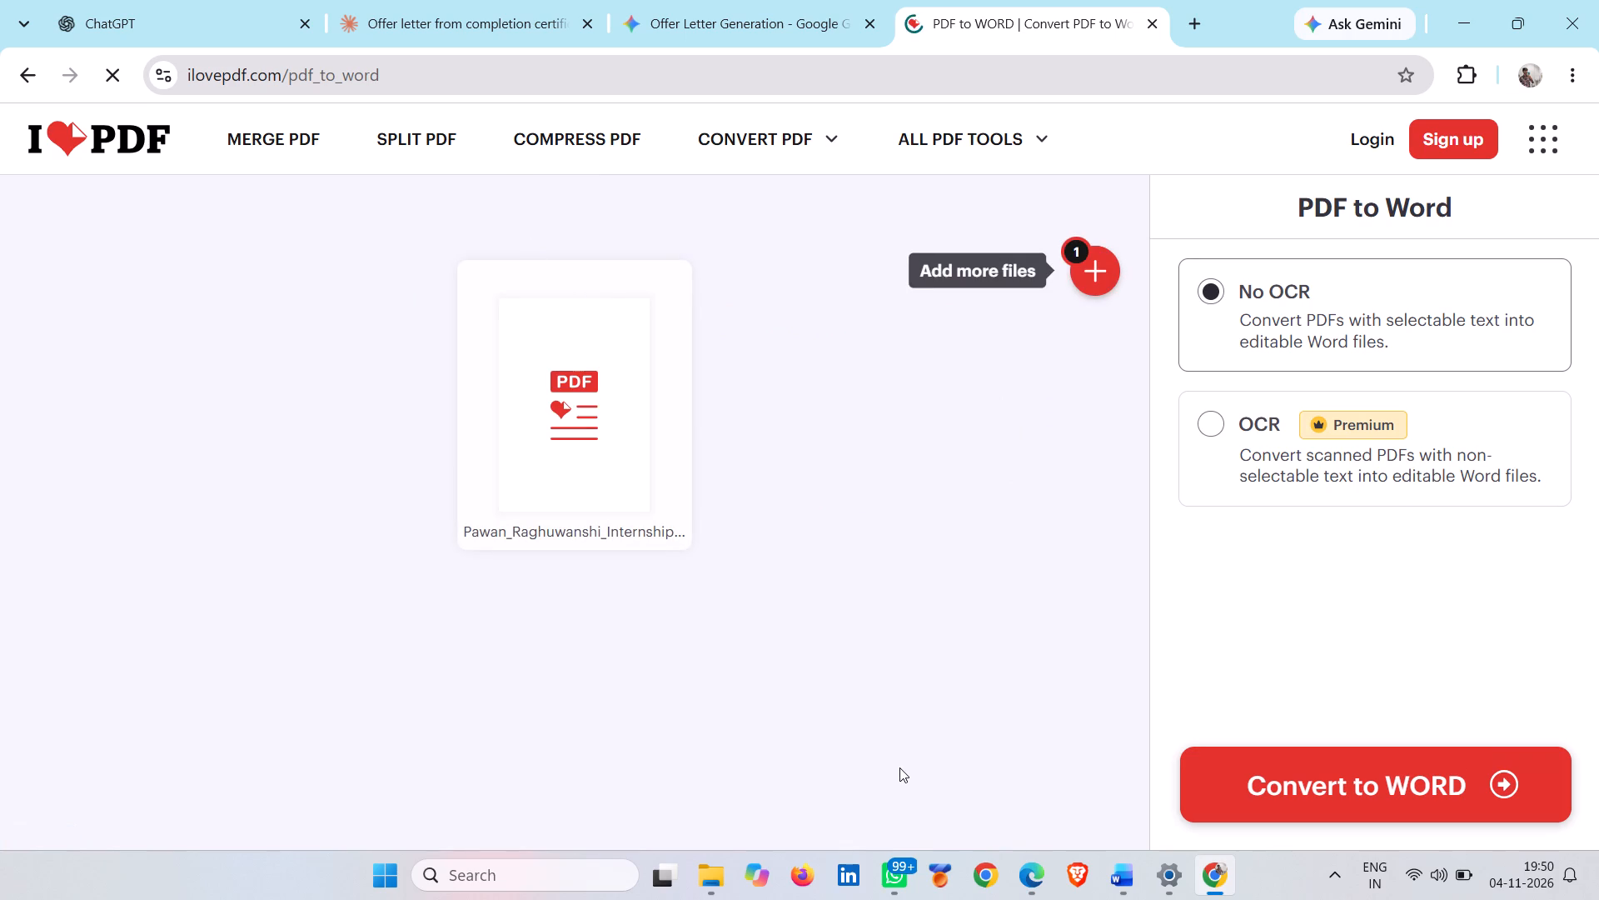
pyautogui.click(1274, 792)
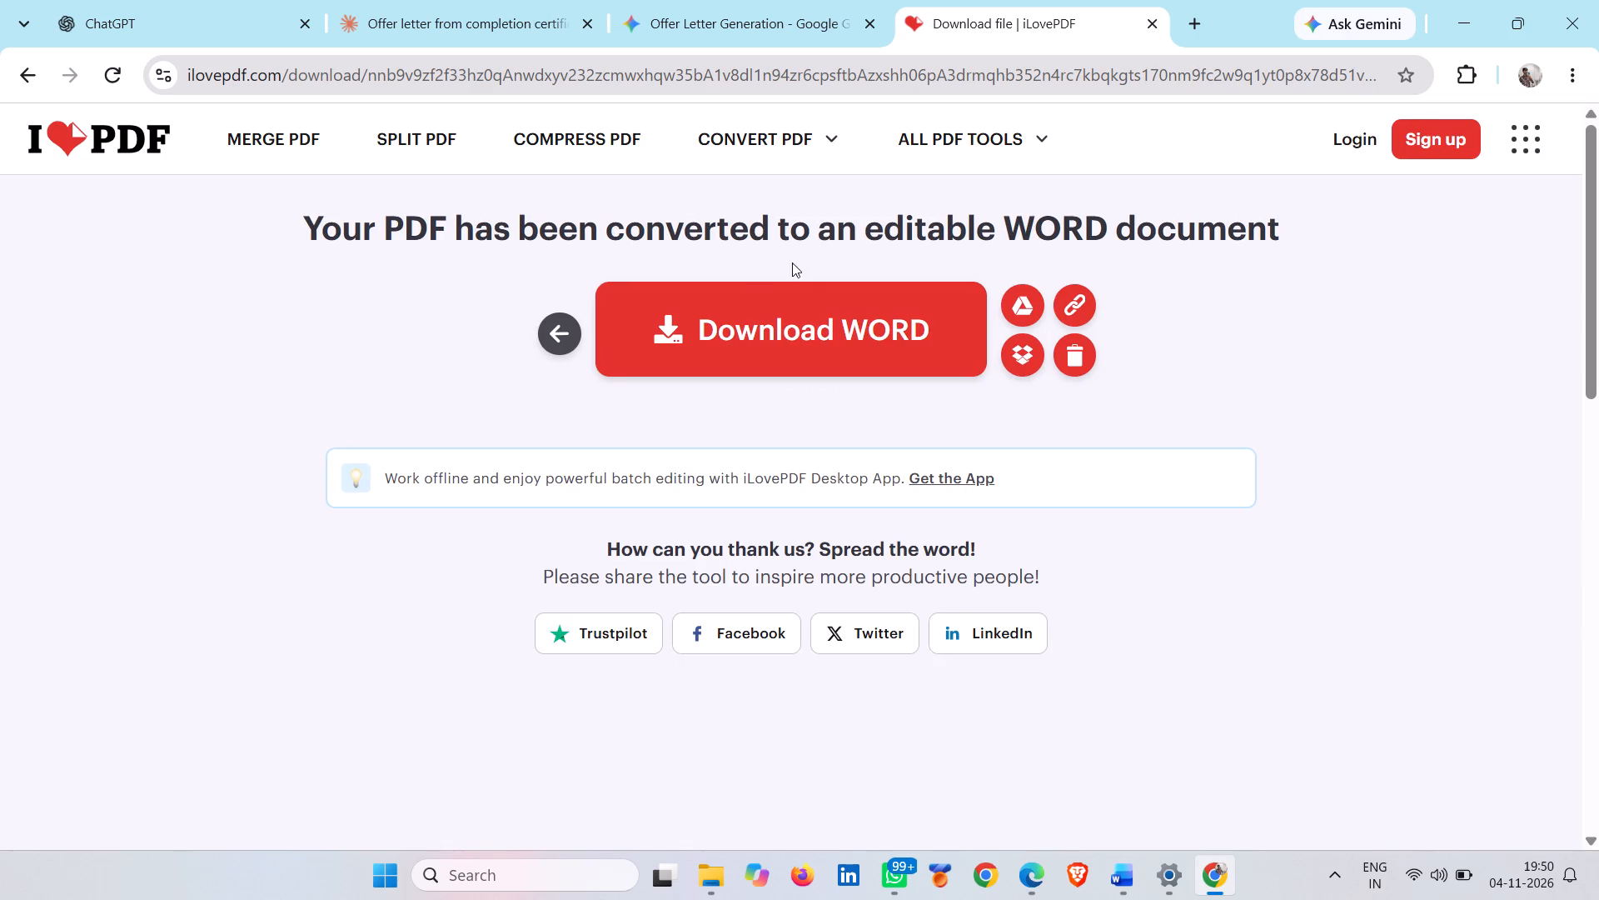
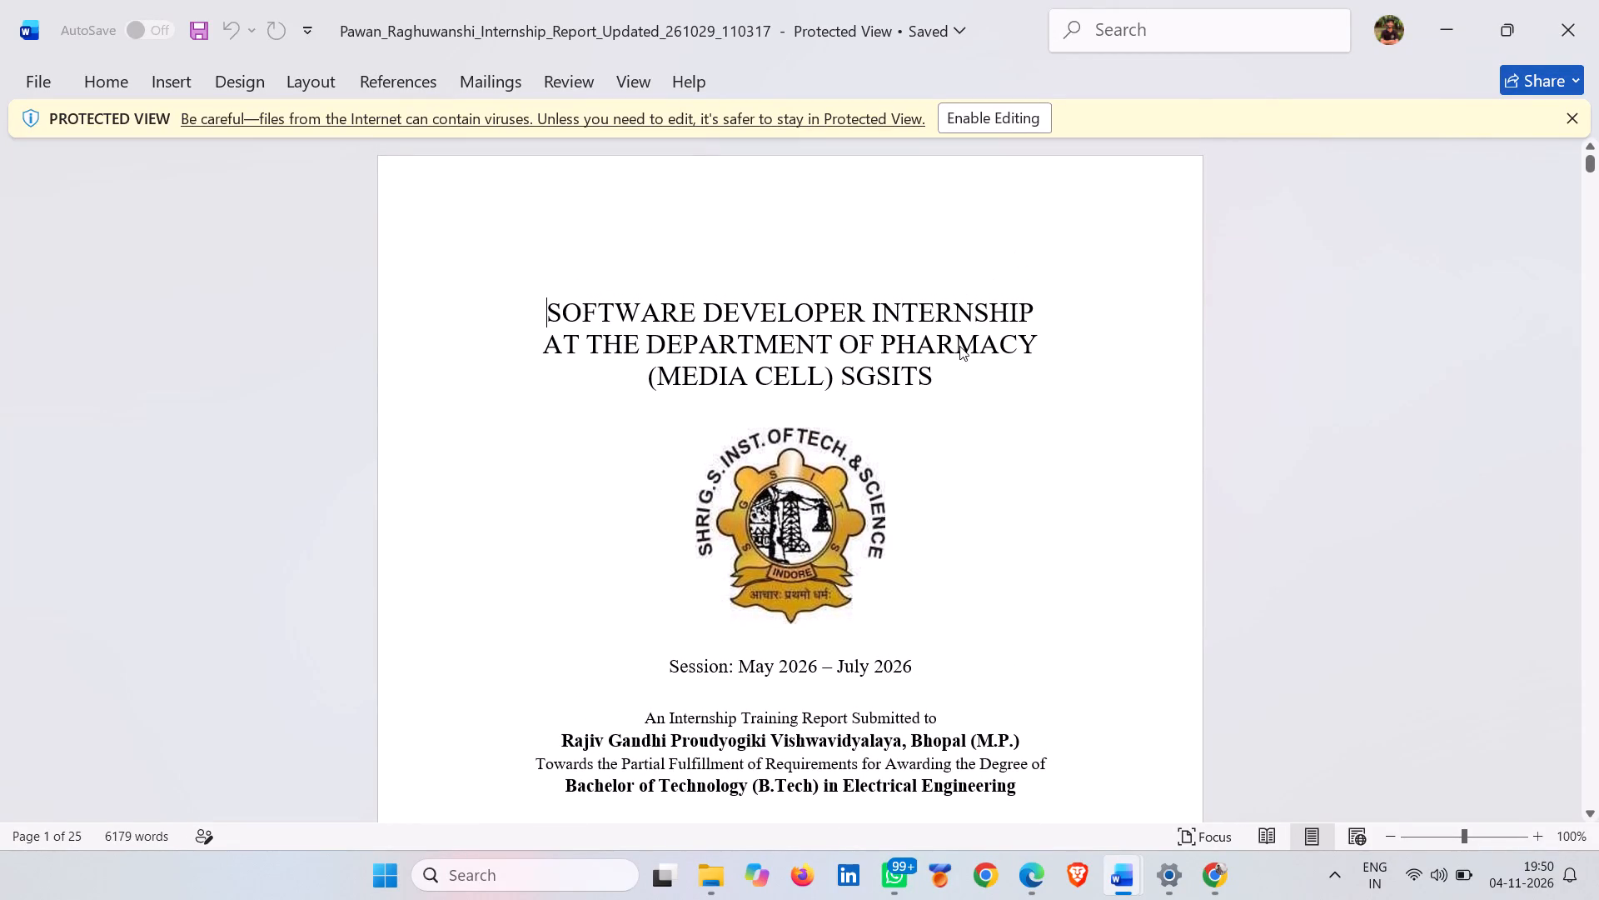
# Replace the "Software Development Intern" line on the Internship report's cover with the title copied from the converted reference report, removing the extra blank line.
pyautogui.moveTo(951, 365); pyautogui.dragTo(541, 242)
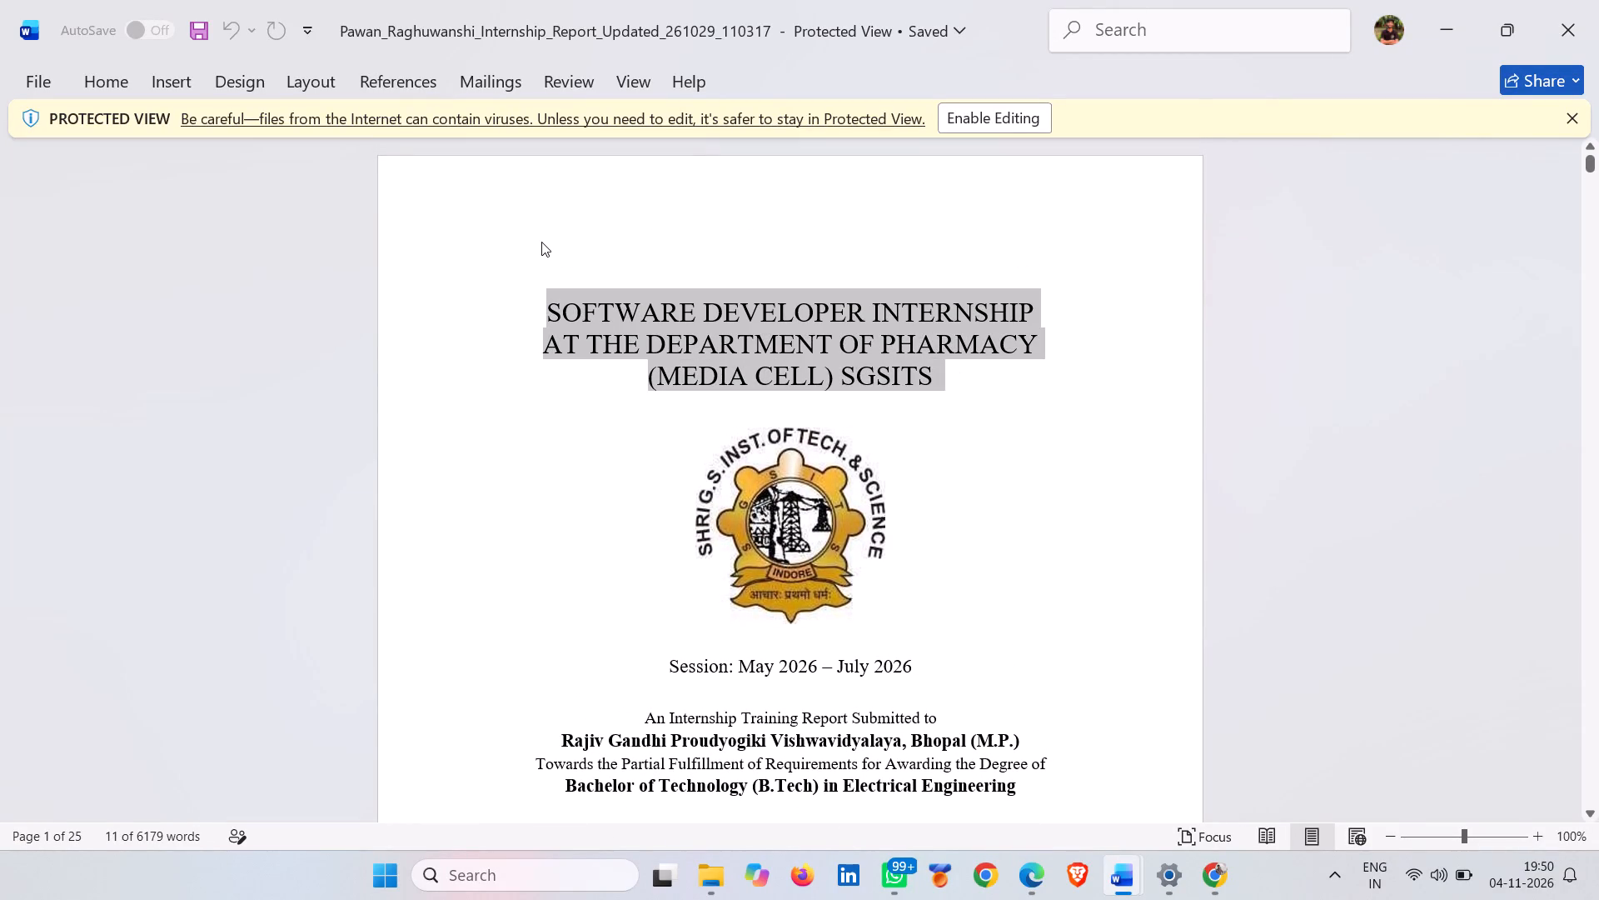
pyautogui.hotkey('ctrl', 'c')
pyautogui.click(1023, 372)
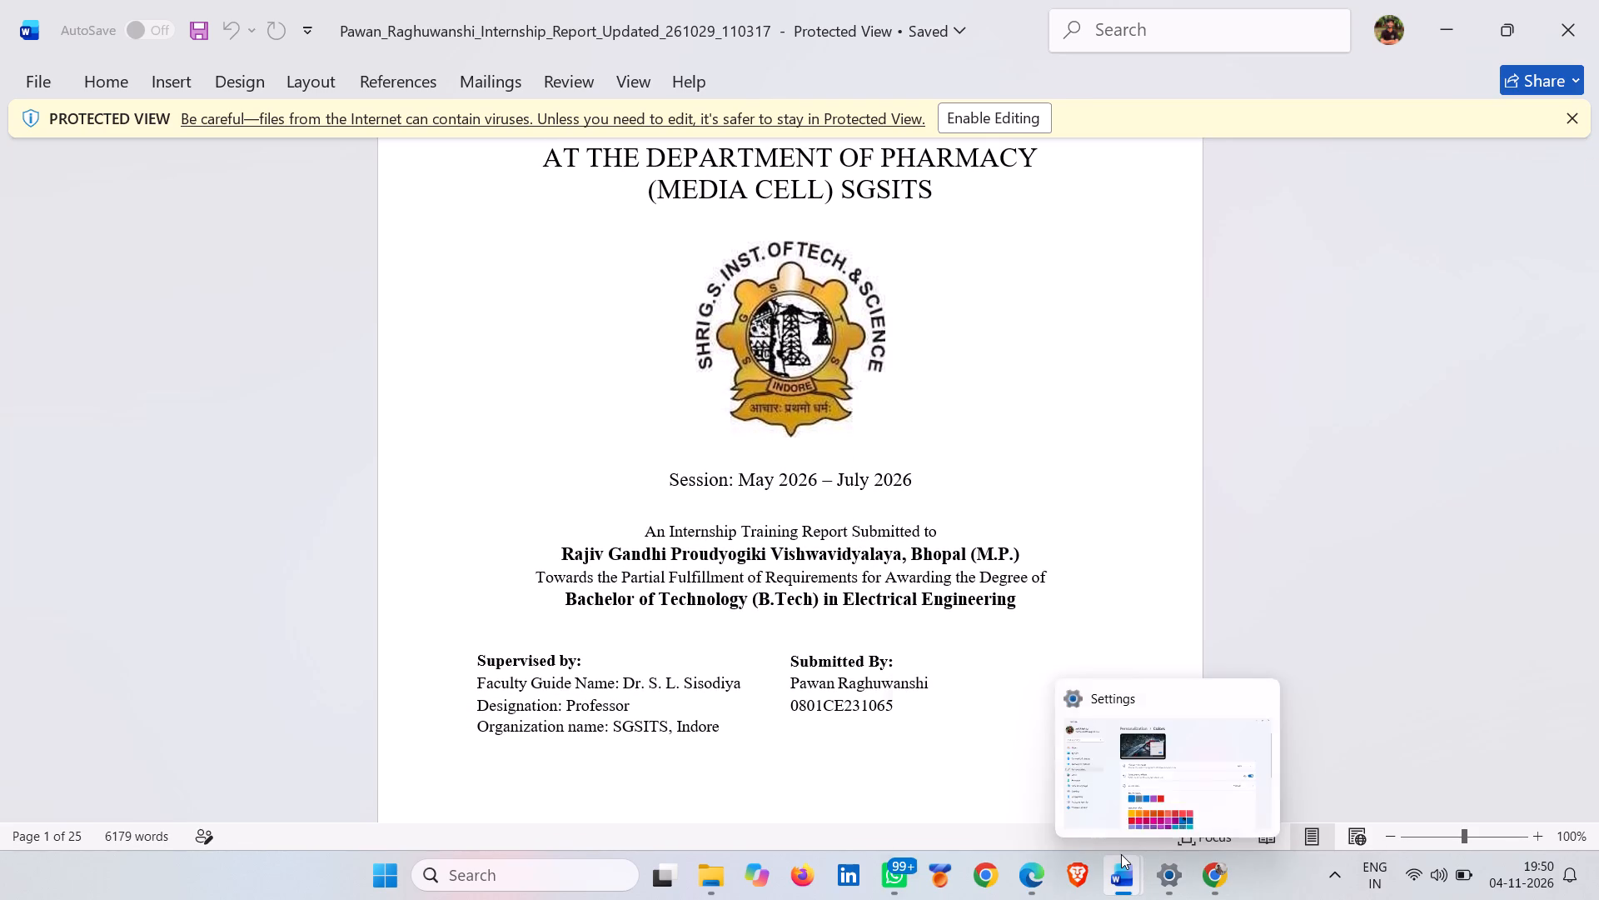
pyautogui.click(1059, 777)
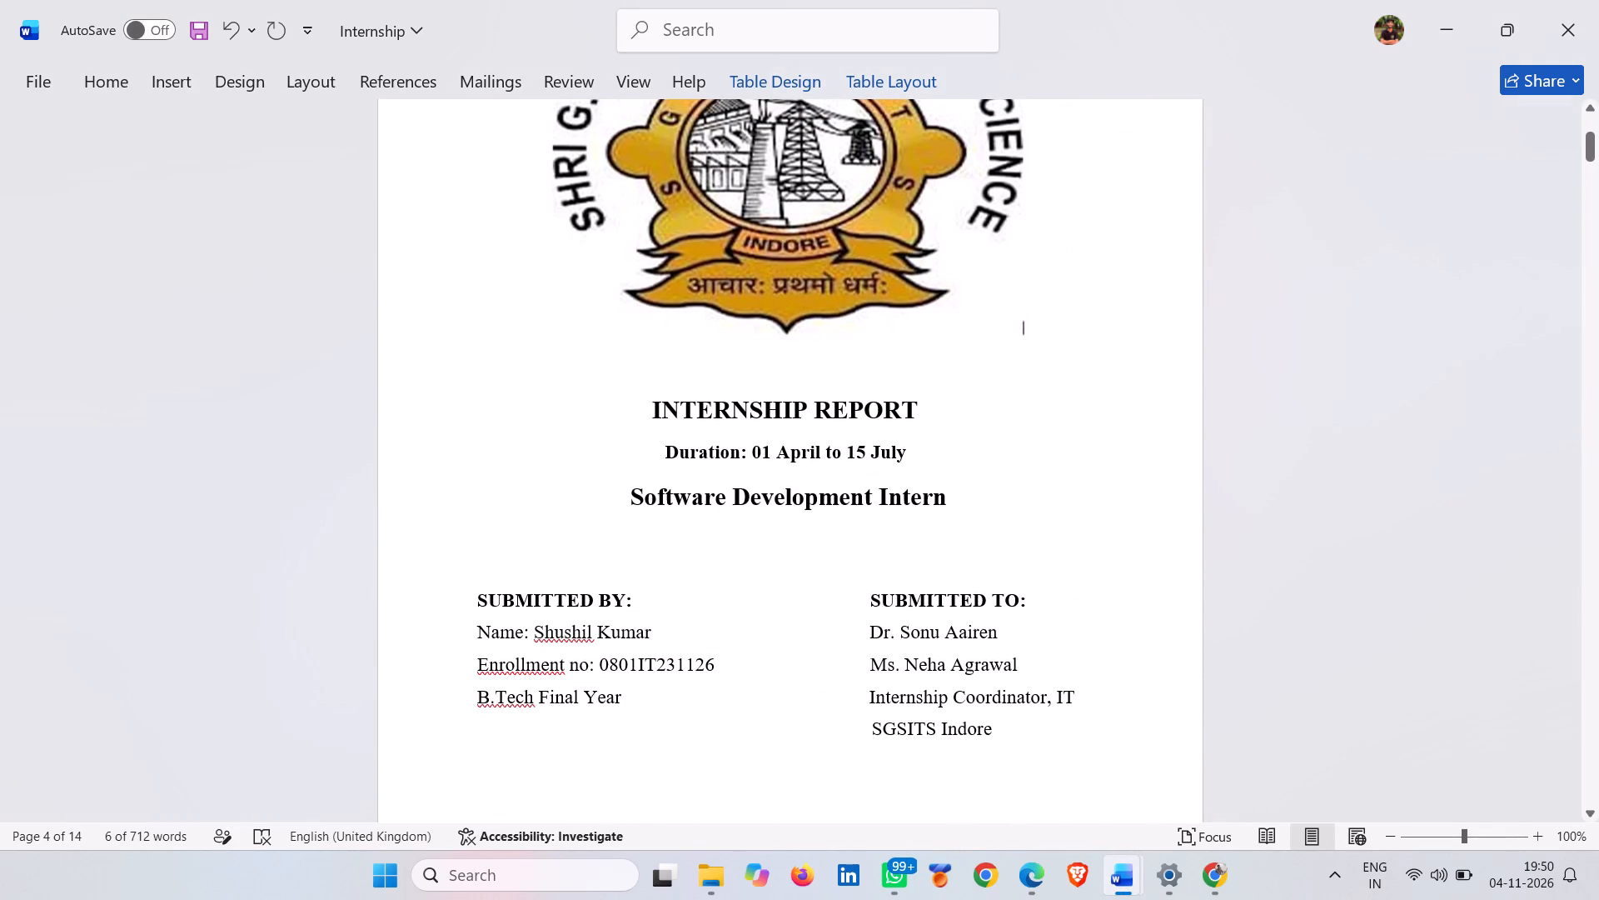
pyautogui.moveTo(963, 501); pyautogui.dragTo(624, 500)
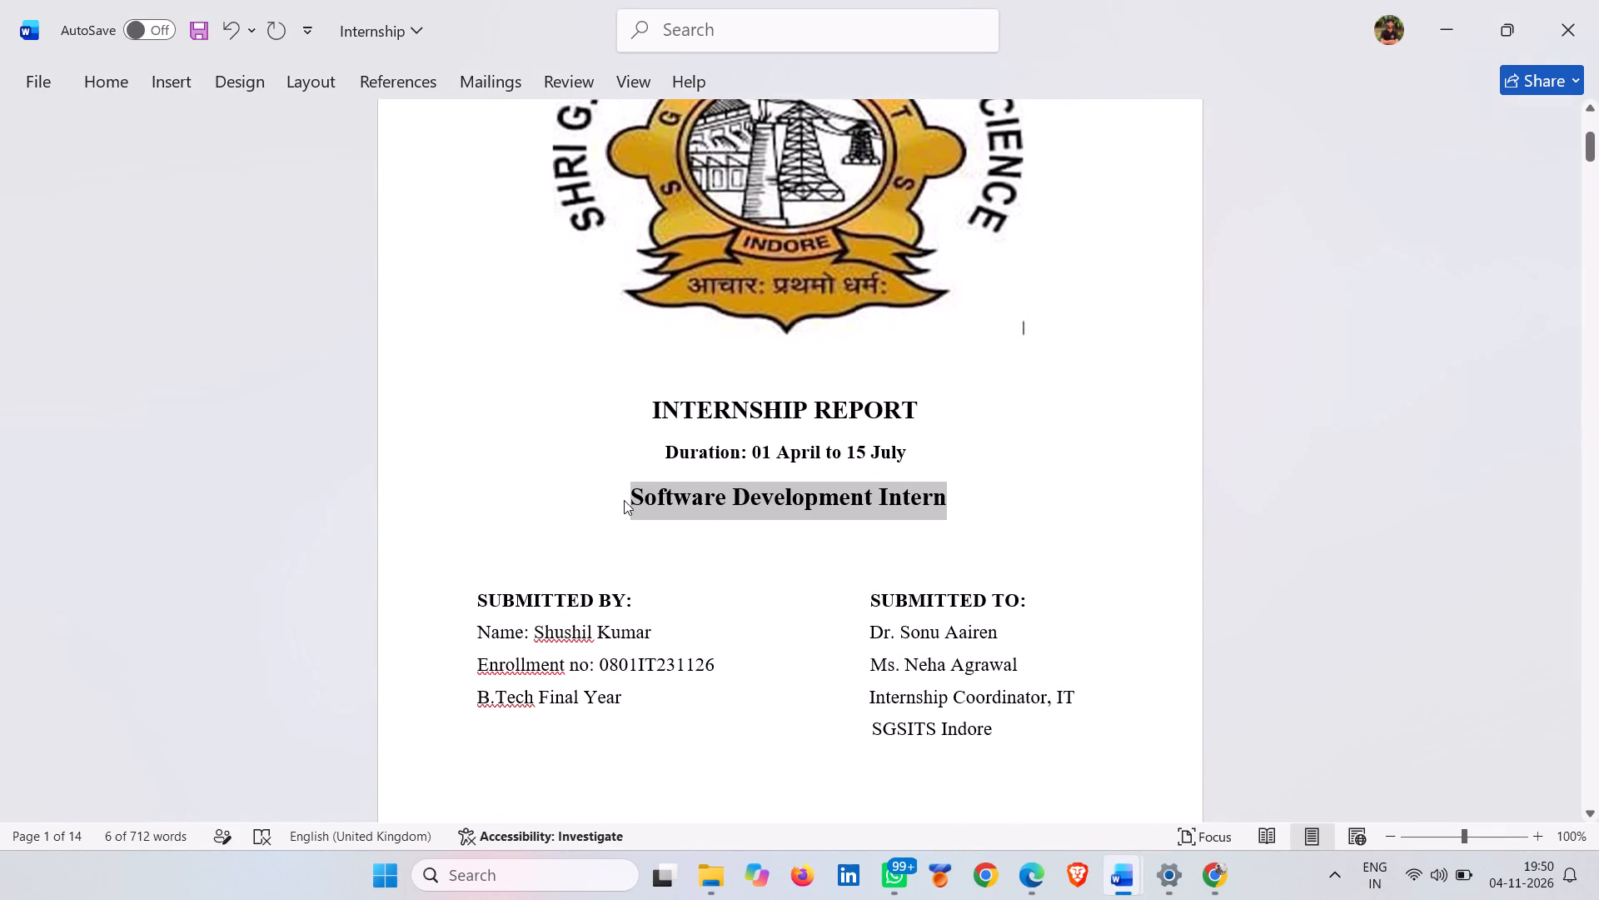
pyautogui.hotkey('ctrl', 'v')
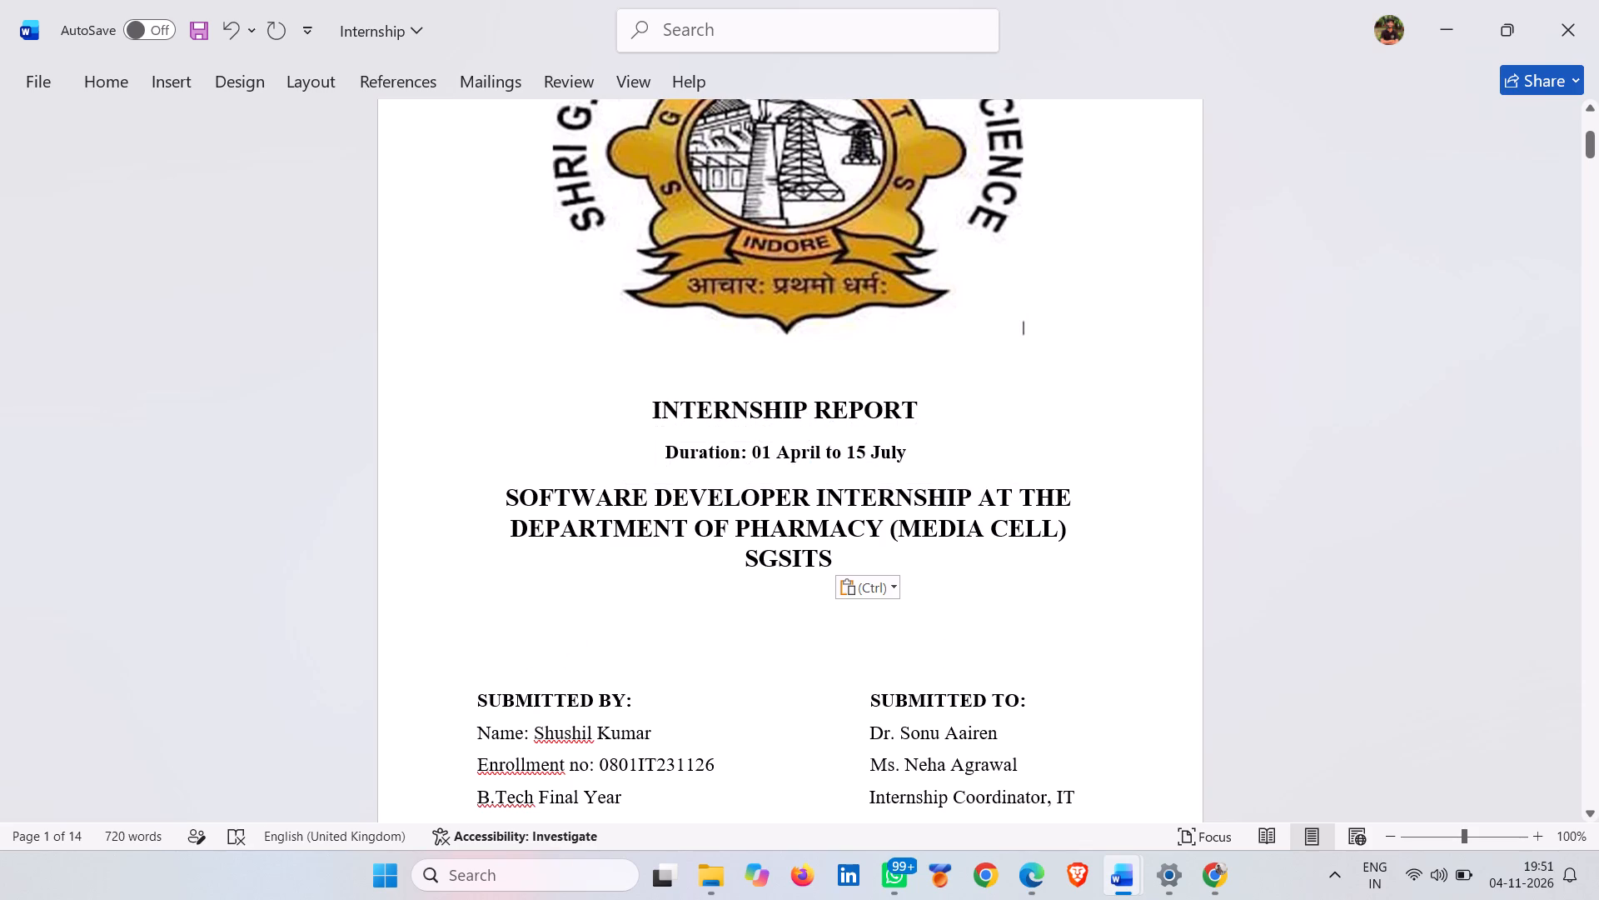
pyautogui.press('BackSpace')
pyautogui.press('BackSpace')
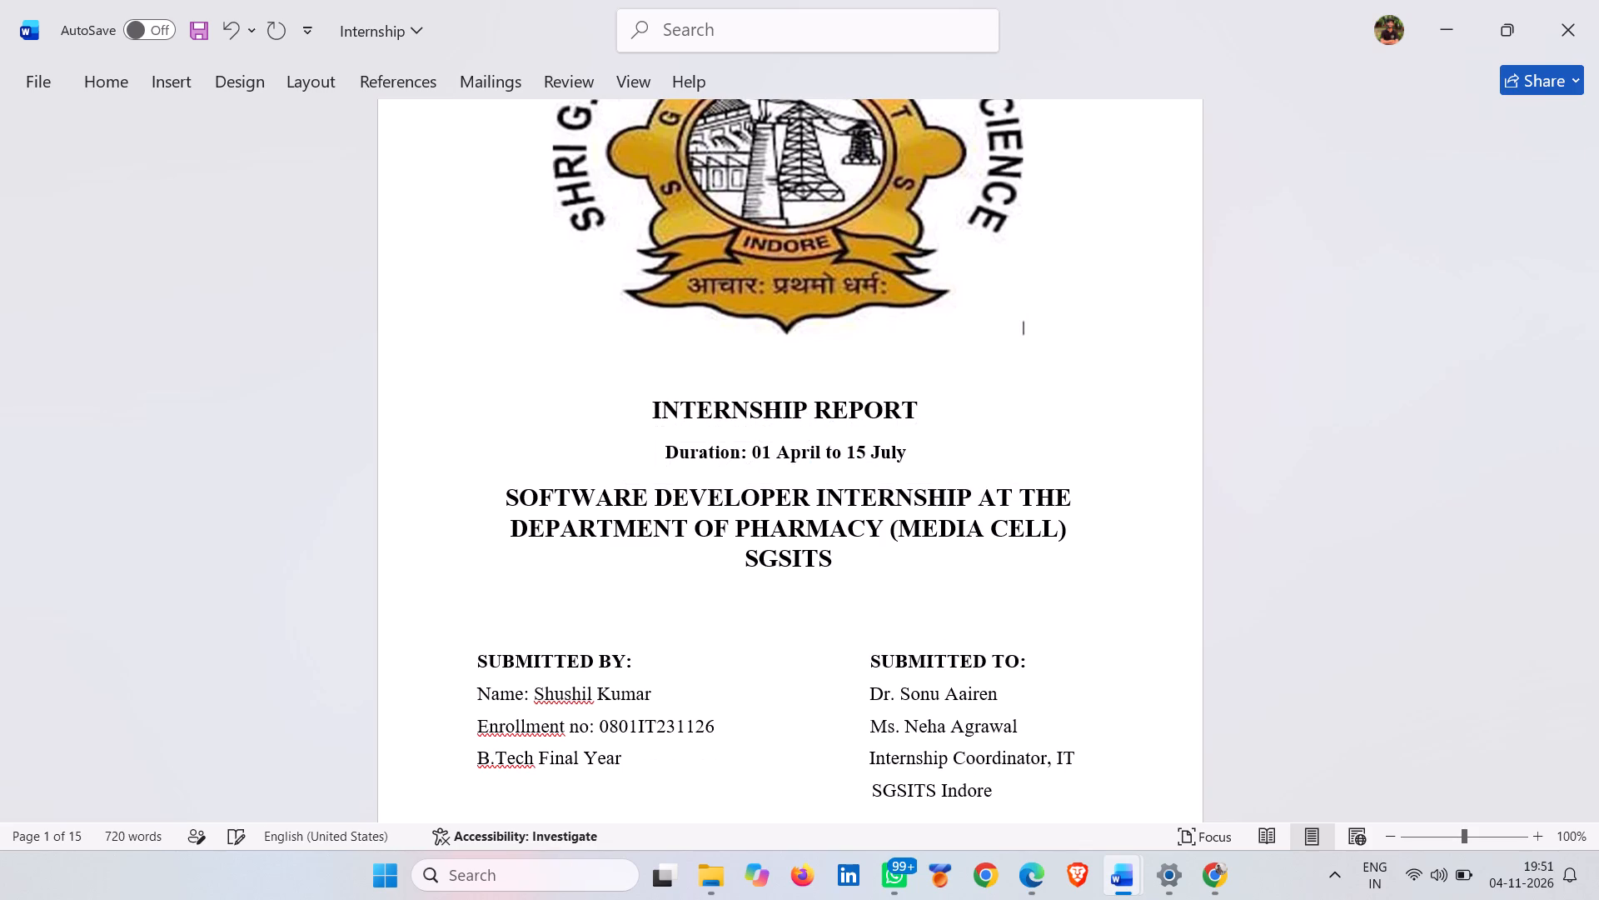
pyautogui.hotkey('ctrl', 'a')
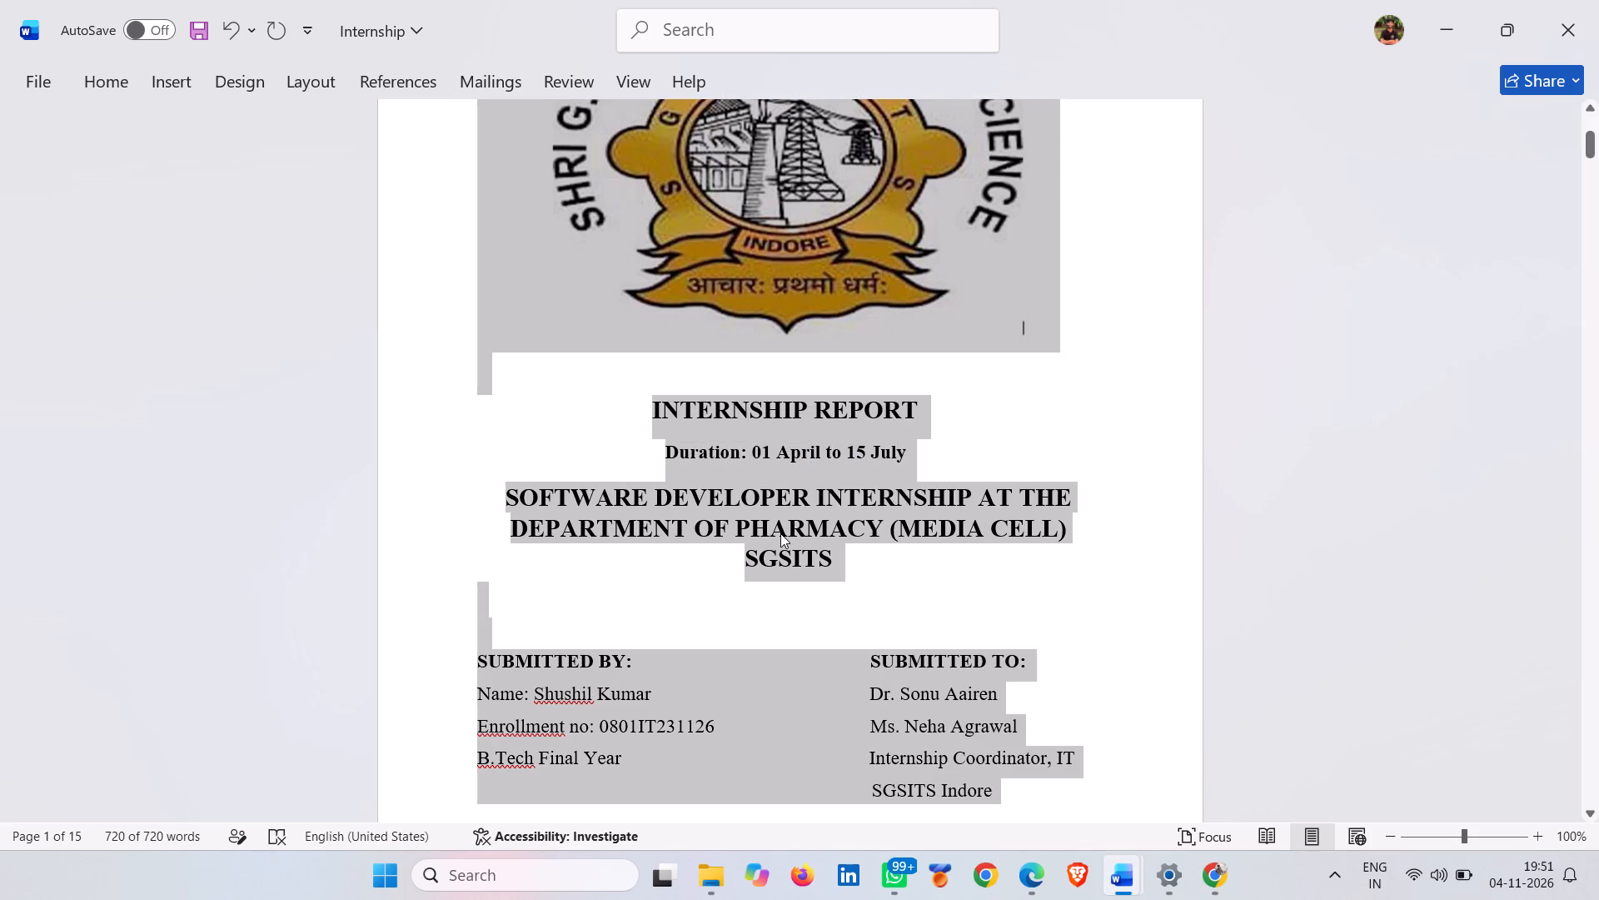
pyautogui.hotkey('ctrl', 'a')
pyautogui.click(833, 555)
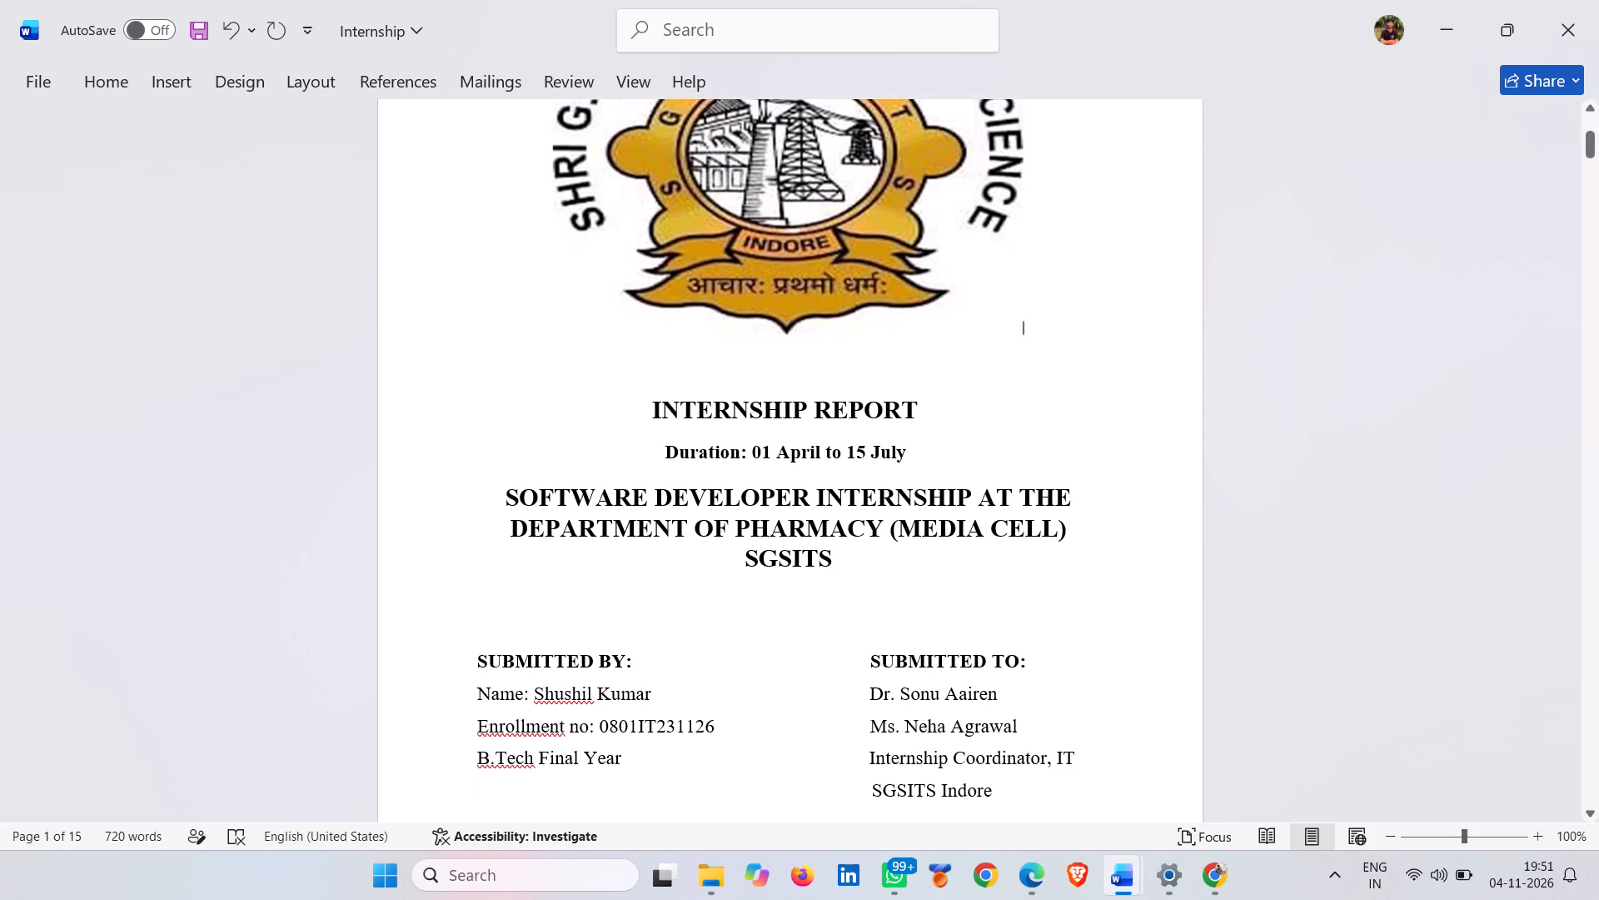
# Set the font size of the software developer internship title on the cover page to 16.
pyautogui.moveTo(861, 561); pyautogui.dragTo(545, 497)
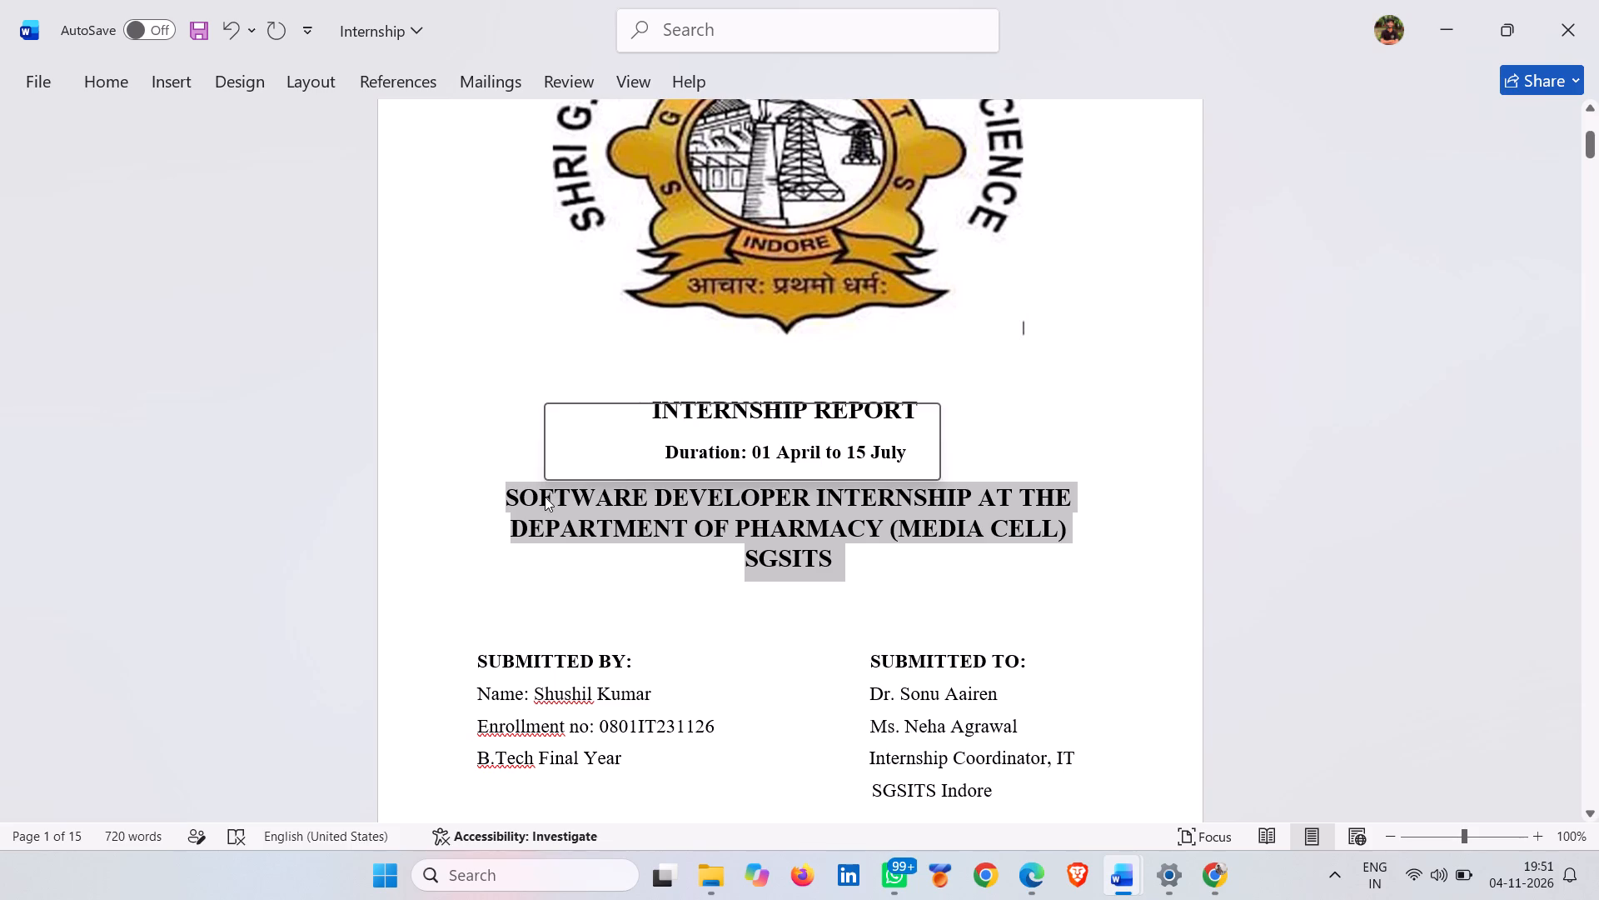
pyautogui.click(697, 429)
pyautogui.write('16')
pyautogui.press('Return')
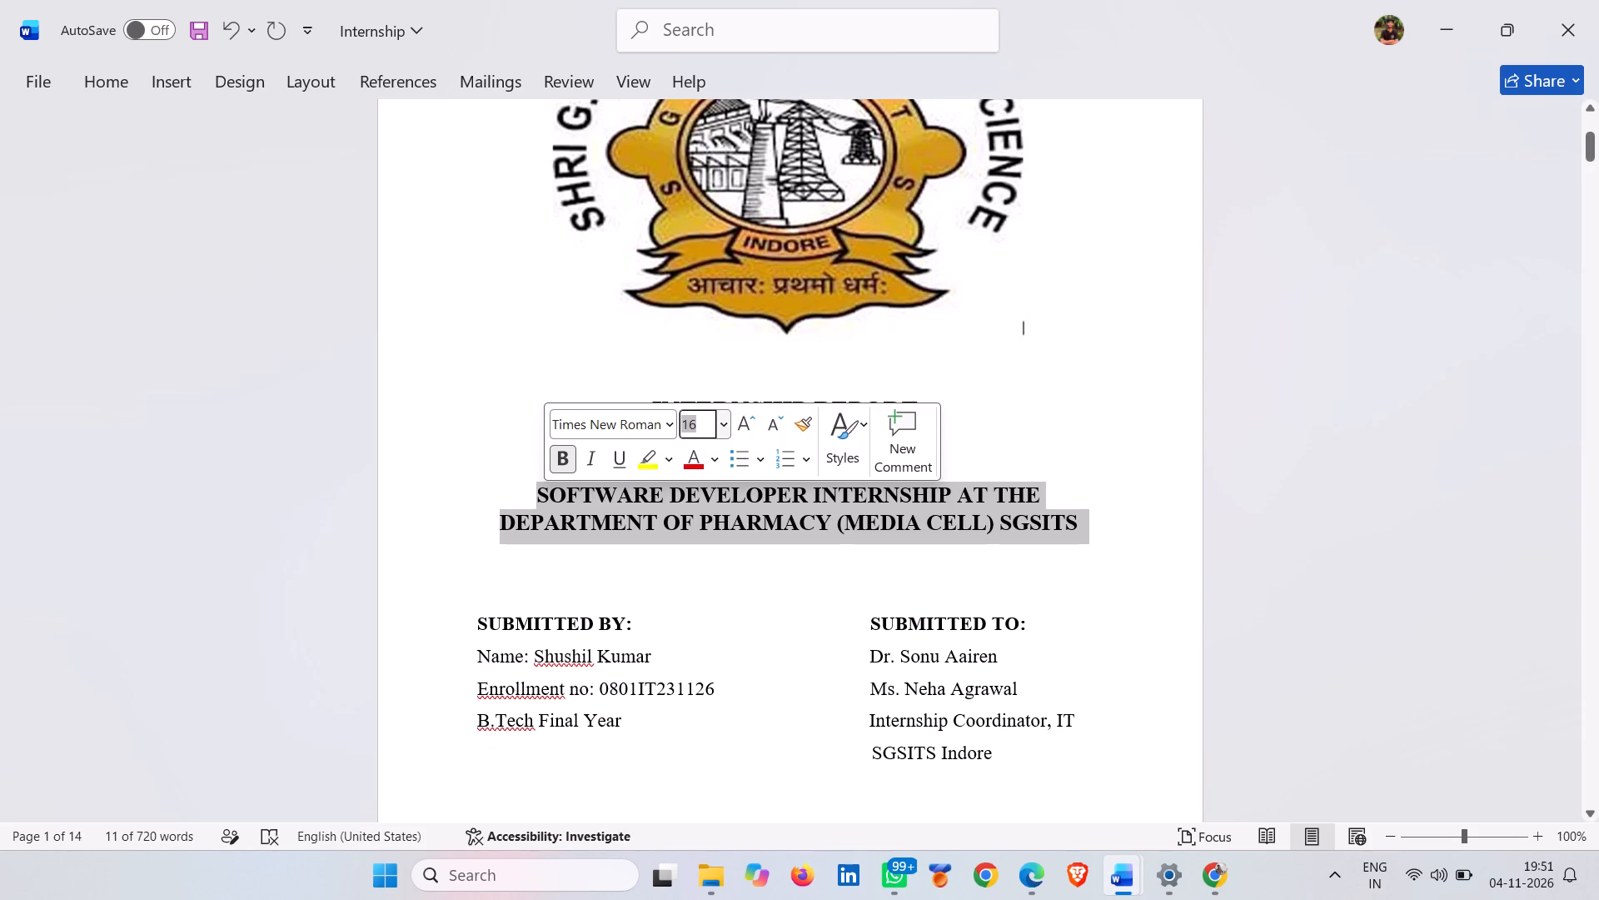
pyautogui.click(1405, 618)
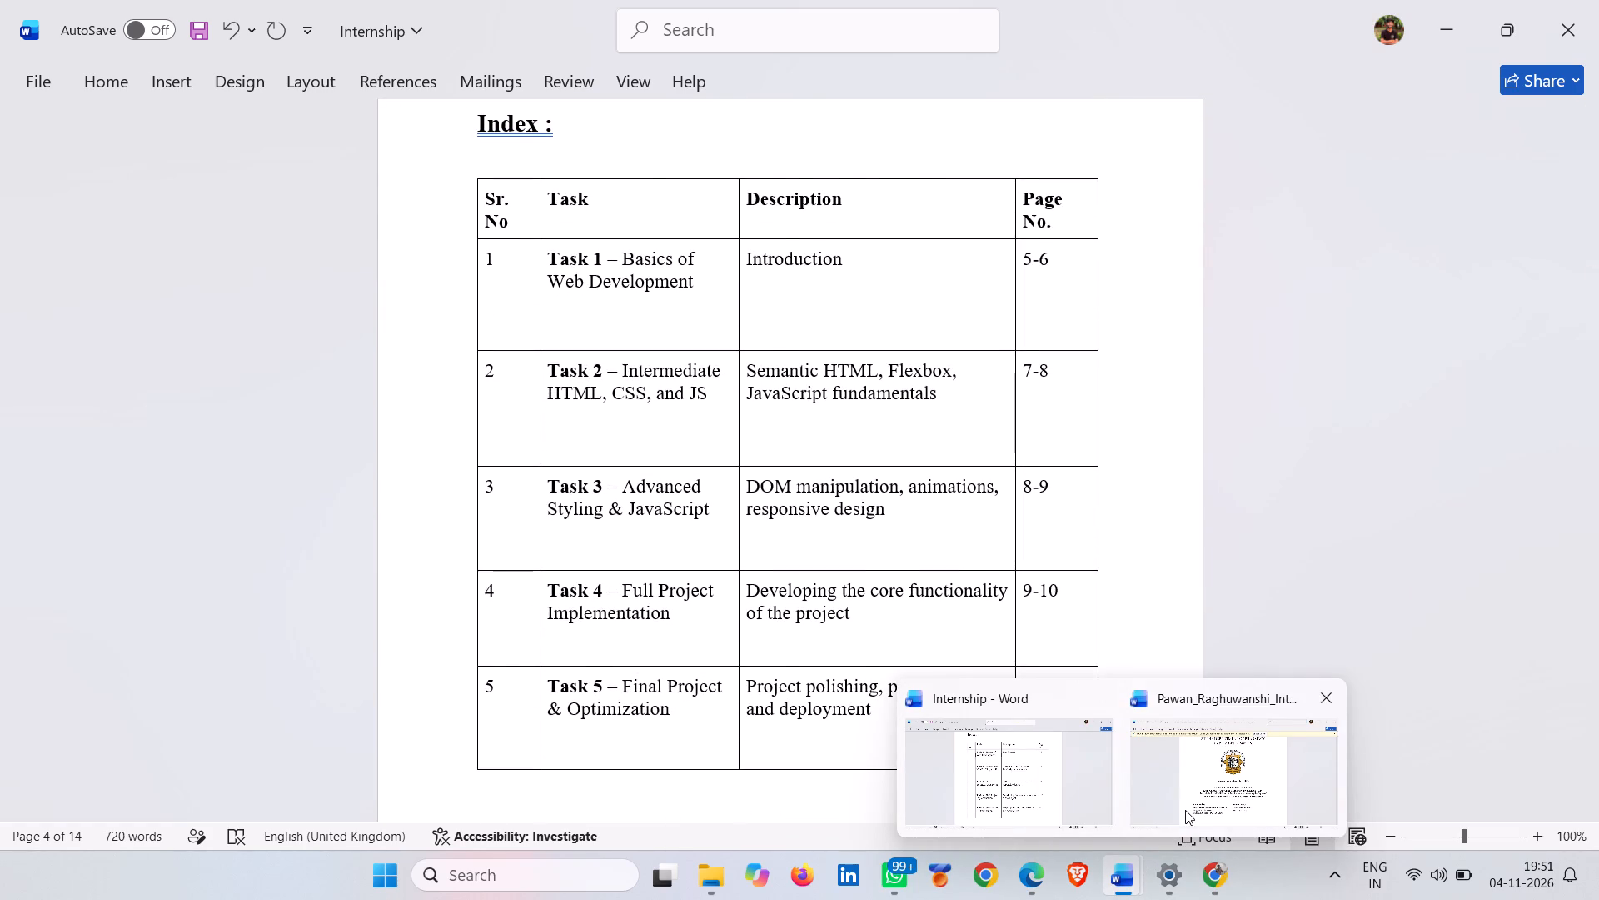
# Review the converted reference report's CONTENTS page, and in Edge examine Internship Report.pdf up to its Acknowledgement page.
pyautogui.click(1185, 810)
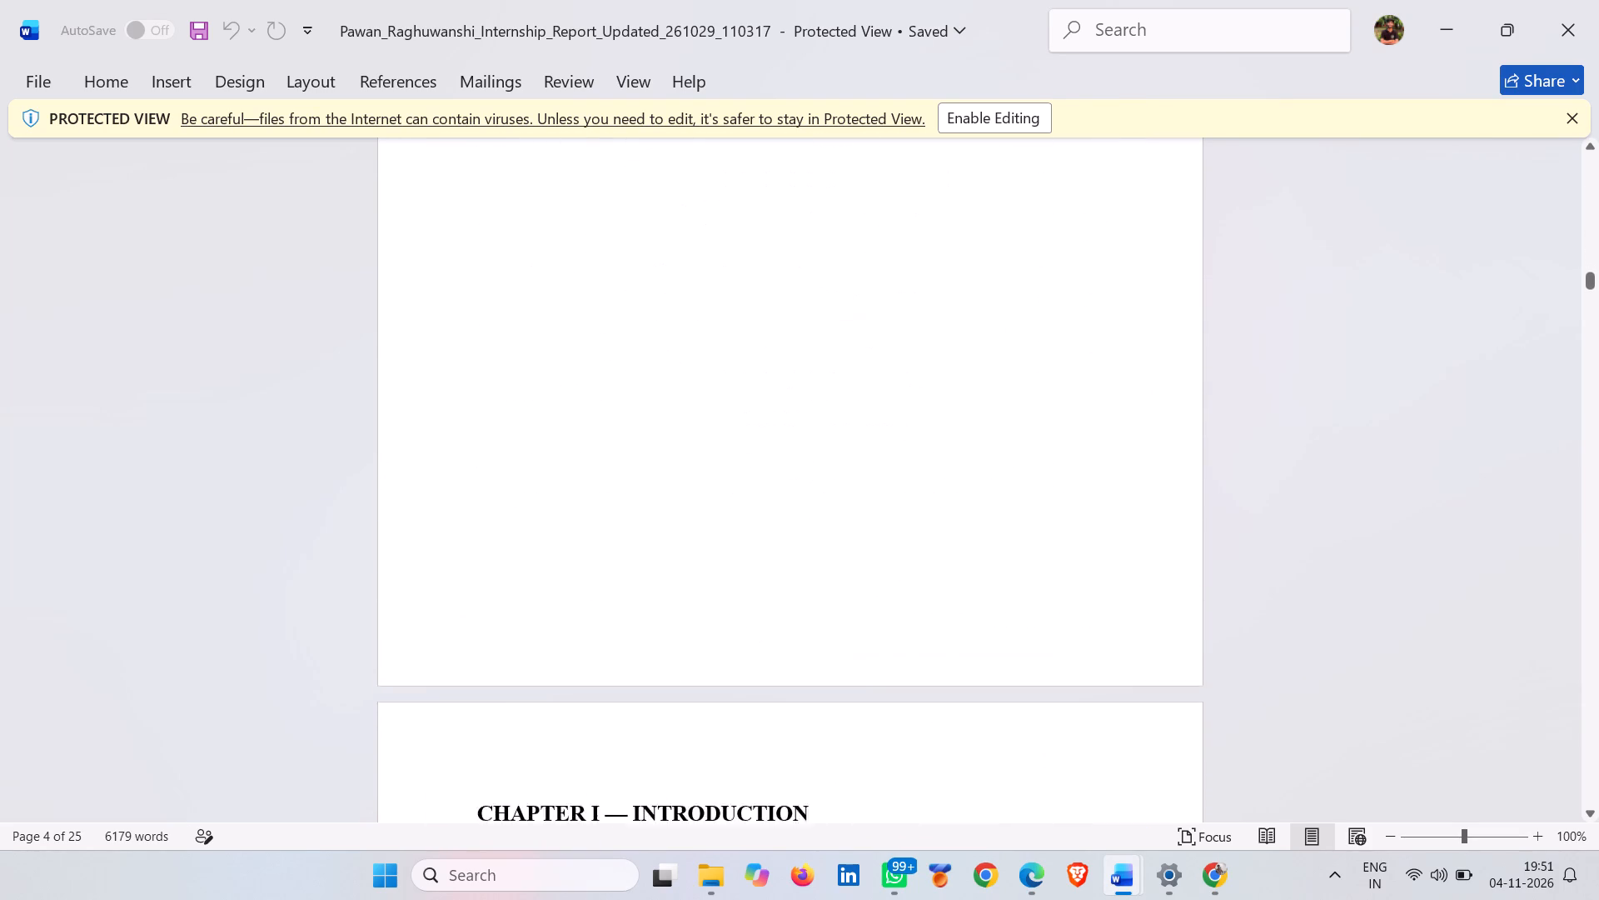
pyautogui.click(1047, 897)
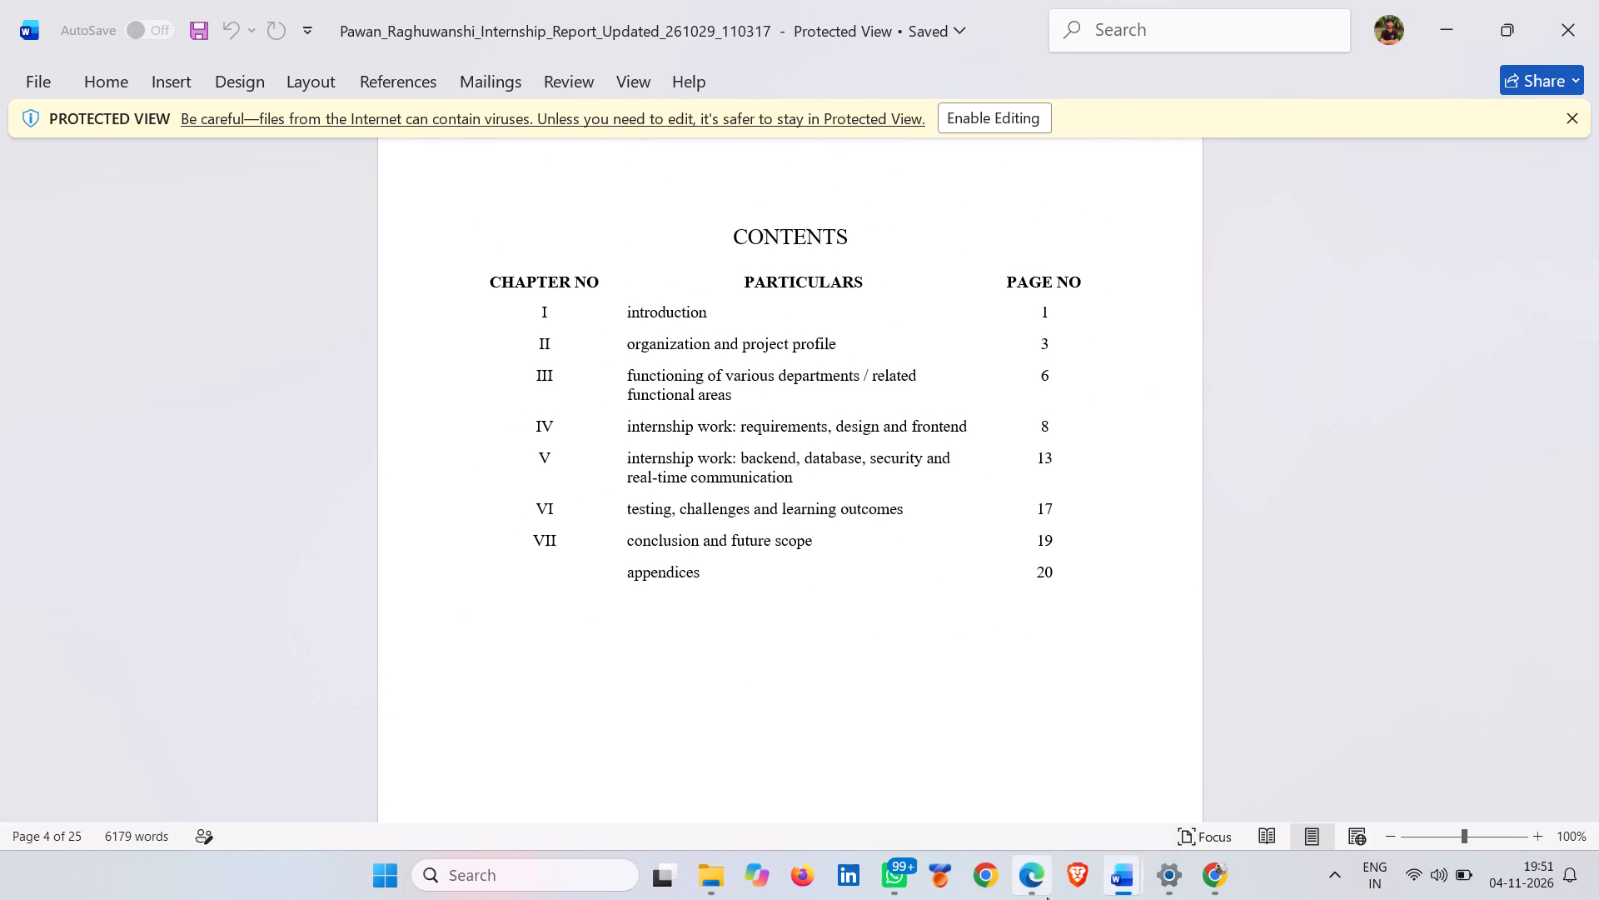
pyautogui.click(515, 0)
pyautogui.doubleClick(515, 0)
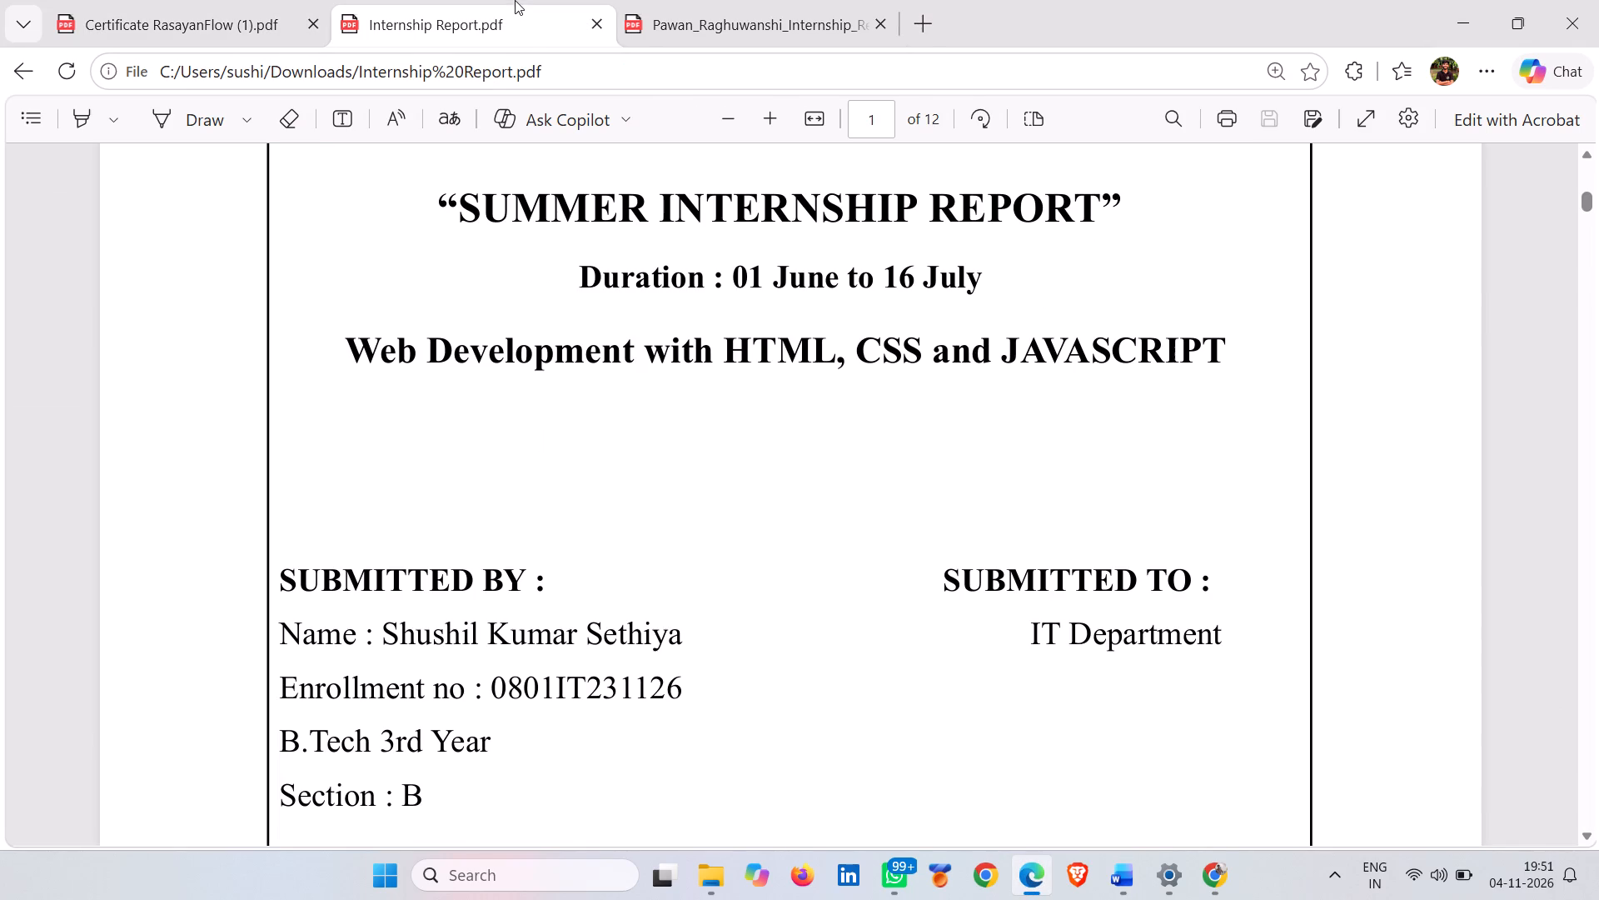
pyautogui.scroll(-18, 633, 408)
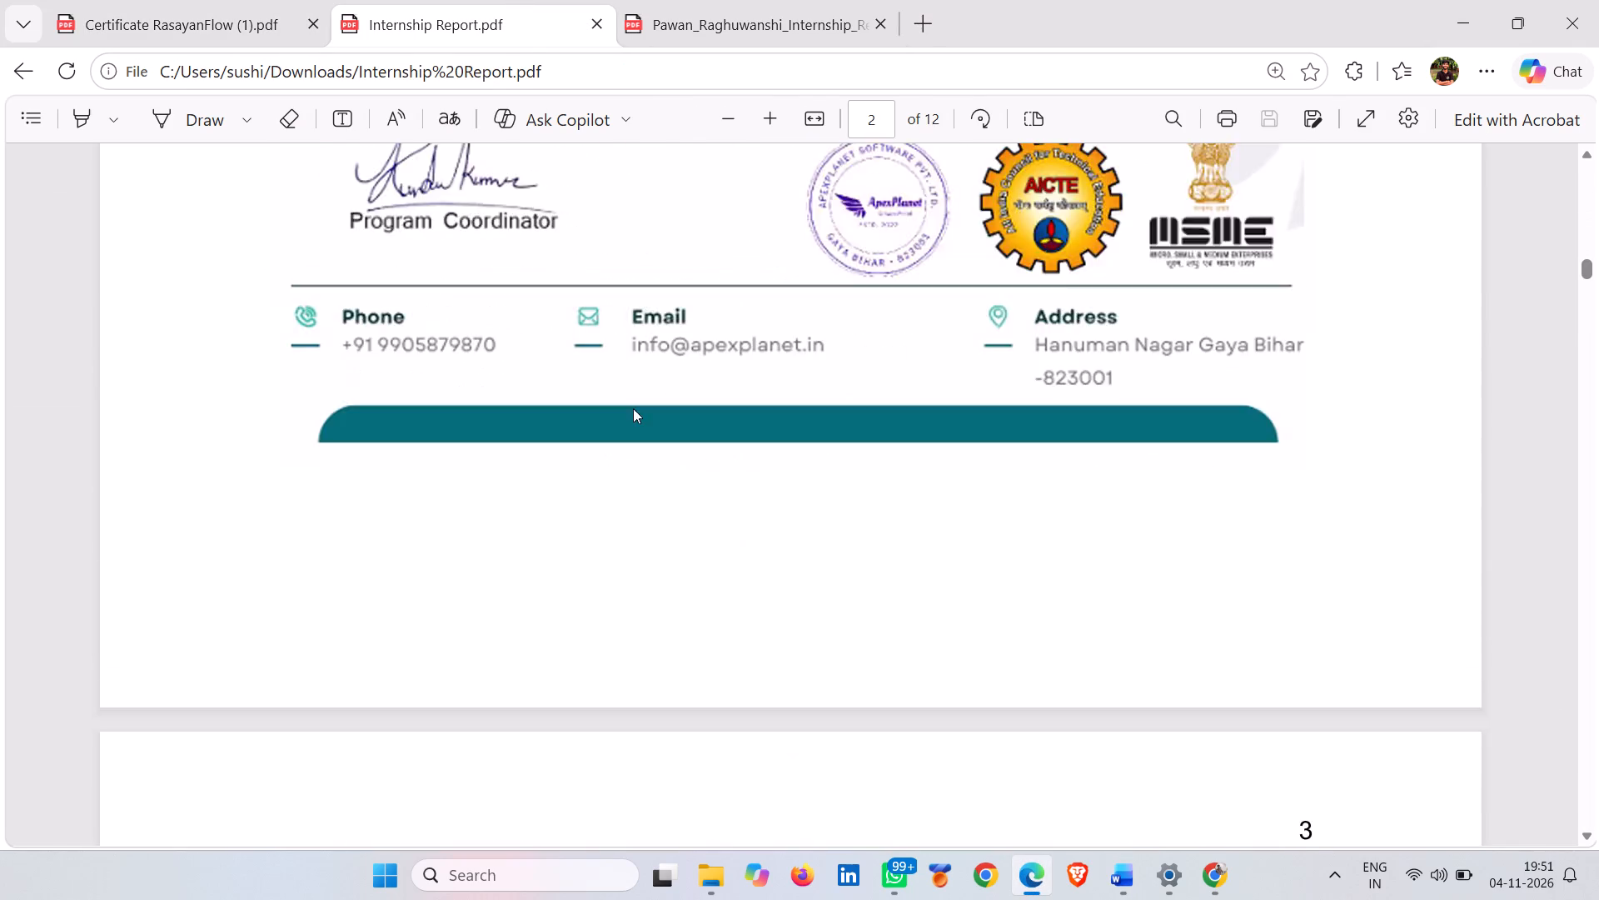
pyautogui.scroll(-20, 633, 408)
pyautogui.scroll(-4, 633, 408)
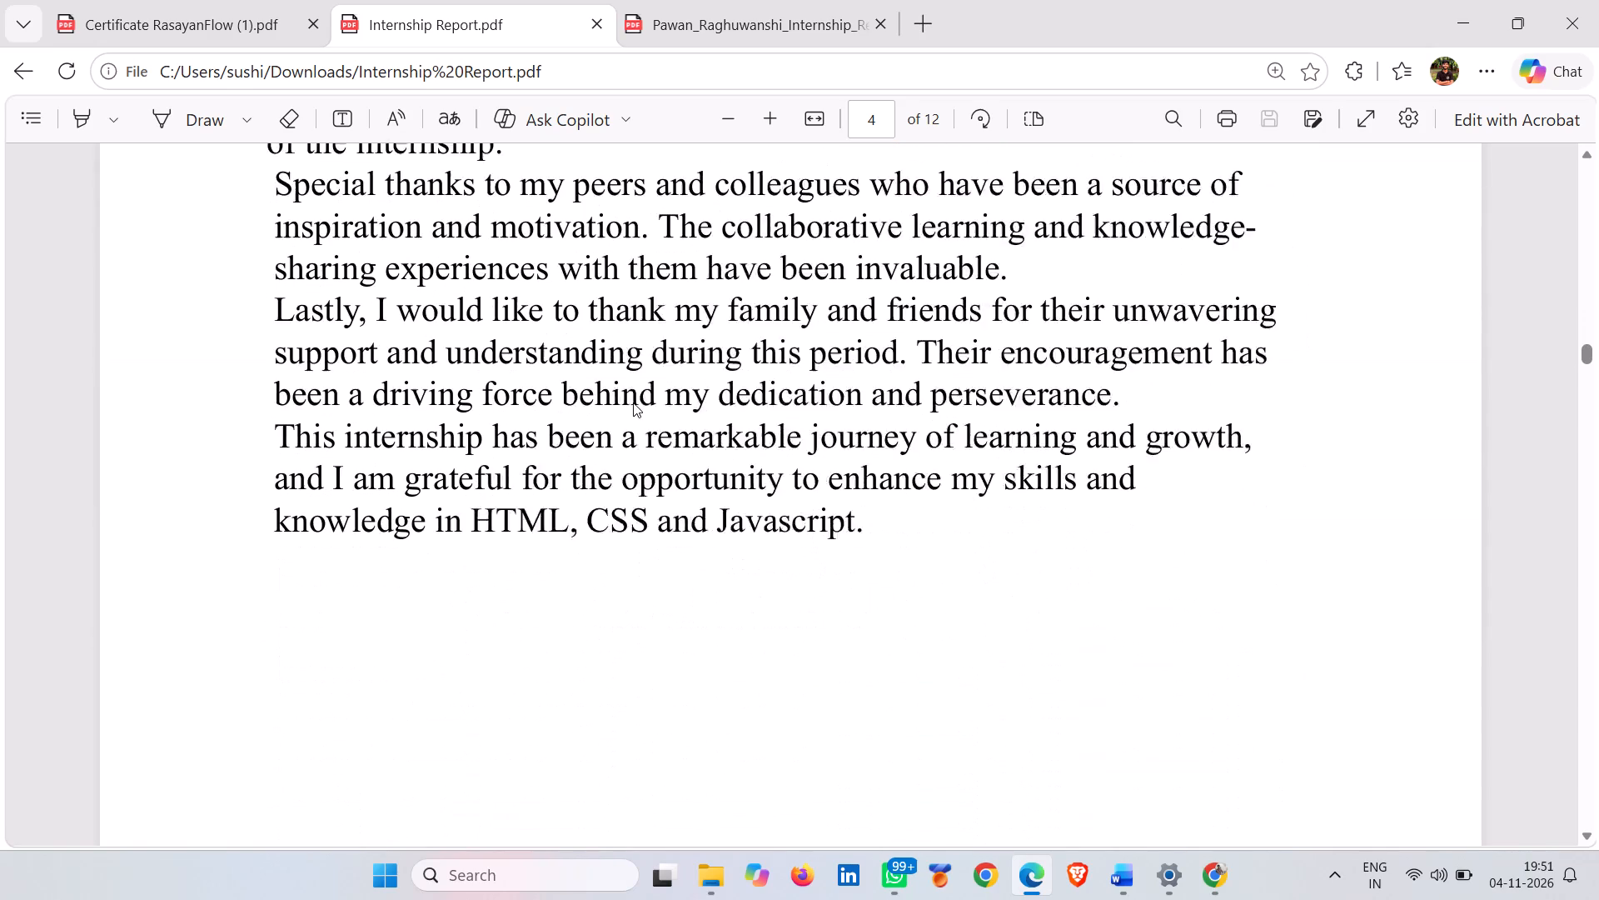
pyautogui.scroll(-20, 633, 402)
pyautogui.scroll(-4, 633, 402)
pyautogui.scroll(20, 630, 419)
pyautogui.scroll(3, 630, 419)
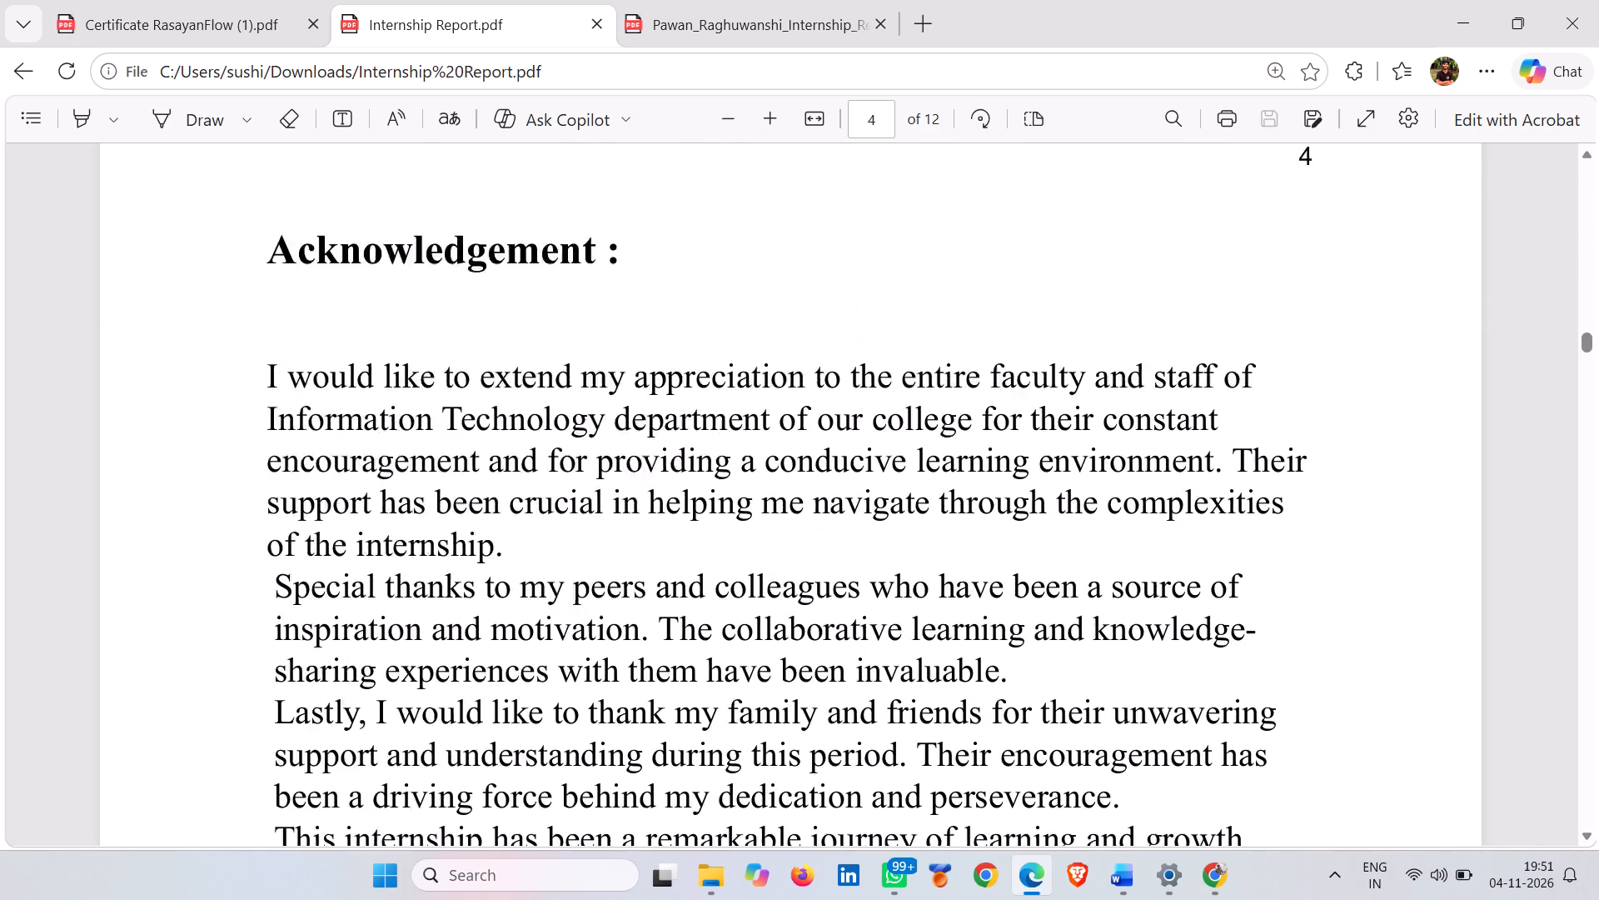
pyautogui.scroll(2, 630, 419)
pyautogui.scroll(-3, 630, 419)
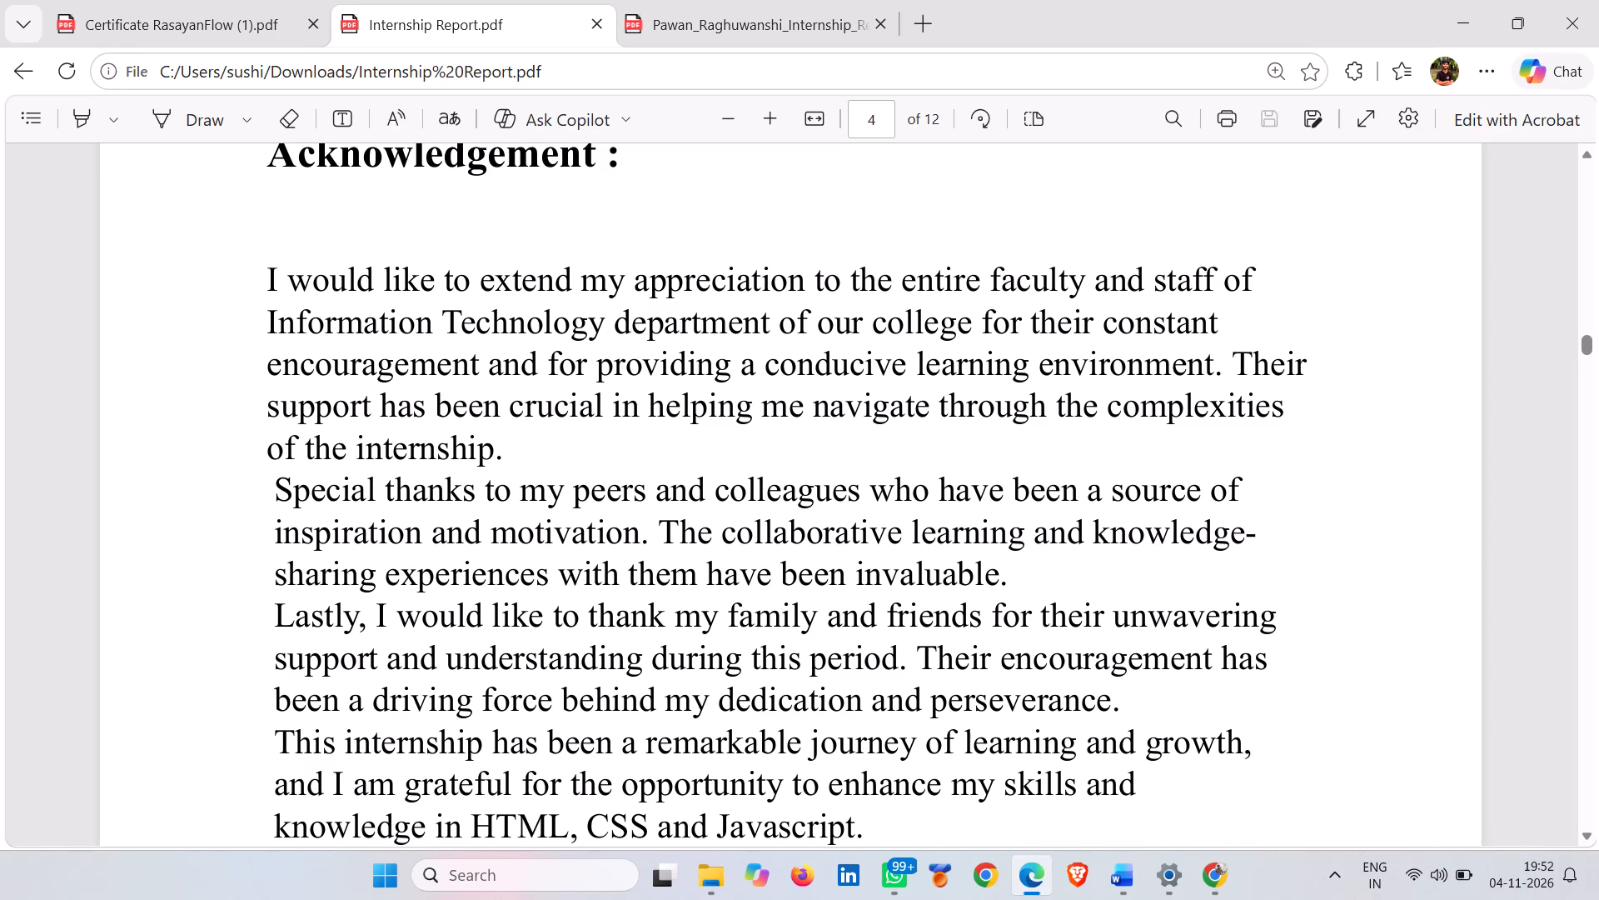
pyautogui.scroll(1, 630, 419)
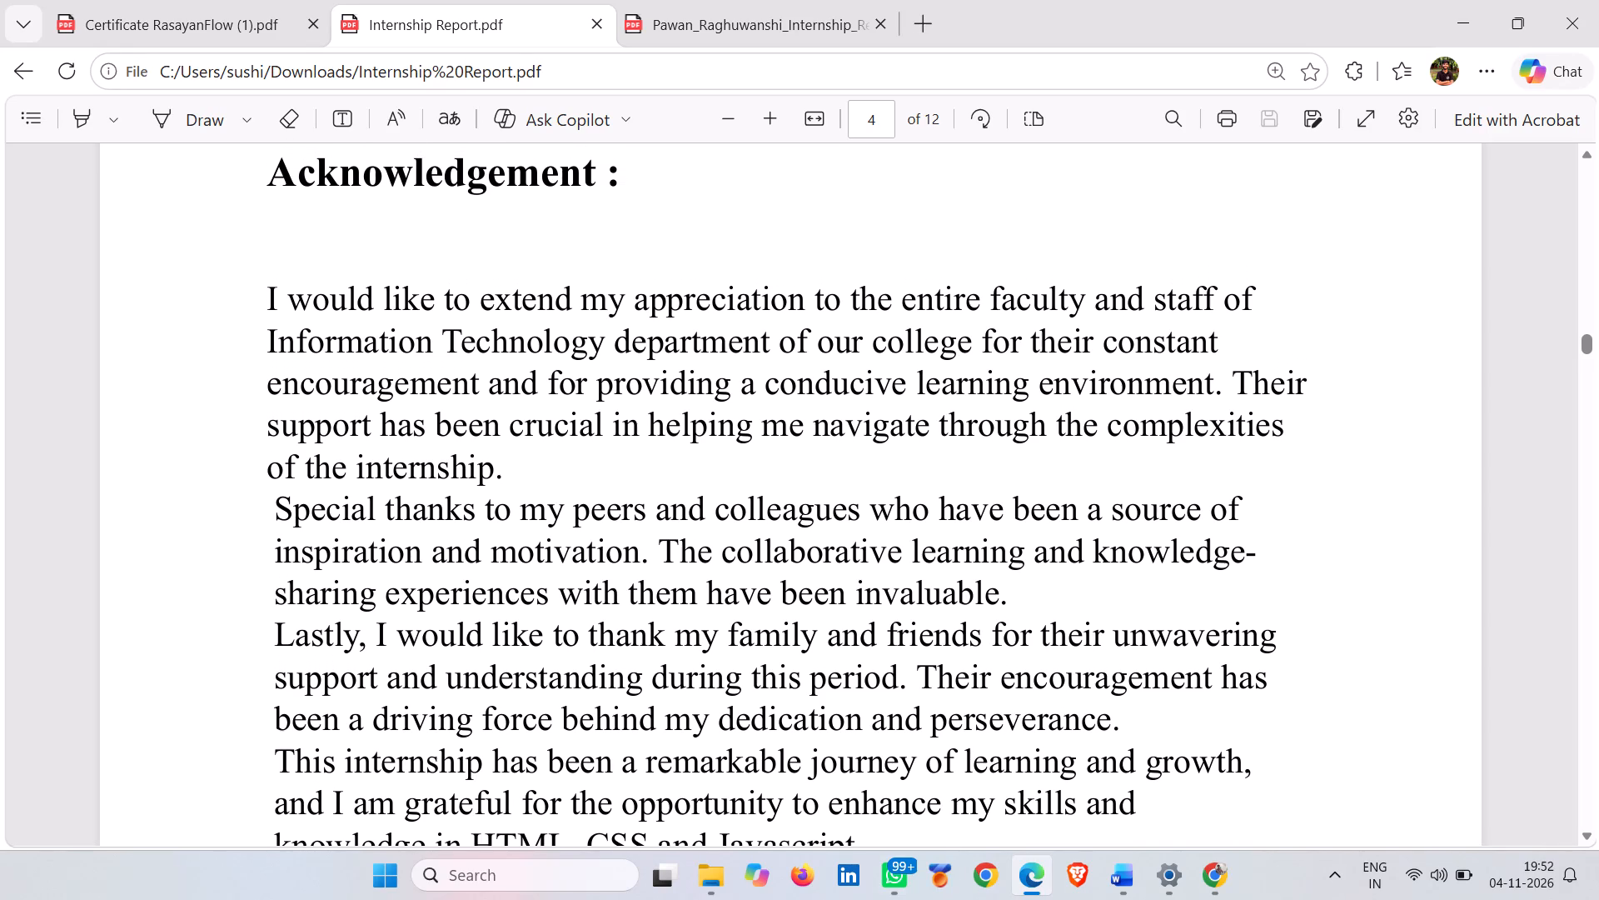
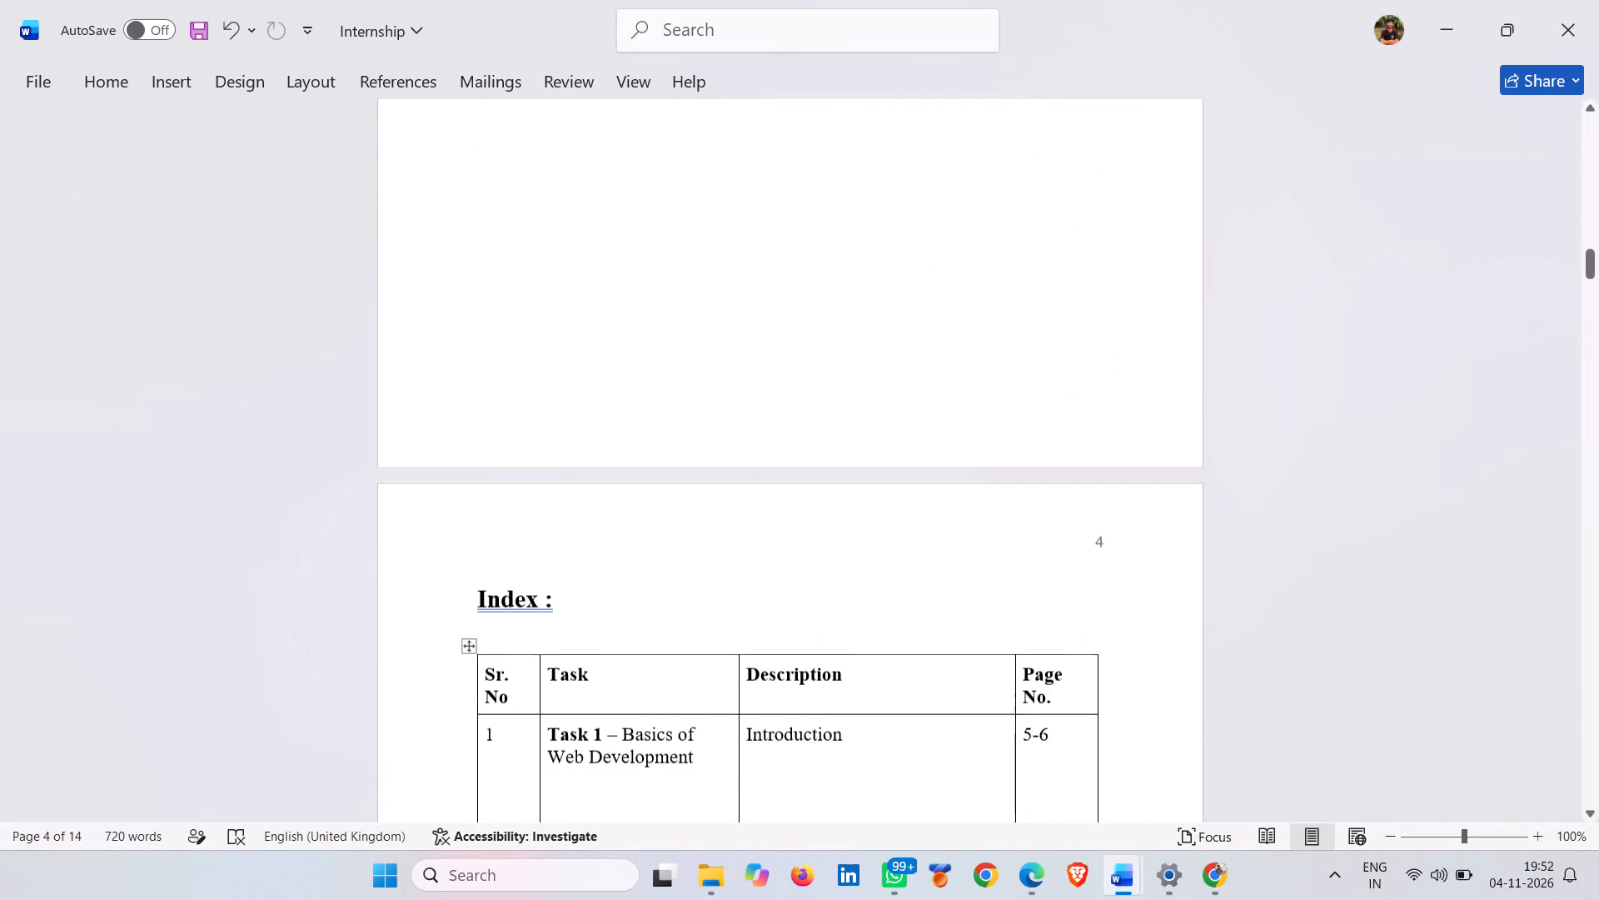
# Insert blank lines above the Index heading to move it to page 5, leaving page 4 empty.
pyautogui.click(491, 420)
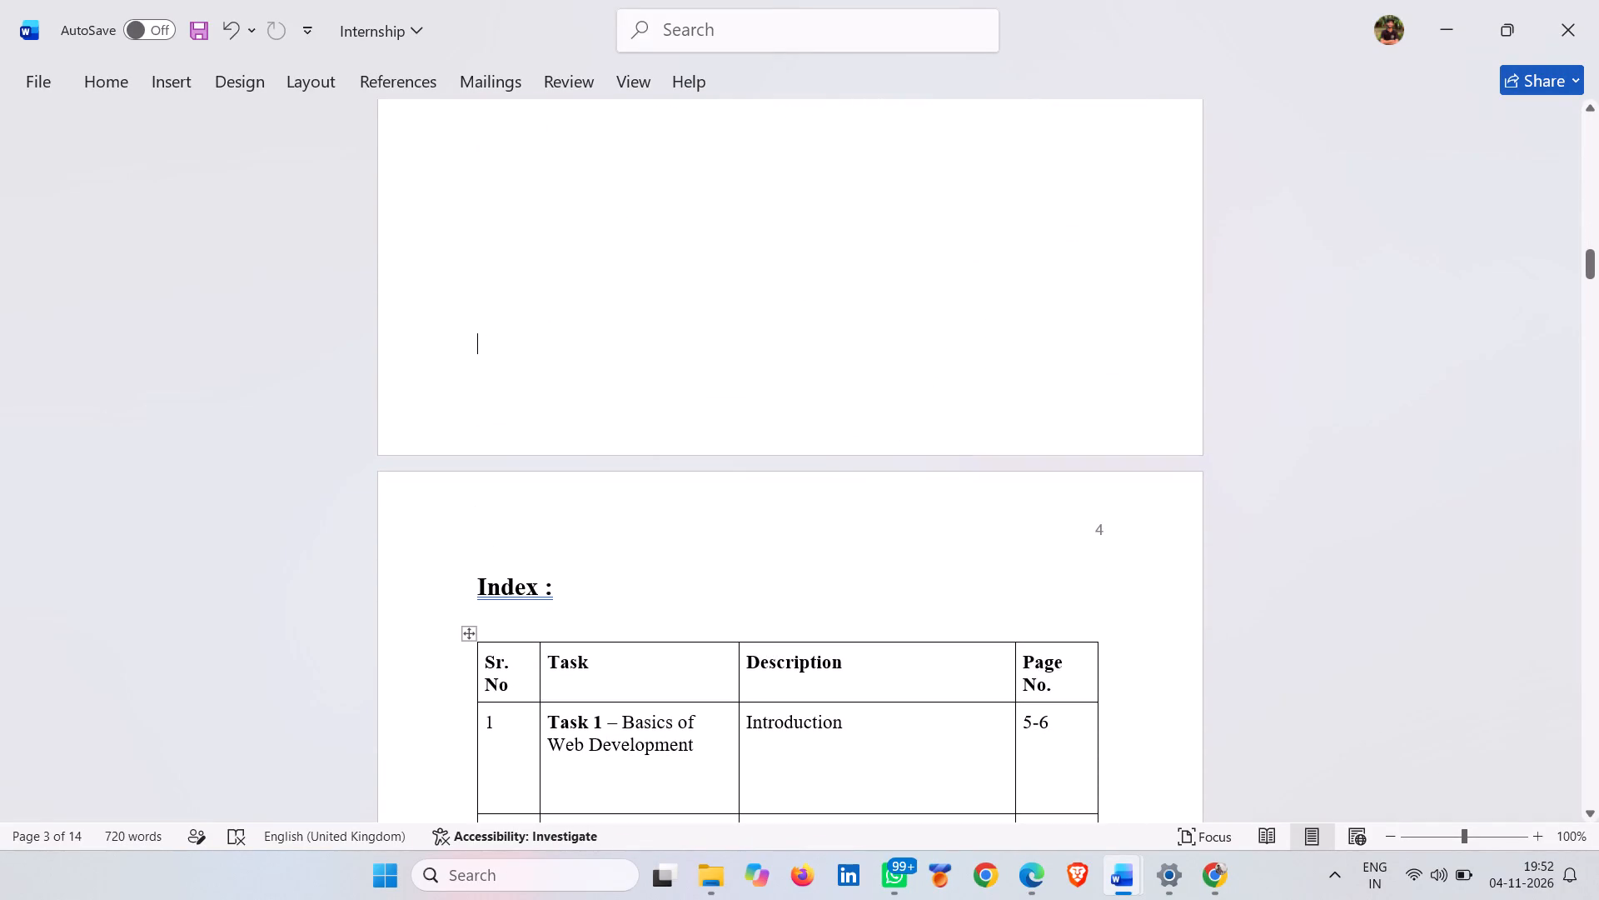
pyautogui.press('Return')
pyautogui.press('Return')
pyautogui.press('Return')
pyautogui.press('Return')
pyautogui.press('Return')
pyautogui.press('Return')
pyautogui.press('Return')
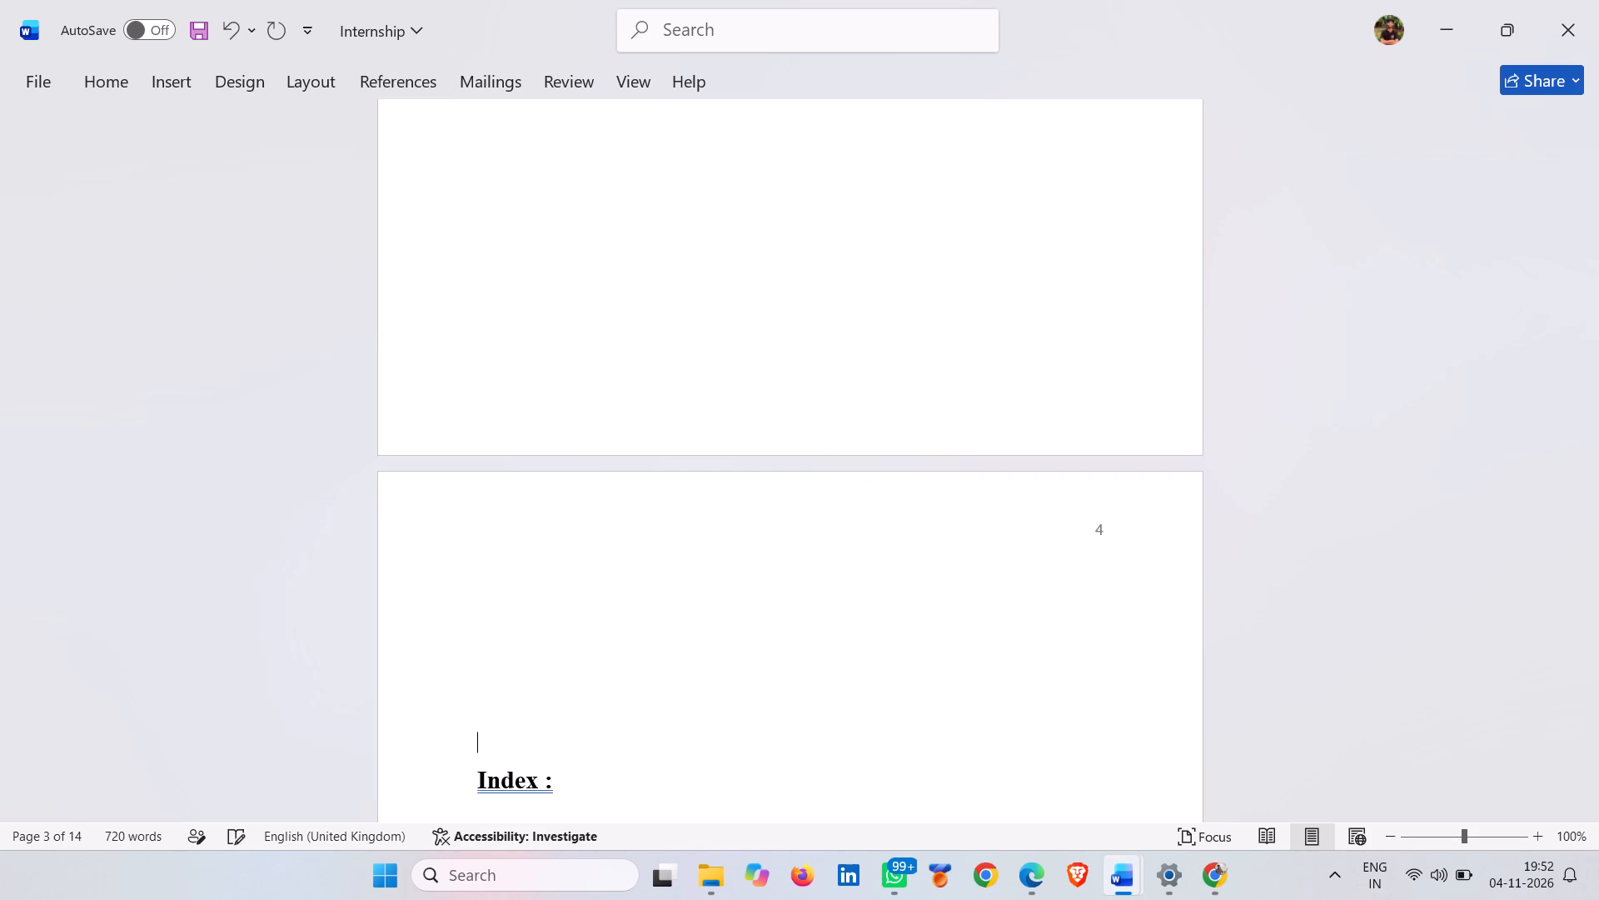
pyautogui.press('Return')
pyautogui.press('Return')
pyautogui.press('Return')
pyautogui.press('Return')
pyautogui.press('Return')
pyautogui.press('Return')
pyautogui.press('Return')
pyautogui.press('Return')
pyautogui.press('Return')
pyautogui.press('Return')
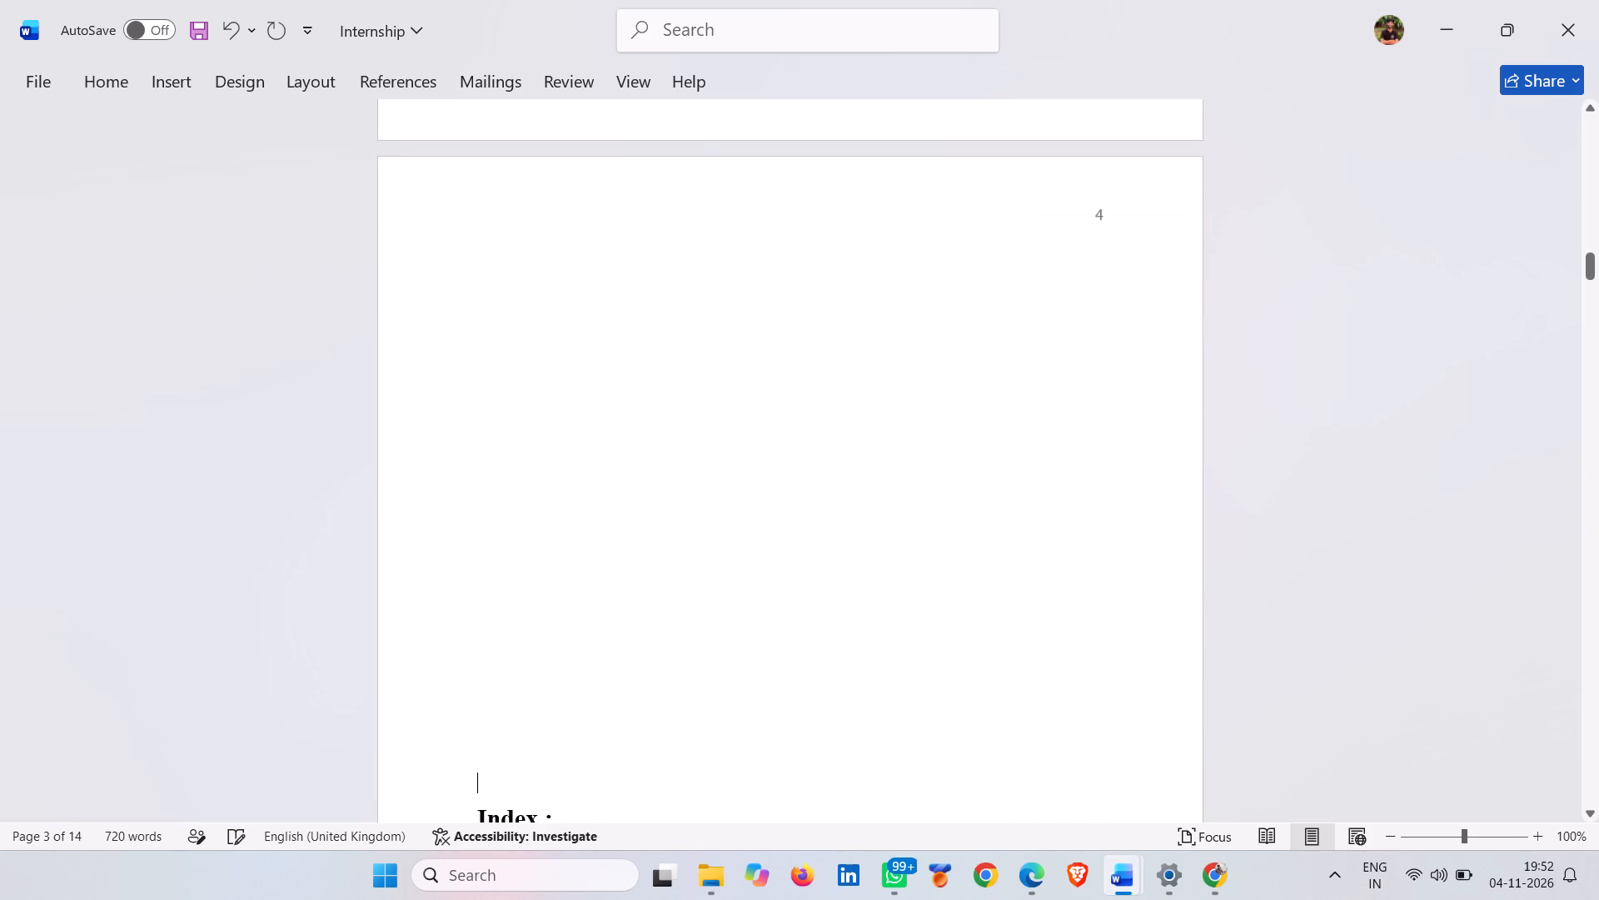
pyautogui.press('Return')
pyautogui.press('Return')
pyautogui.press('Return')
pyautogui.press('Return')
pyautogui.press('Return')
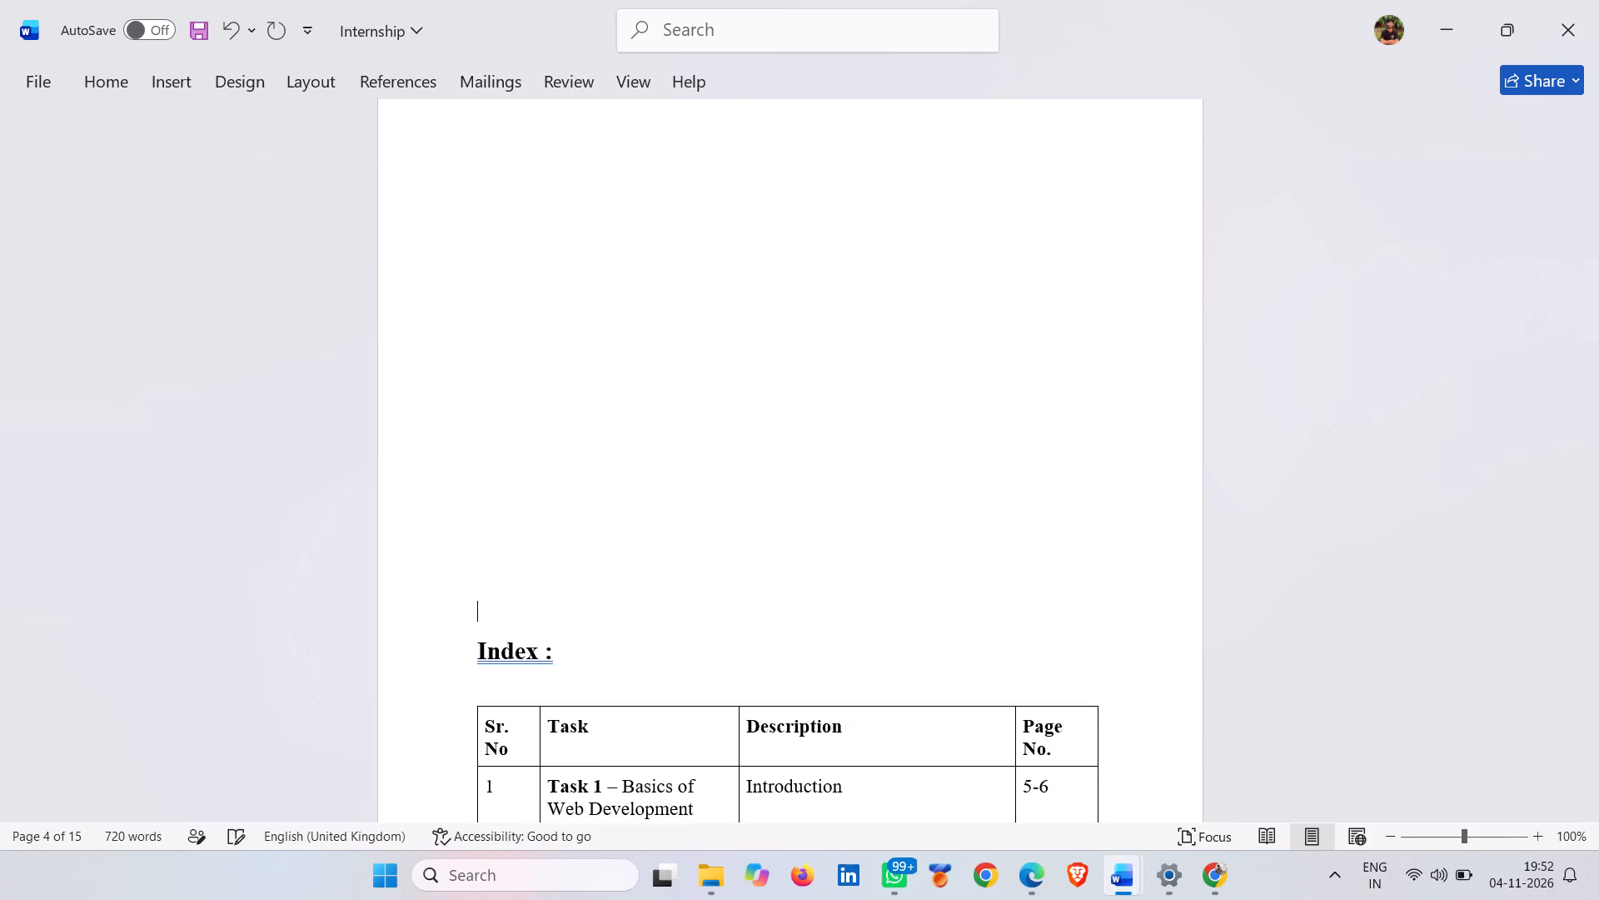
pyautogui.press('Return')
pyautogui.press('Return')
pyautogui.press('Return')
pyautogui.press('Return')
pyautogui.press('Return')
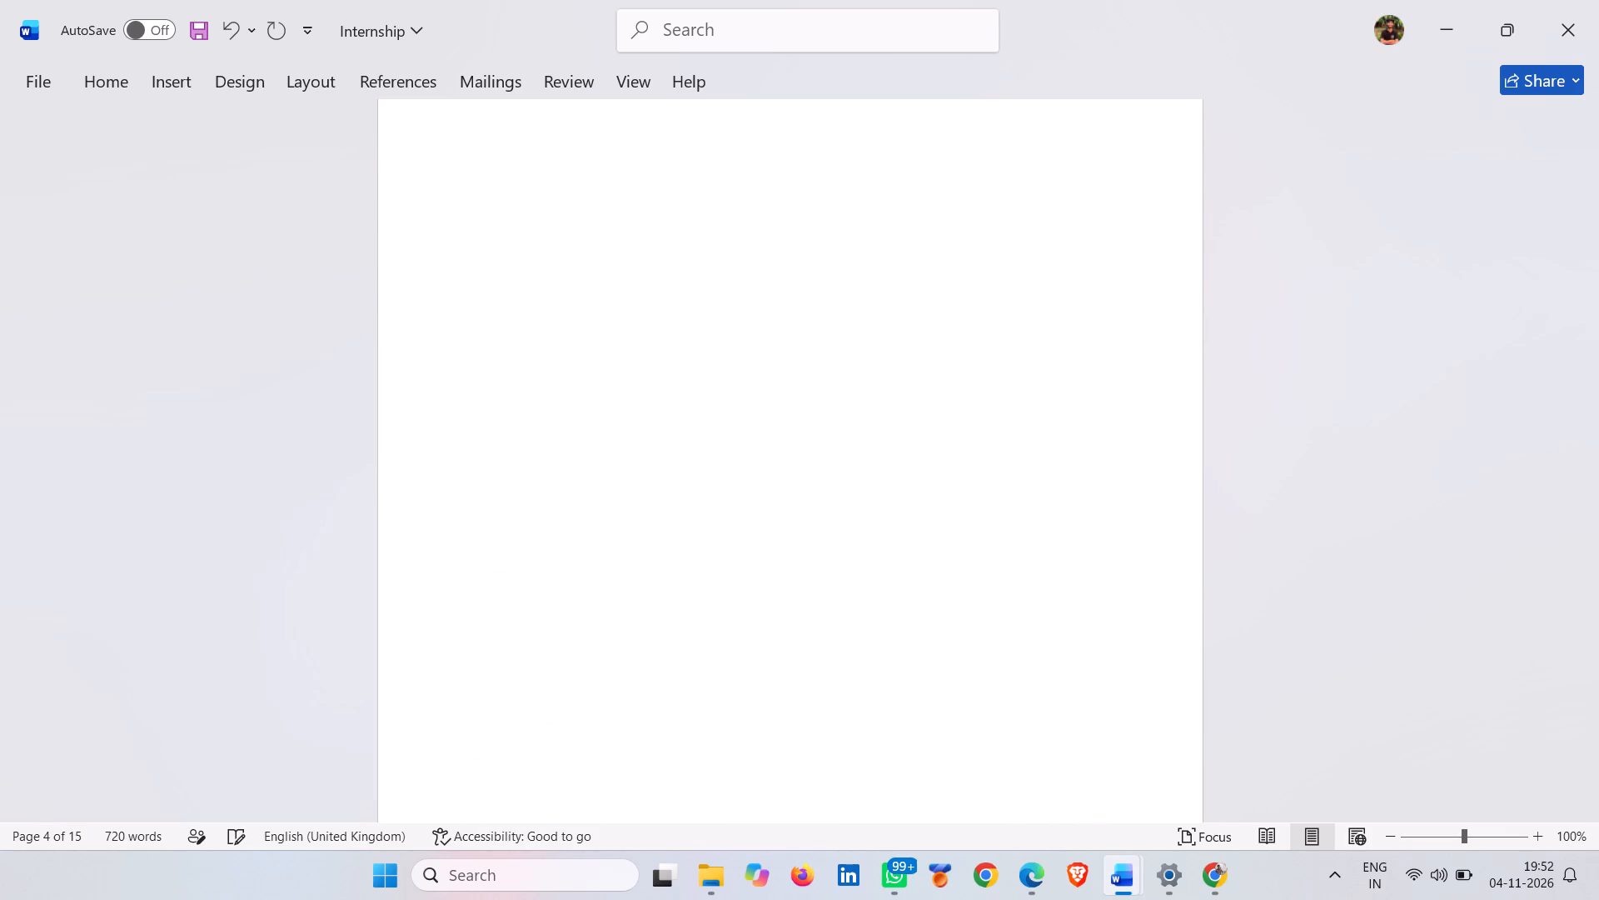
pyautogui.press('Return')
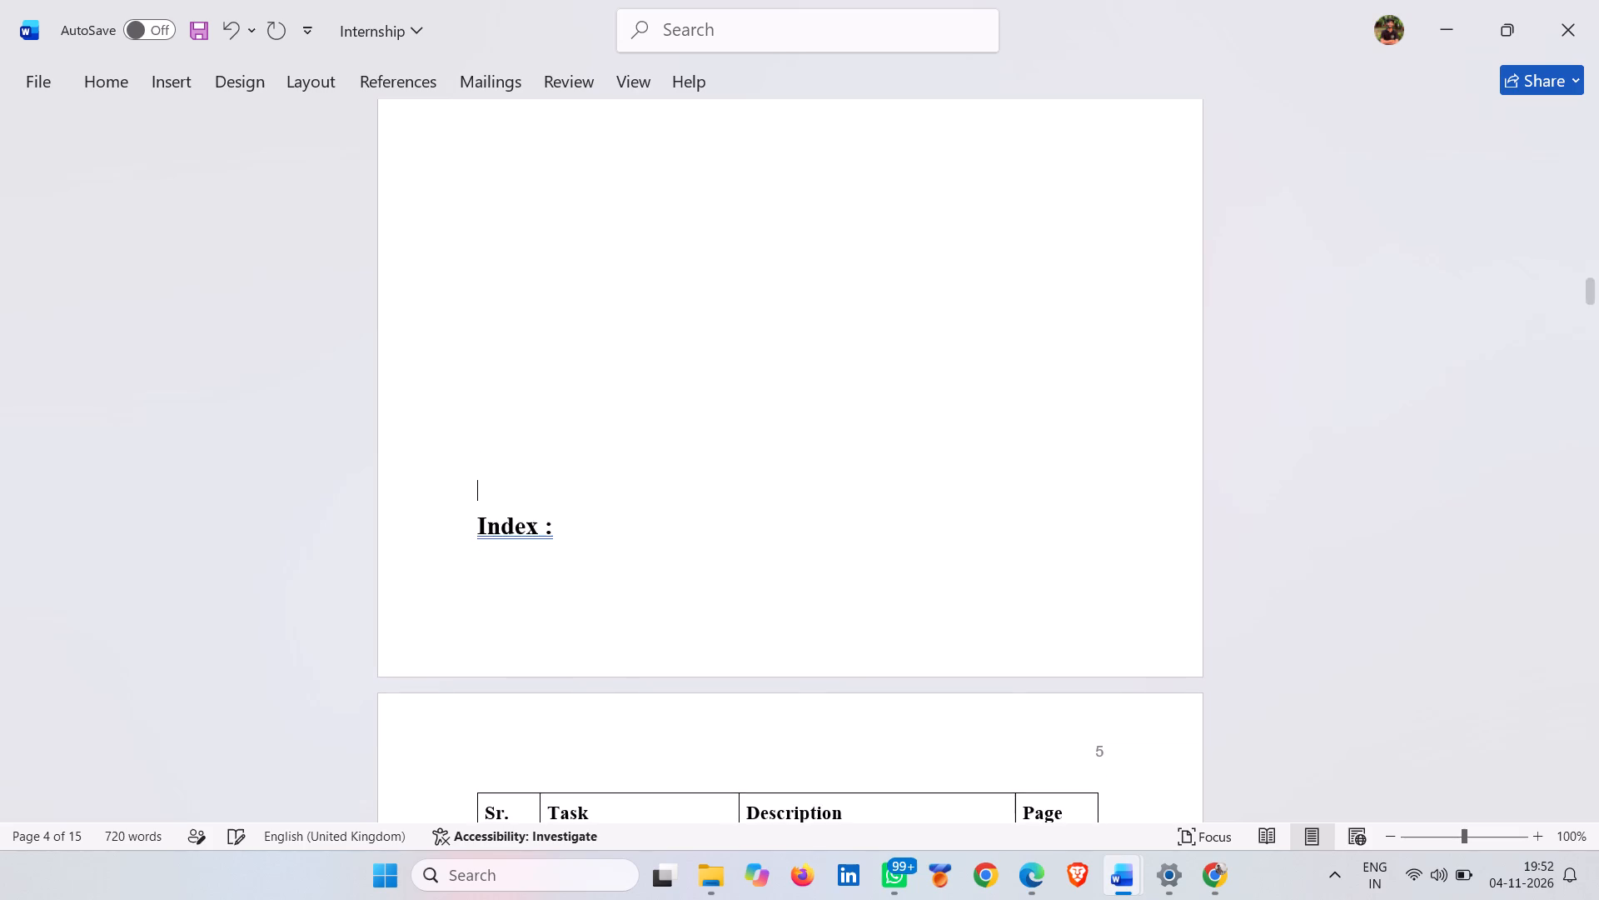
pyautogui.press('Return')
pyautogui.press('Return')
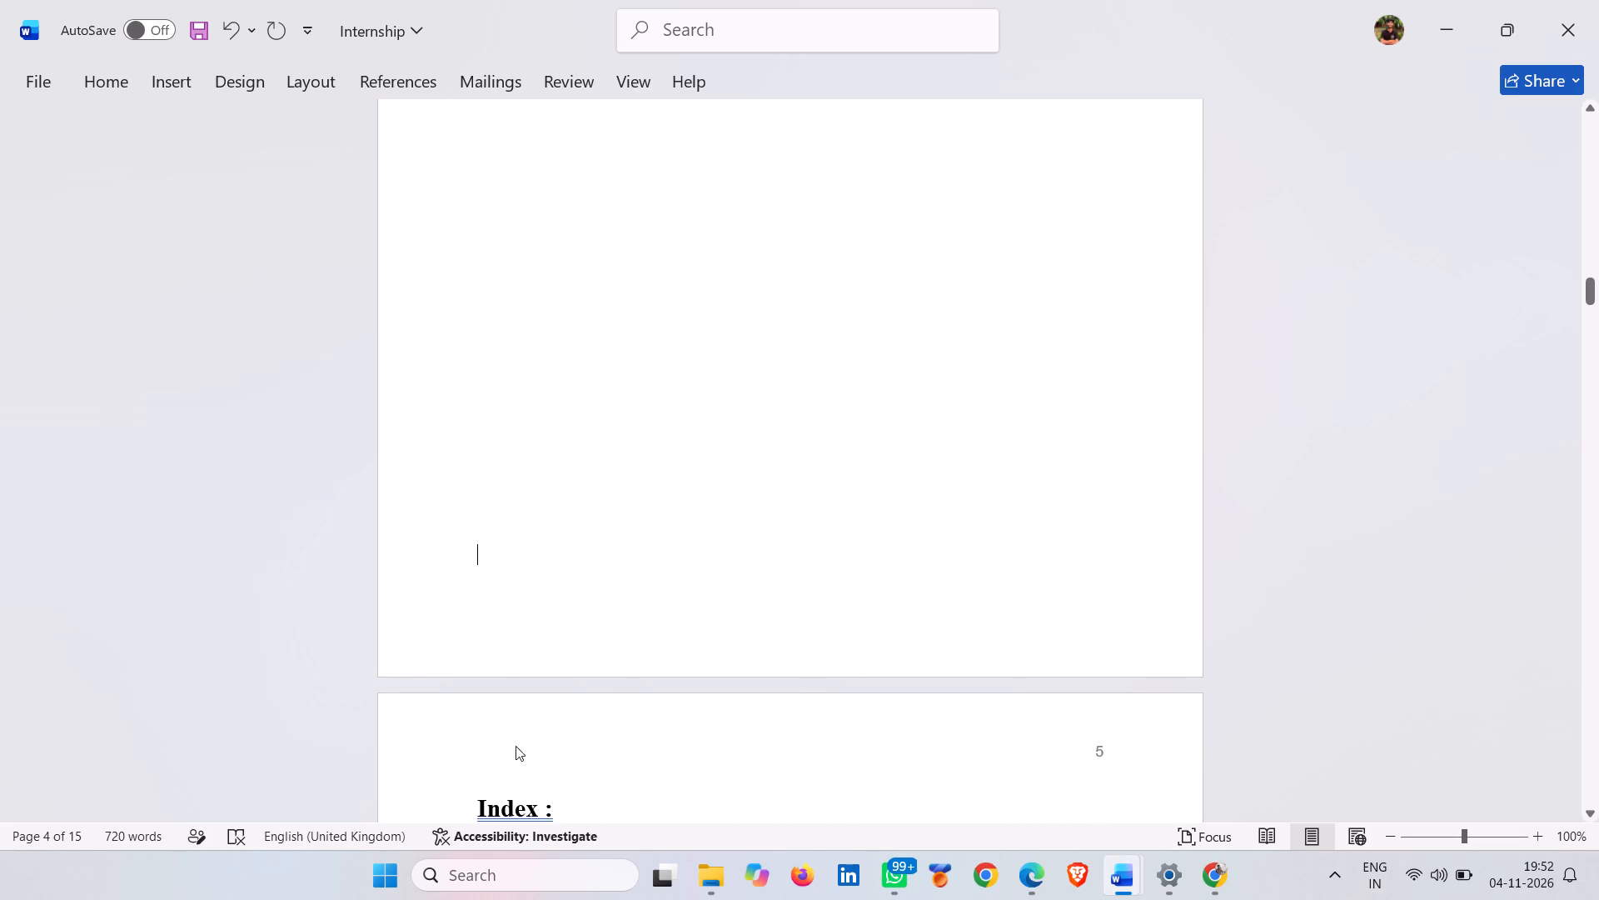
# Add the heading "Acknowledgement:" at the top of blank page 4, copied from Internship Report.pdf in Edge, without the space before the colon.
pyautogui.press('Up')
pyautogui.press('Up')
pyautogui.press('Up')
pyautogui.press('Up')
pyautogui.press('Up')
pyautogui.press('Up')
pyautogui.press('Up')
pyautogui.press('Up')
pyautogui.press('Up')
pyautogui.press('Up')
pyautogui.press('Up')
pyautogui.press('Up')
pyautogui.press('Up')
pyautogui.press('Up')
pyautogui.press('Up')
pyautogui.press('Up')
pyautogui.press('Up')
pyautogui.press('Up')
pyautogui.press('Up')
pyautogui.press('Up')
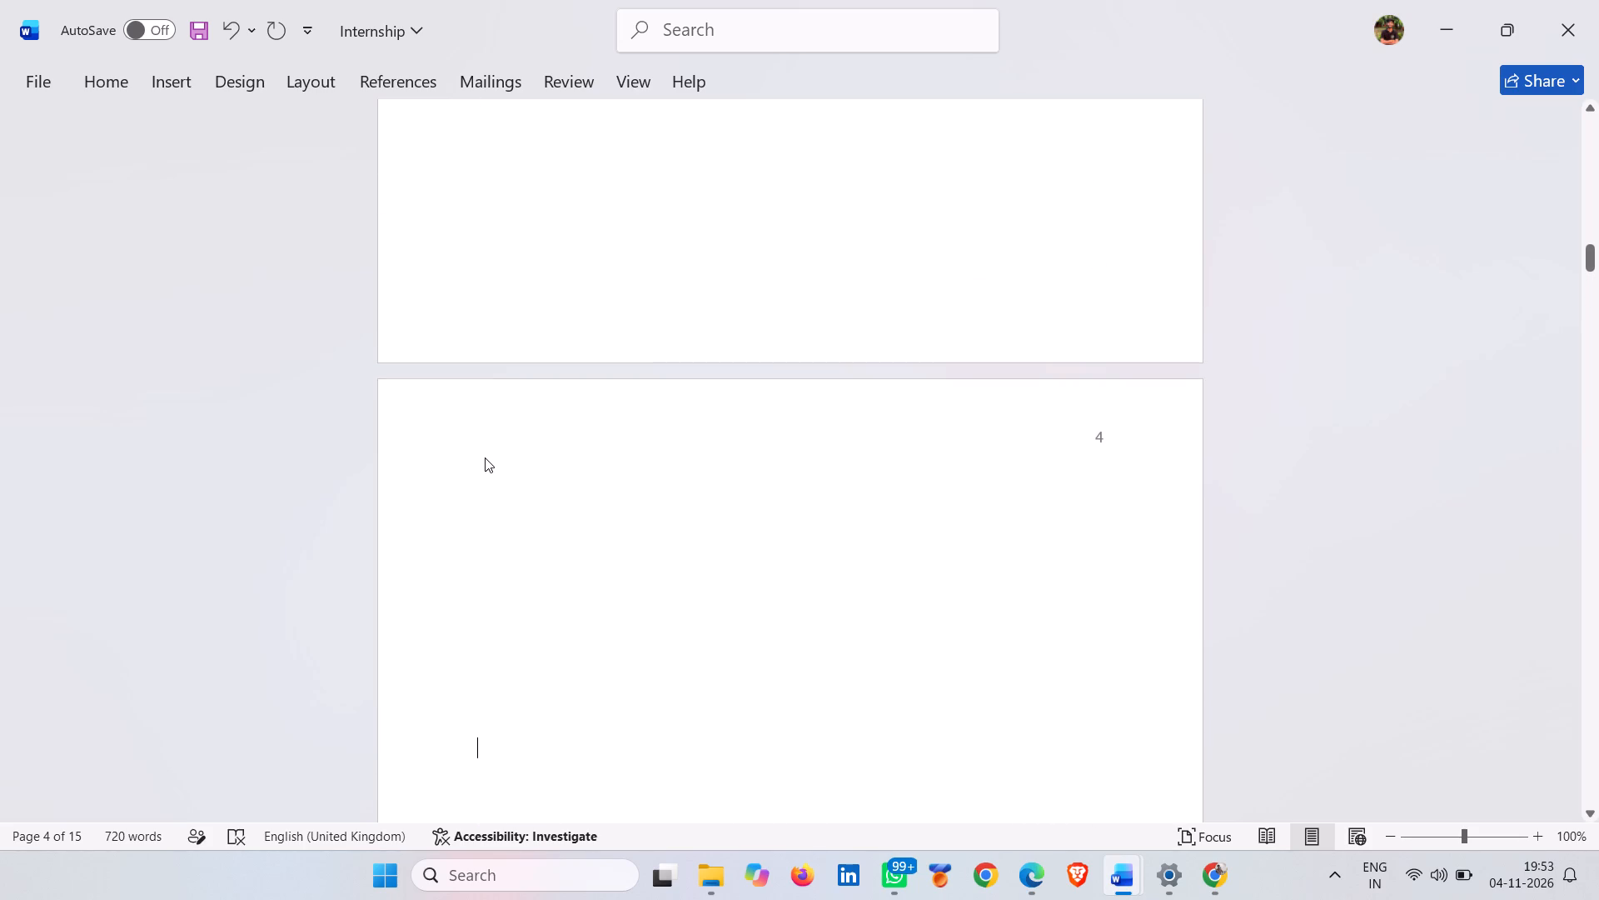
pyautogui.click(485, 457)
pyautogui.press('Up')
pyautogui.press('Down')
pyautogui.write('AC')
pyautogui.press('BackSpace')
pyautogui.press('c')
pyautogui.click(1039, 869)
pyautogui.scroll(1, 203, 302)
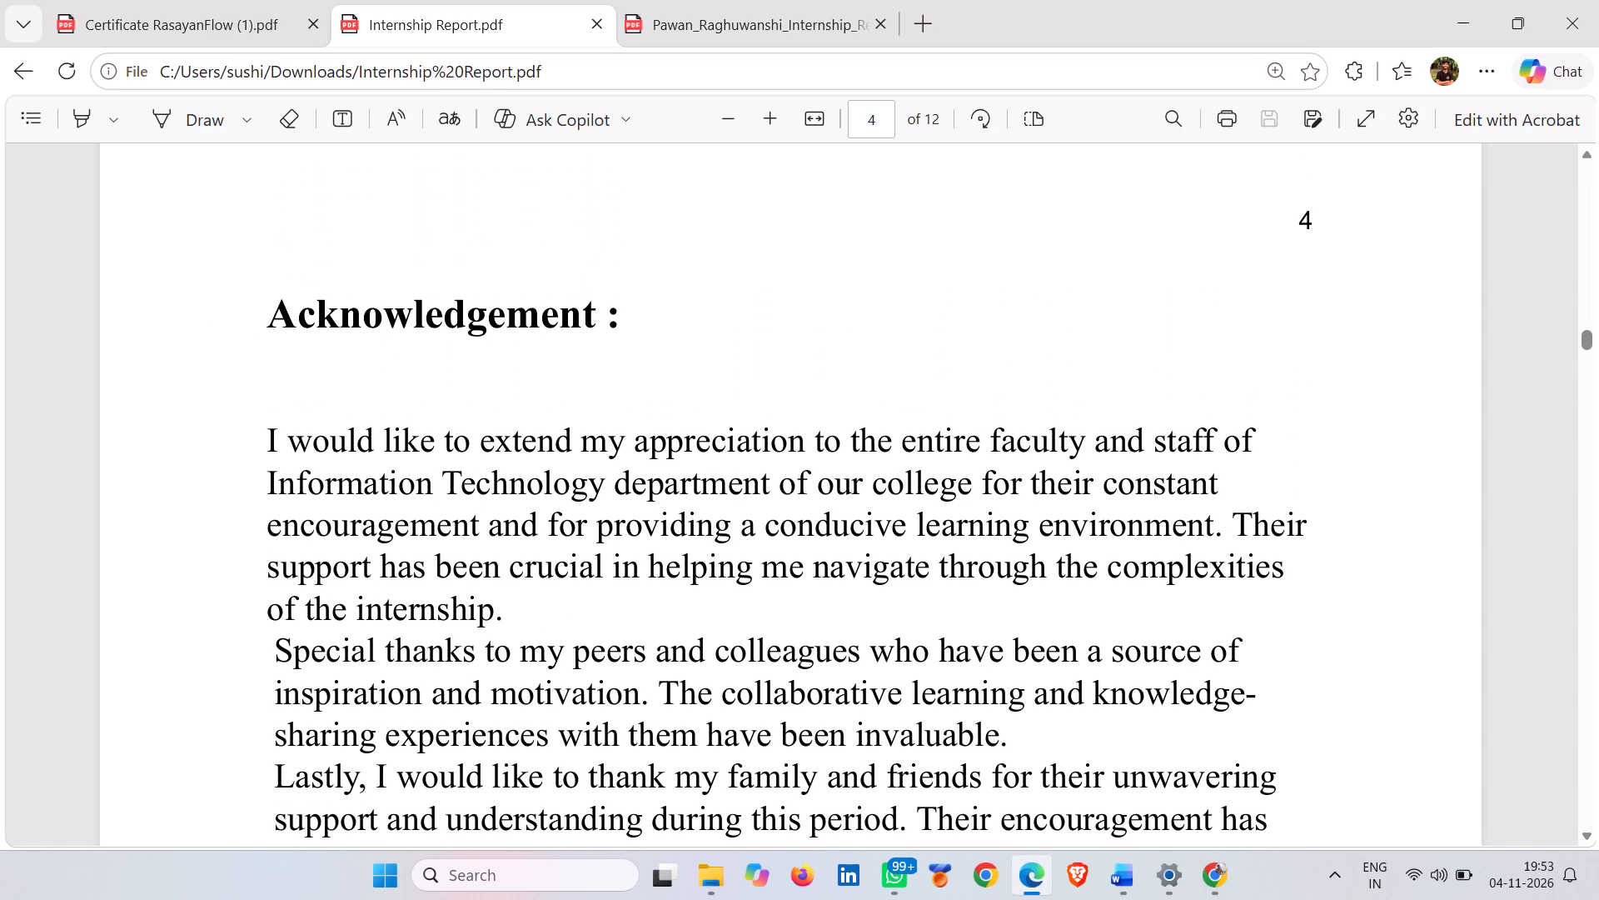
pyautogui.moveTo(258, 325); pyautogui.dragTo(719, 382)
pyautogui.hotkey('ctrl', 'c')
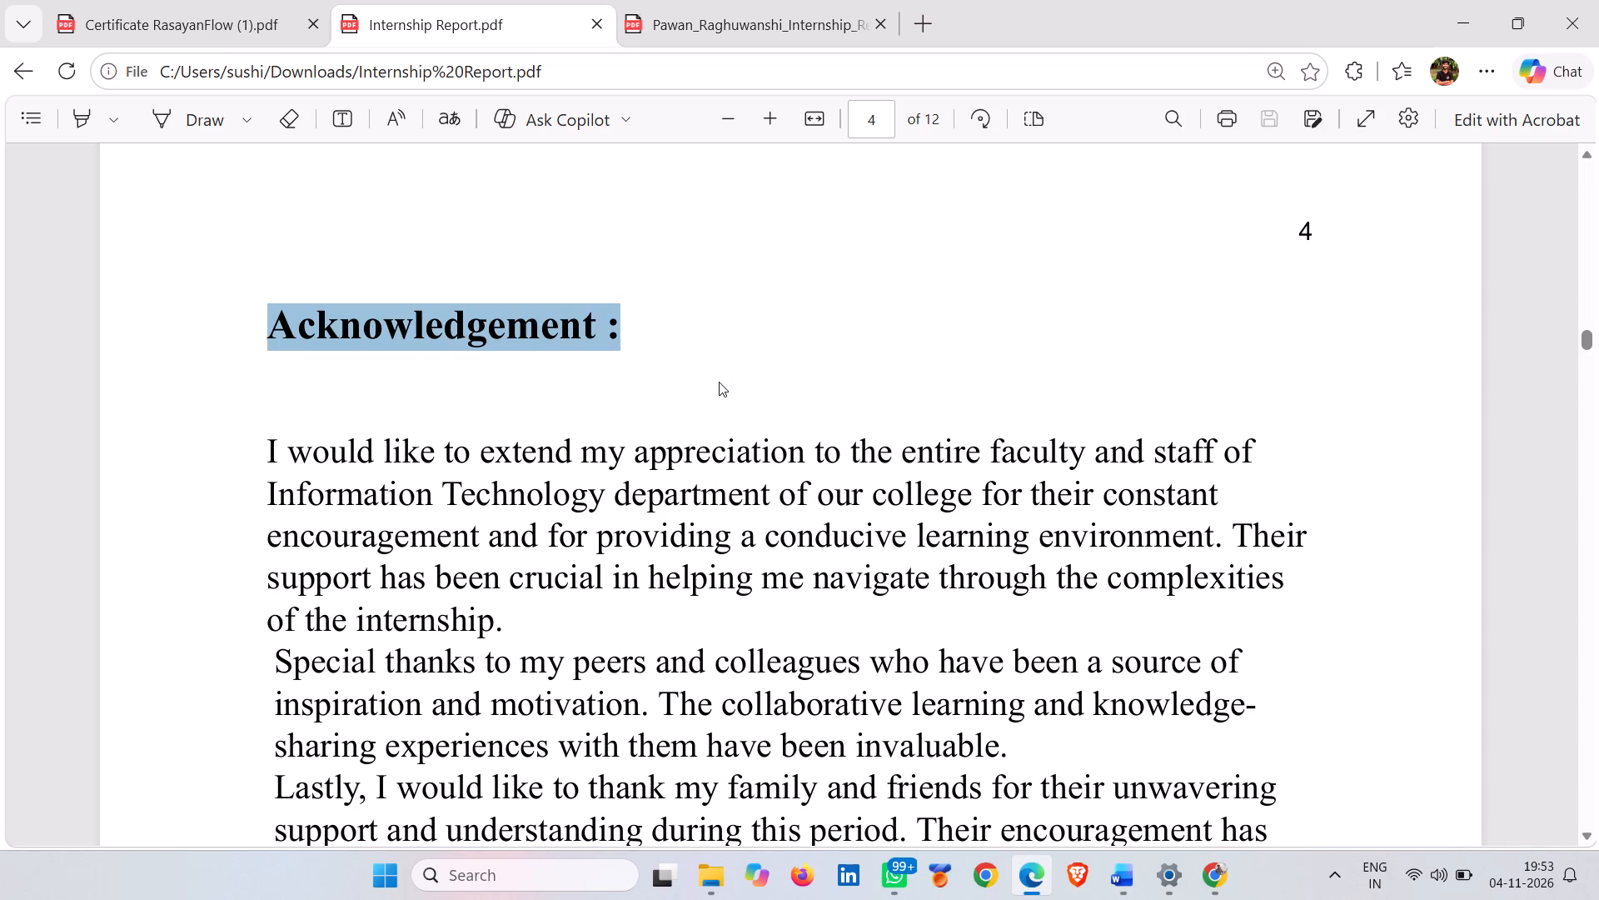
pyautogui.click(719, 382)
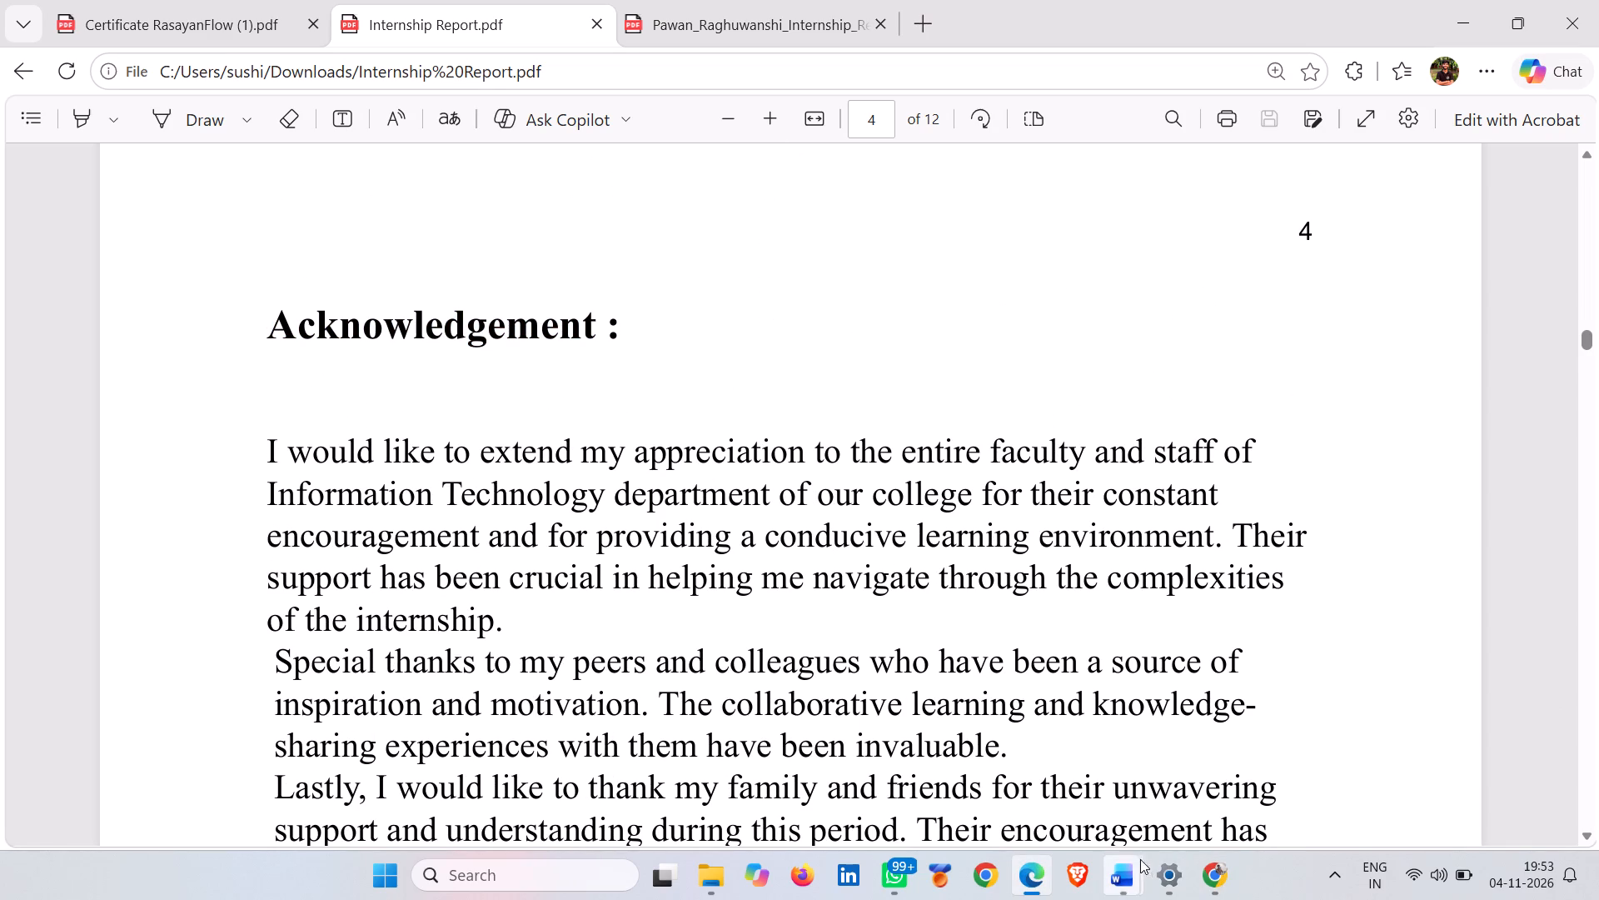
pyautogui.click(1022, 772)
pyautogui.press('BackSpace')
pyautogui.press('BackSpace')
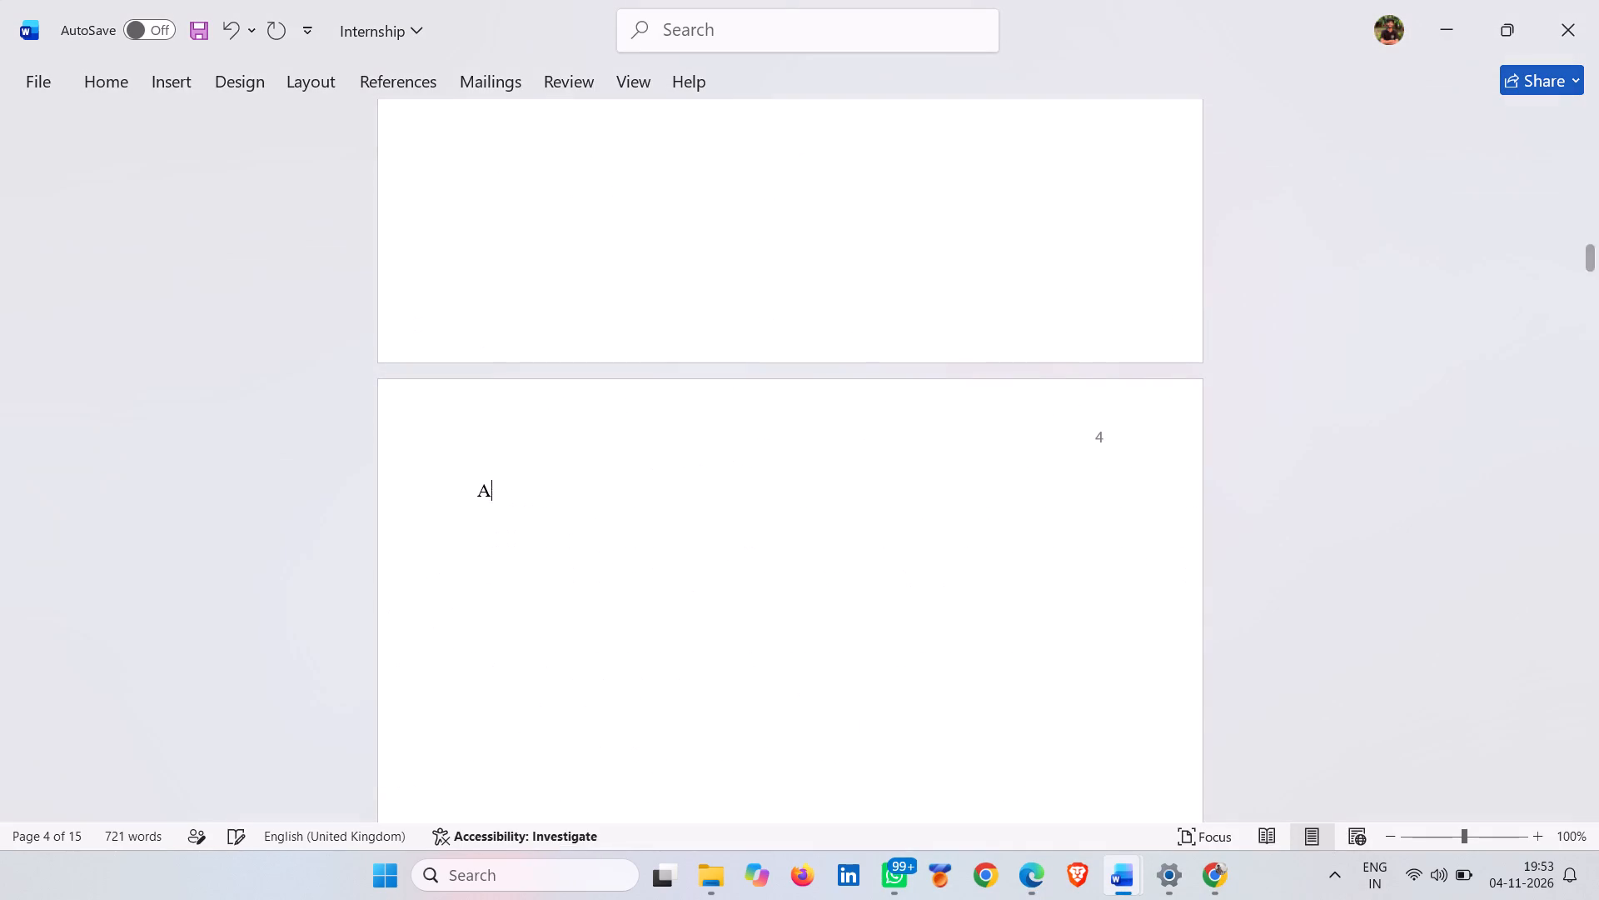
pyautogui.hotkey('ctrl', 'v')
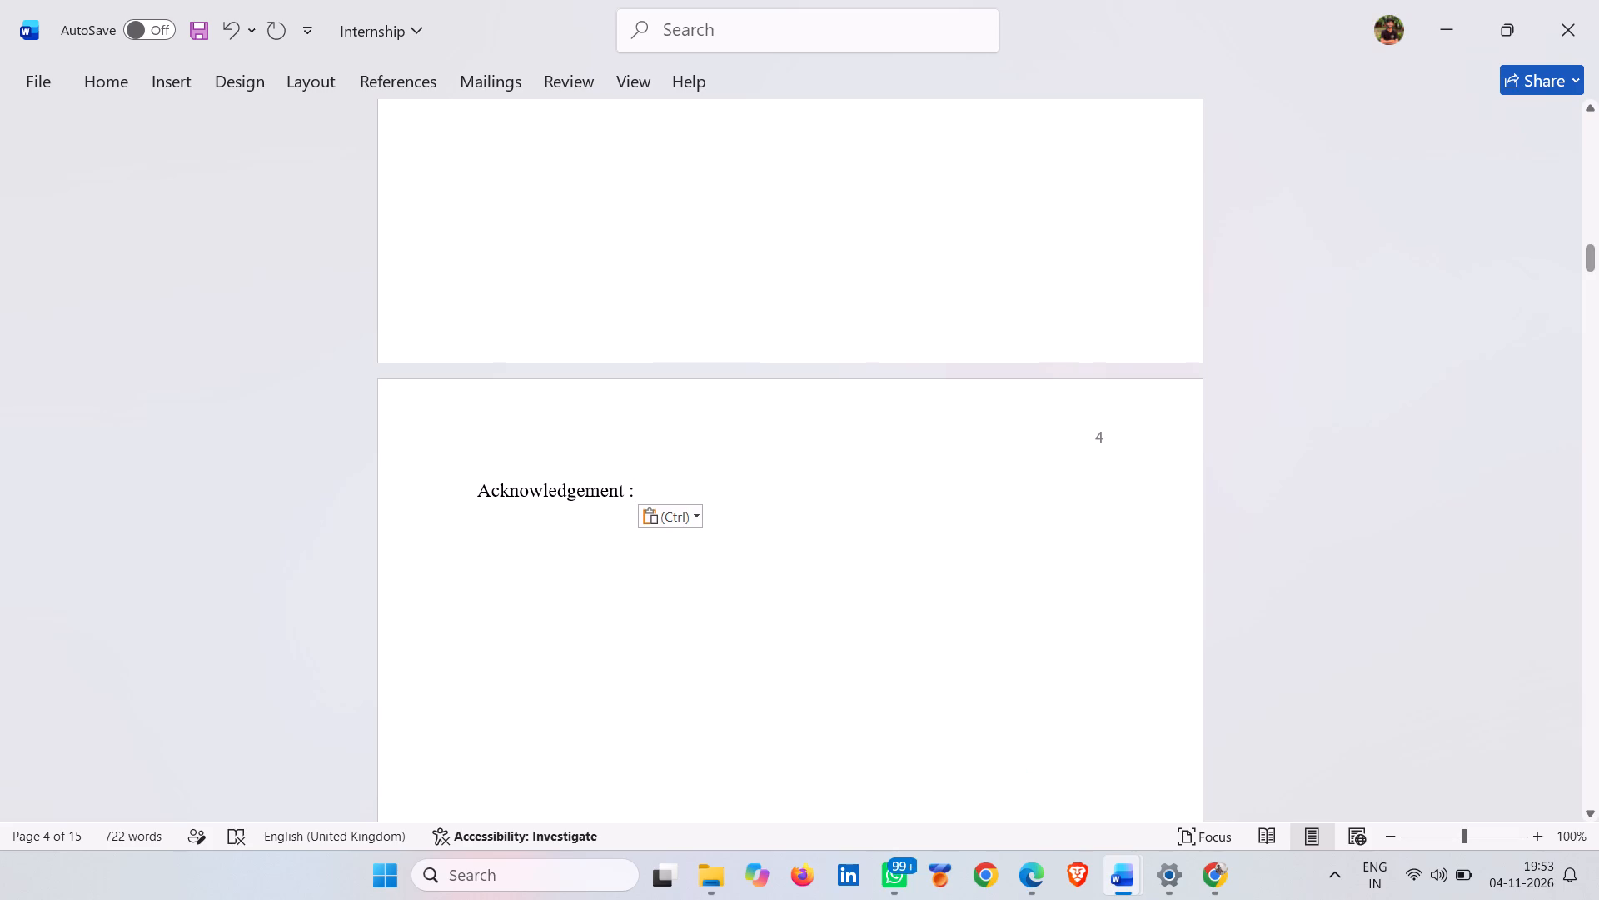
pyautogui.press('Left')
pyautogui.press('BackSpace')
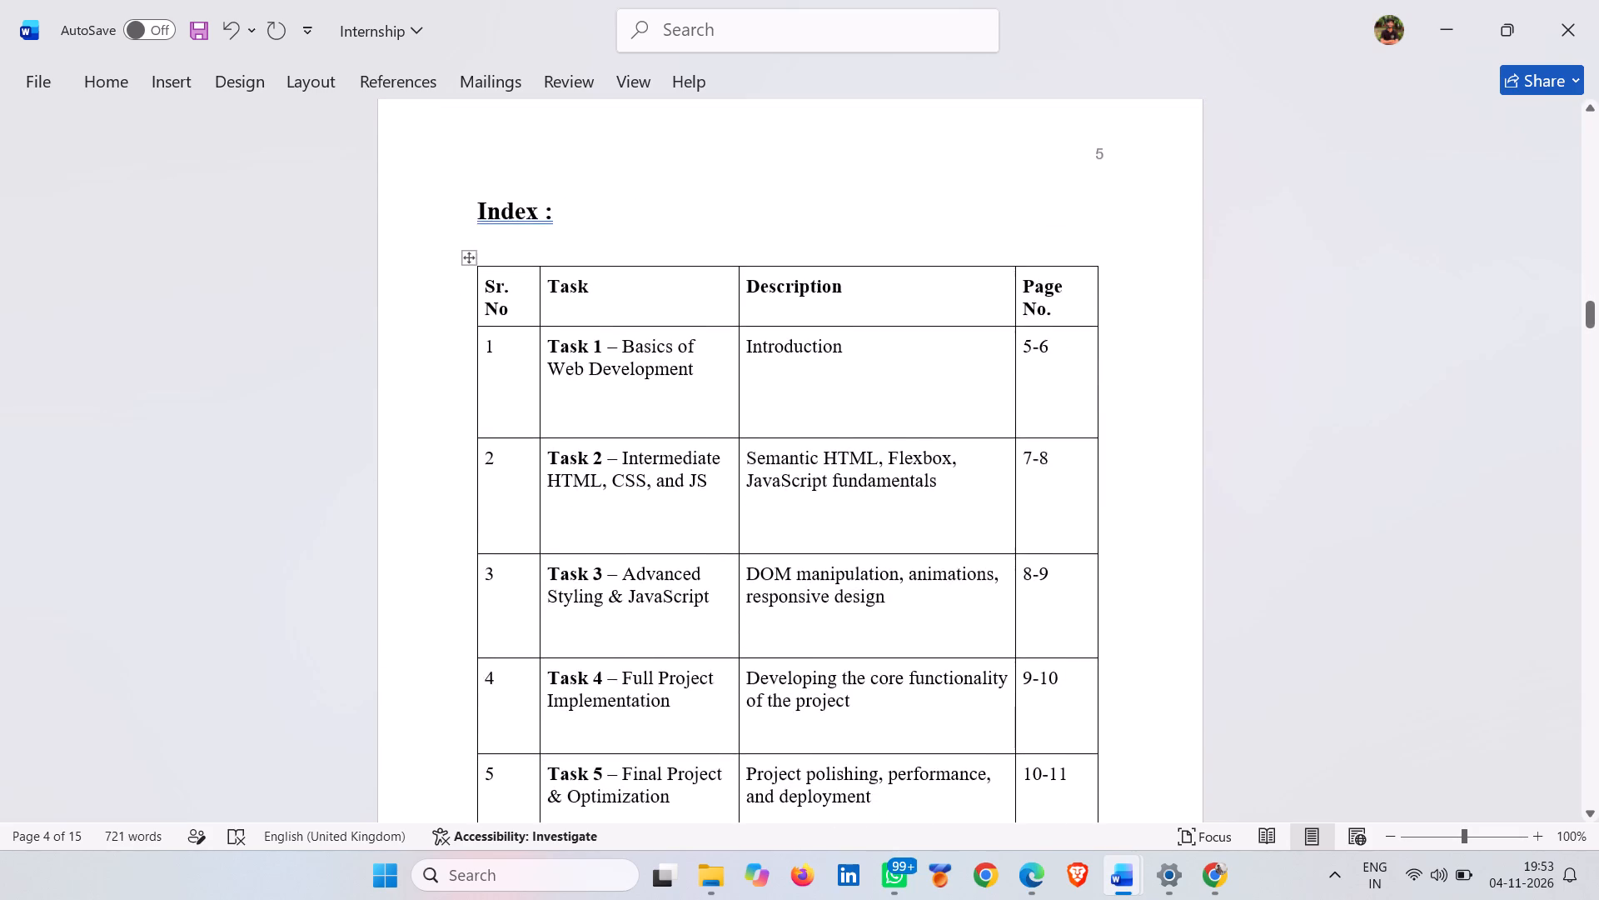
# Remove the space before the colon in the Index heading on page 5.
pyautogui.click(544, 322)
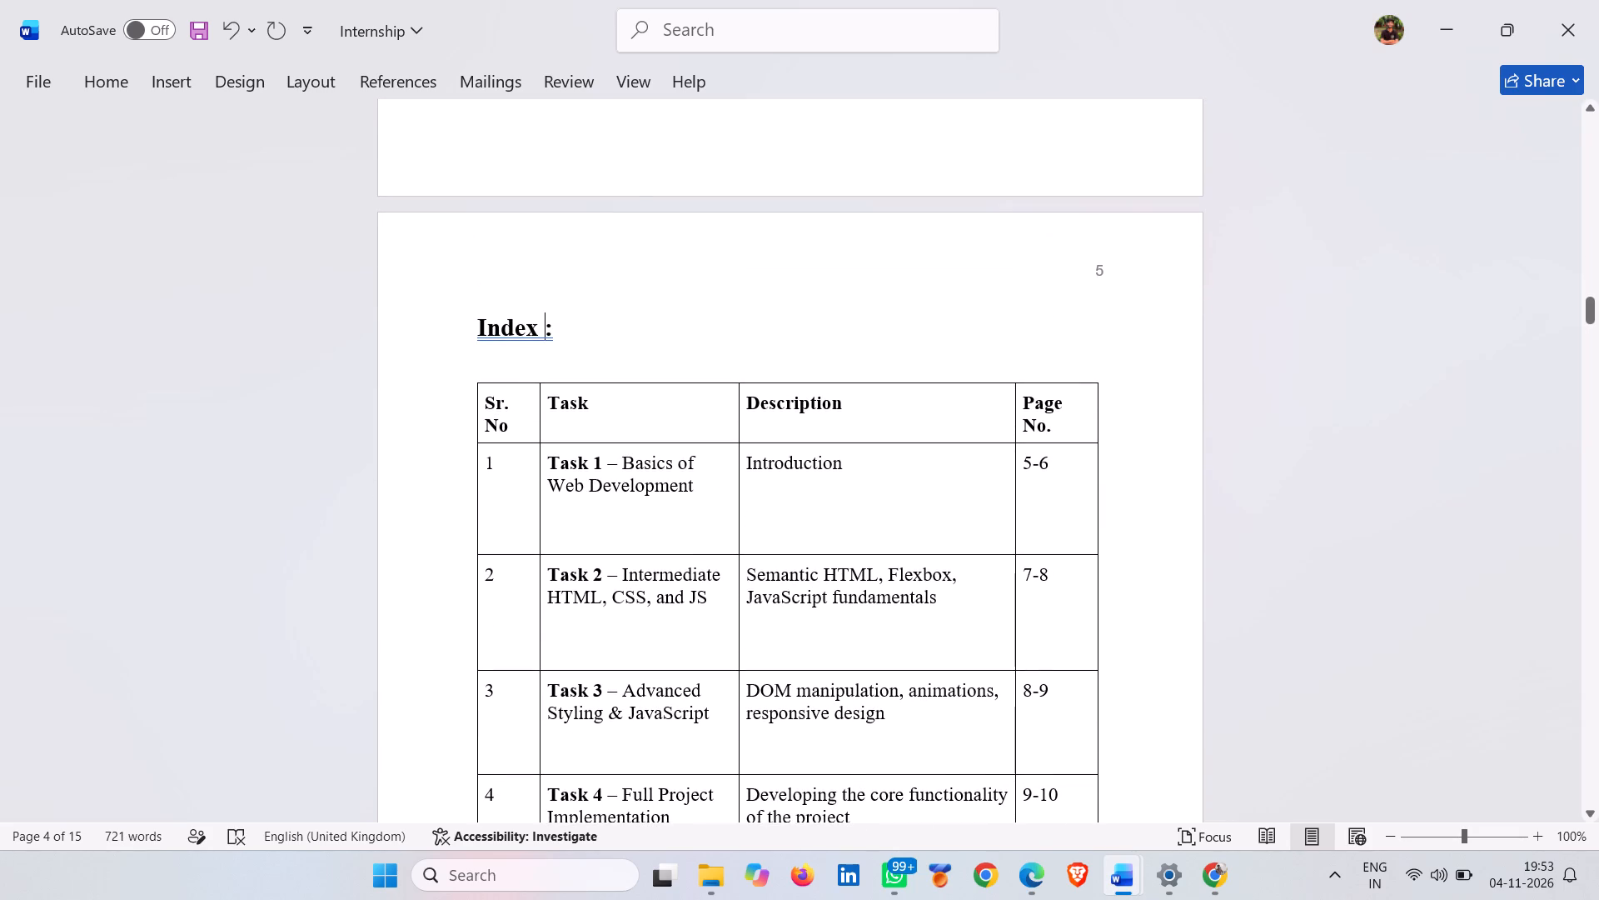
pyautogui.press('\\')
pyautogui.press('BackSpace')
pyautogui.press('BackSpace')
# Check the Index heading's formatting, and set the font size of the Acknowledgement heading on page 4 to 18.
pyautogui.click(516, 336)
pyautogui.doubleClick(516, 336)
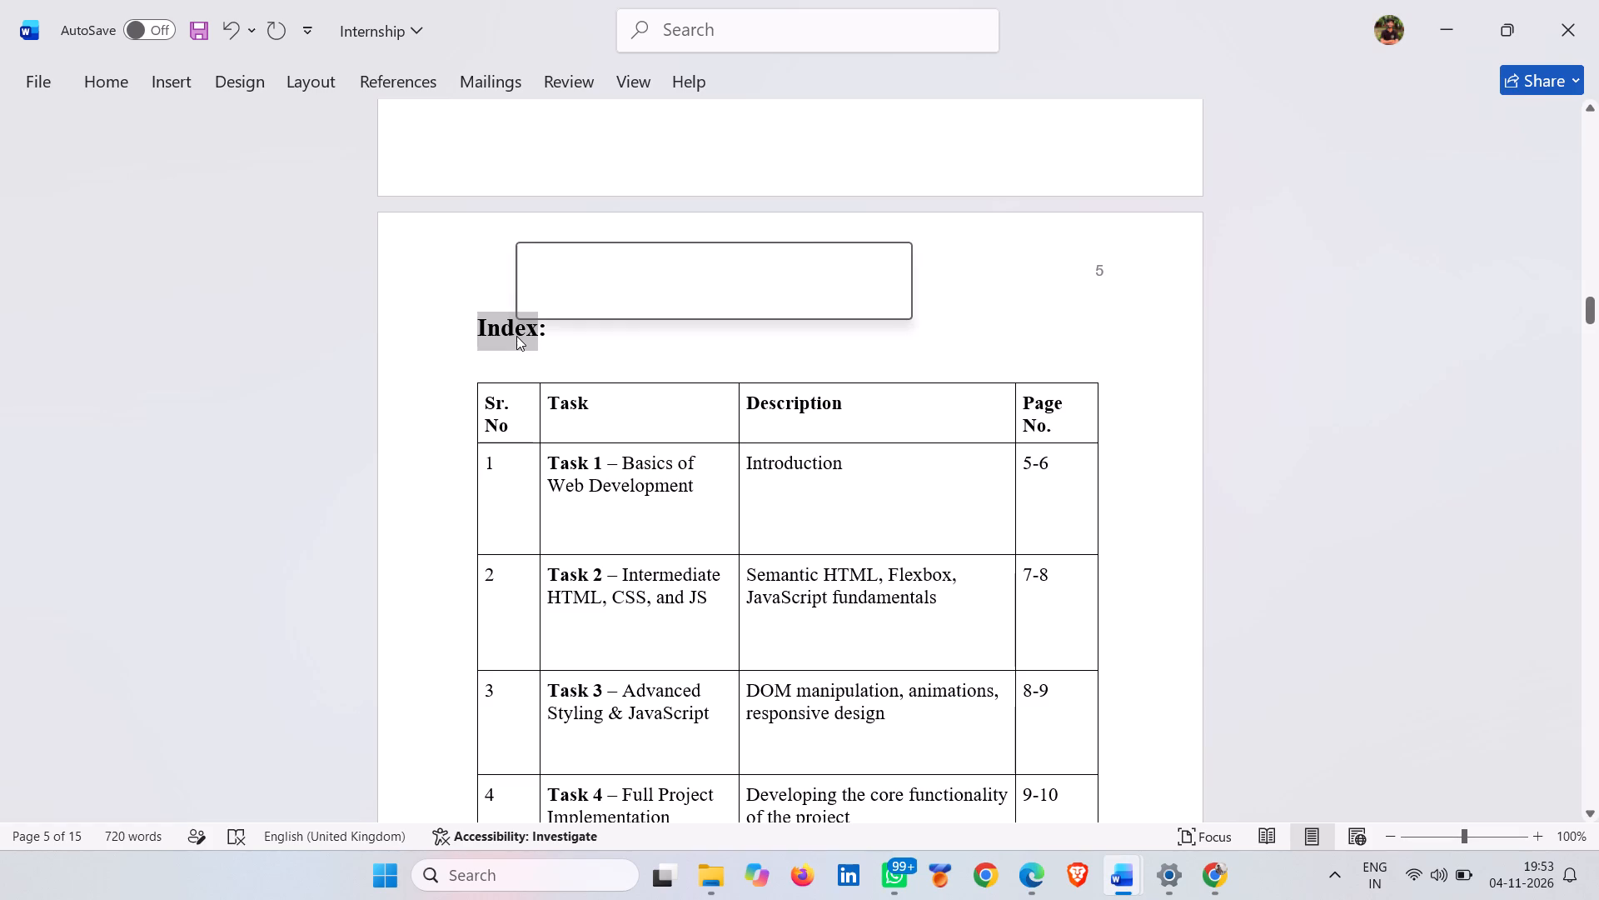
pyautogui.rightClick(516, 336)
pyautogui.click(491, 322)
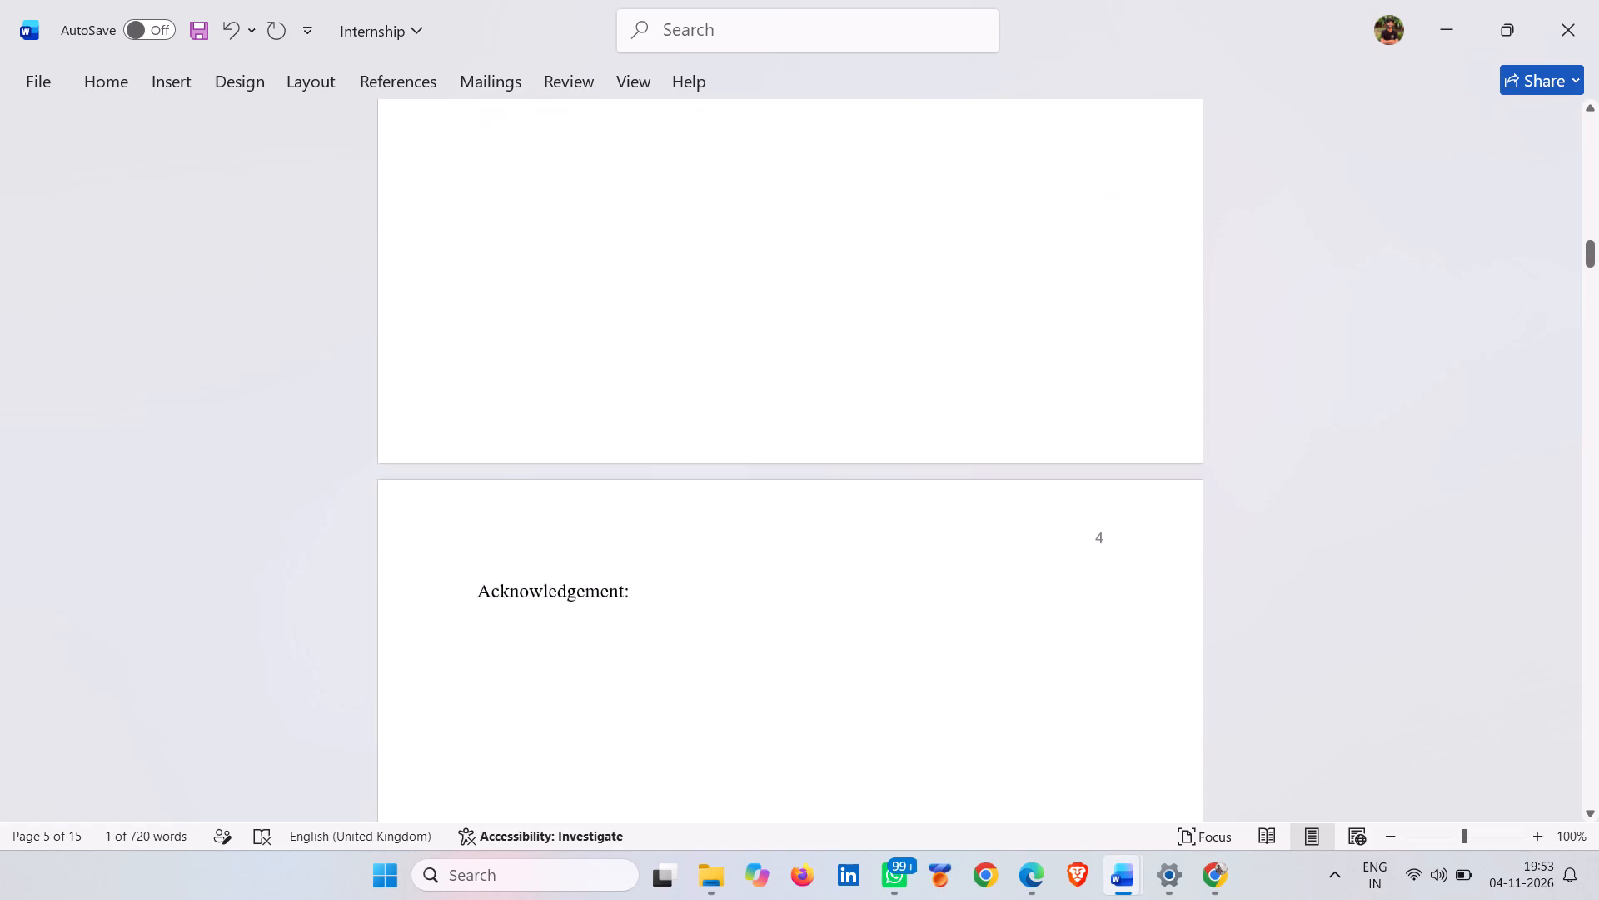
pyautogui.moveTo(630, 595); pyautogui.dragTo(470, 605)
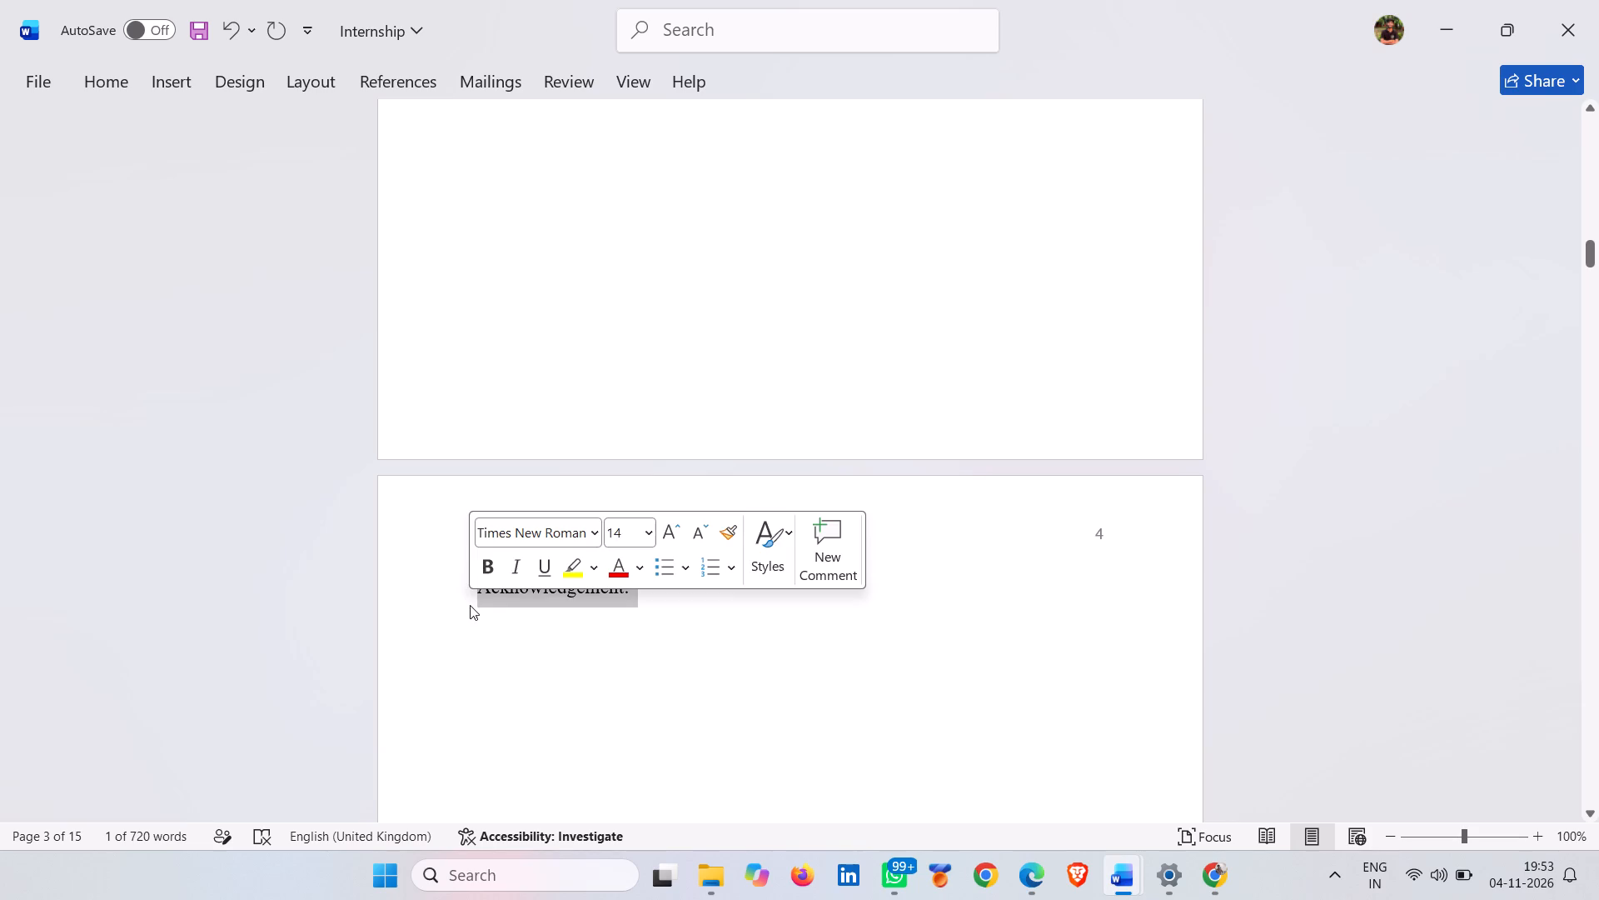
pyautogui.click(615, 522)
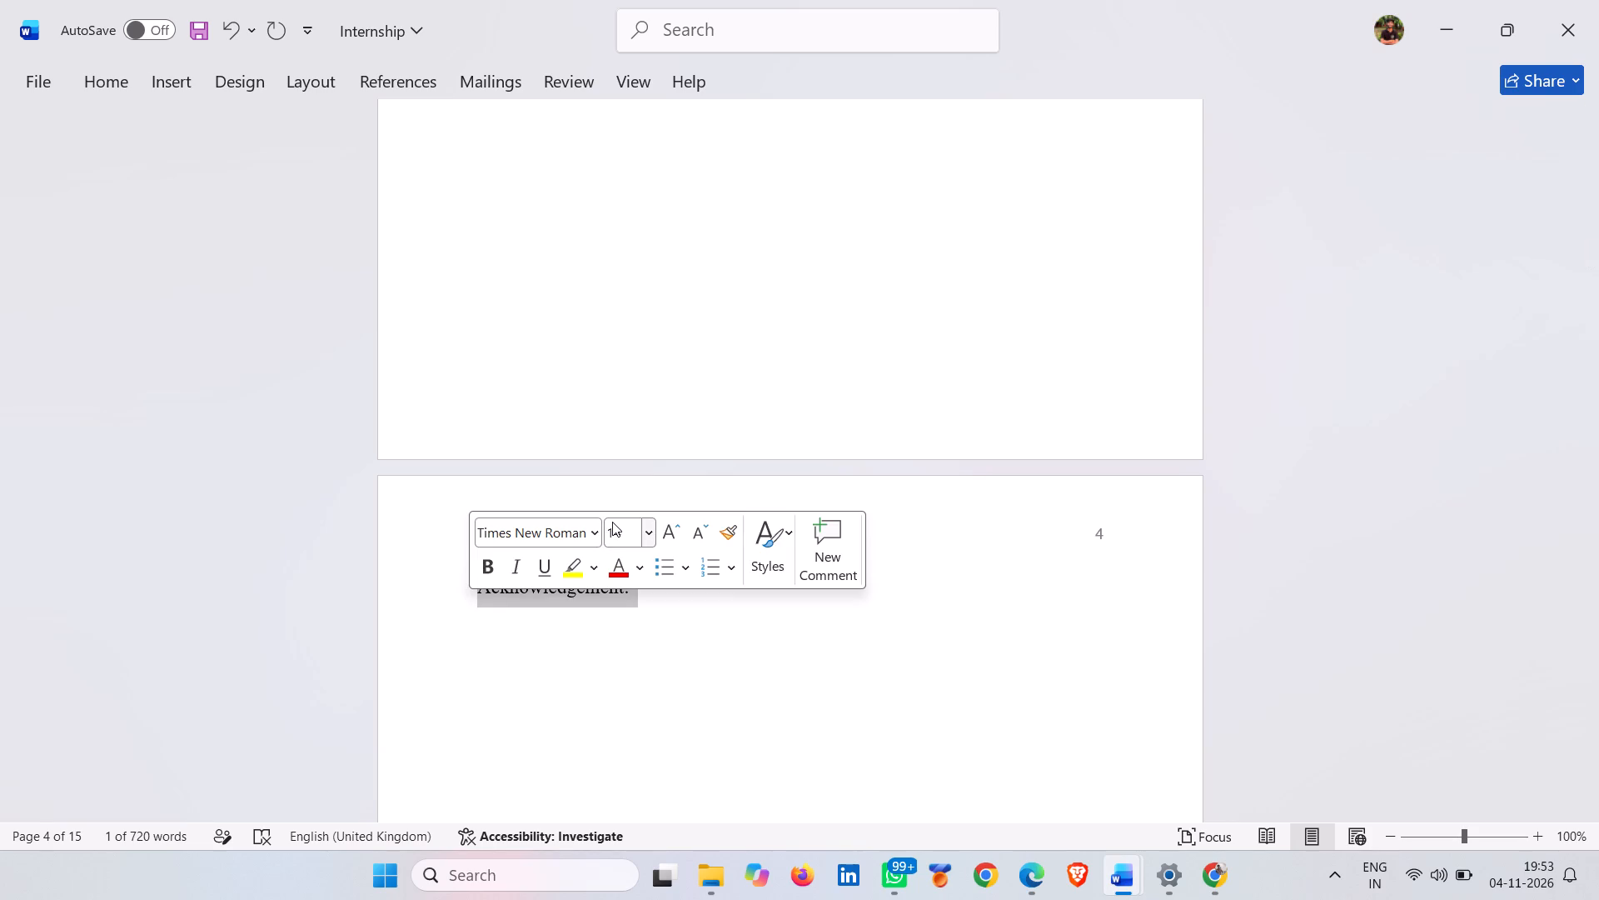
pyautogui.click(620, 538)
pyautogui.press('End')
pyautogui.press('Up')
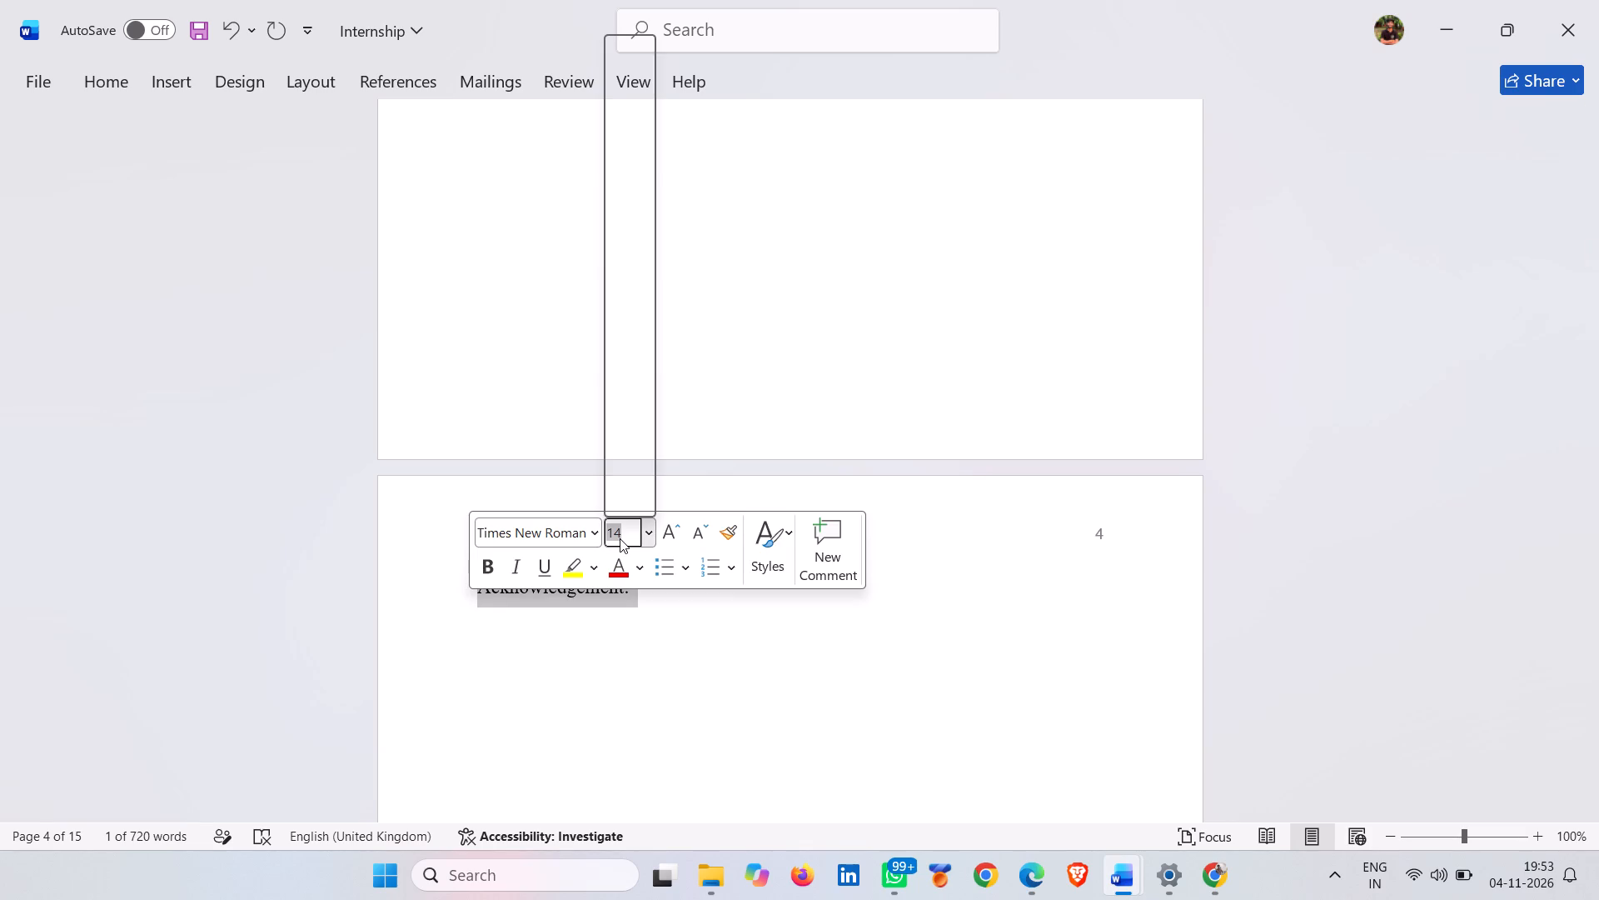
pyautogui.press('End')
pyautogui.press('Up')
pyautogui.press('Return')
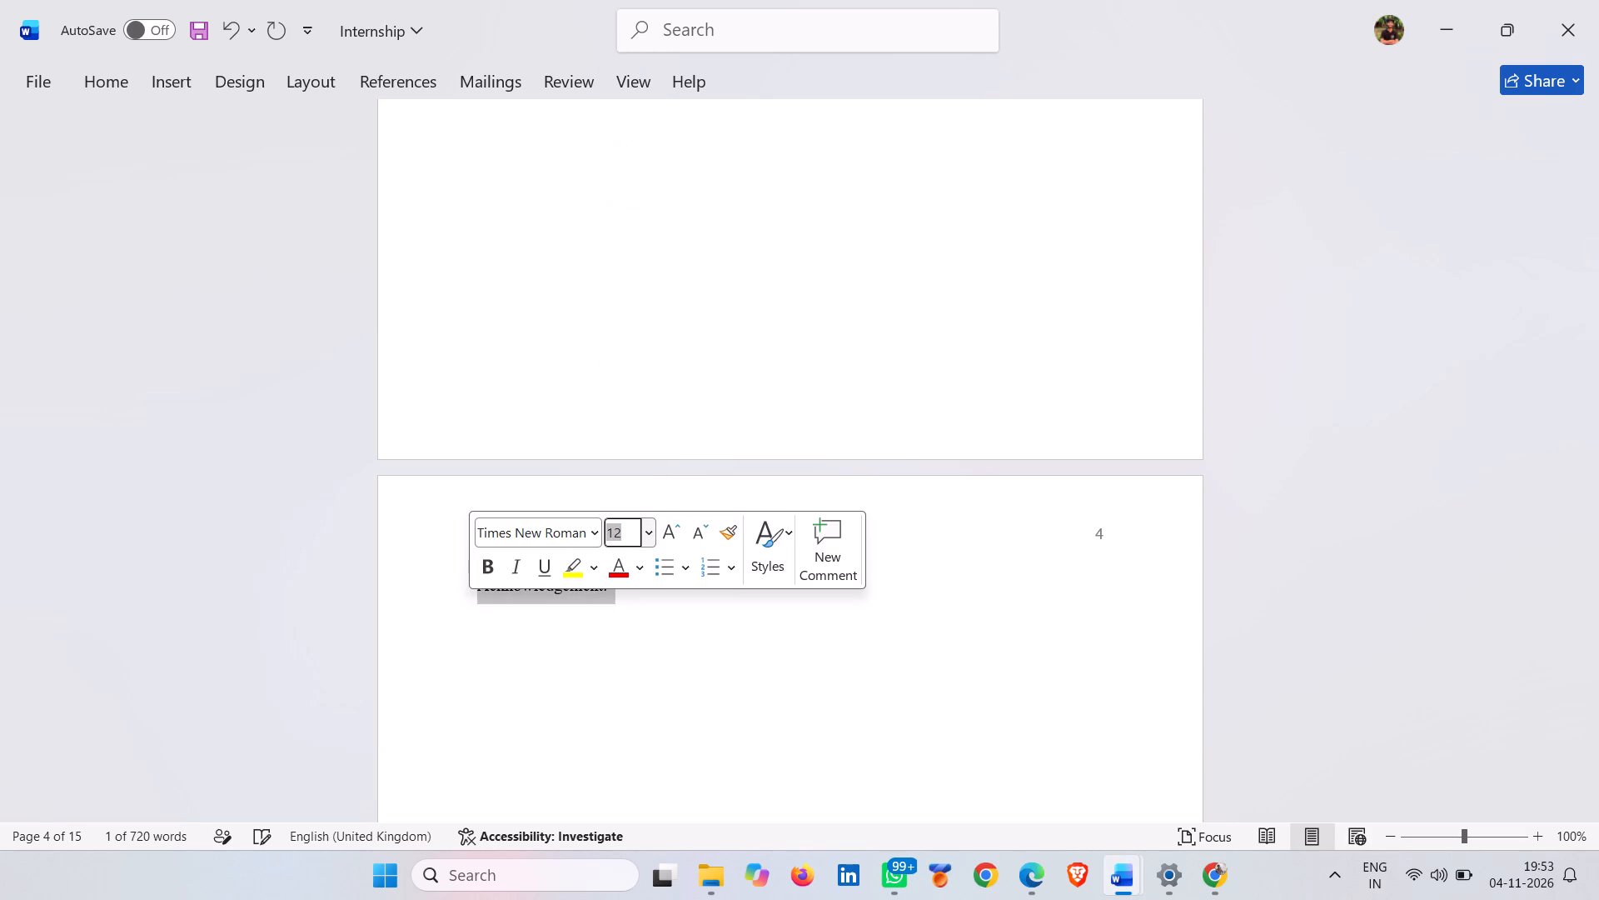
pyautogui.click(620, 538)
pyautogui.press('BackSpace')
pyautogui.press('Up')
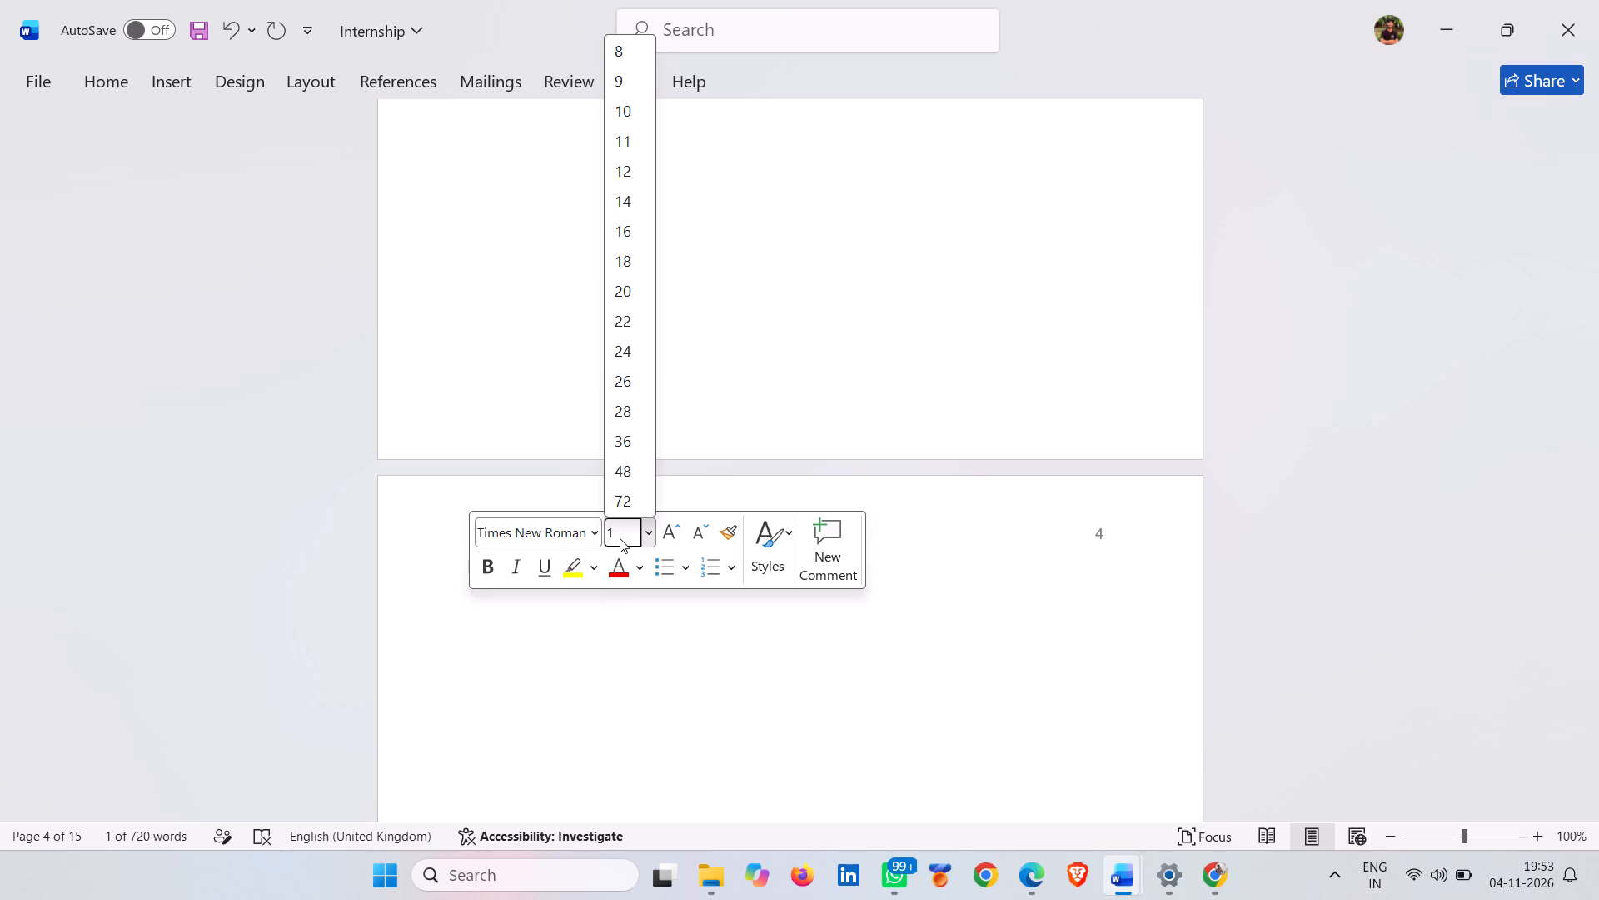
pyautogui.press('End')
pyautogui.press('Up')
pyautogui.press('BackSpace')
pyautogui.press('BackSpace')
pyautogui.press('BackSpace')
pyautogui.press('End')
pyautogui.press('Up')
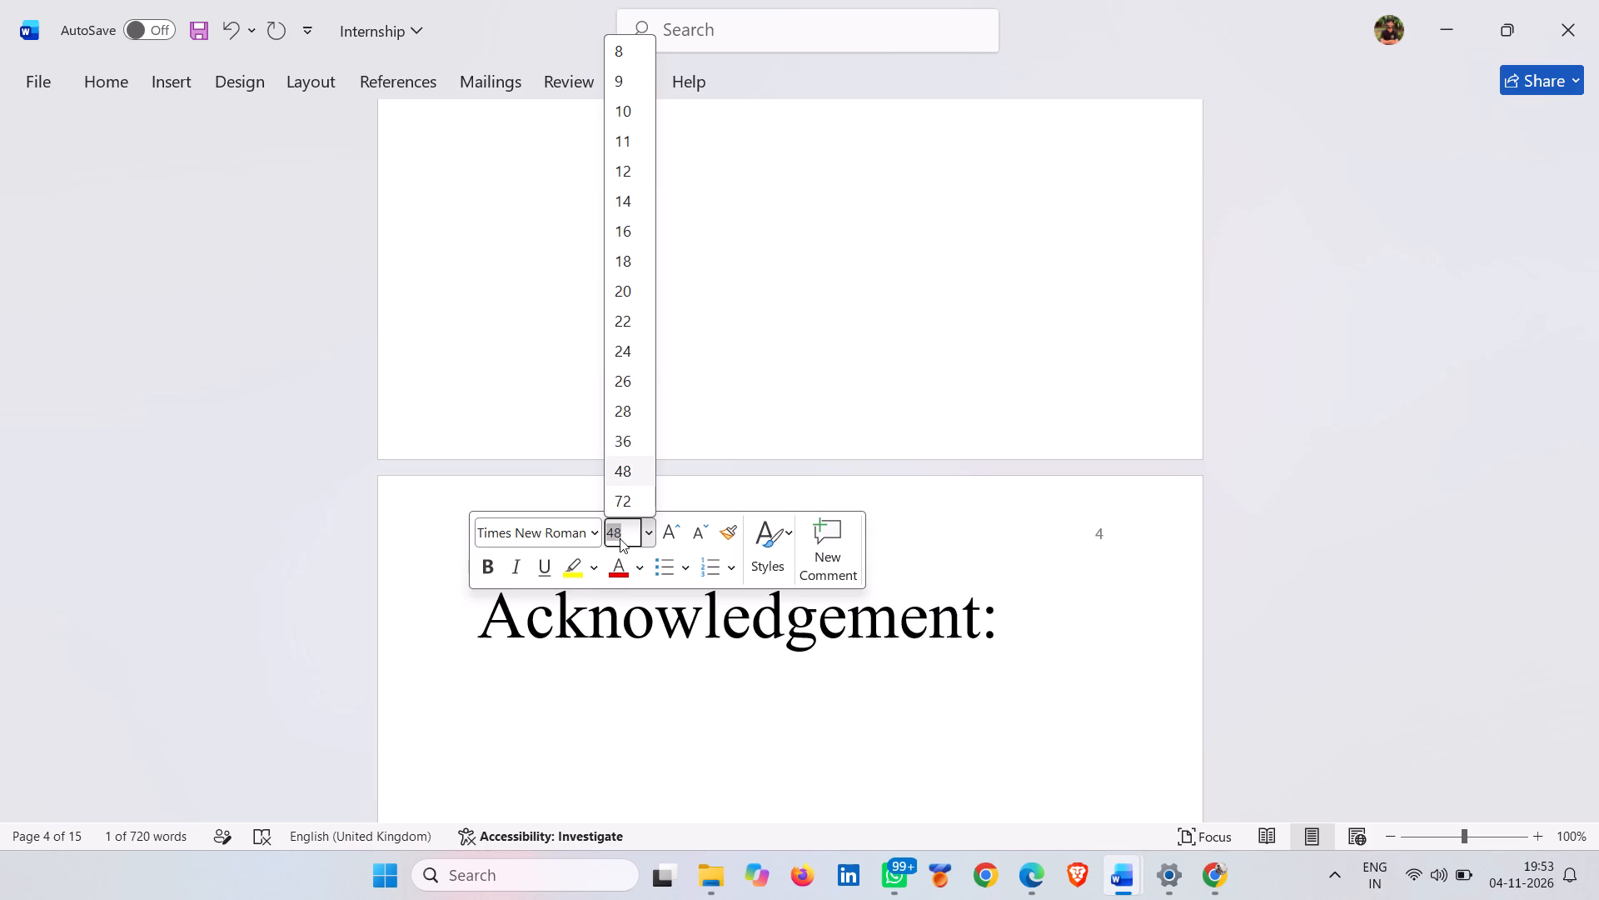
pyautogui.press('BackSpace')
pyautogui.press('BackSpace')
pyautogui.press('End')
pyautogui.press('1')
pyautogui.press('8')
pyautogui.press('Return')
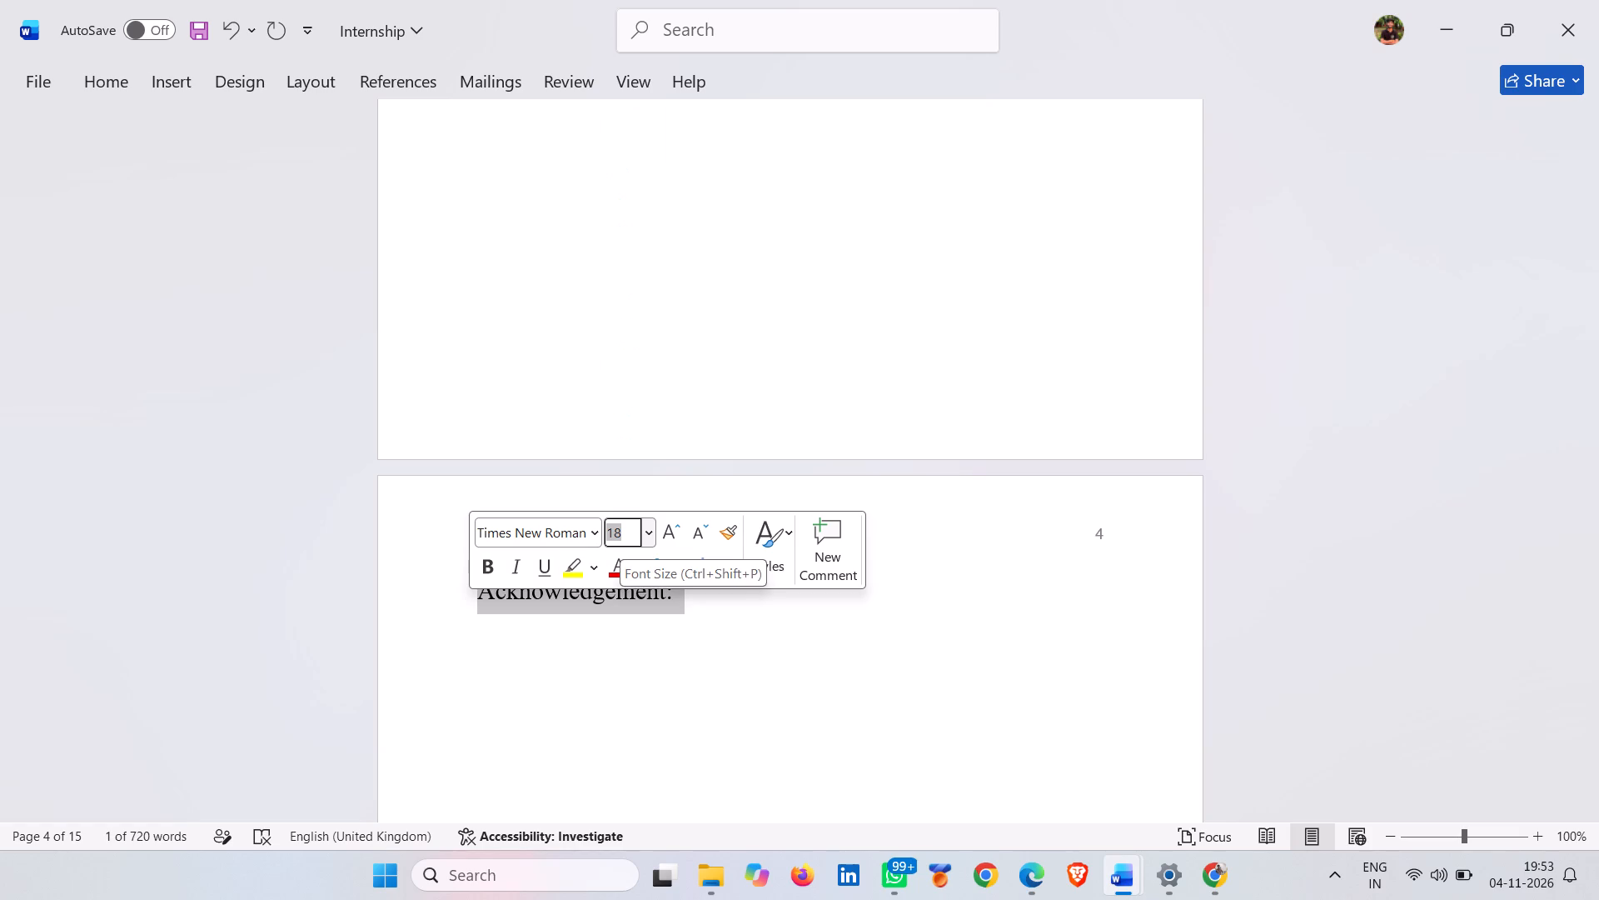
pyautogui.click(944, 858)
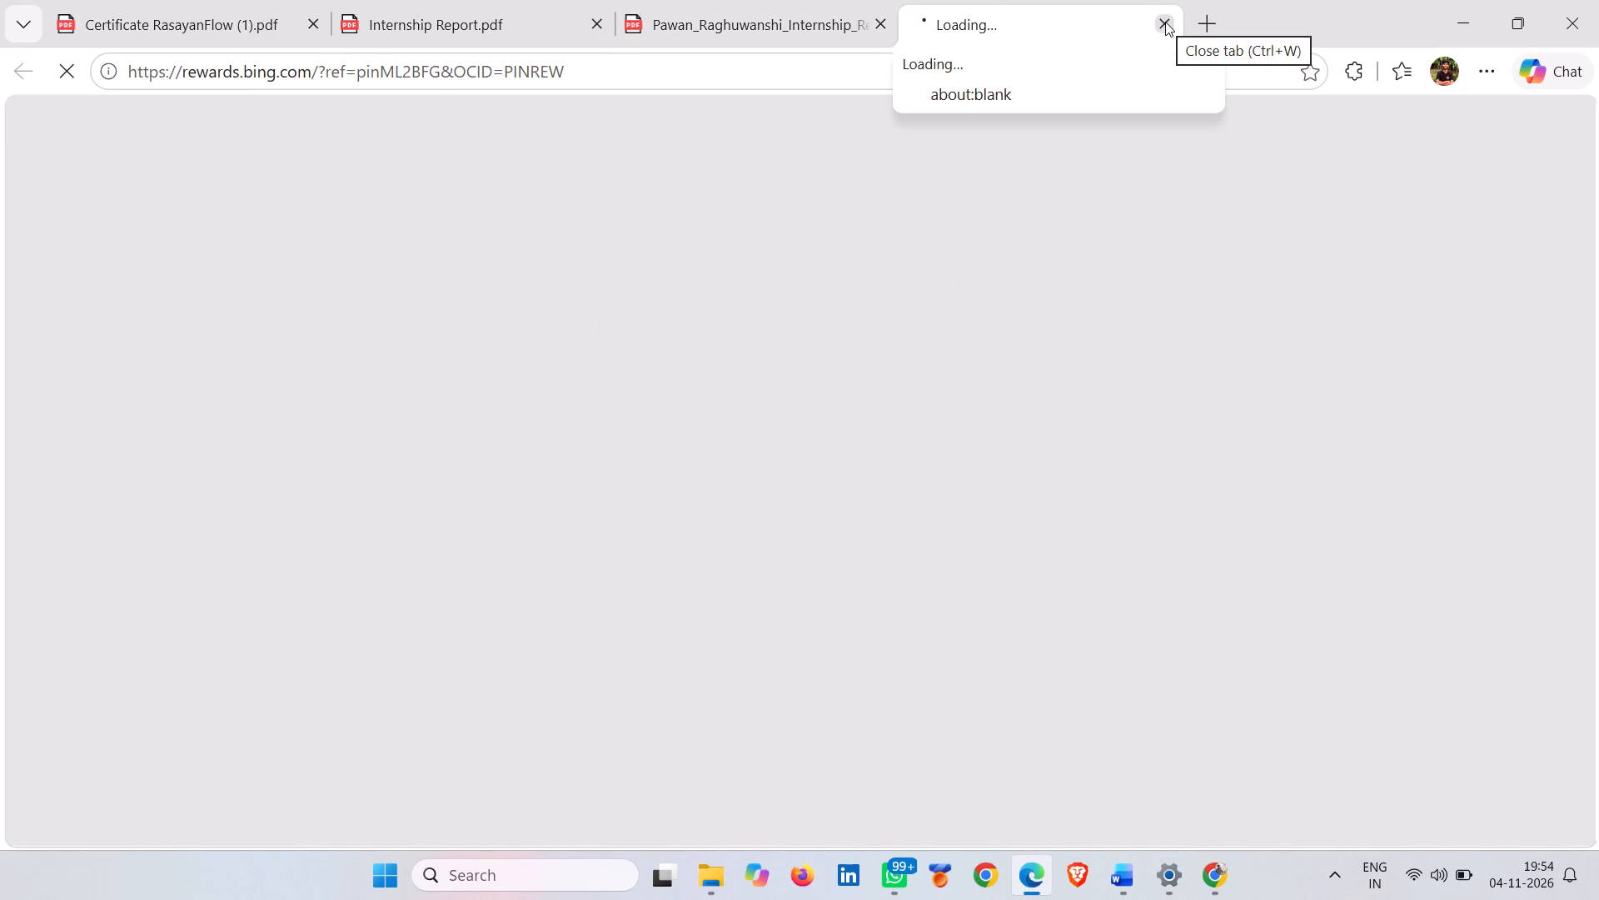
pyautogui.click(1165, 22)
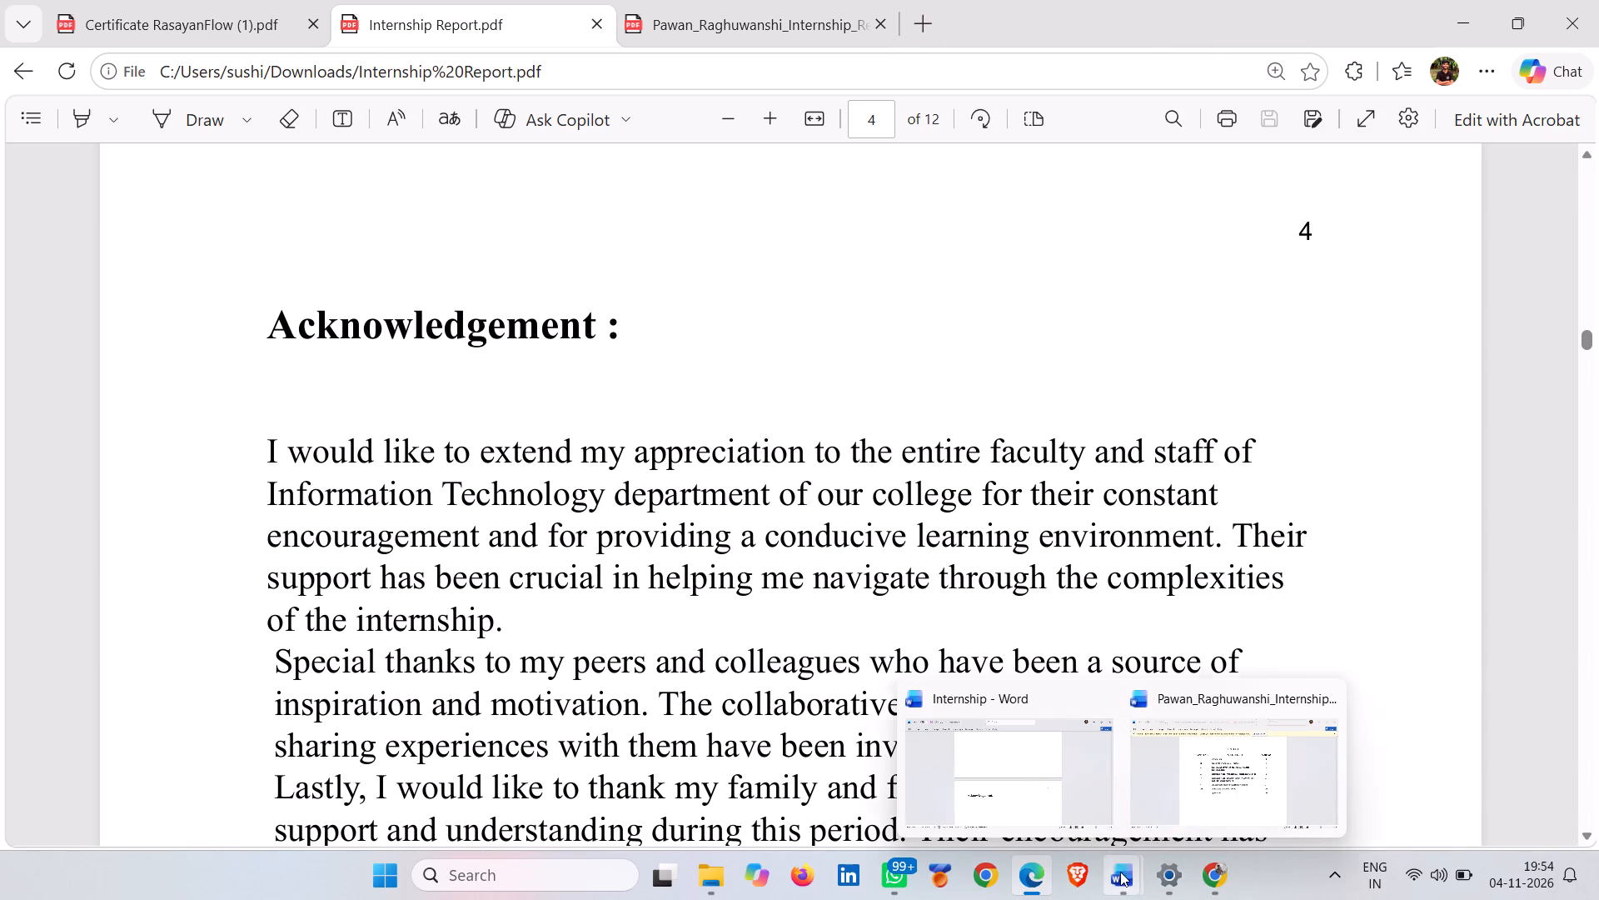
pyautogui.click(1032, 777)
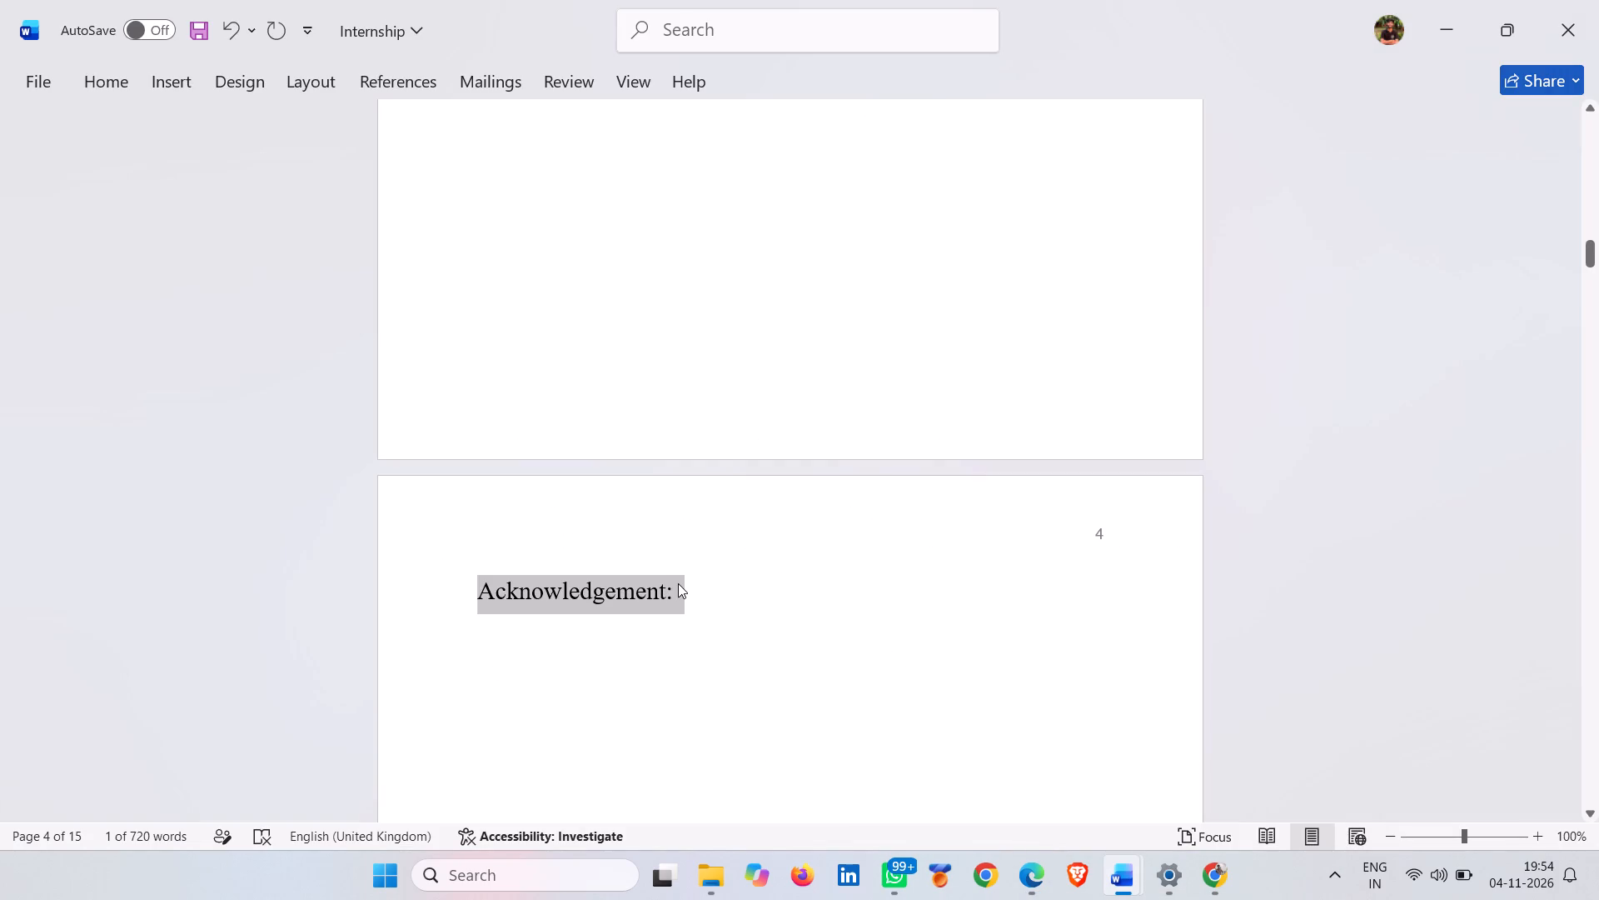
# Make the Acknowledgement heading on page 4 bold at font size 18.
pyautogui.click(674, 595)
pyautogui.moveTo(674, 595); pyautogui.dragTo(500, 624)
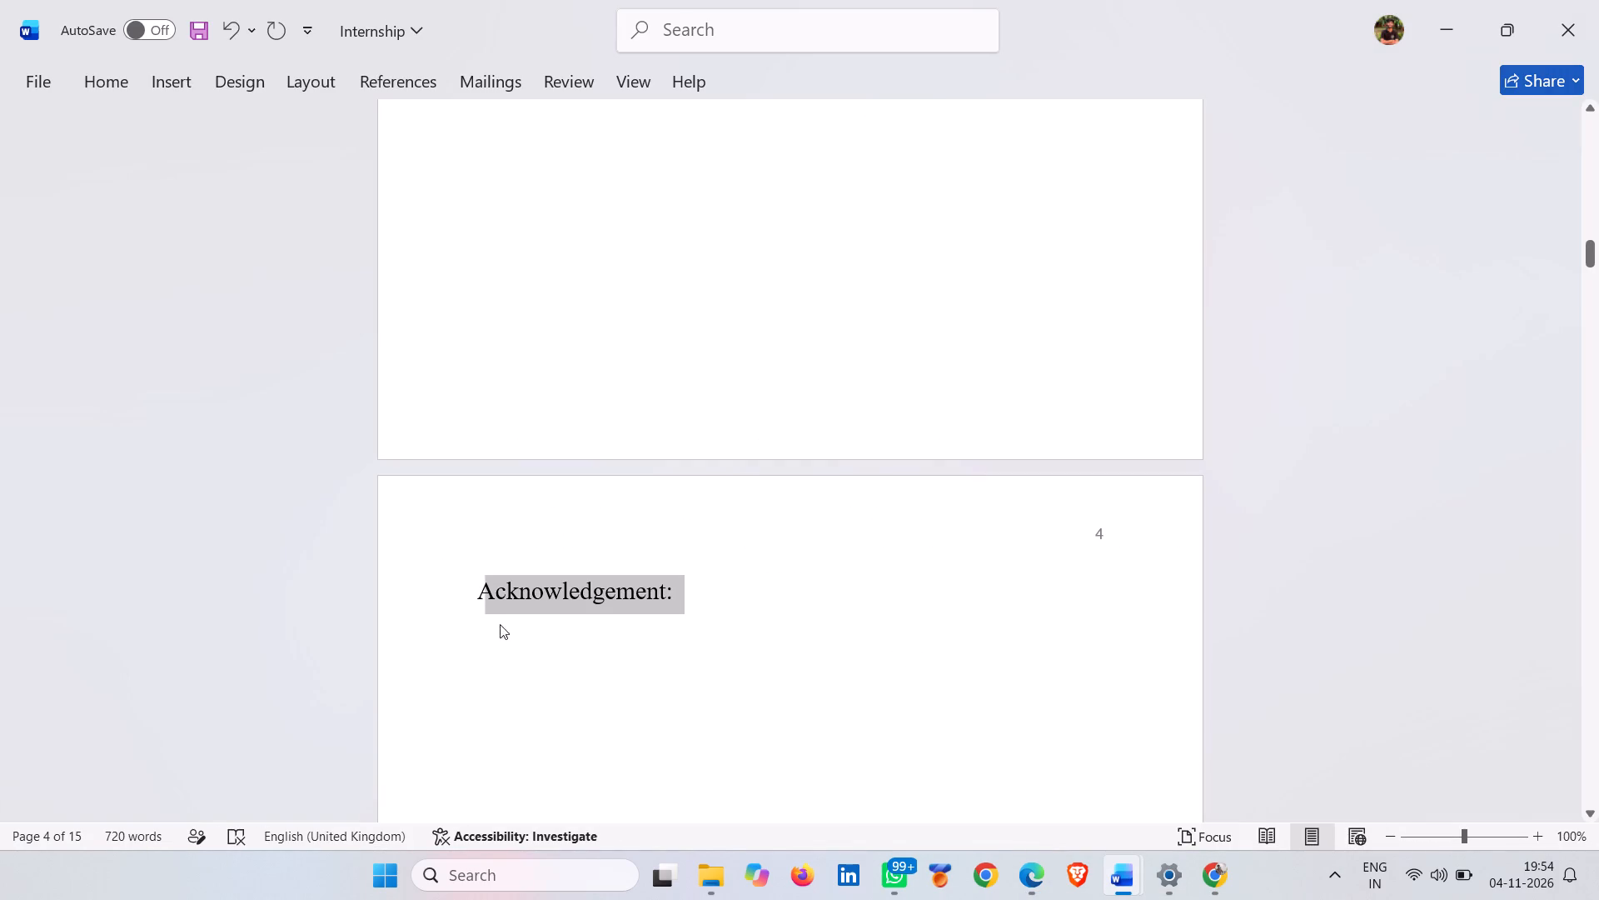
pyautogui.moveTo(500, 624); pyautogui.dragTo(487, 601)
pyautogui.click(635, 522)
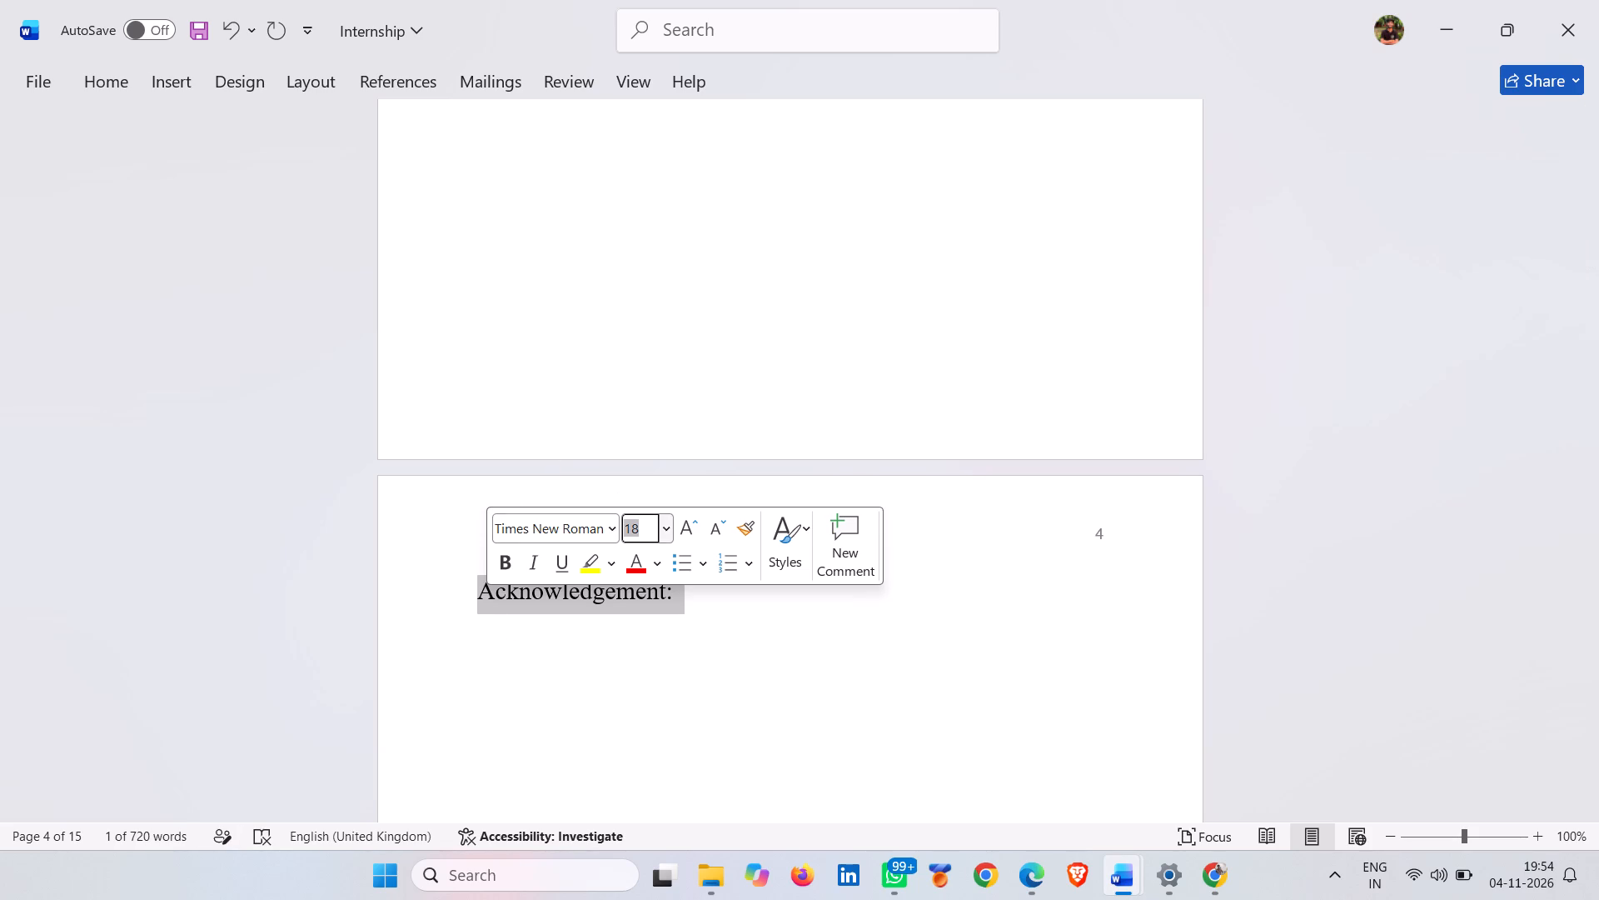
pyautogui.write('18')
pyautogui.press('Return')
pyautogui.click(516, 563)
pyautogui.click(778, 678)
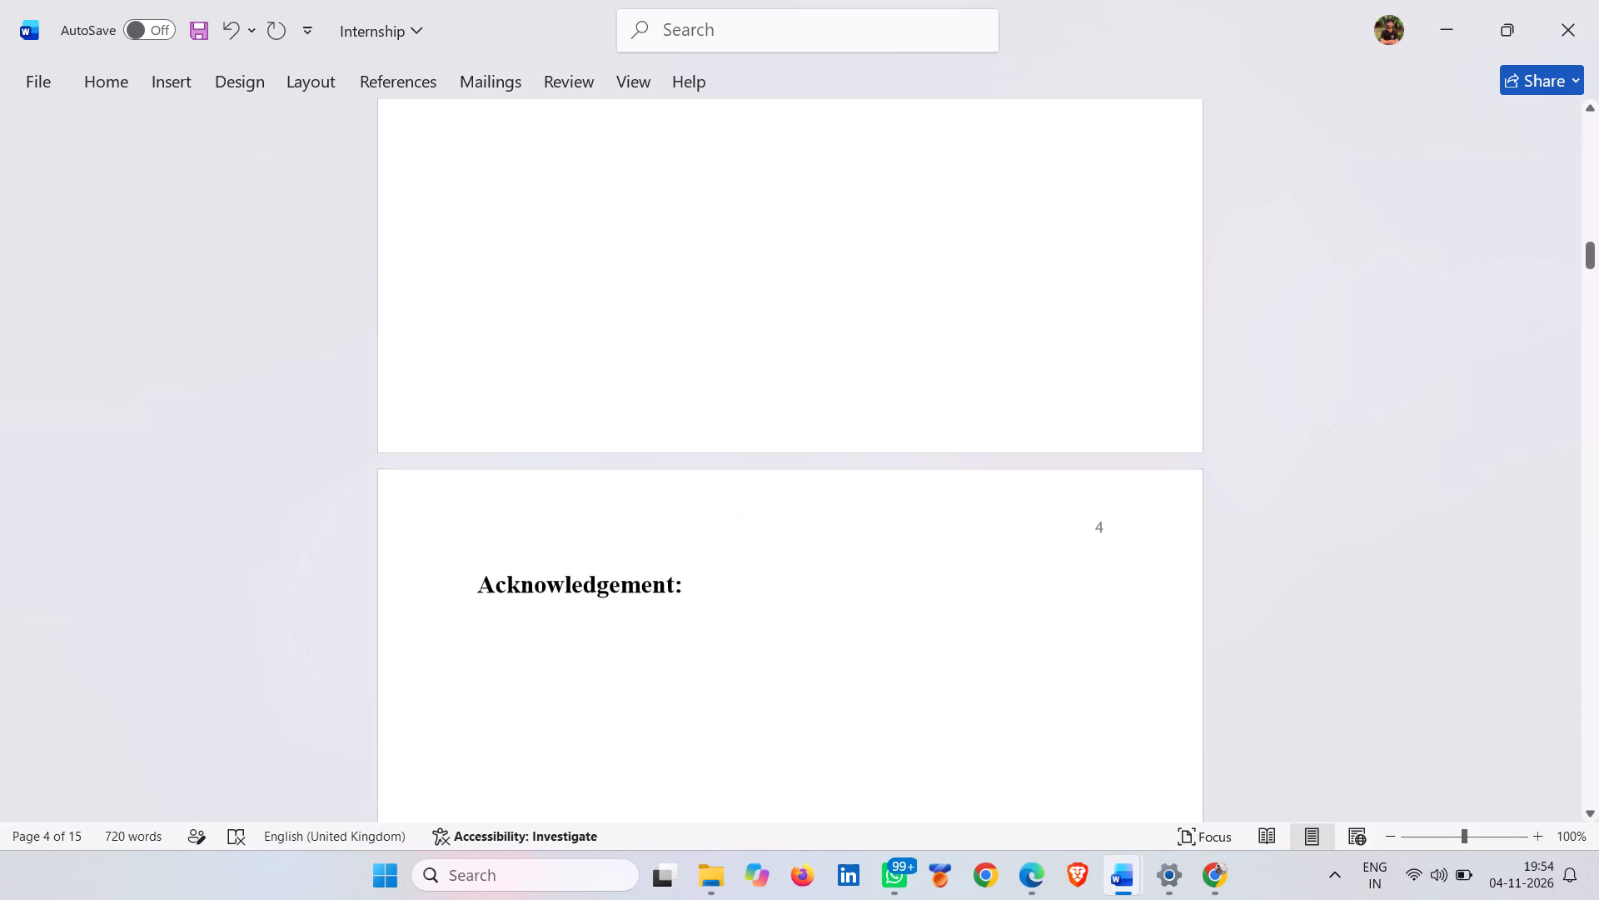
# Copy the full acknowledgement text from page 4 of Internship Report.pdf in Edge into the Word report, directly below the Acknowledgement heading.
pyautogui.click(506, 564)
pyautogui.click(498, 552)
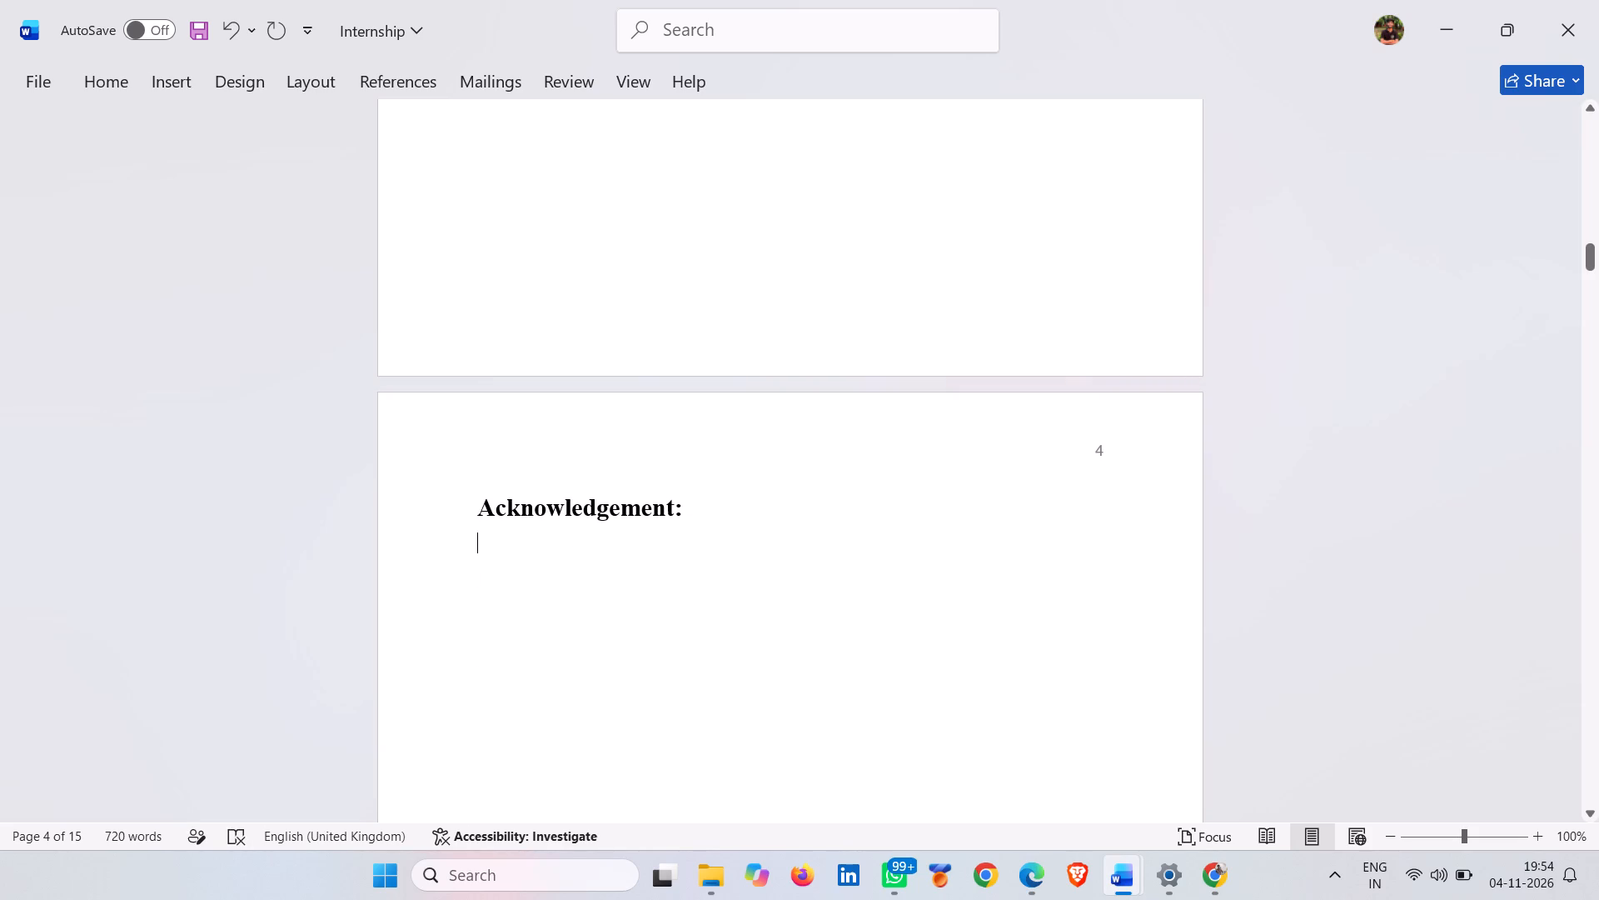
pyautogui.click(1039, 863)
pyautogui.scroll(-4, 366, 459)
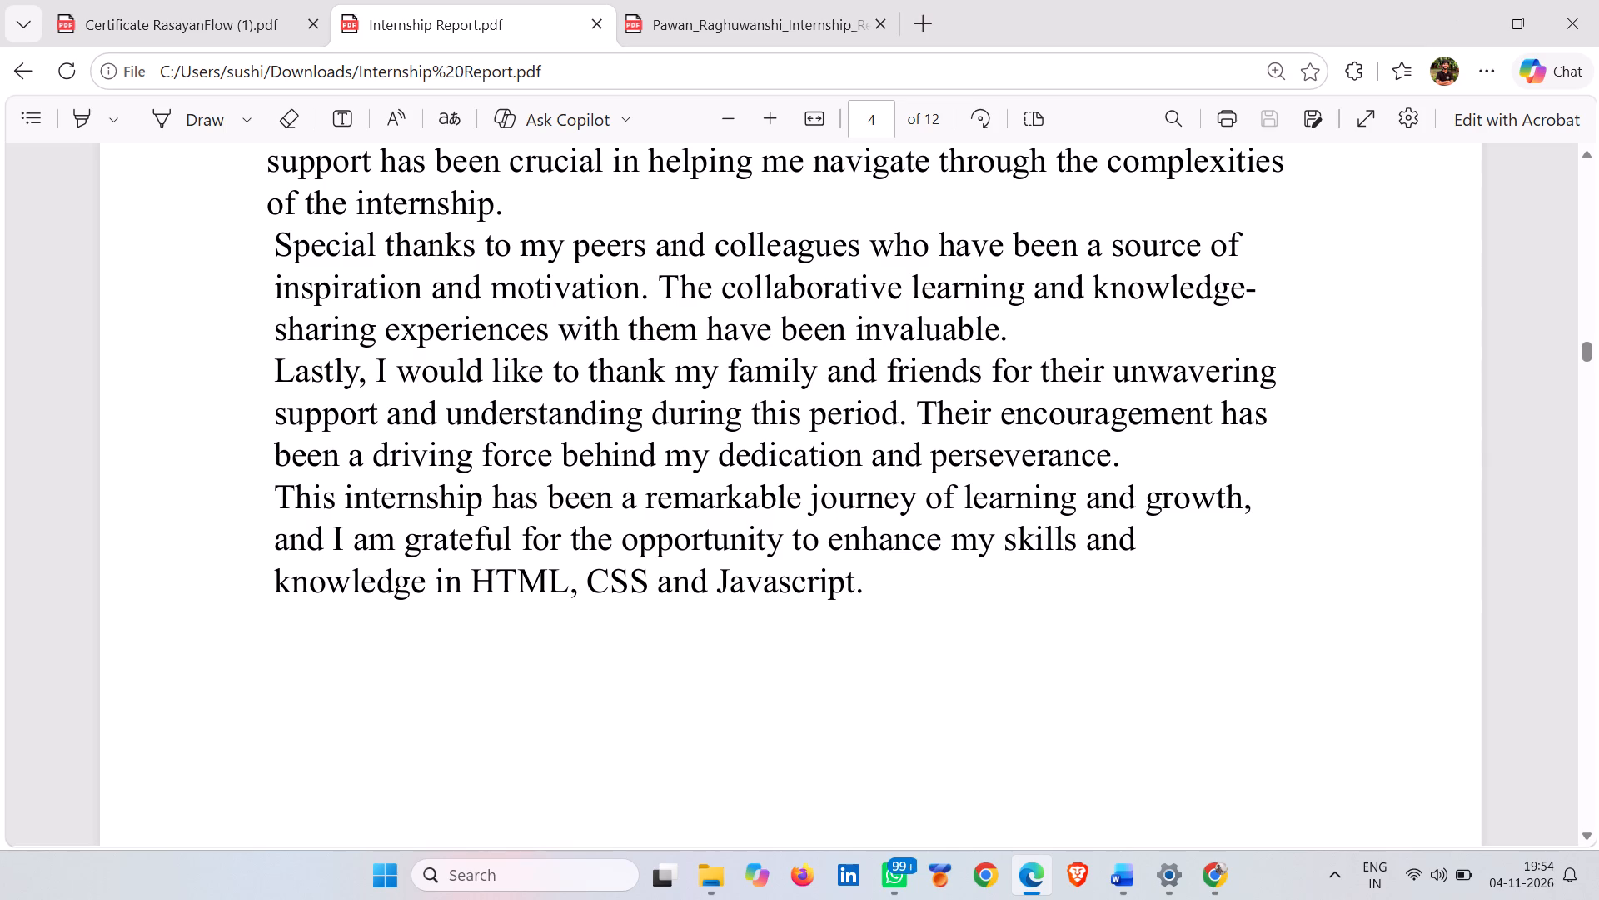
pyautogui.scroll(2, 182, 349)
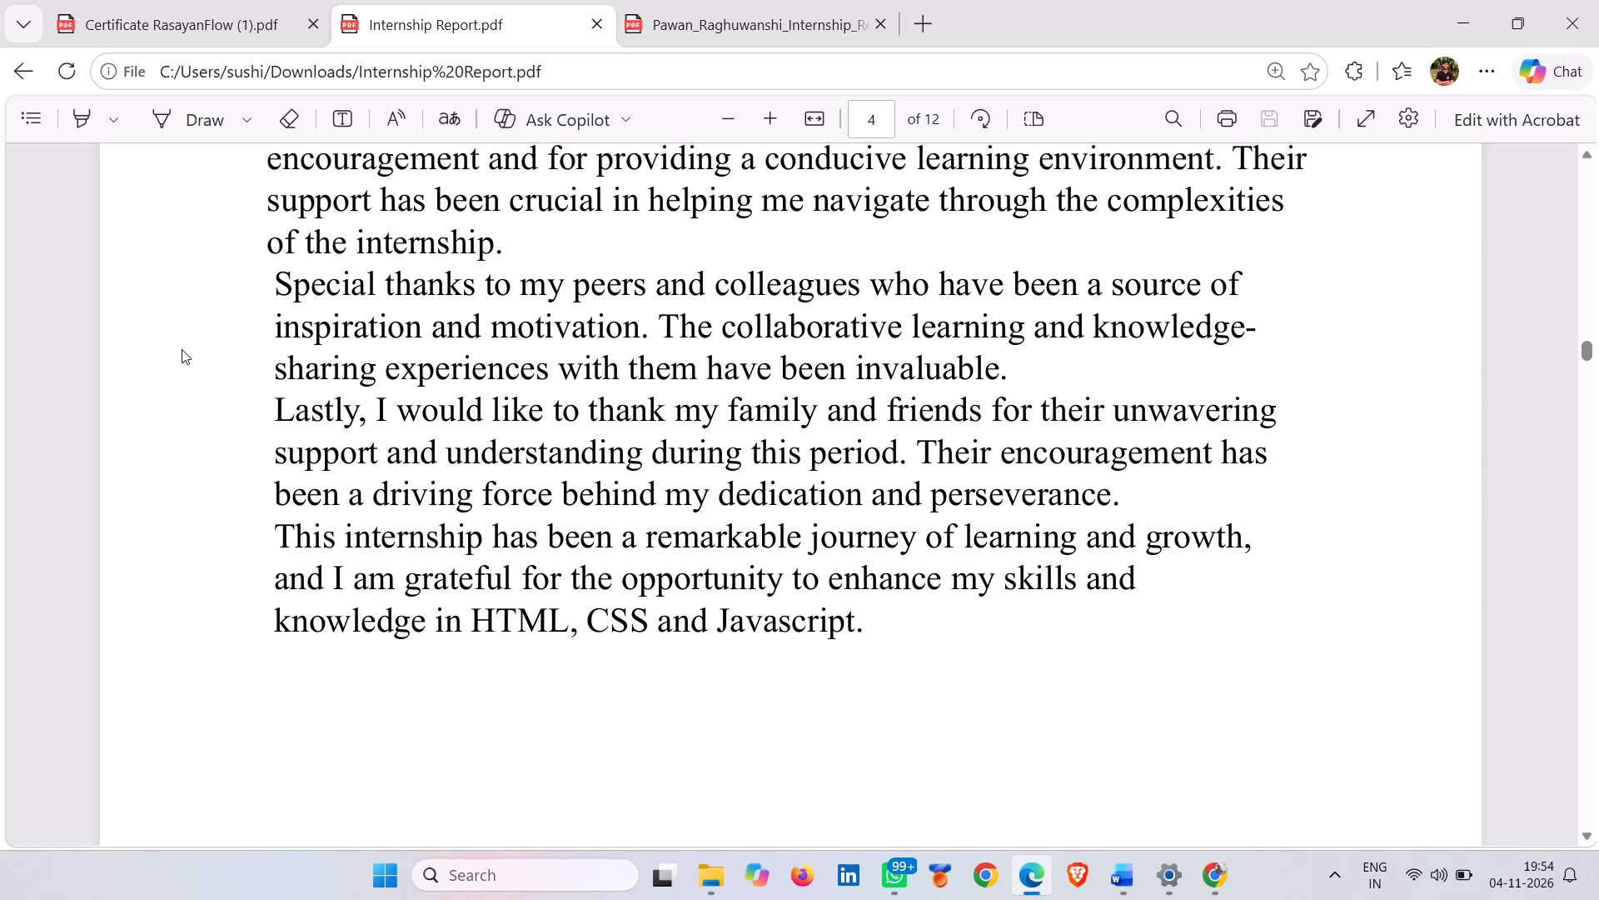
pyautogui.scroll(3, 182, 349)
pyautogui.scroll(-2, 182, 349)
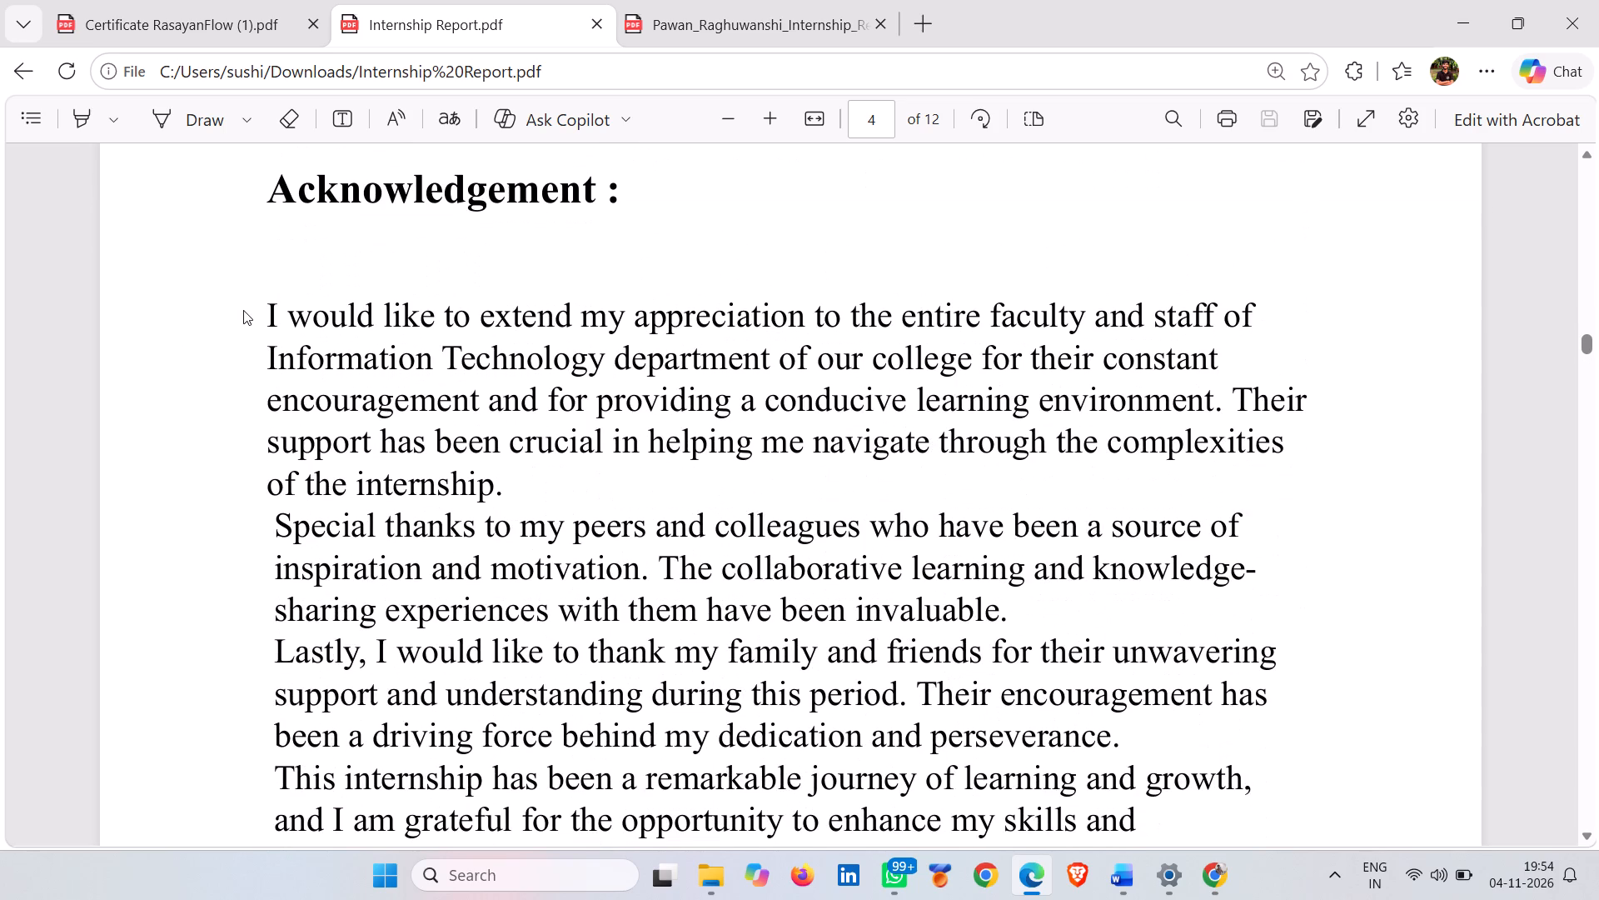
pyautogui.scroll(-1, 243, 310)
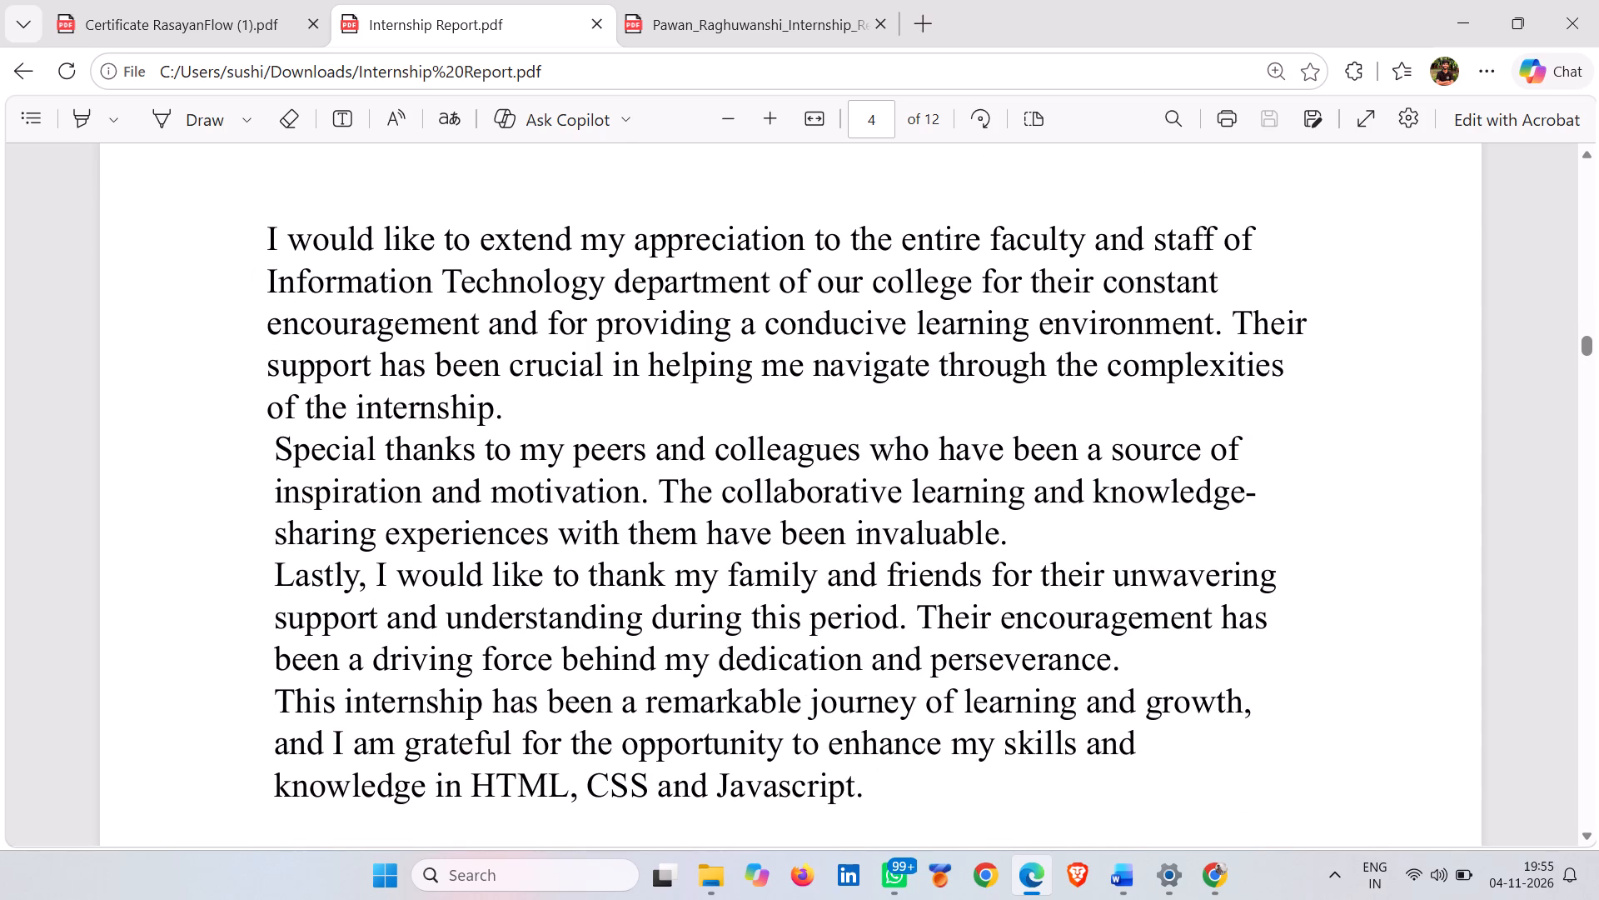
pyautogui.moveTo(253, 240); pyautogui.dragTo(856, 732)
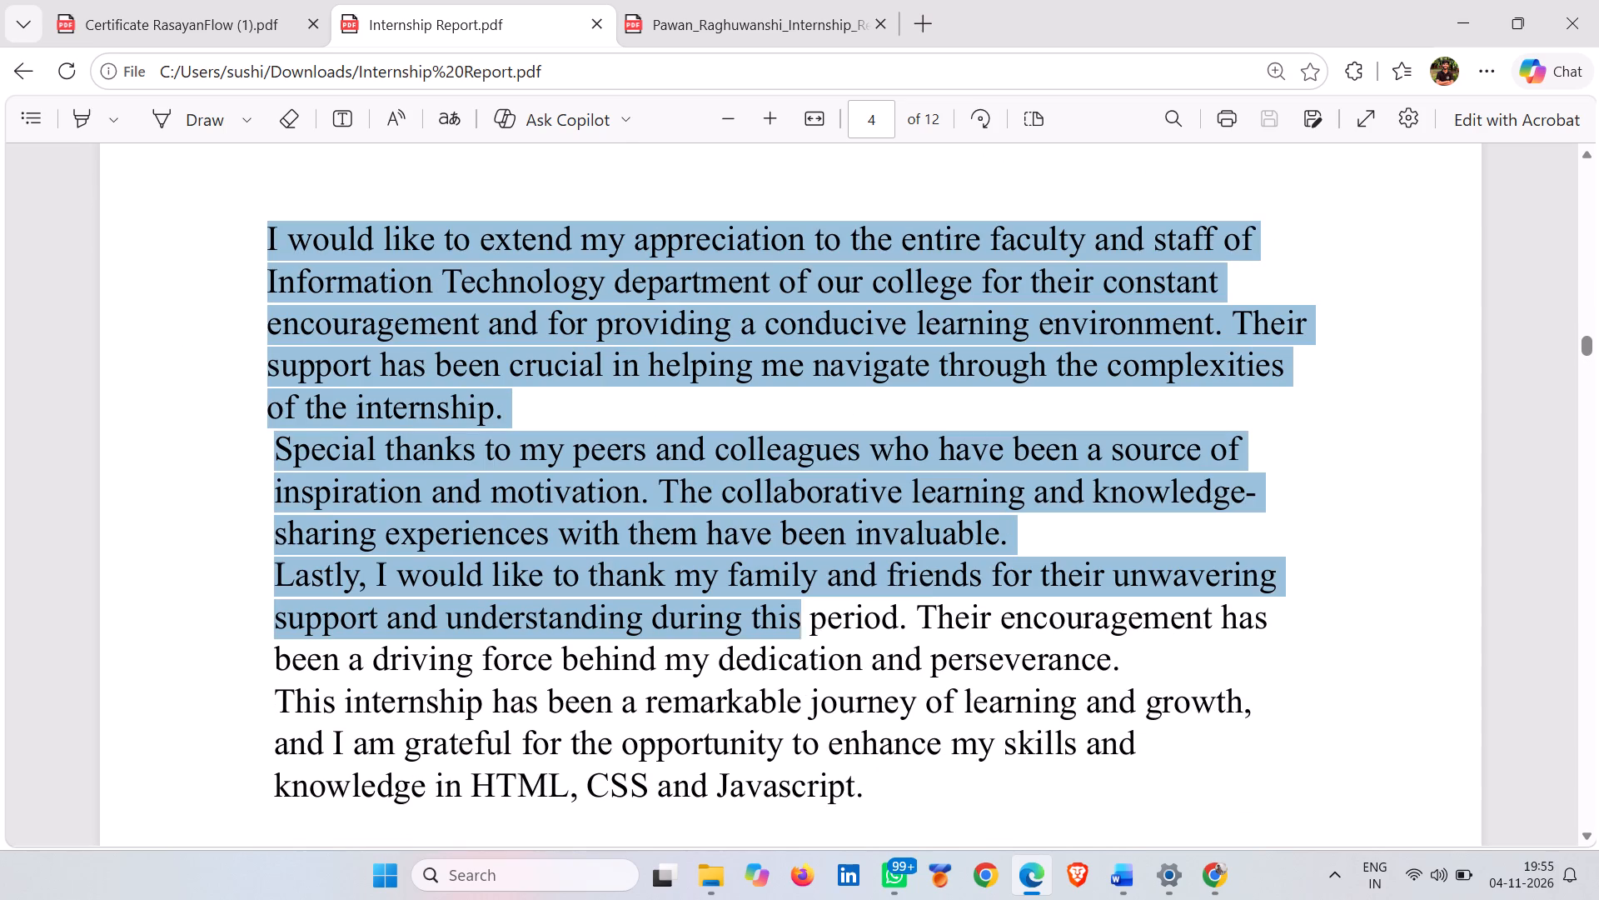
pyautogui.moveTo(856, 732); pyautogui.dragTo(929, 817)
pyautogui.hotkey('ctrl', 'c')
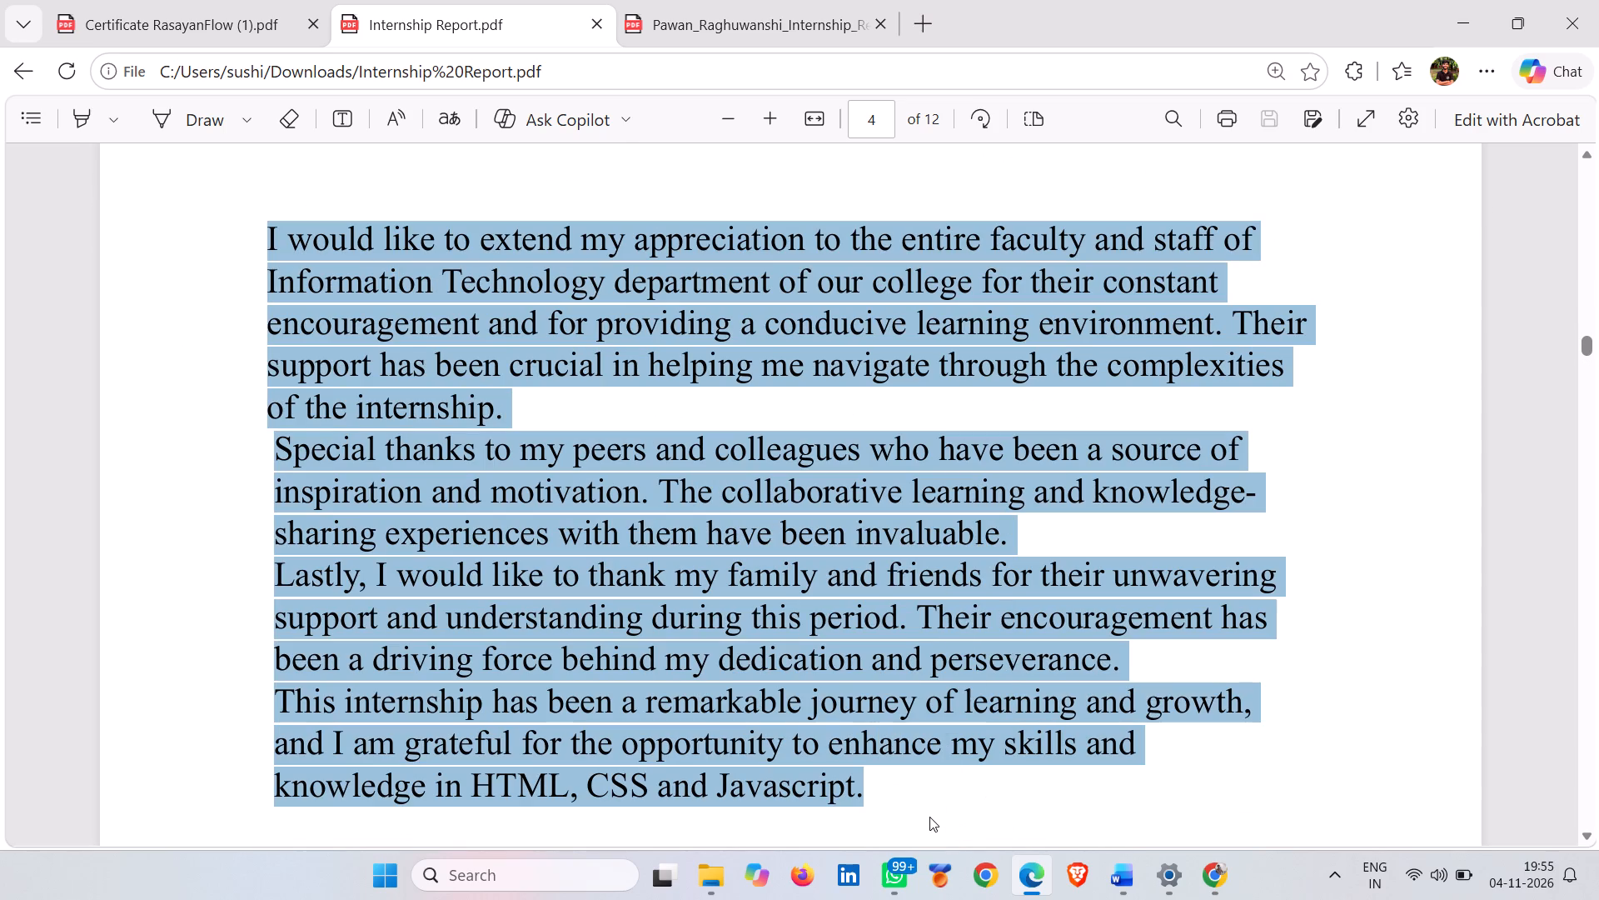
pyautogui.click(869, 685)
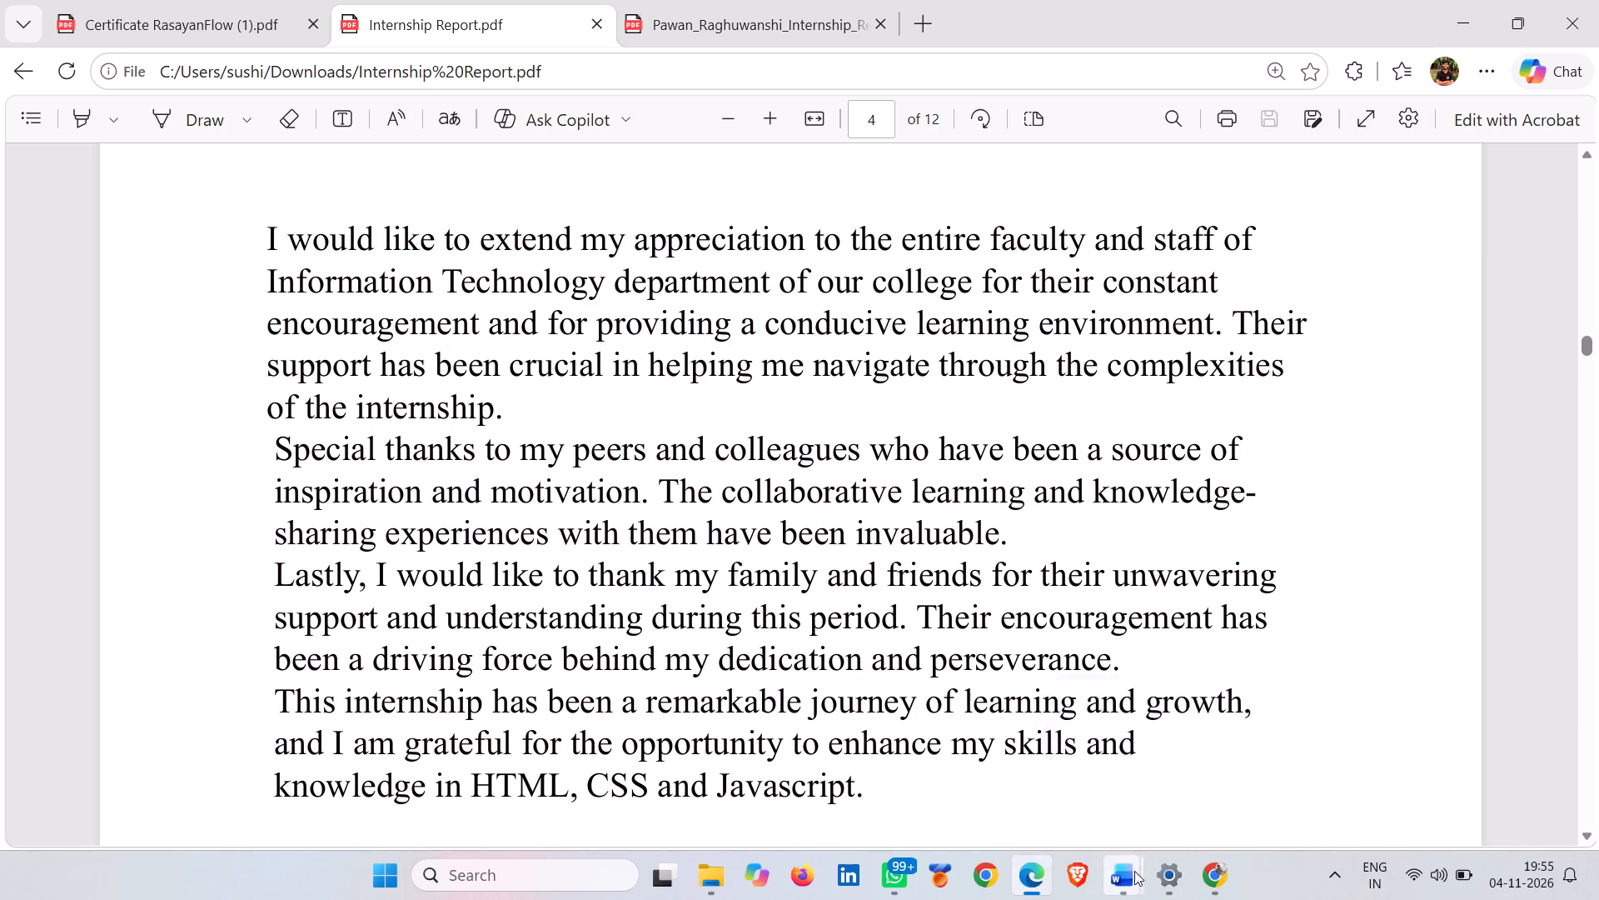
pyautogui.click(1073, 776)
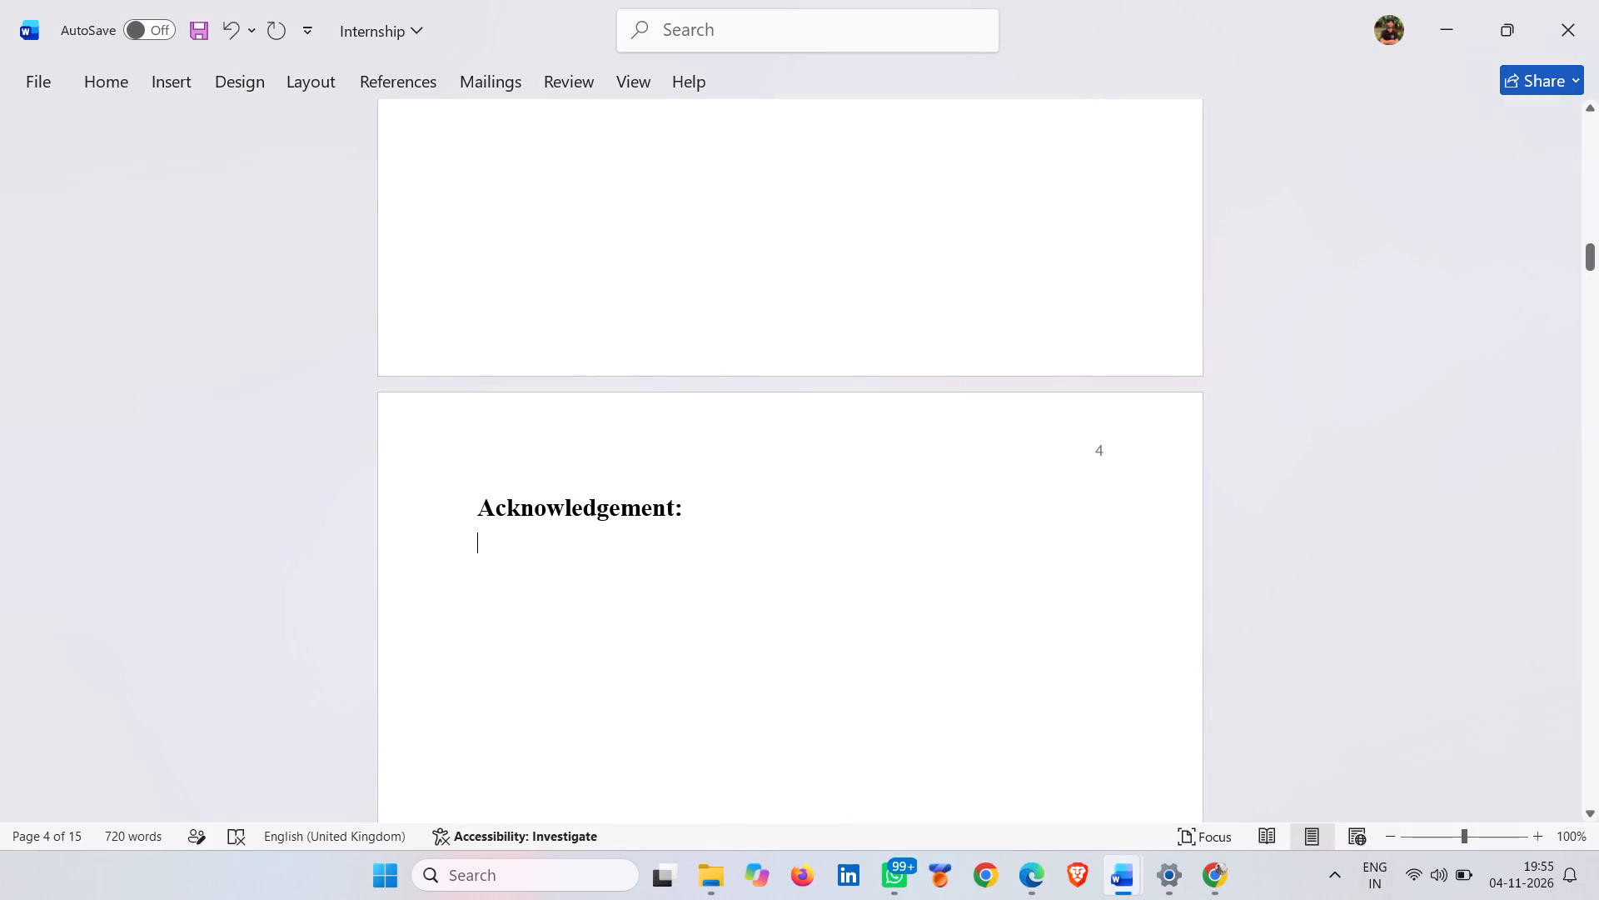
pyautogui.hotkey('ctrl', 'v')
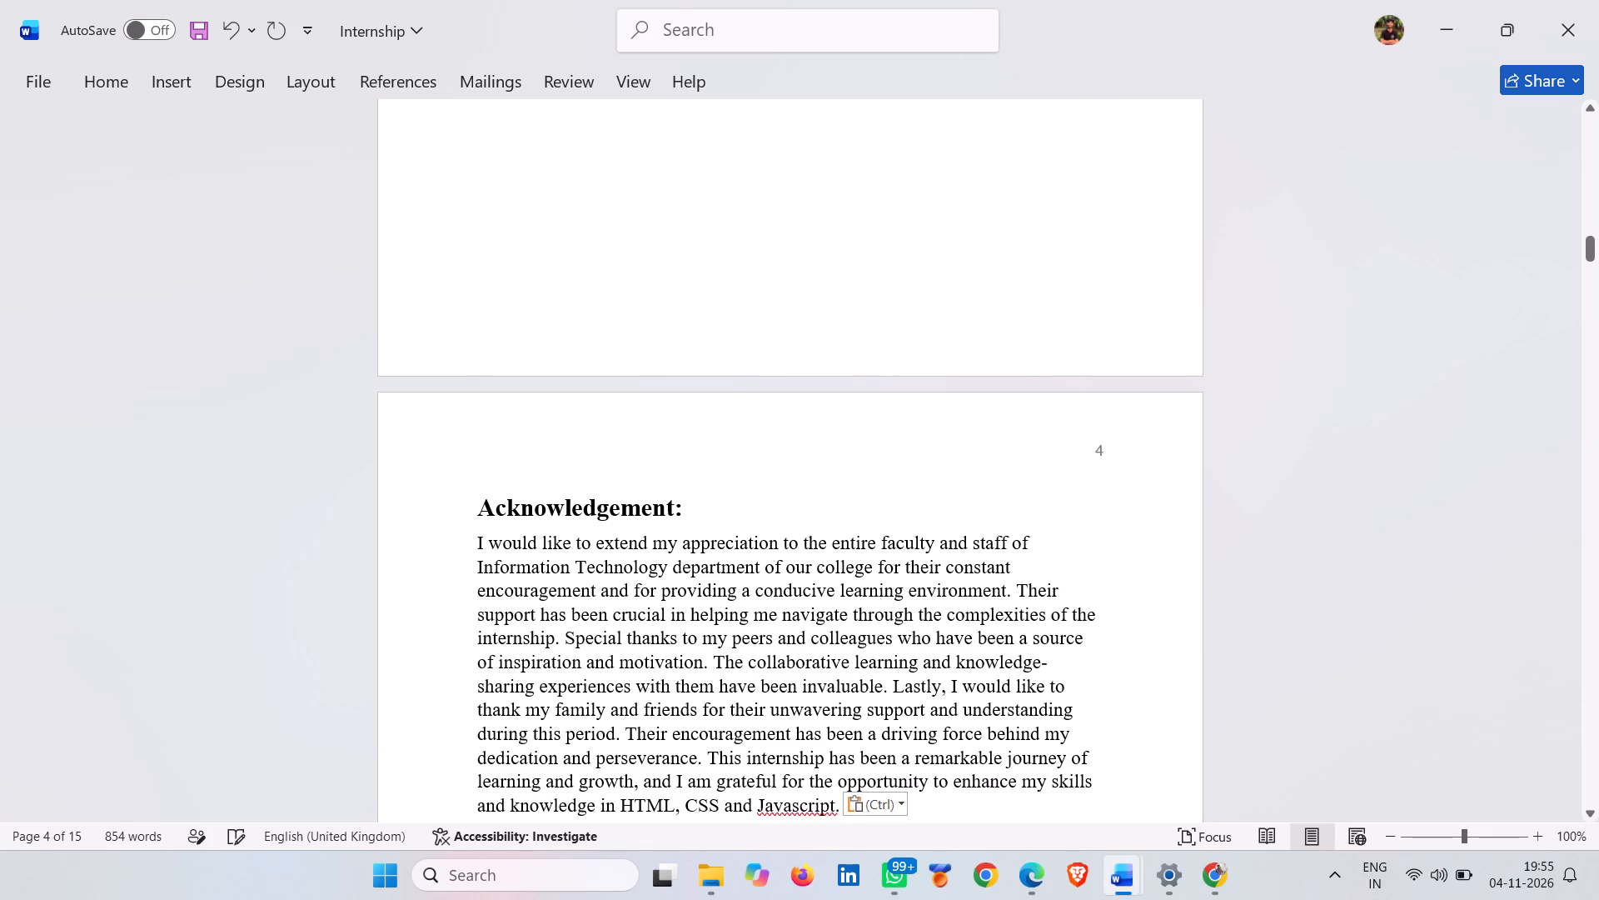
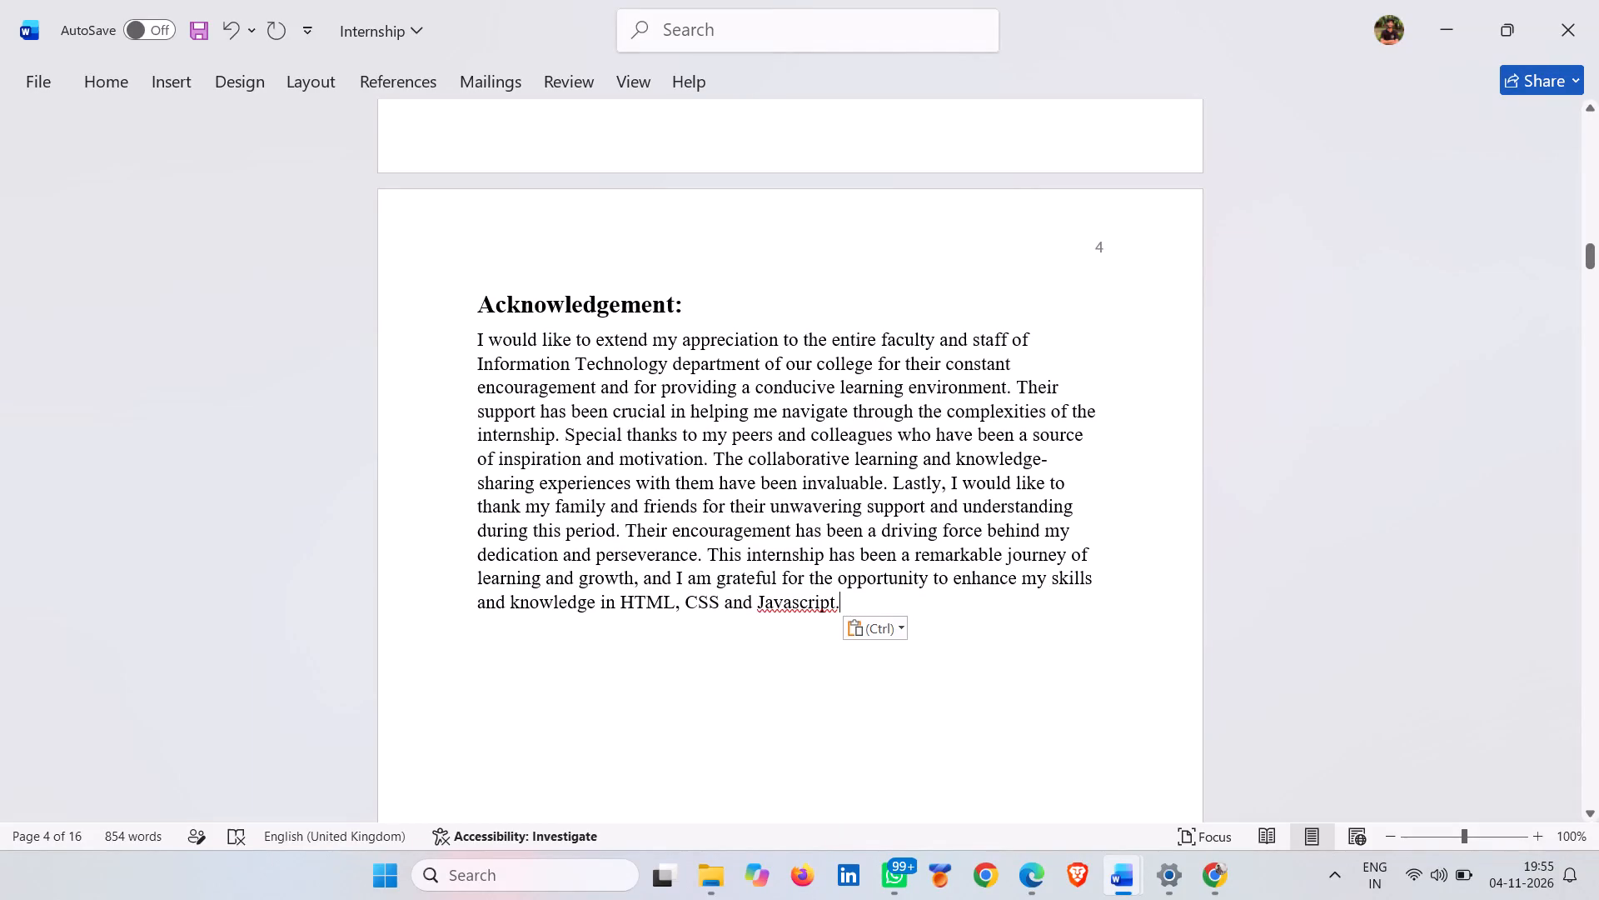
# Replace "HTML, CSS and Javascript" with "Software Development" in the last sentence of the acknowledgement text on page 4.
pyautogui.click(795, 597)
pyautogui.click(860, 618)
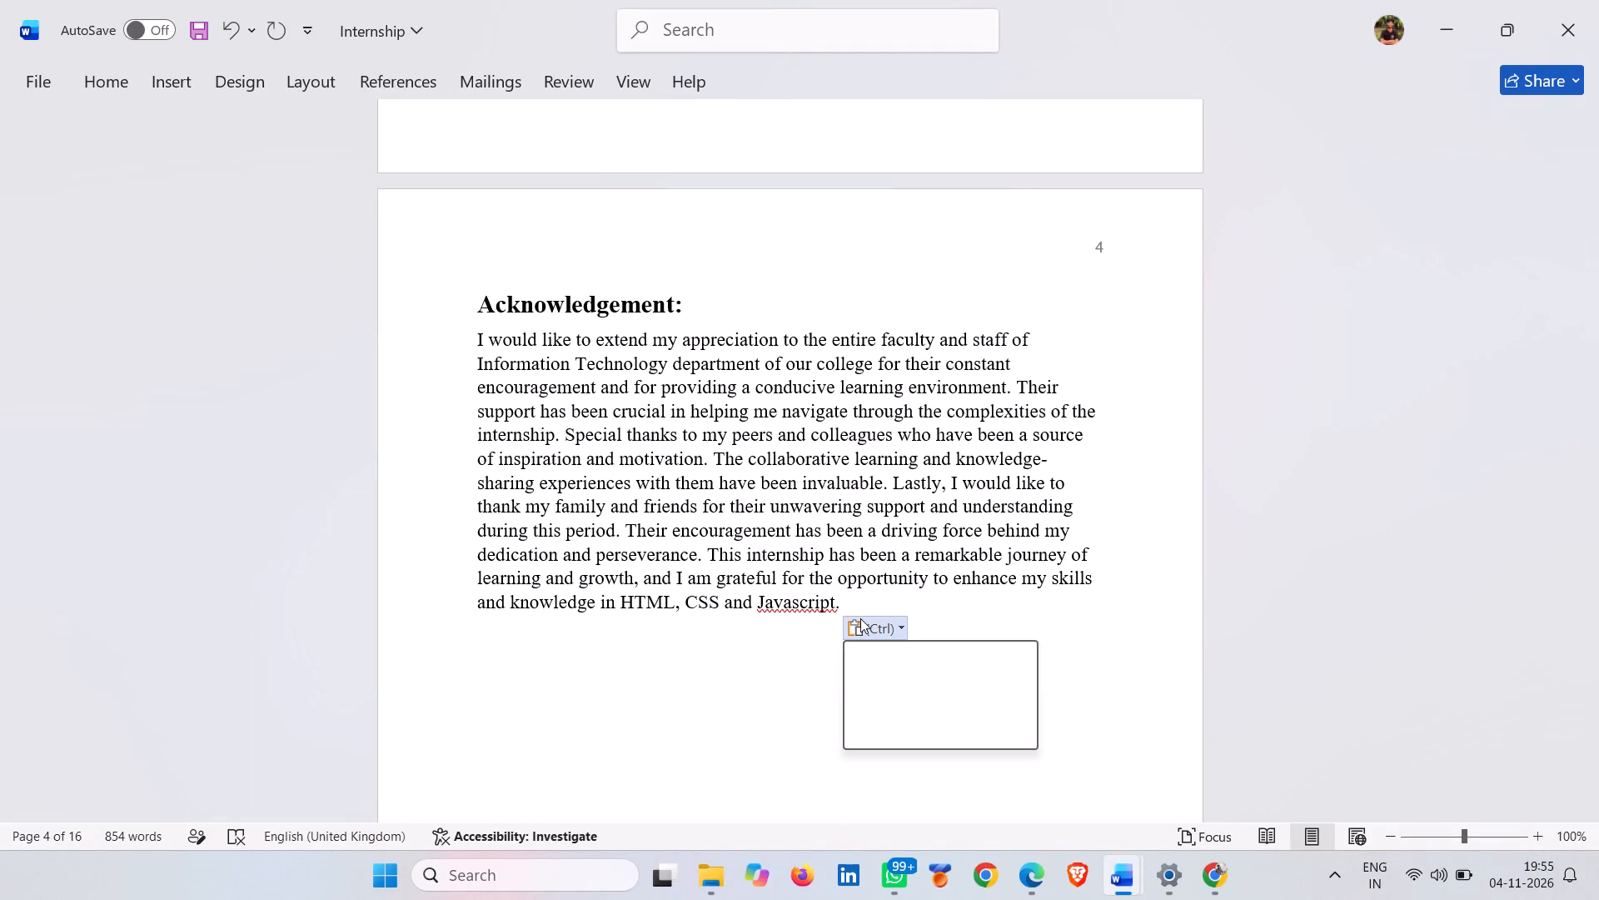
pyautogui.click(750, 603)
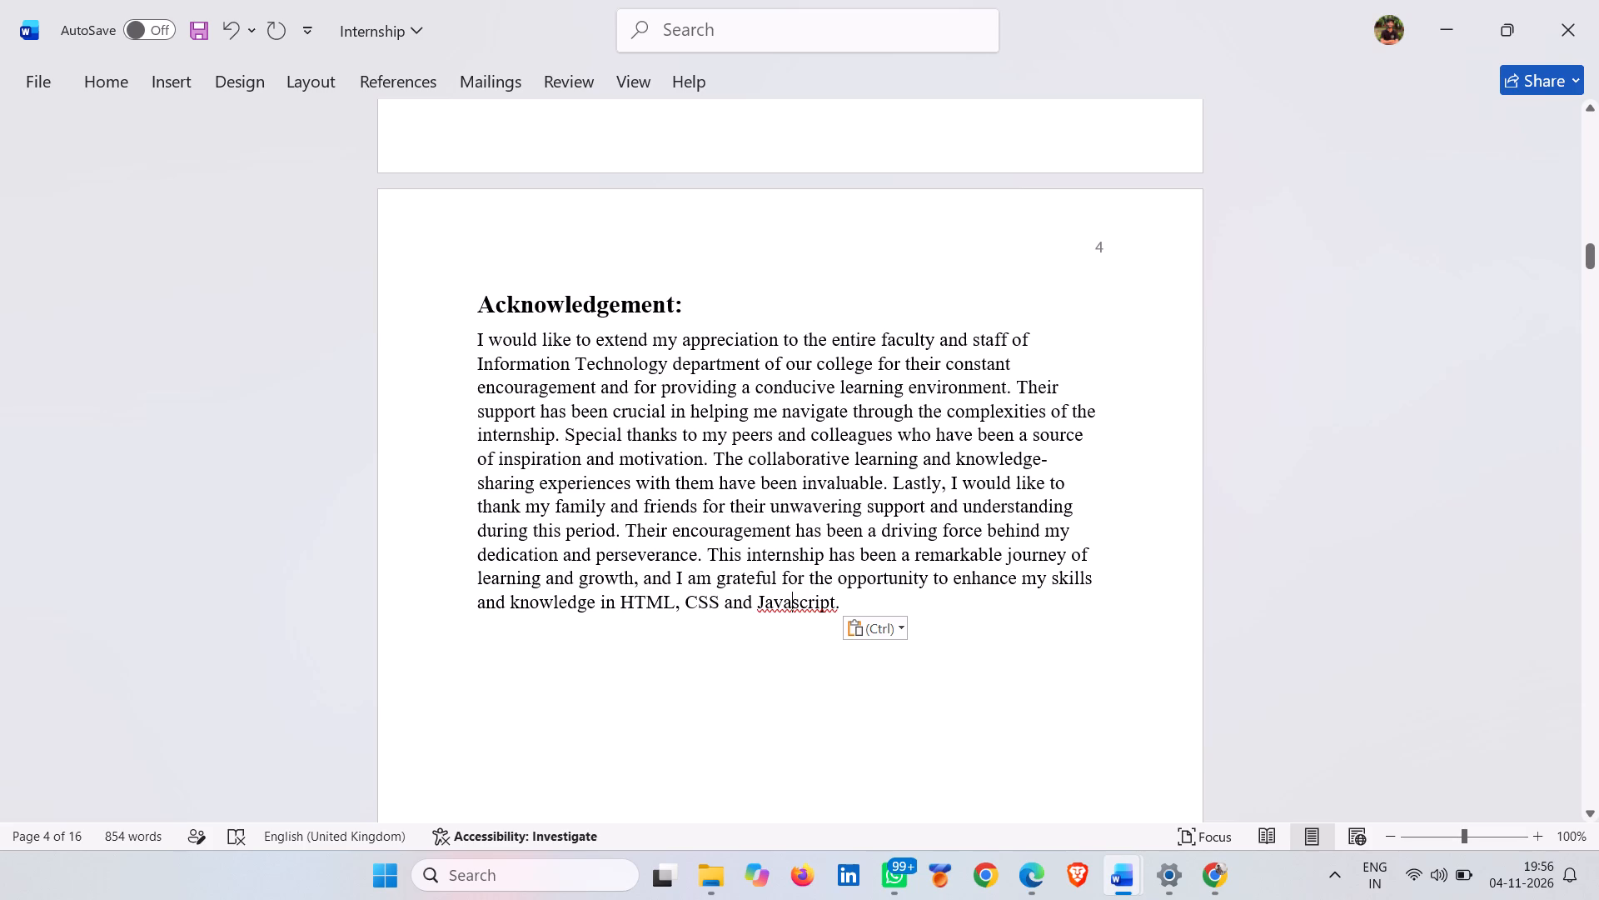
pyautogui.moveTo(833, 594); pyautogui.dragTo(661, 606)
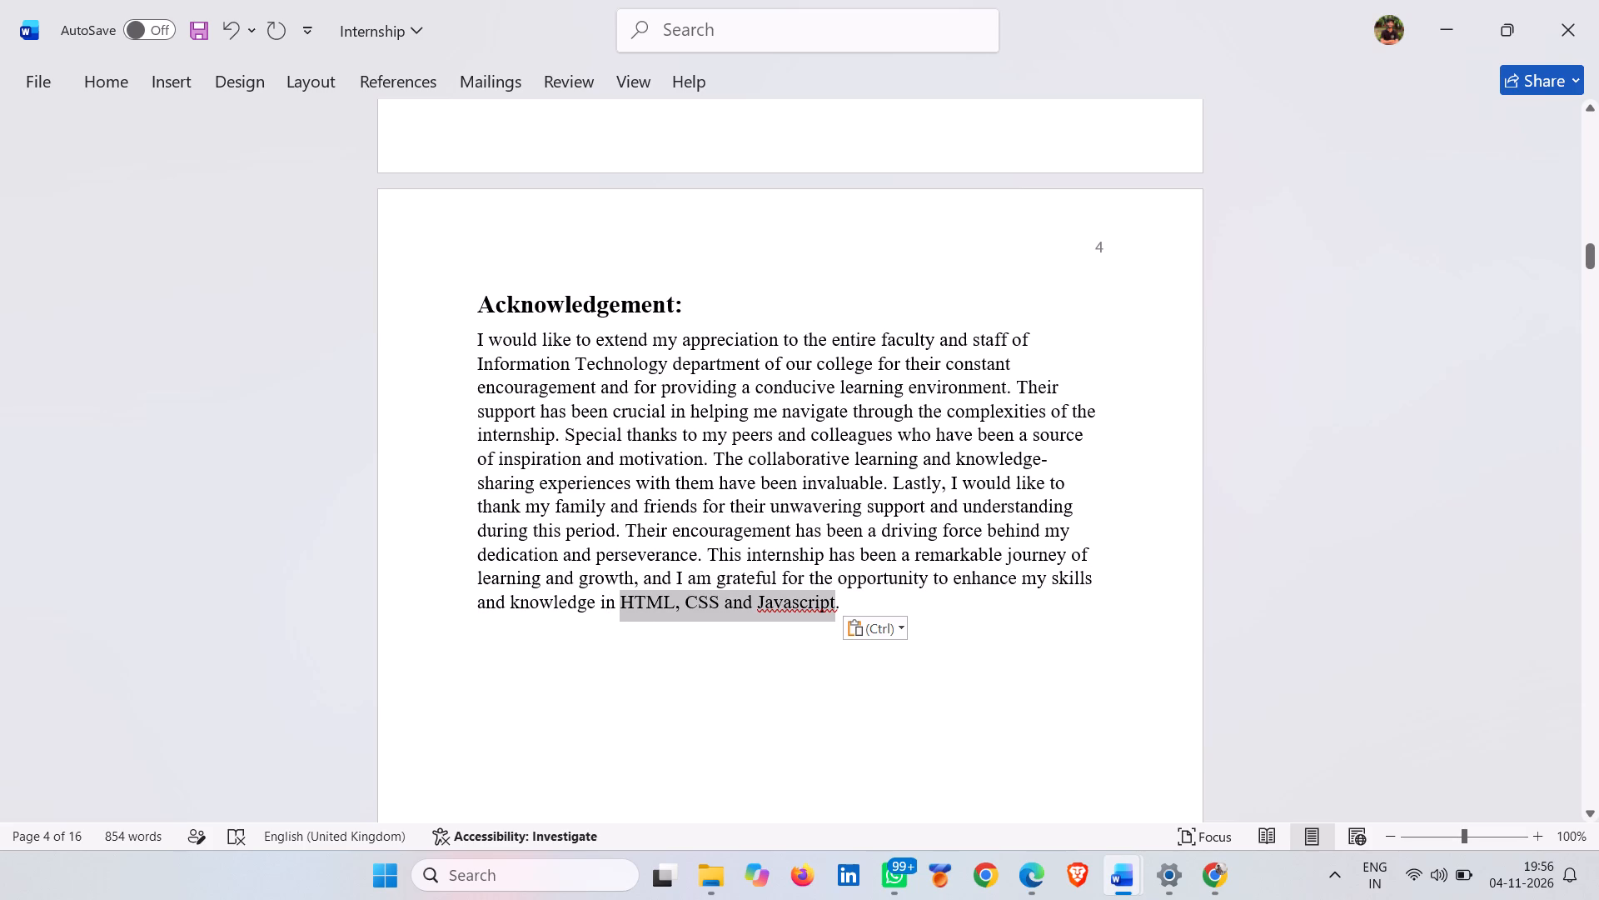
pyautogui.moveTo(661, 606); pyautogui.dragTo(622, 601)
pyautogui.write('Software Development')
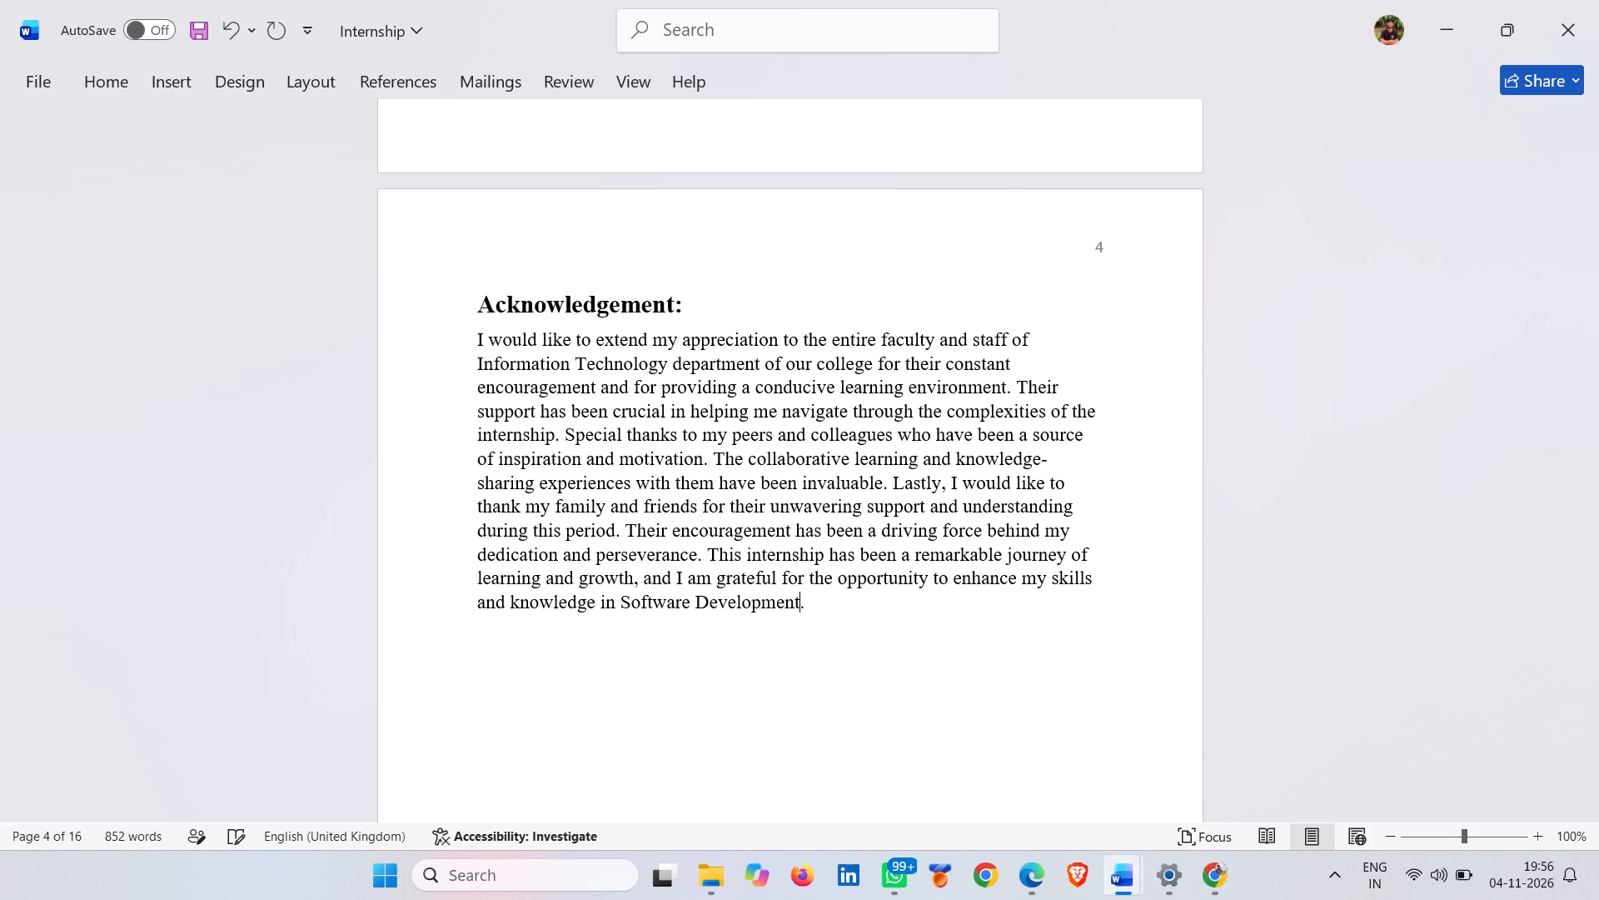
pyautogui.click(641, 643)
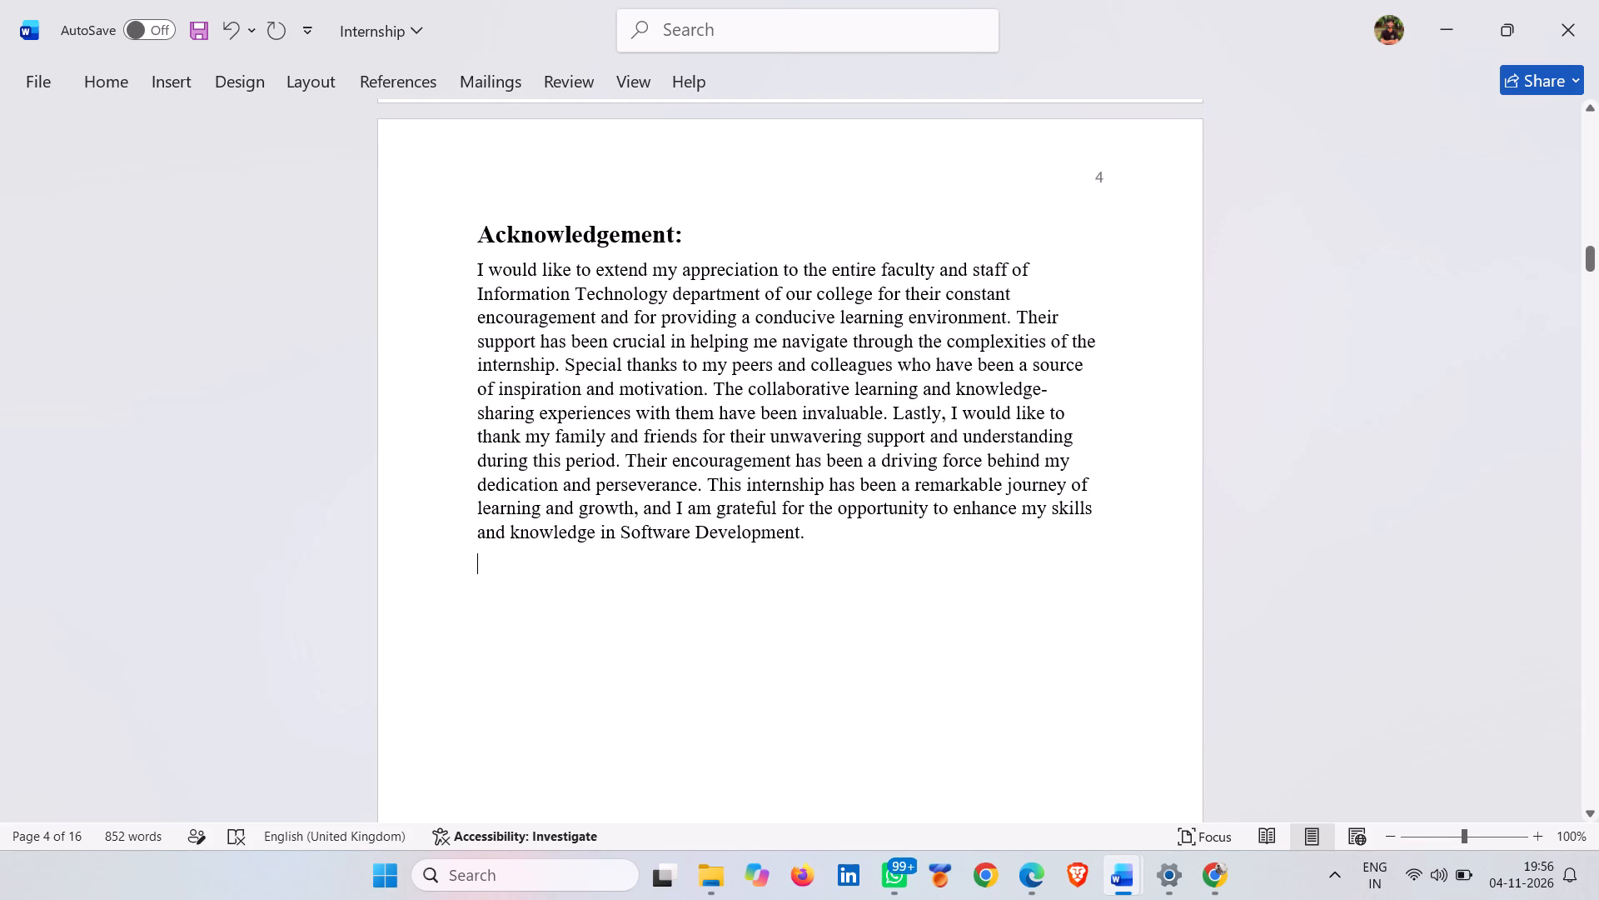
pyautogui.moveTo(817, 537); pyautogui.dragTo(436, 297)
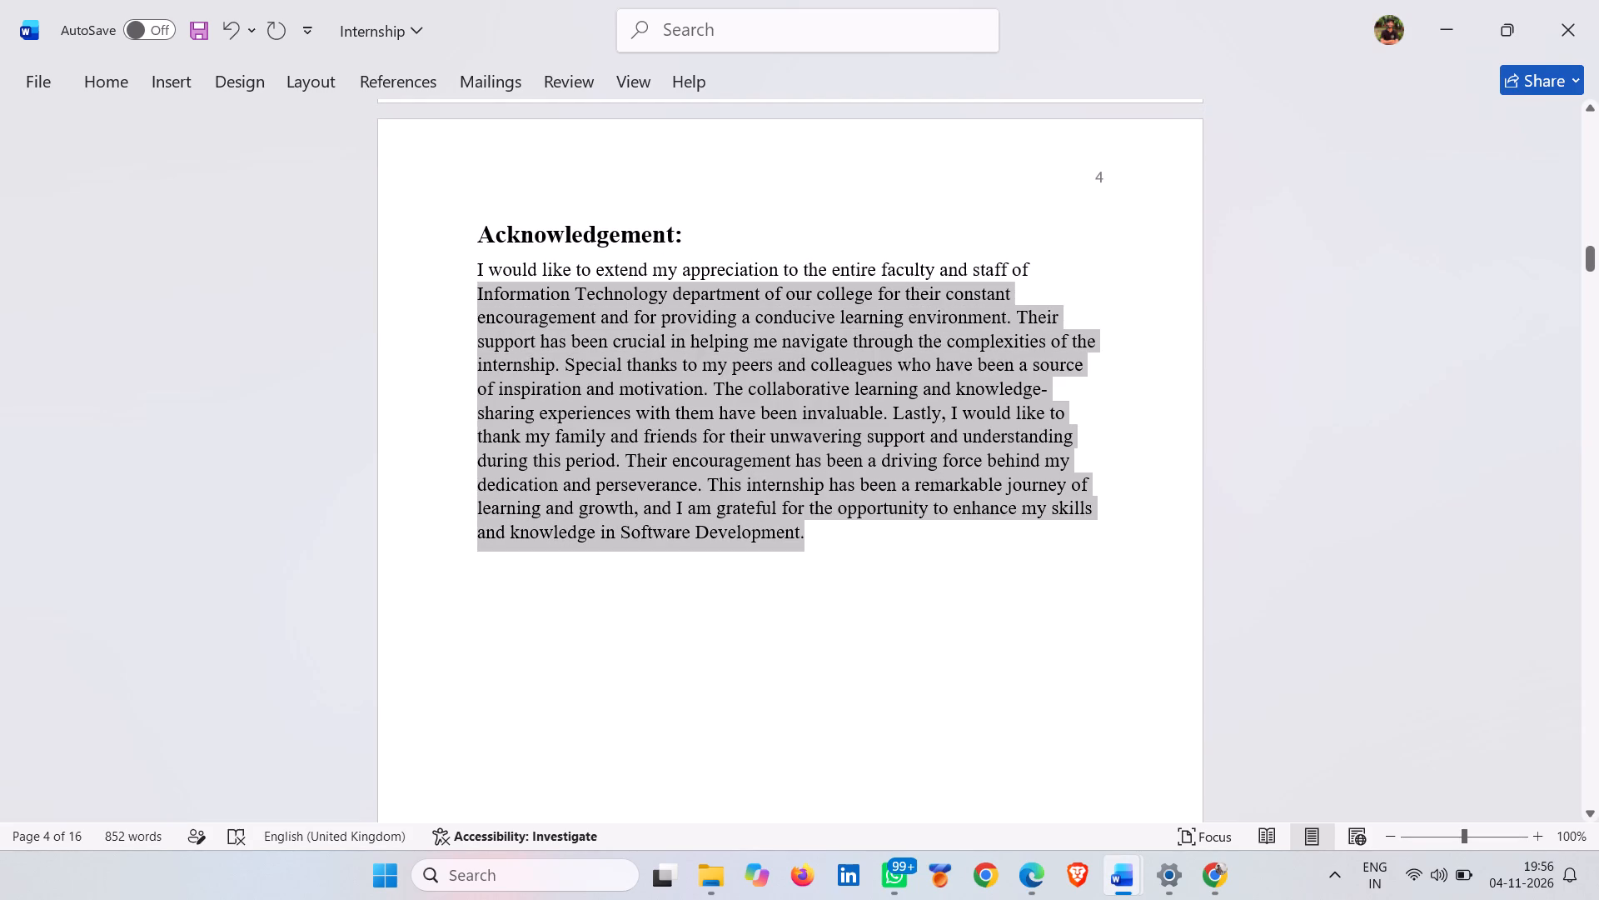
pyautogui.moveTo(436, 297); pyautogui.dragTo(436, 274)
pyautogui.hotkey('ctrl', 'c')
pyautogui.click(583, 402)
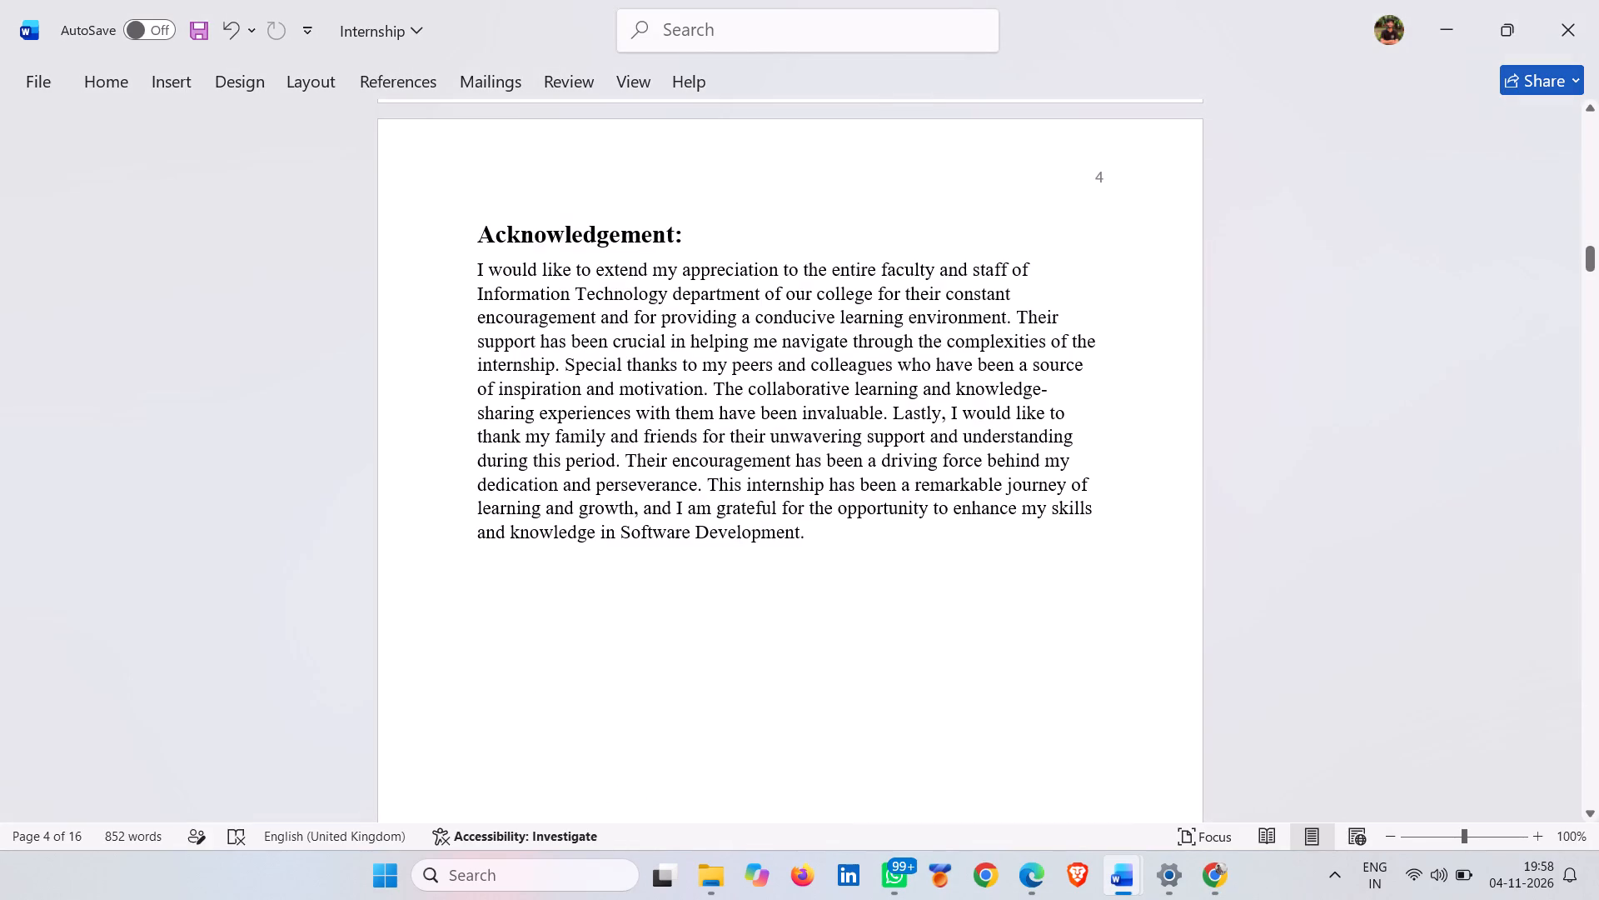
pyautogui.moveTo(805, 532); pyautogui.dragTo(463, 260)
pyautogui.hotkey('ctrl', 'v')
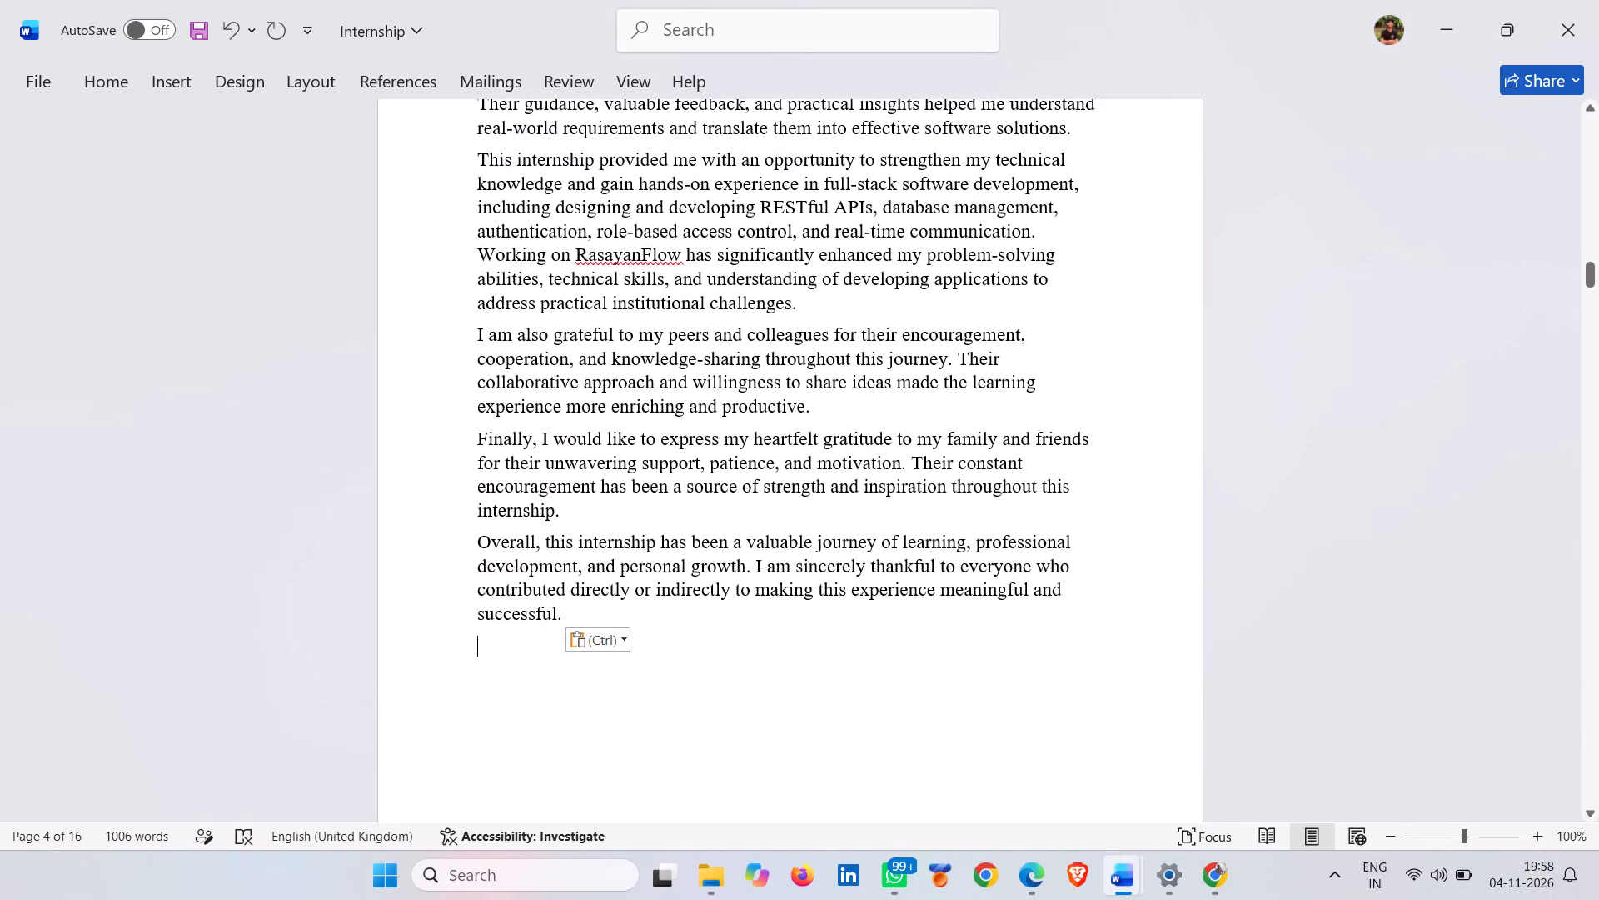
pyautogui.click(641, 453)
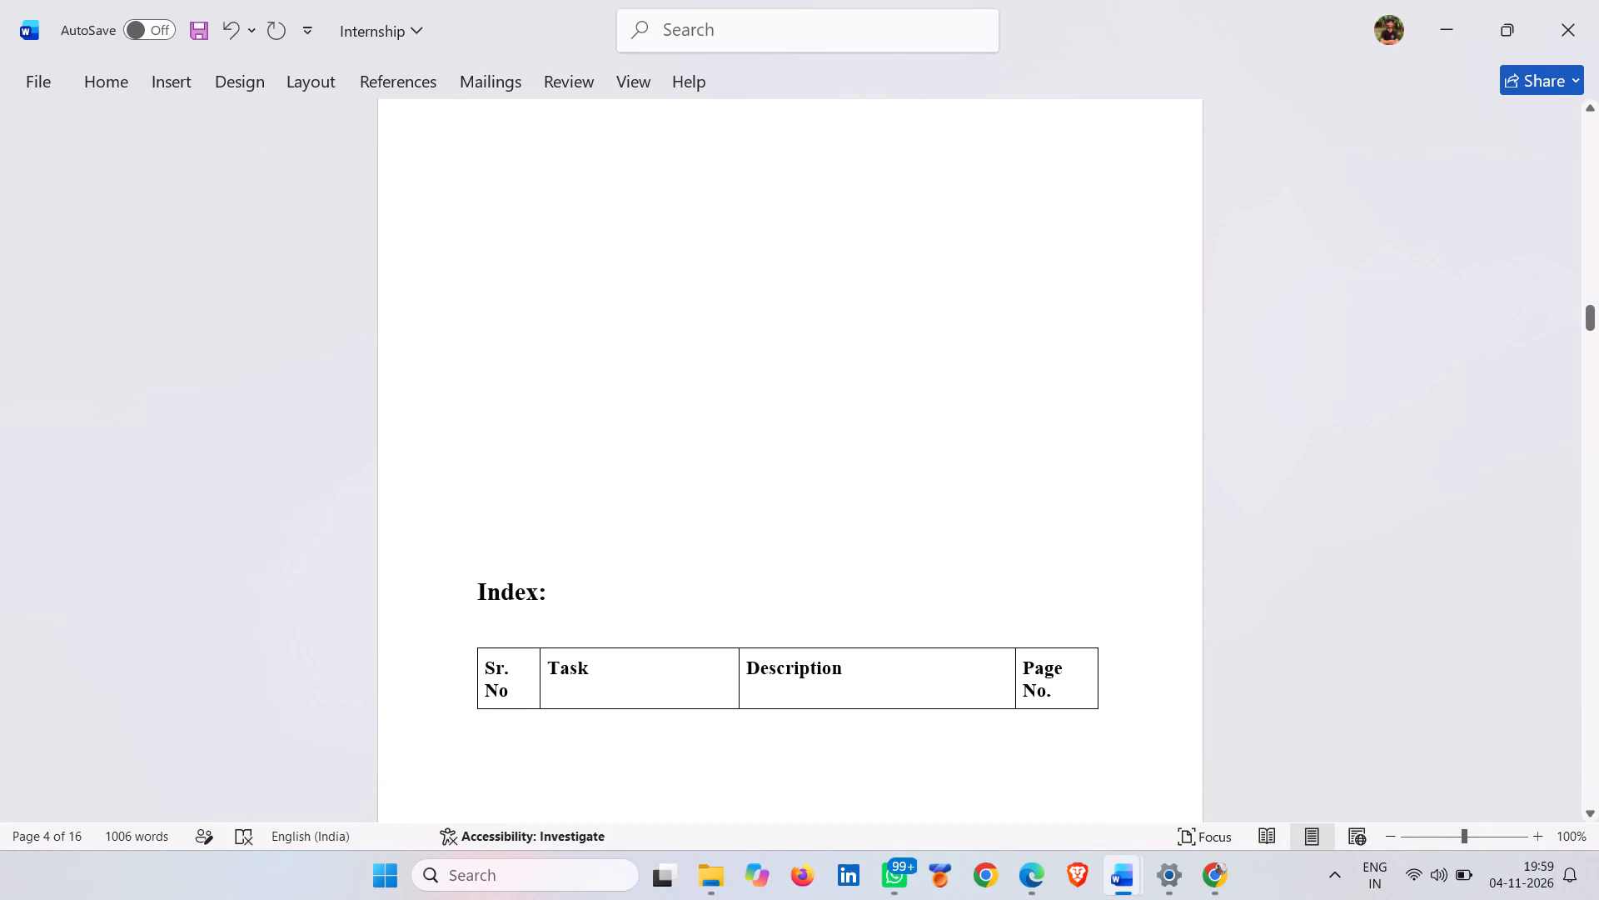
# Delete the empty lines above the "Index:" heading that follows the acknowledgement page.
pyautogui.moveTo(501, 536); pyautogui.dragTo(451, 168)
pyautogui.press('BackSpace')
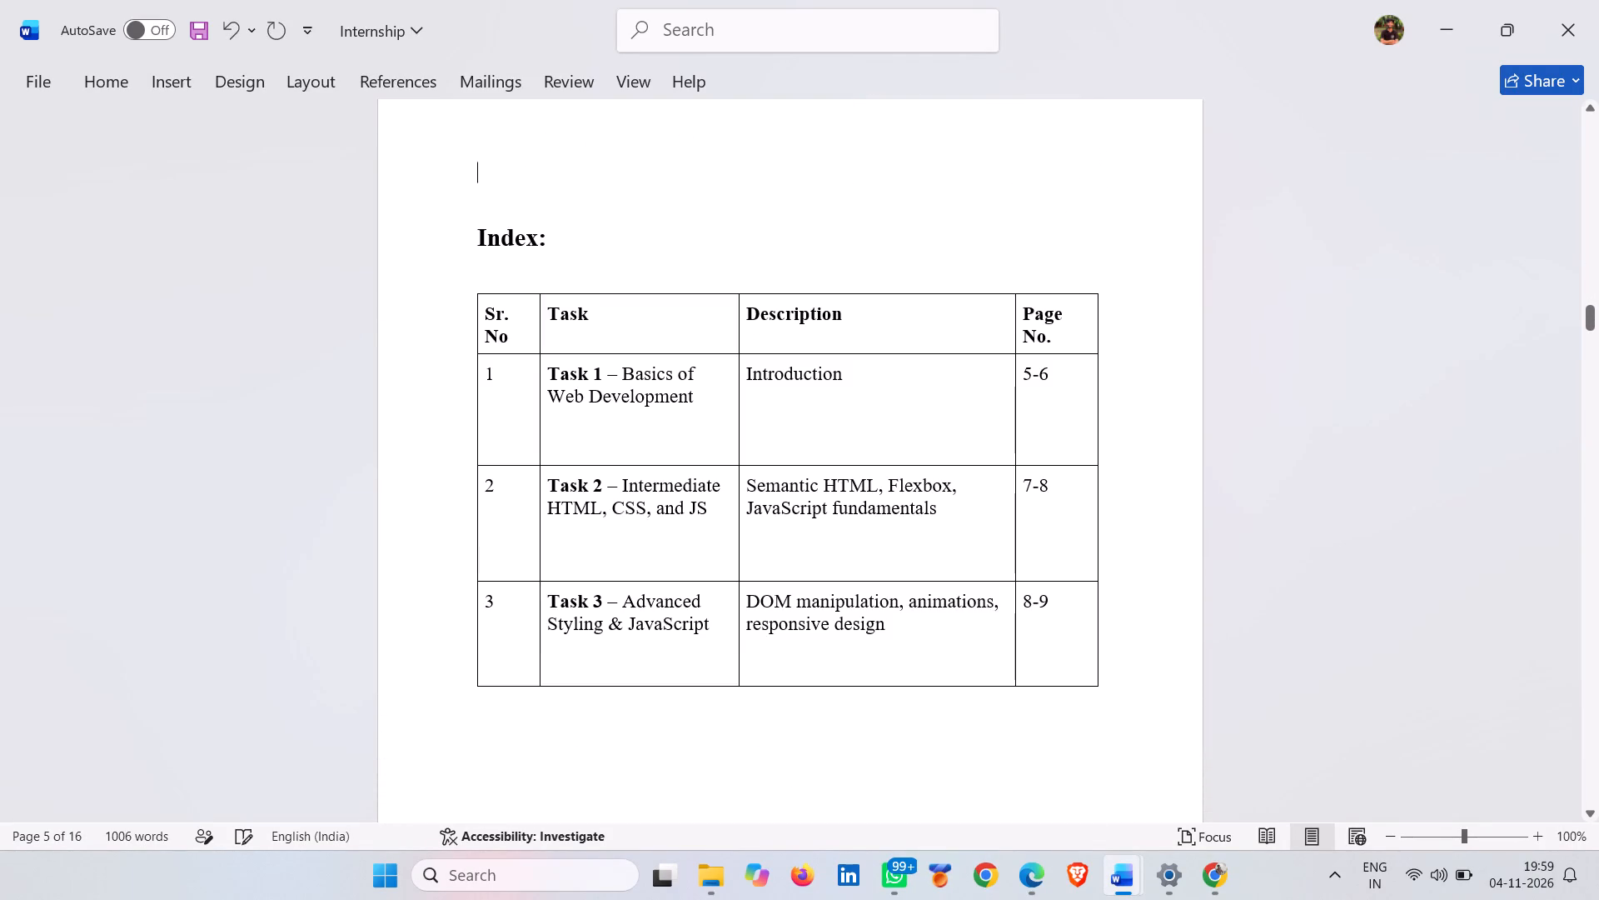
pyautogui.press('BackSpace')
pyautogui.press('BackSpace')
pyautogui.press('BackSpace')
pyautogui.press('BackSpace')
pyautogui.press('BackSpace')
pyautogui.press('BackSpace')
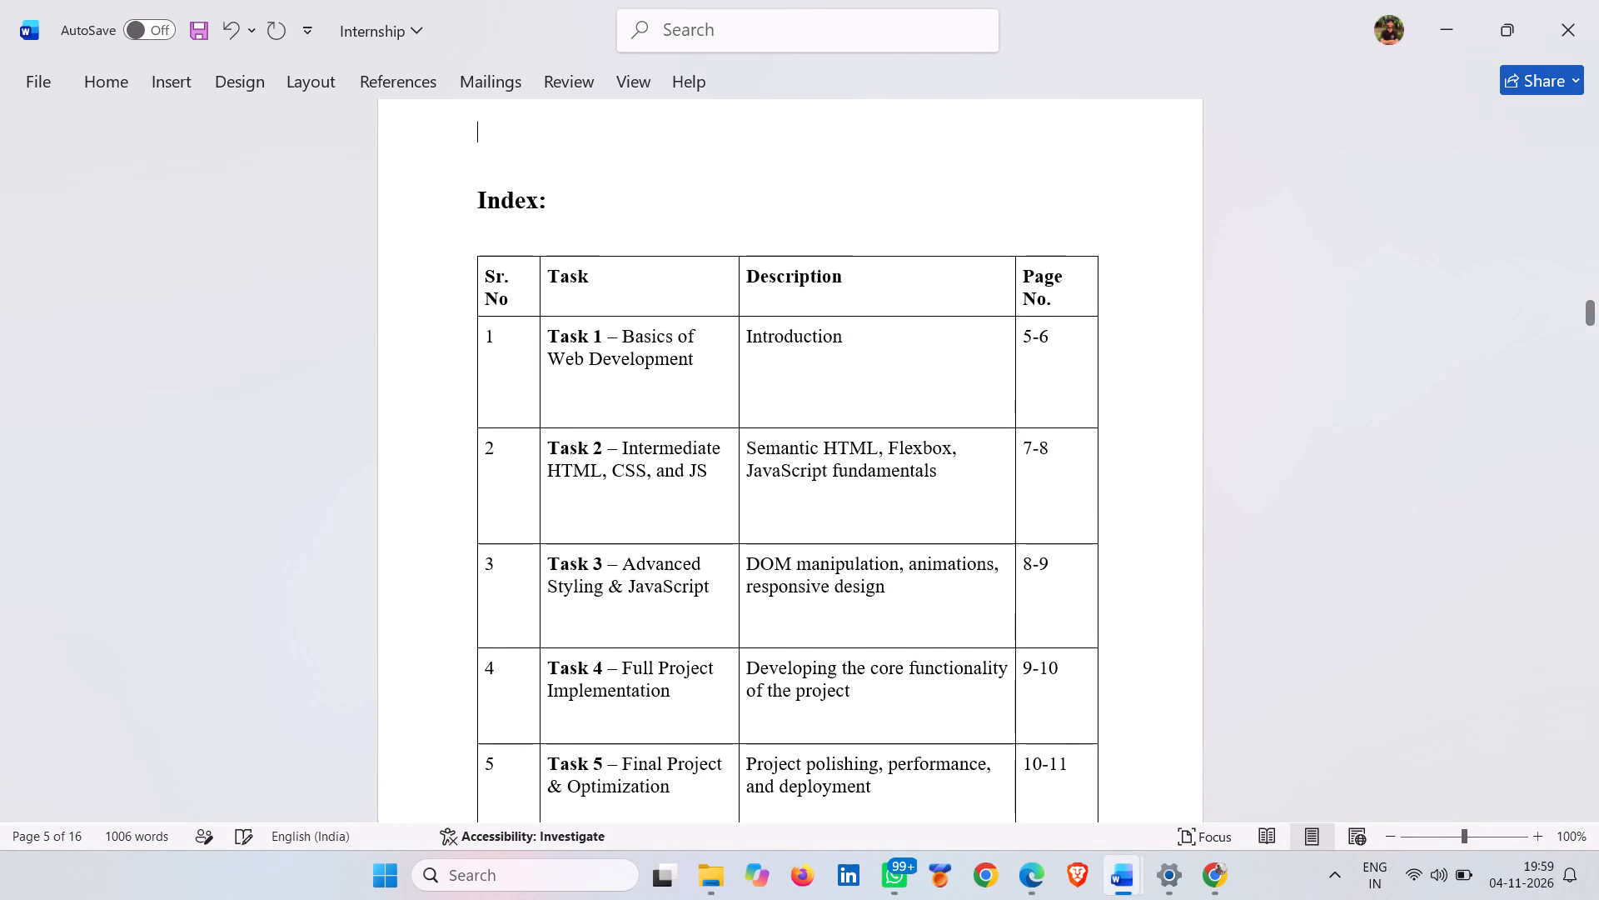
pyautogui.press('BackSpace')
pyautogui.press('BackSpace')
pyautogui.press('BackSpace')
pyautogui.press('BackSpace')
pyautogui.press('BackSpace')
pyautogui.press('BackSpace')
pyautogui.press('BackSpace')
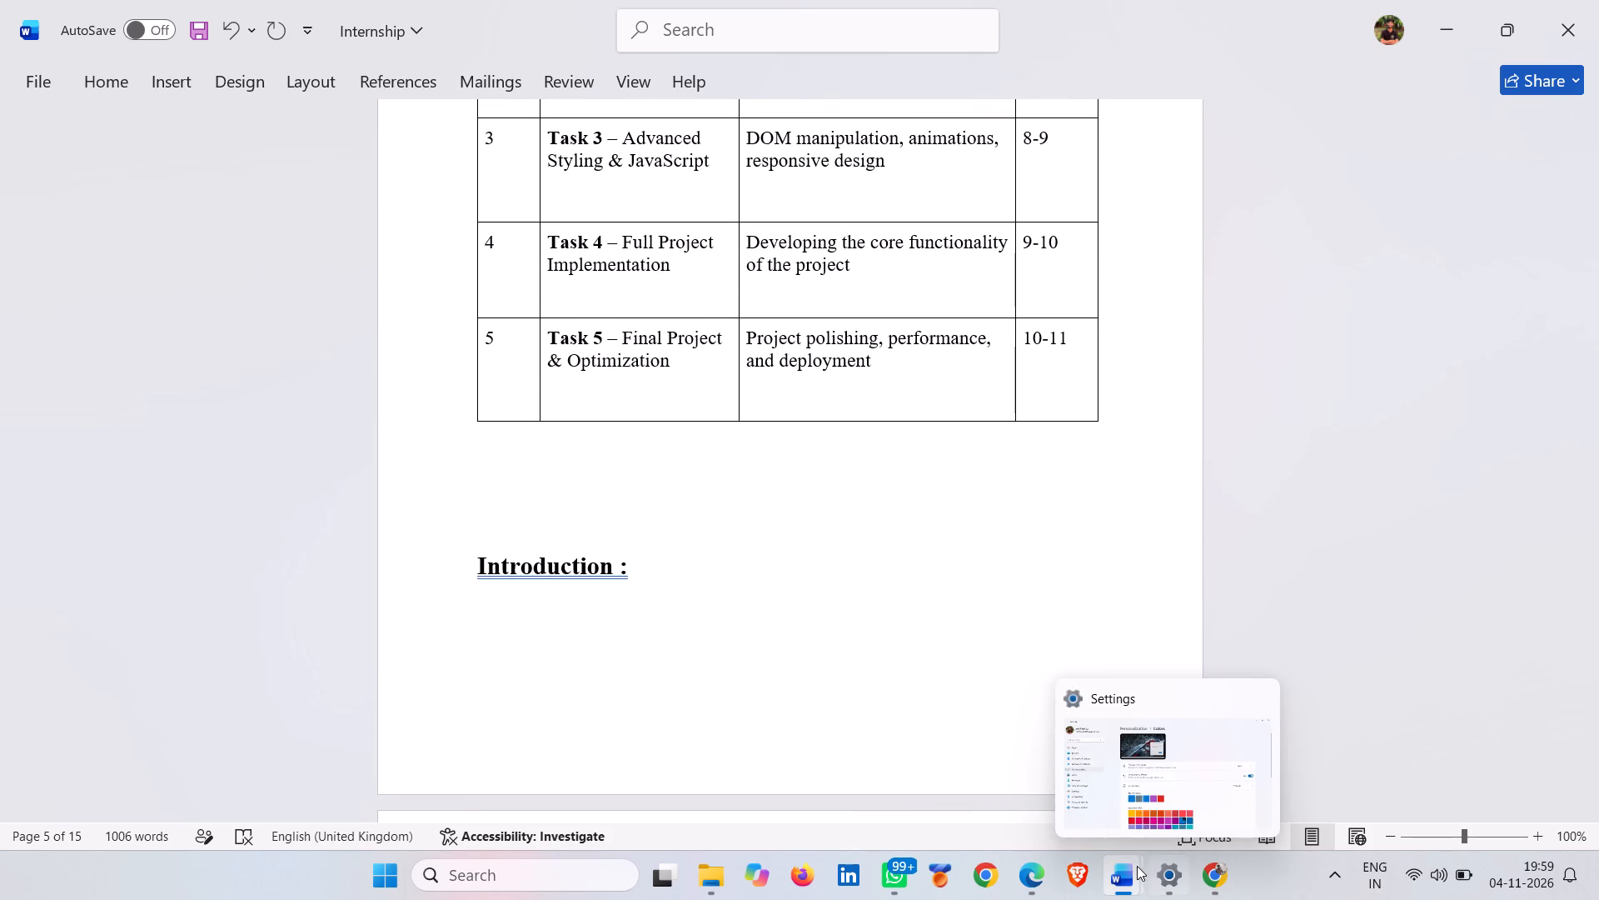
# Consult the contents page of the other internship report in Word, and switch to the Internship Report PDF in Edge.
pyautogui.click(1171, 779)
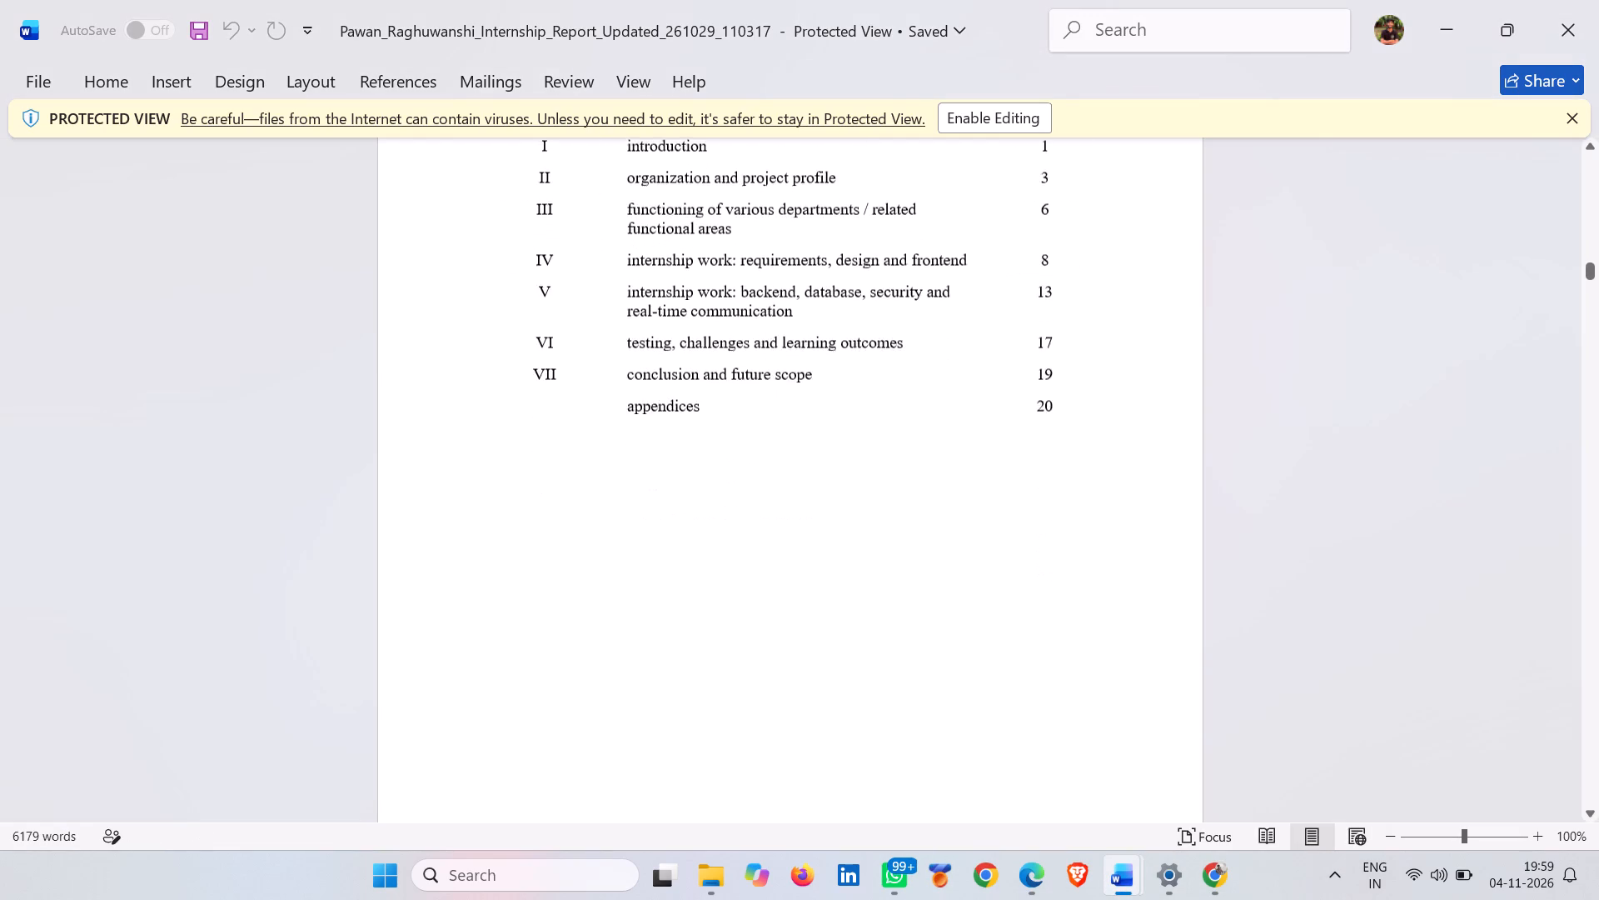
pyautogui.click(918, 892)
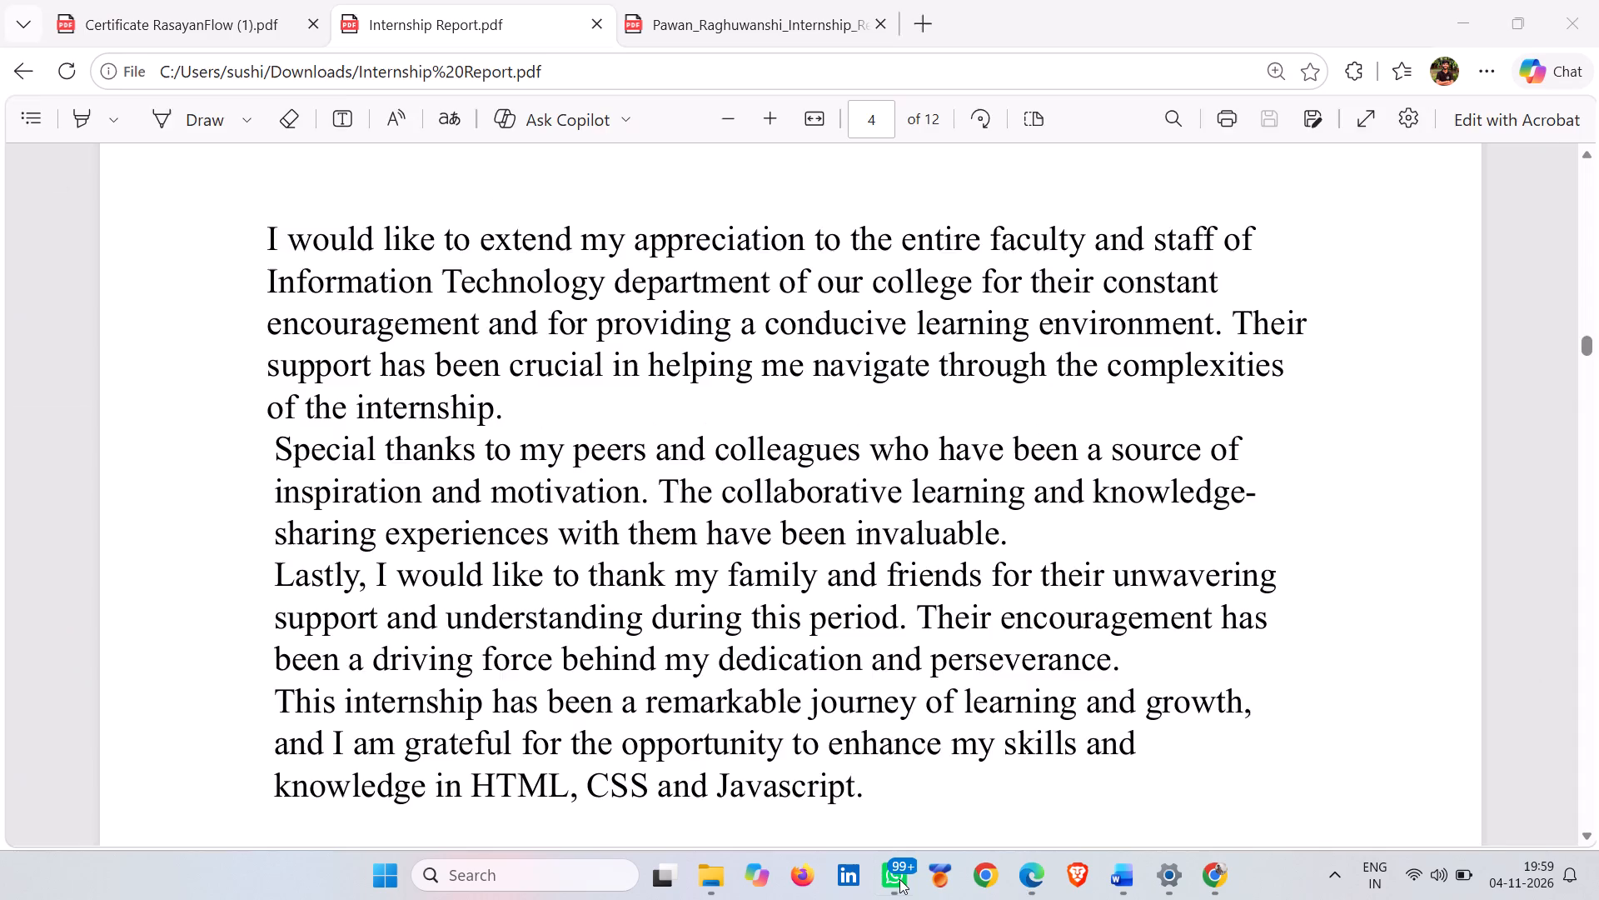
pyautogui.click(1163, 18)
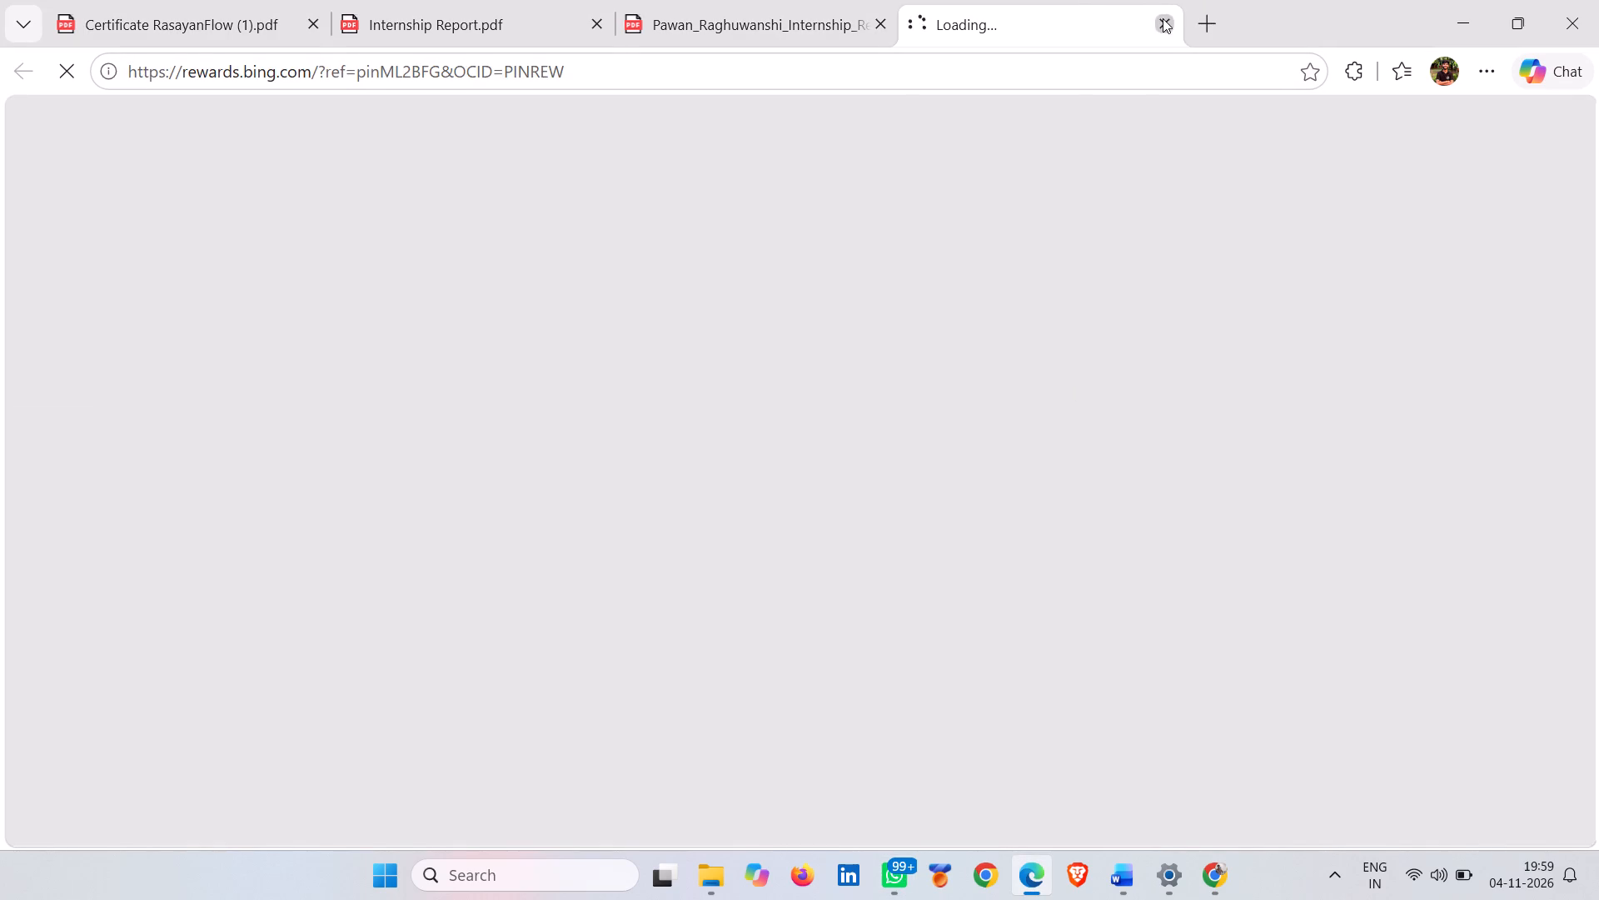
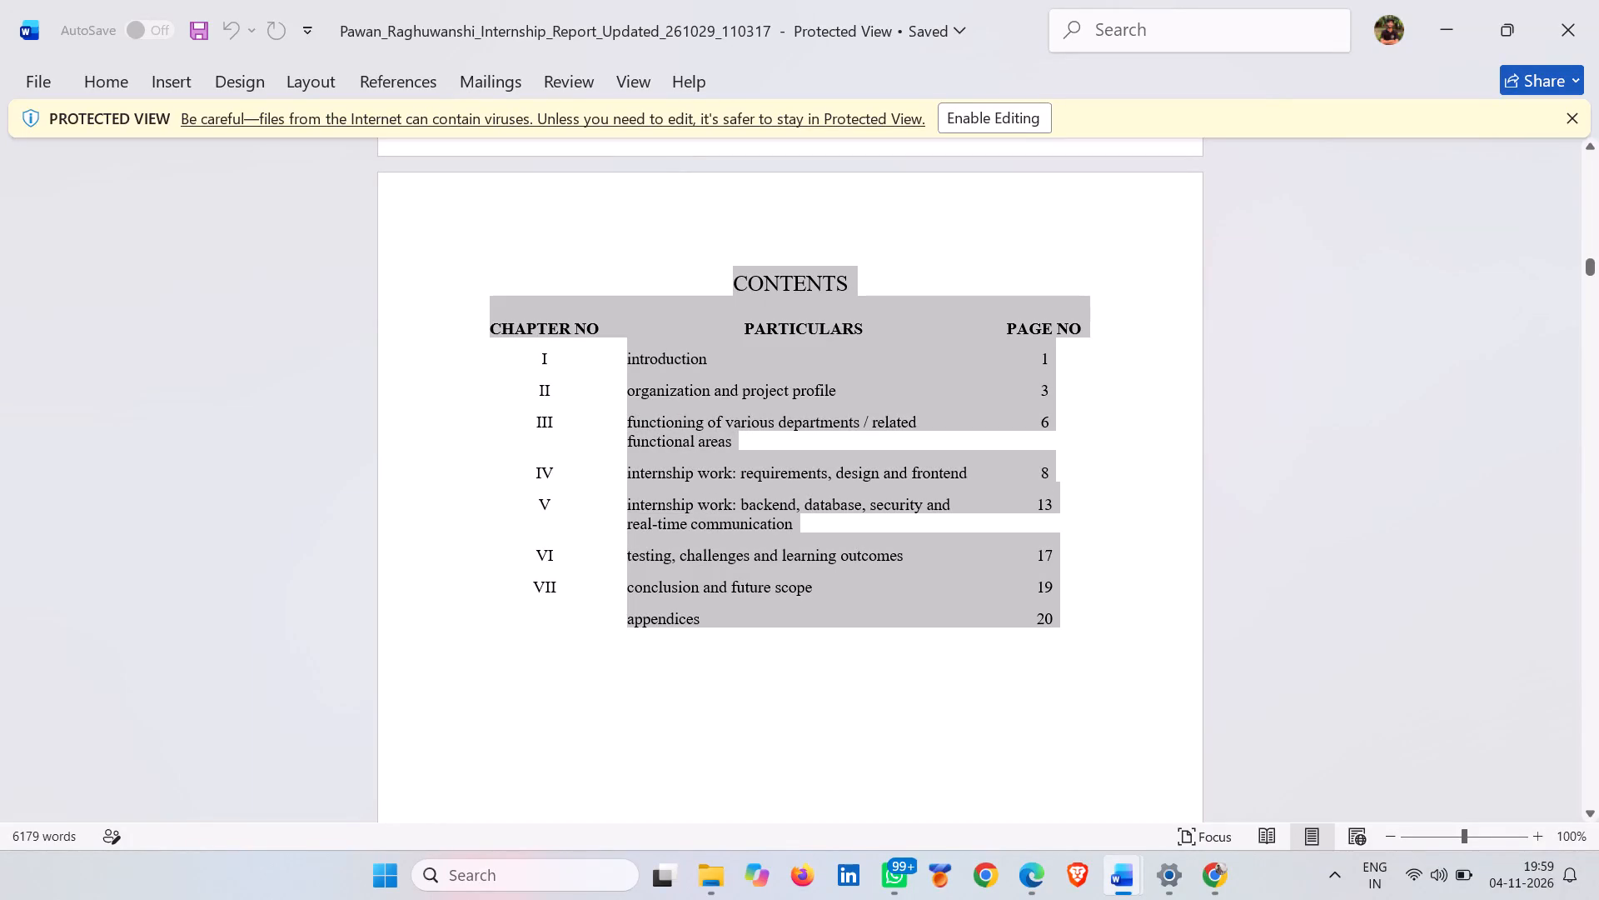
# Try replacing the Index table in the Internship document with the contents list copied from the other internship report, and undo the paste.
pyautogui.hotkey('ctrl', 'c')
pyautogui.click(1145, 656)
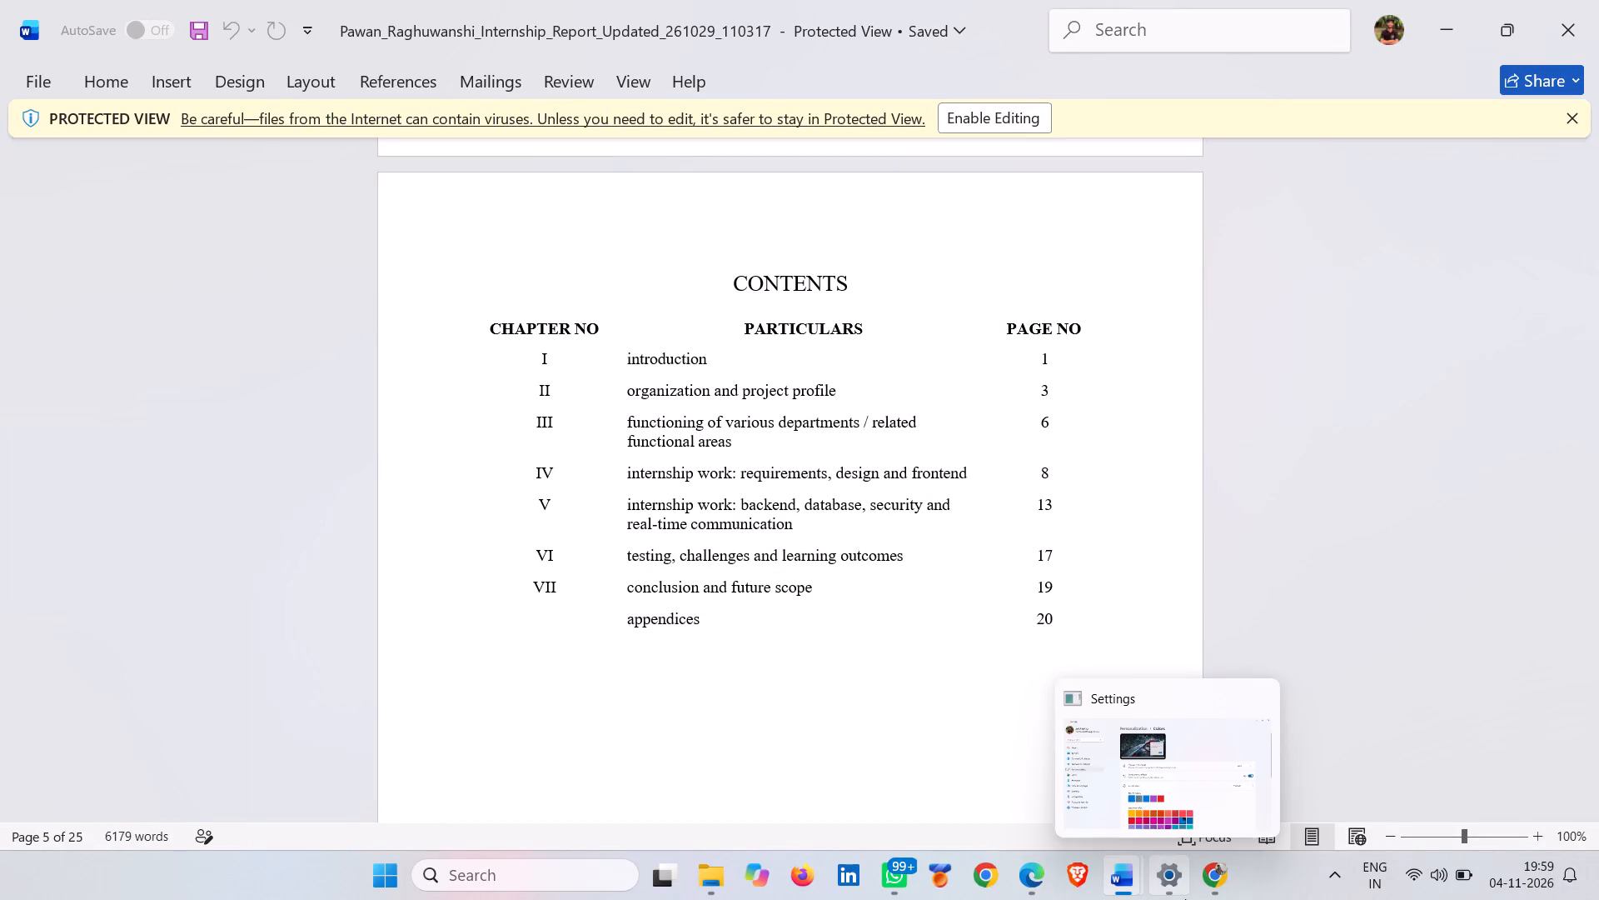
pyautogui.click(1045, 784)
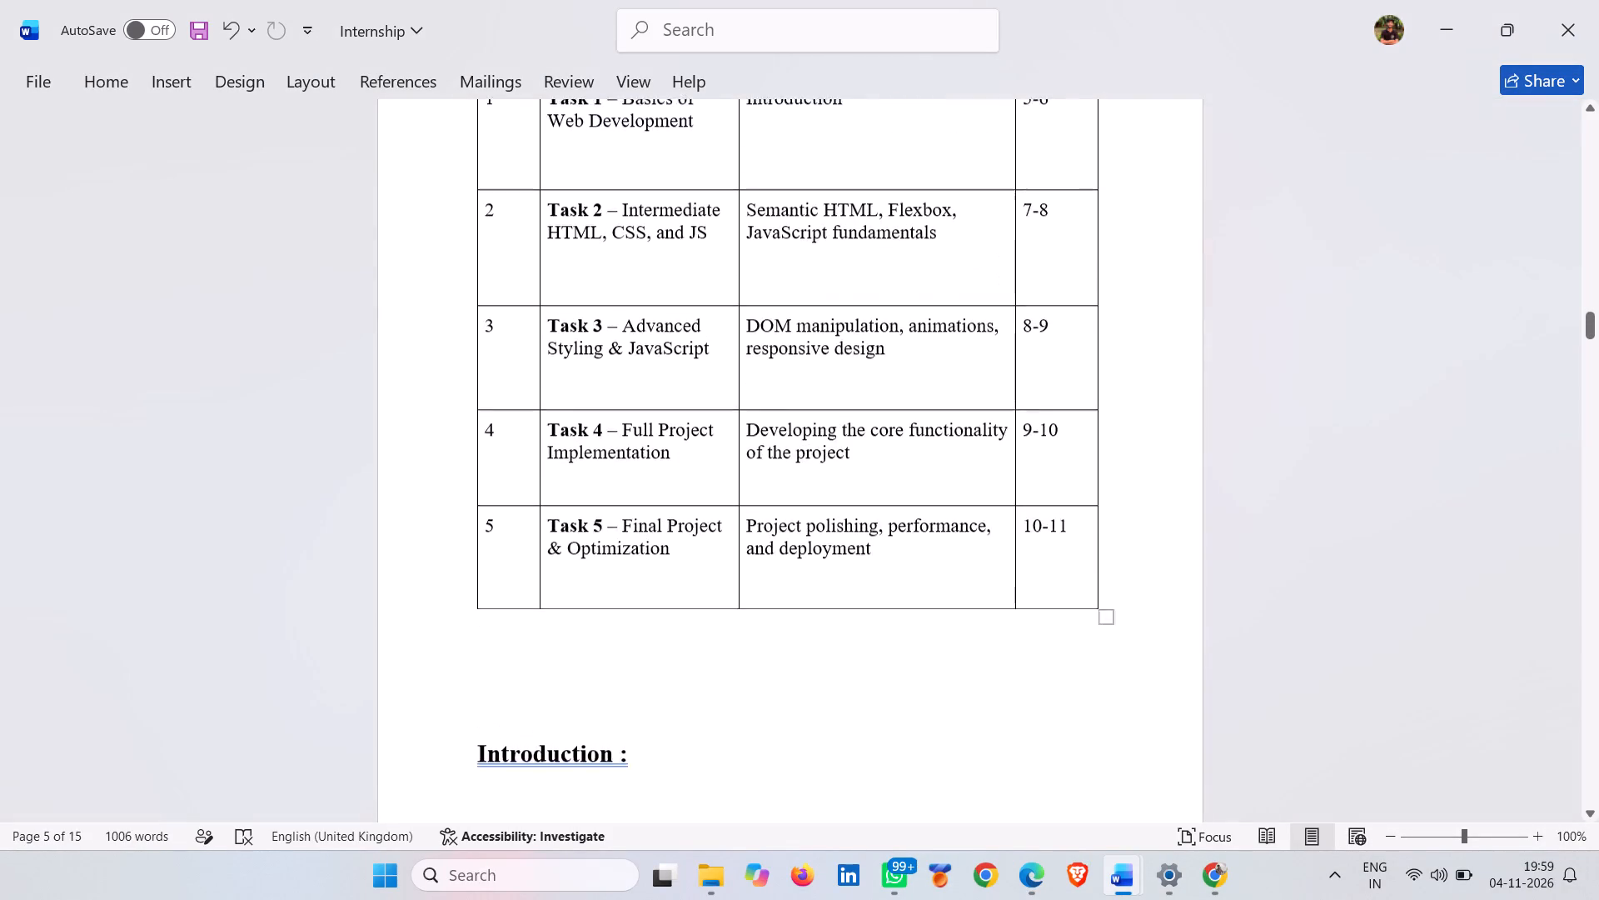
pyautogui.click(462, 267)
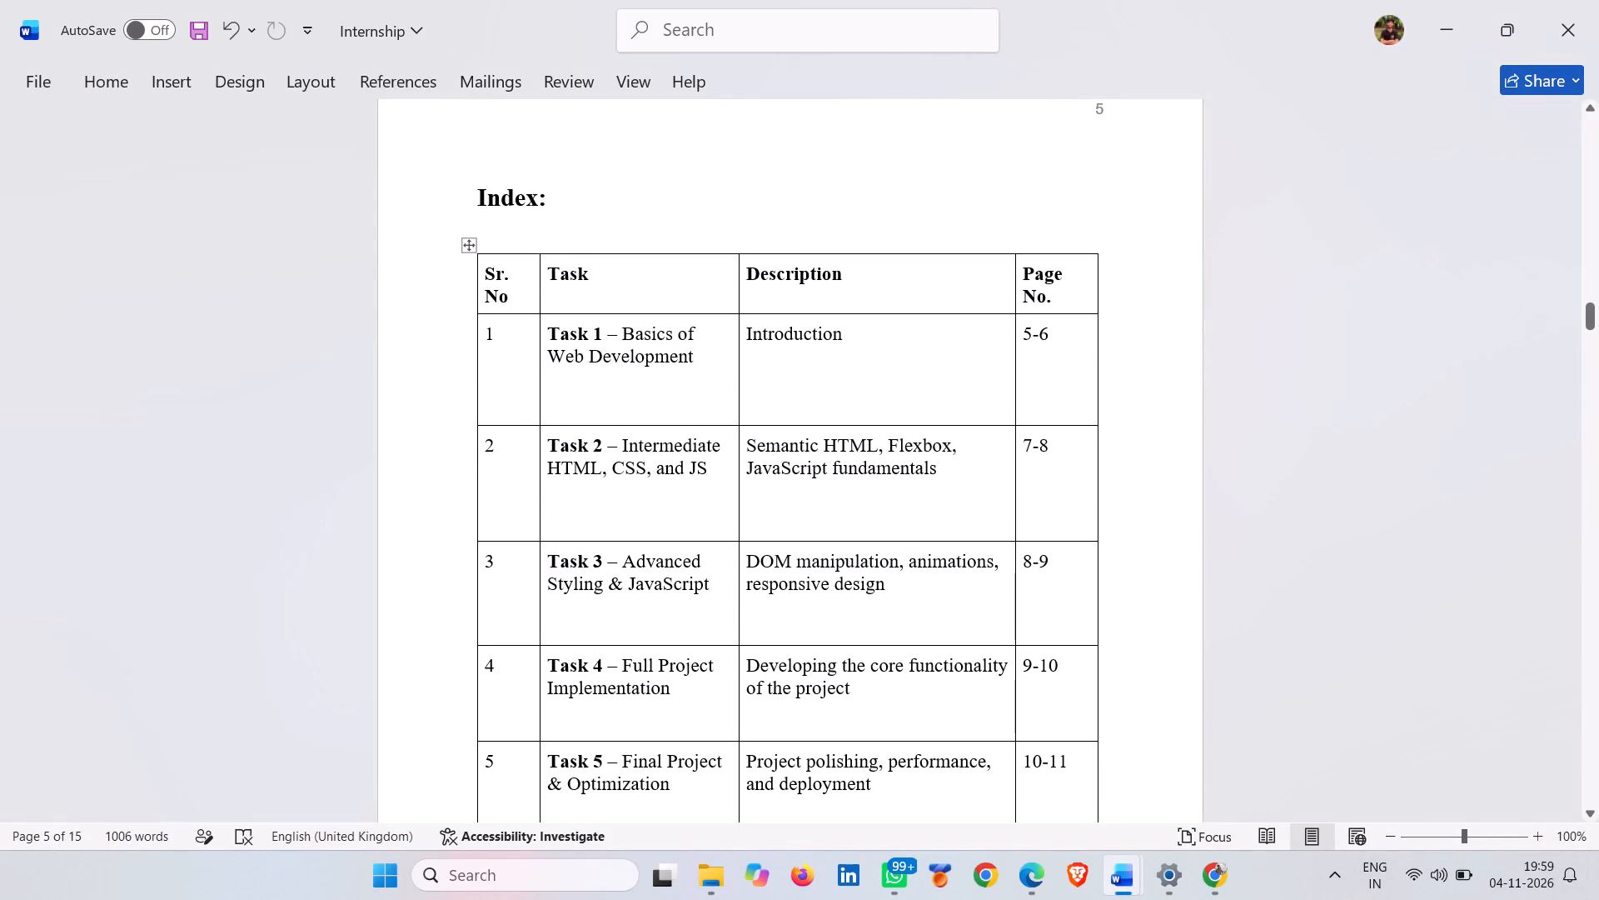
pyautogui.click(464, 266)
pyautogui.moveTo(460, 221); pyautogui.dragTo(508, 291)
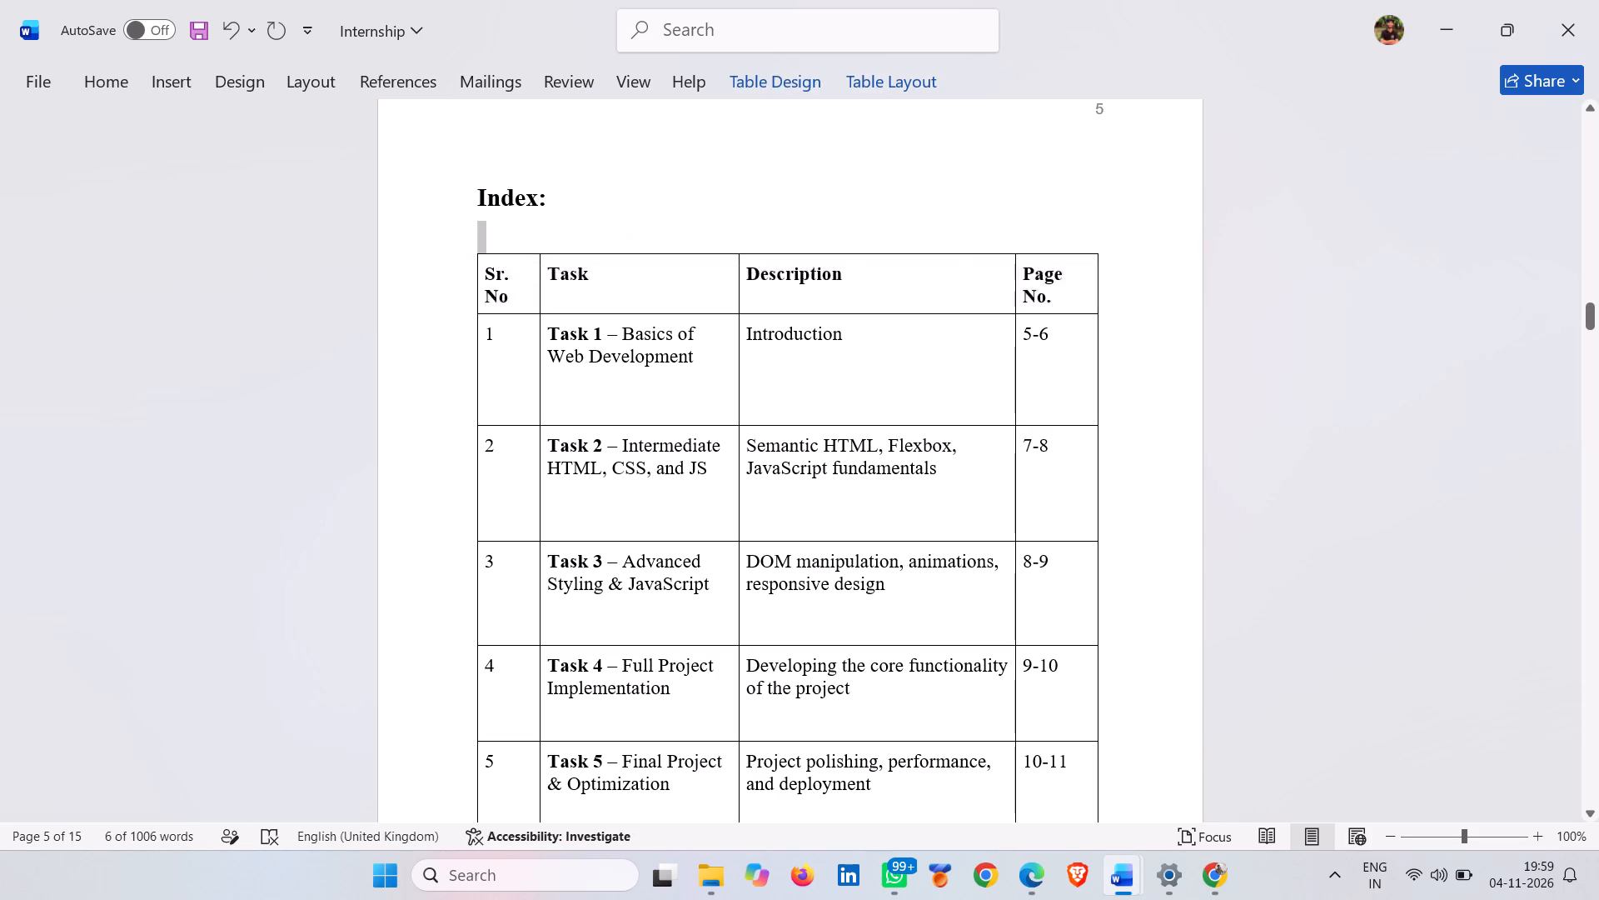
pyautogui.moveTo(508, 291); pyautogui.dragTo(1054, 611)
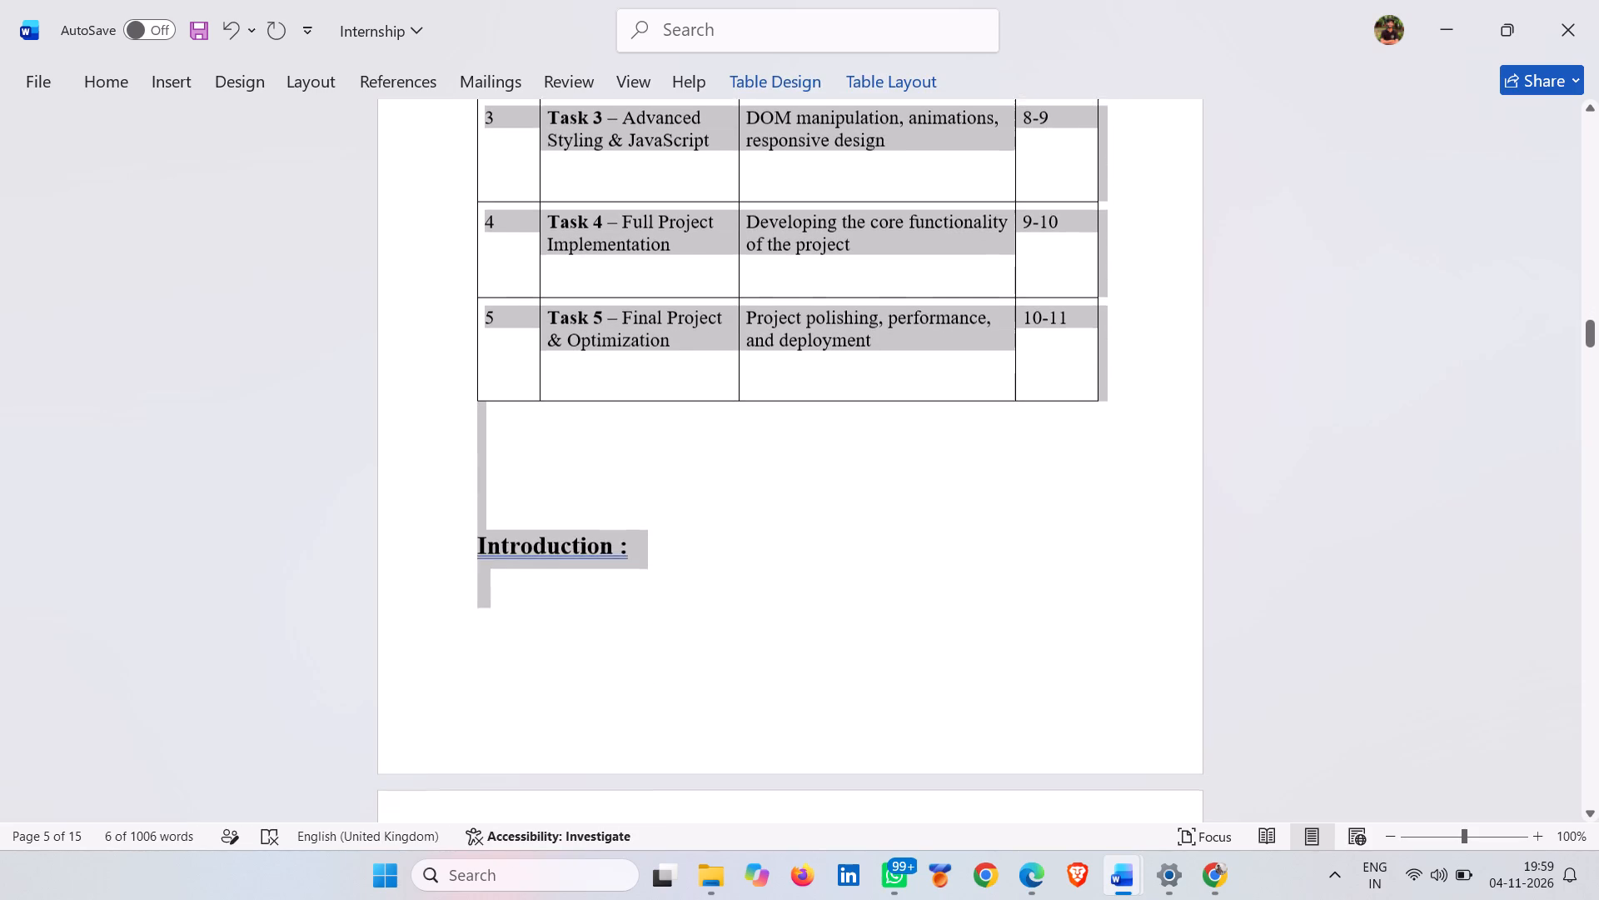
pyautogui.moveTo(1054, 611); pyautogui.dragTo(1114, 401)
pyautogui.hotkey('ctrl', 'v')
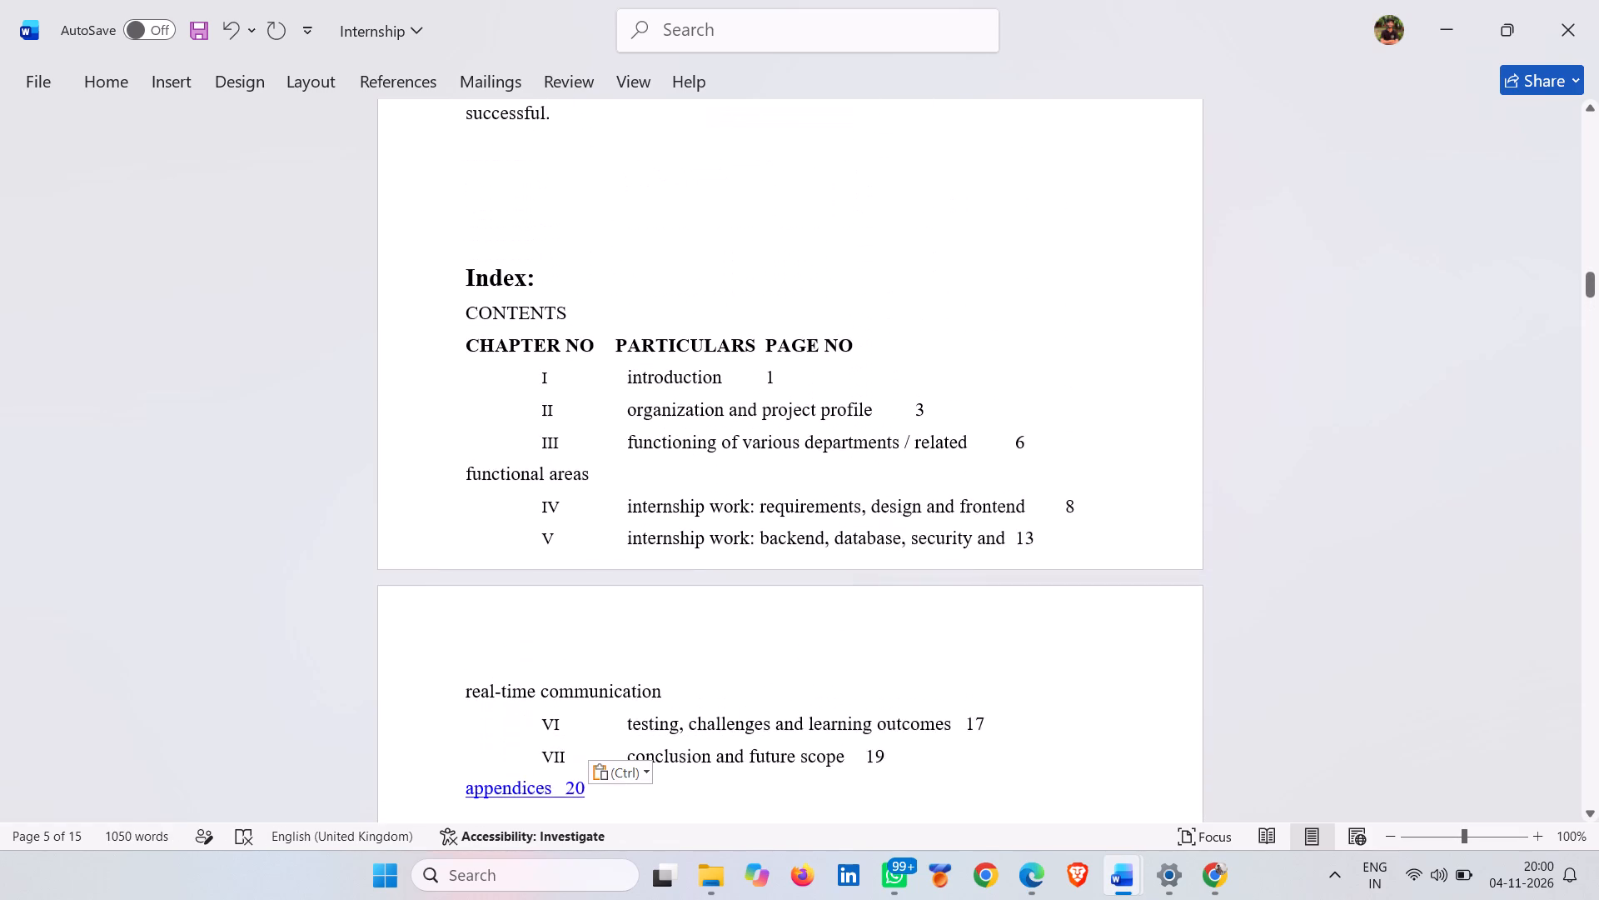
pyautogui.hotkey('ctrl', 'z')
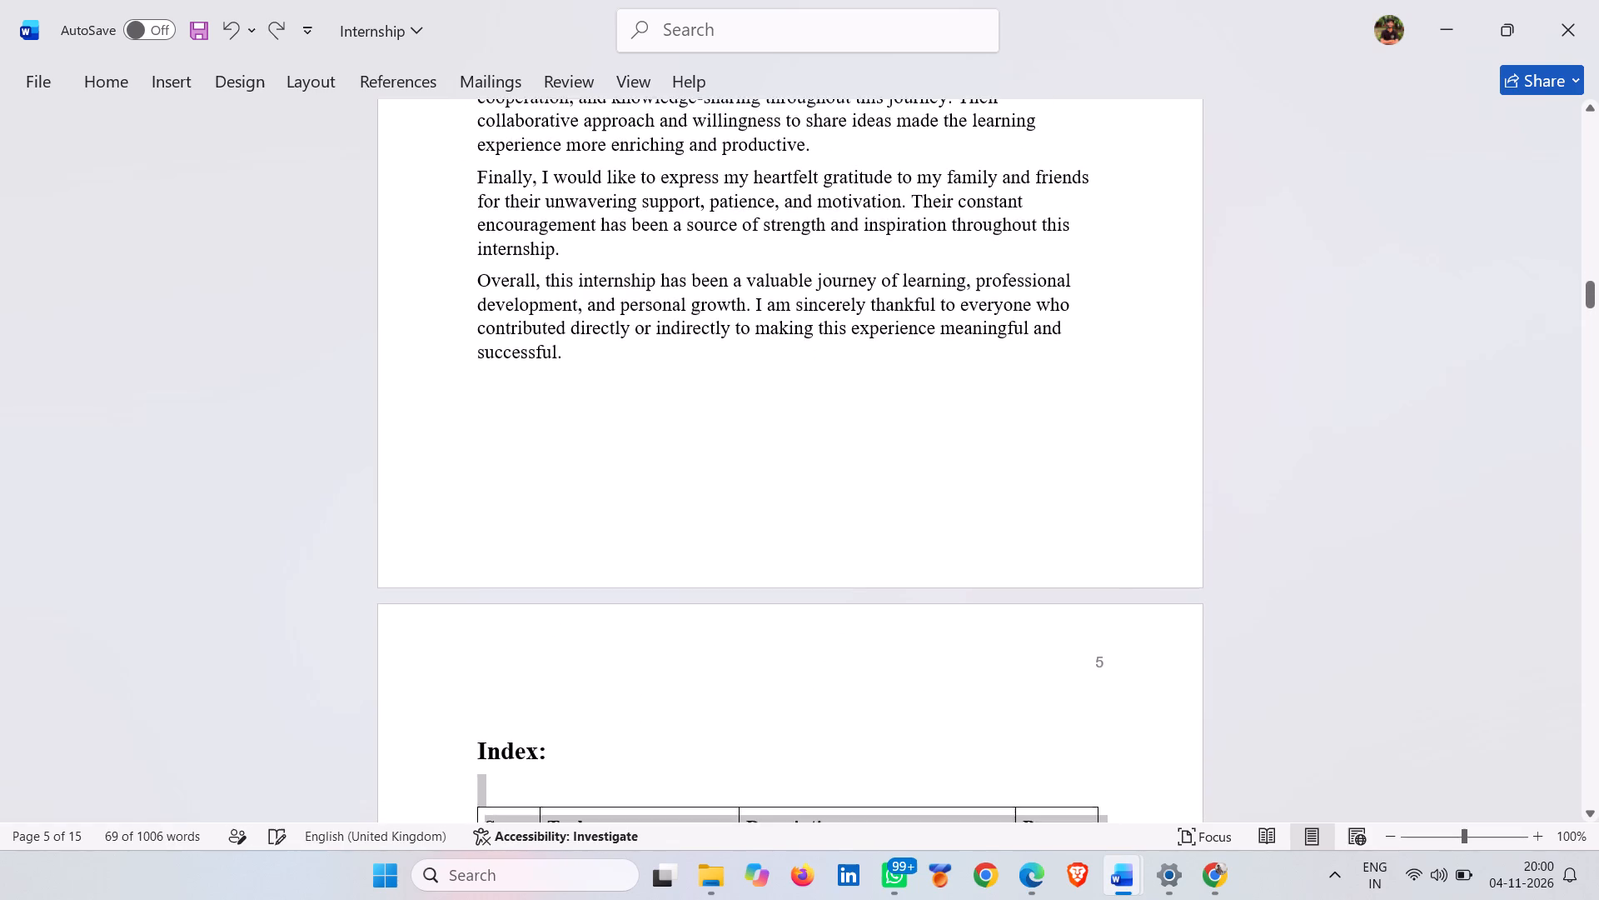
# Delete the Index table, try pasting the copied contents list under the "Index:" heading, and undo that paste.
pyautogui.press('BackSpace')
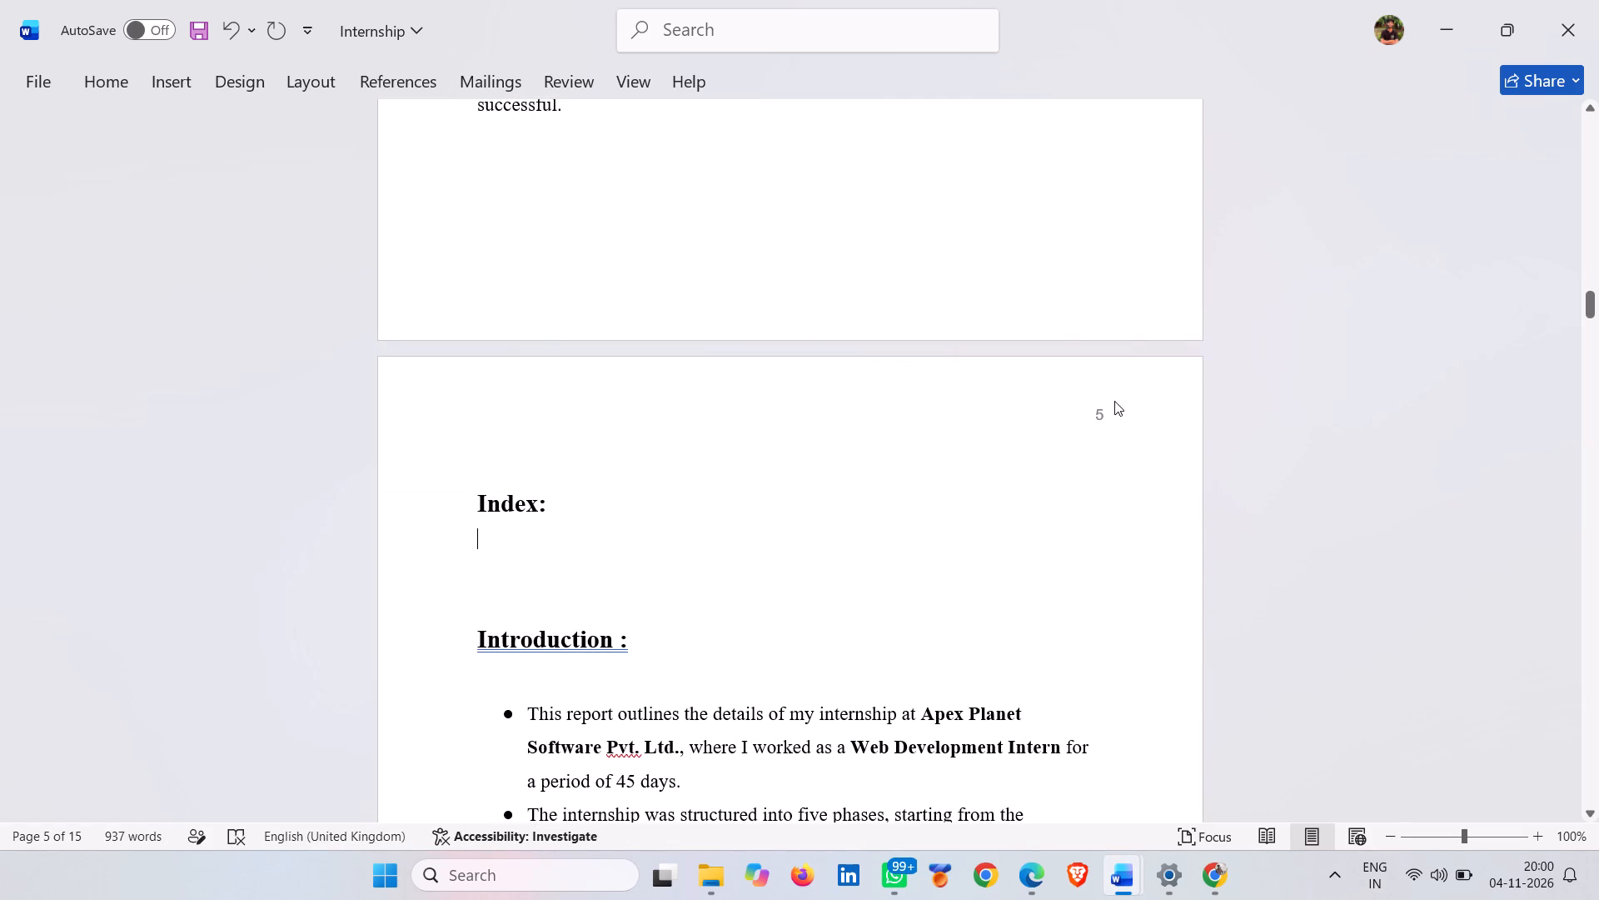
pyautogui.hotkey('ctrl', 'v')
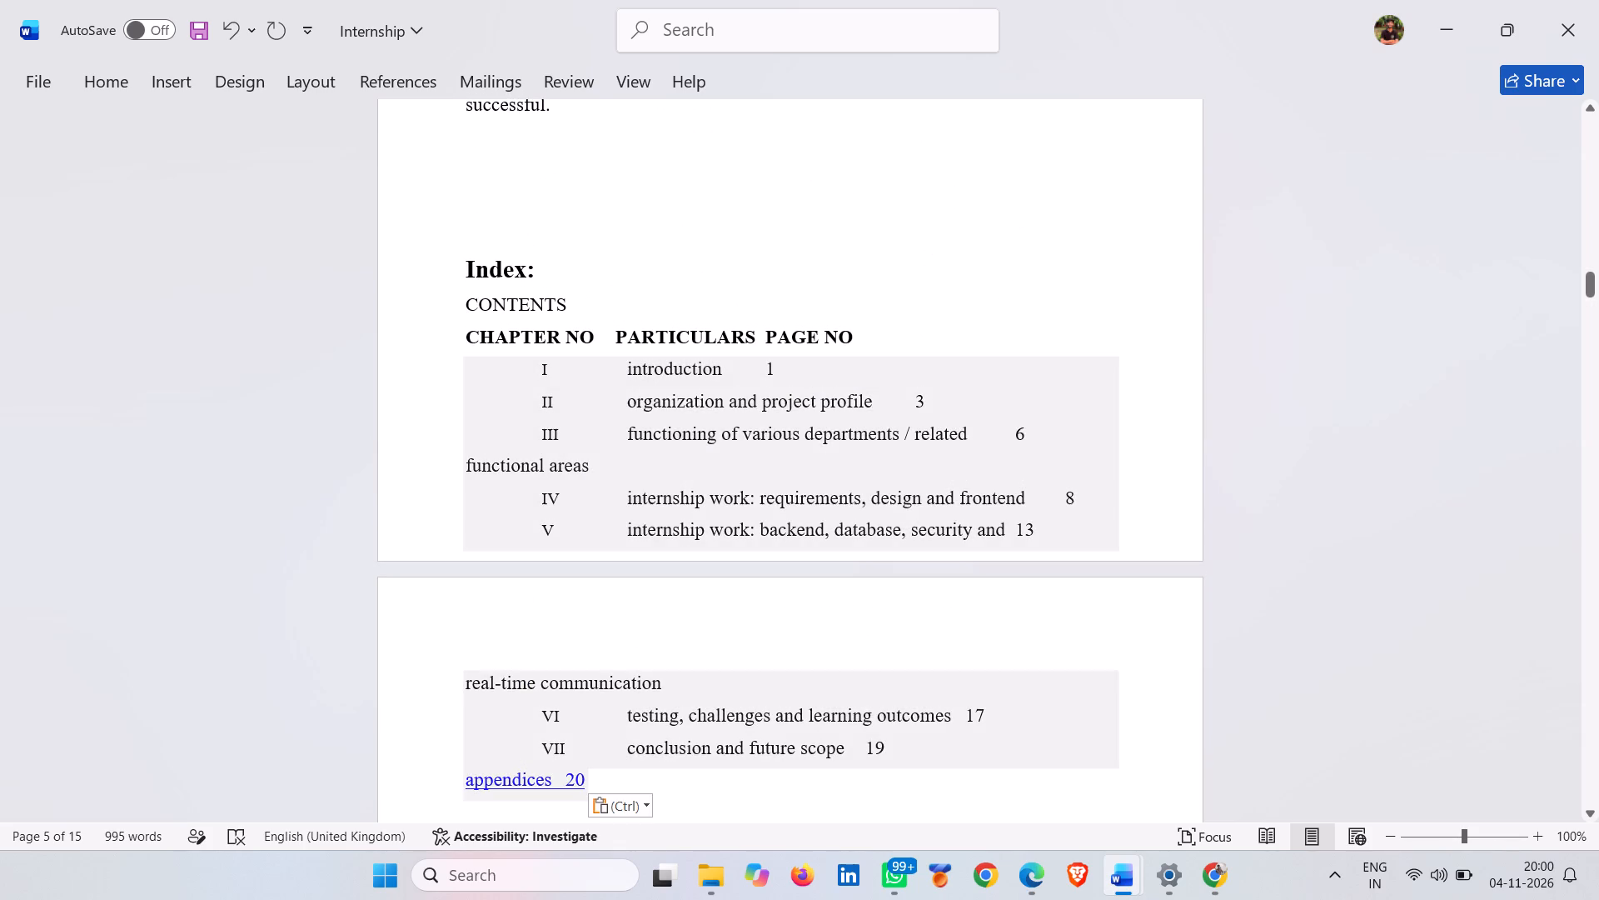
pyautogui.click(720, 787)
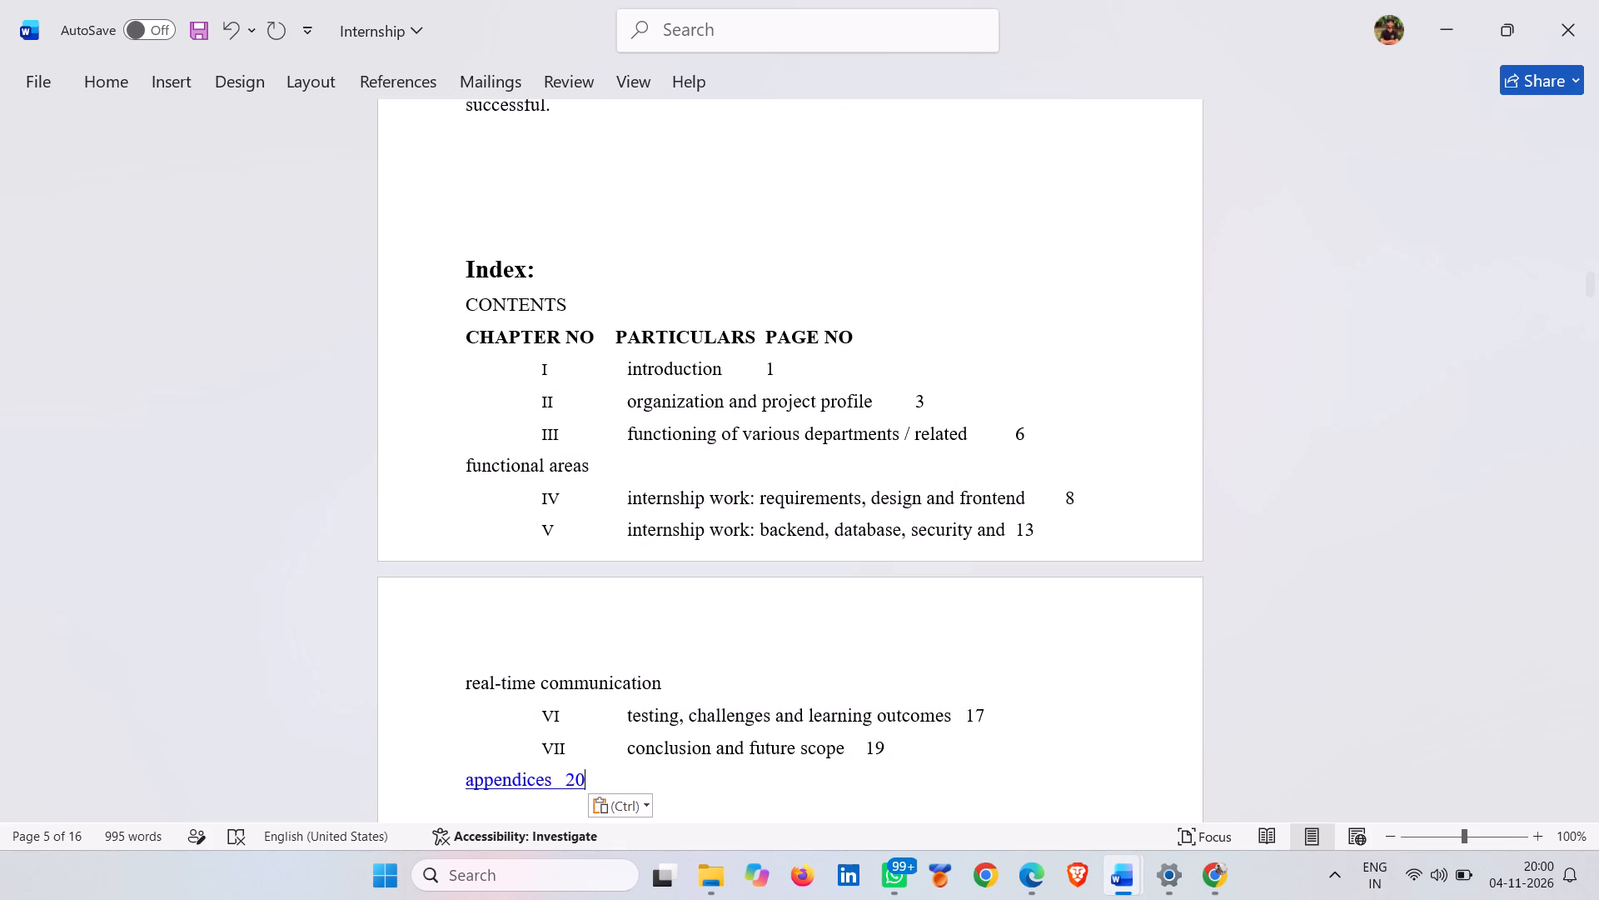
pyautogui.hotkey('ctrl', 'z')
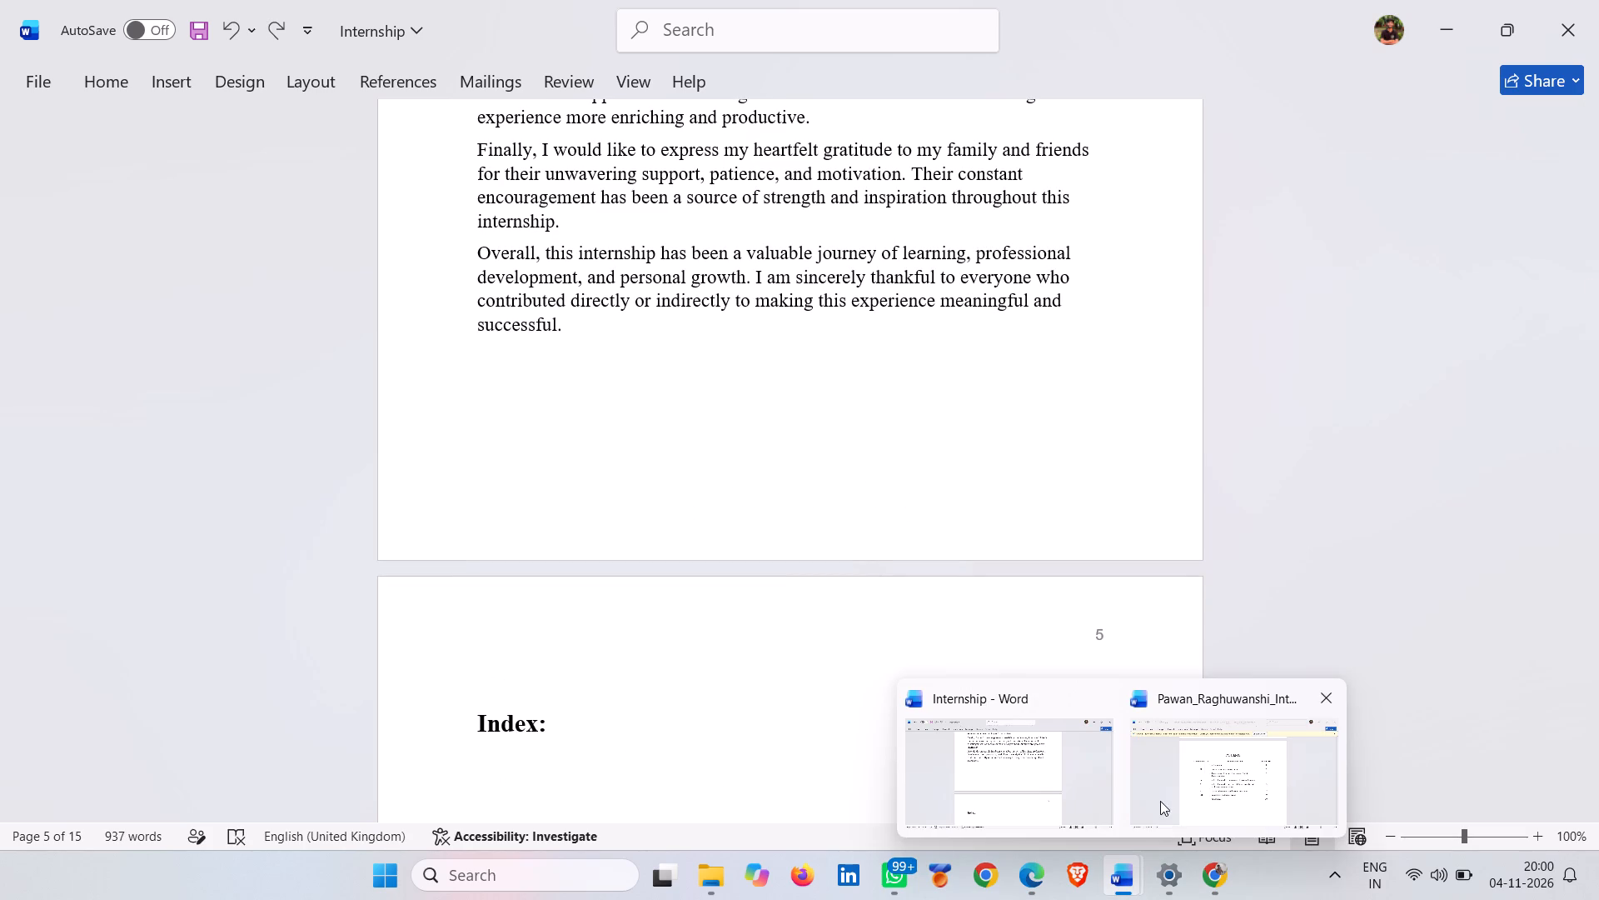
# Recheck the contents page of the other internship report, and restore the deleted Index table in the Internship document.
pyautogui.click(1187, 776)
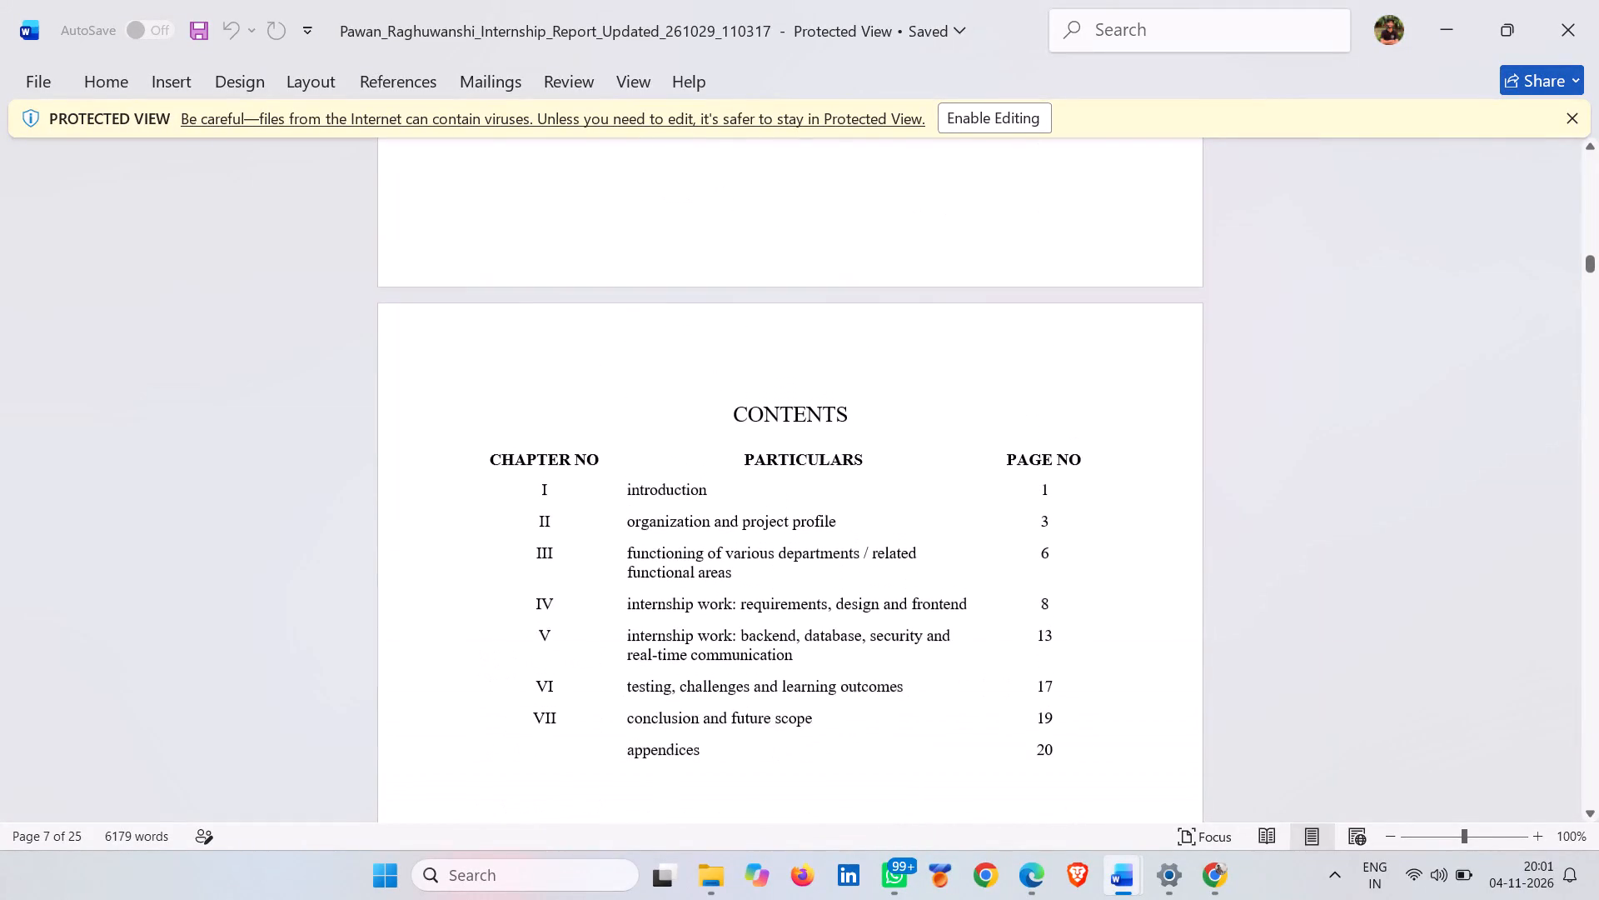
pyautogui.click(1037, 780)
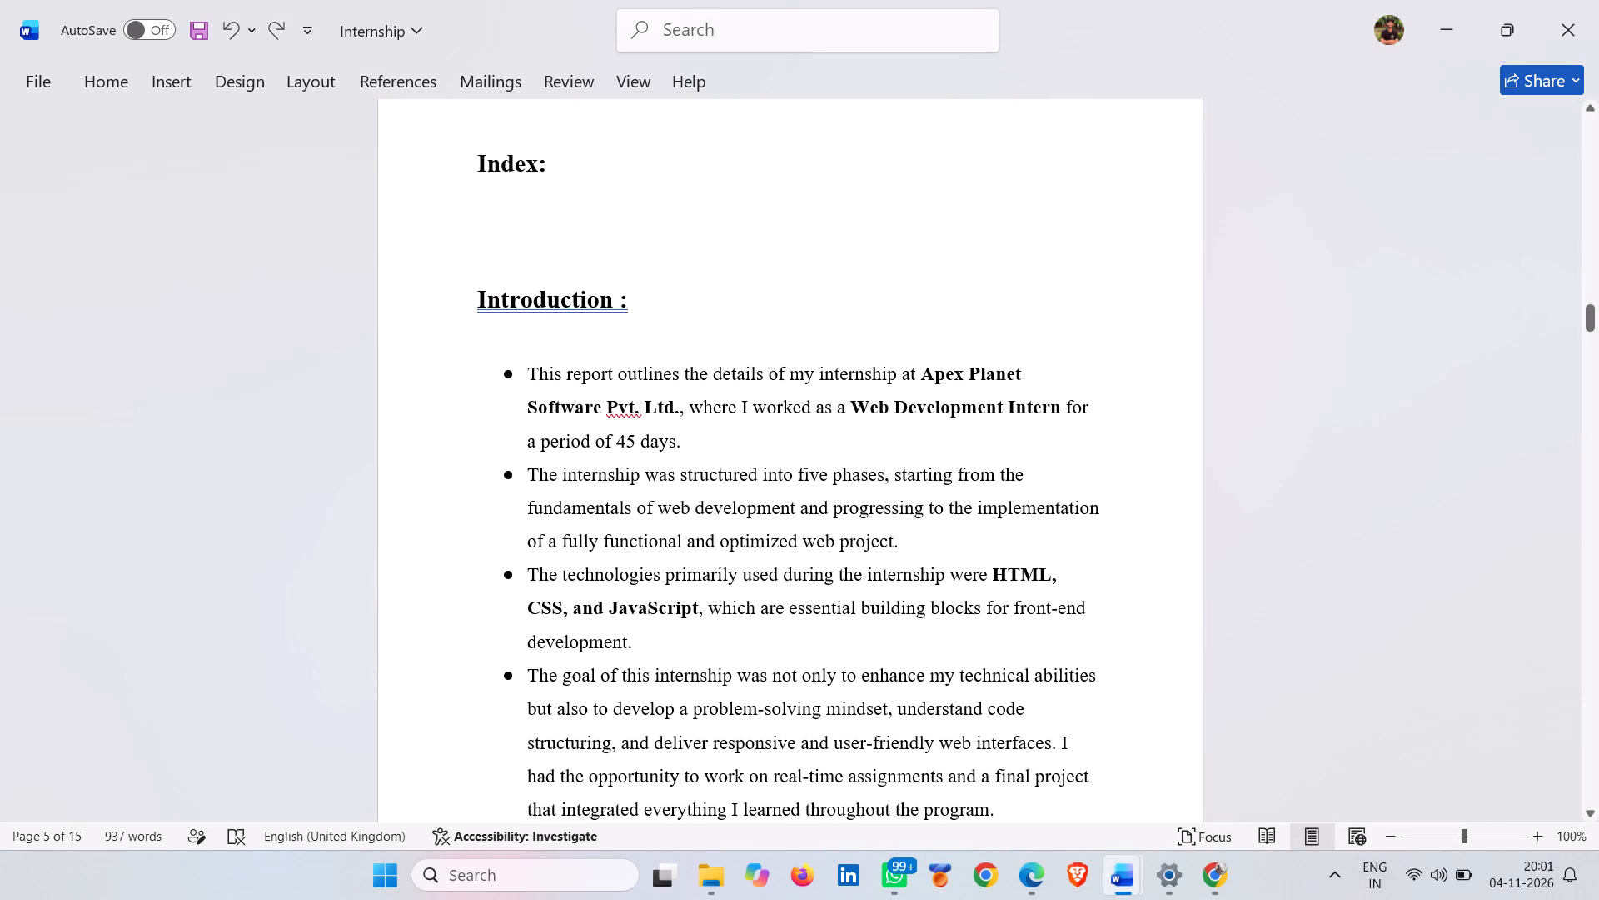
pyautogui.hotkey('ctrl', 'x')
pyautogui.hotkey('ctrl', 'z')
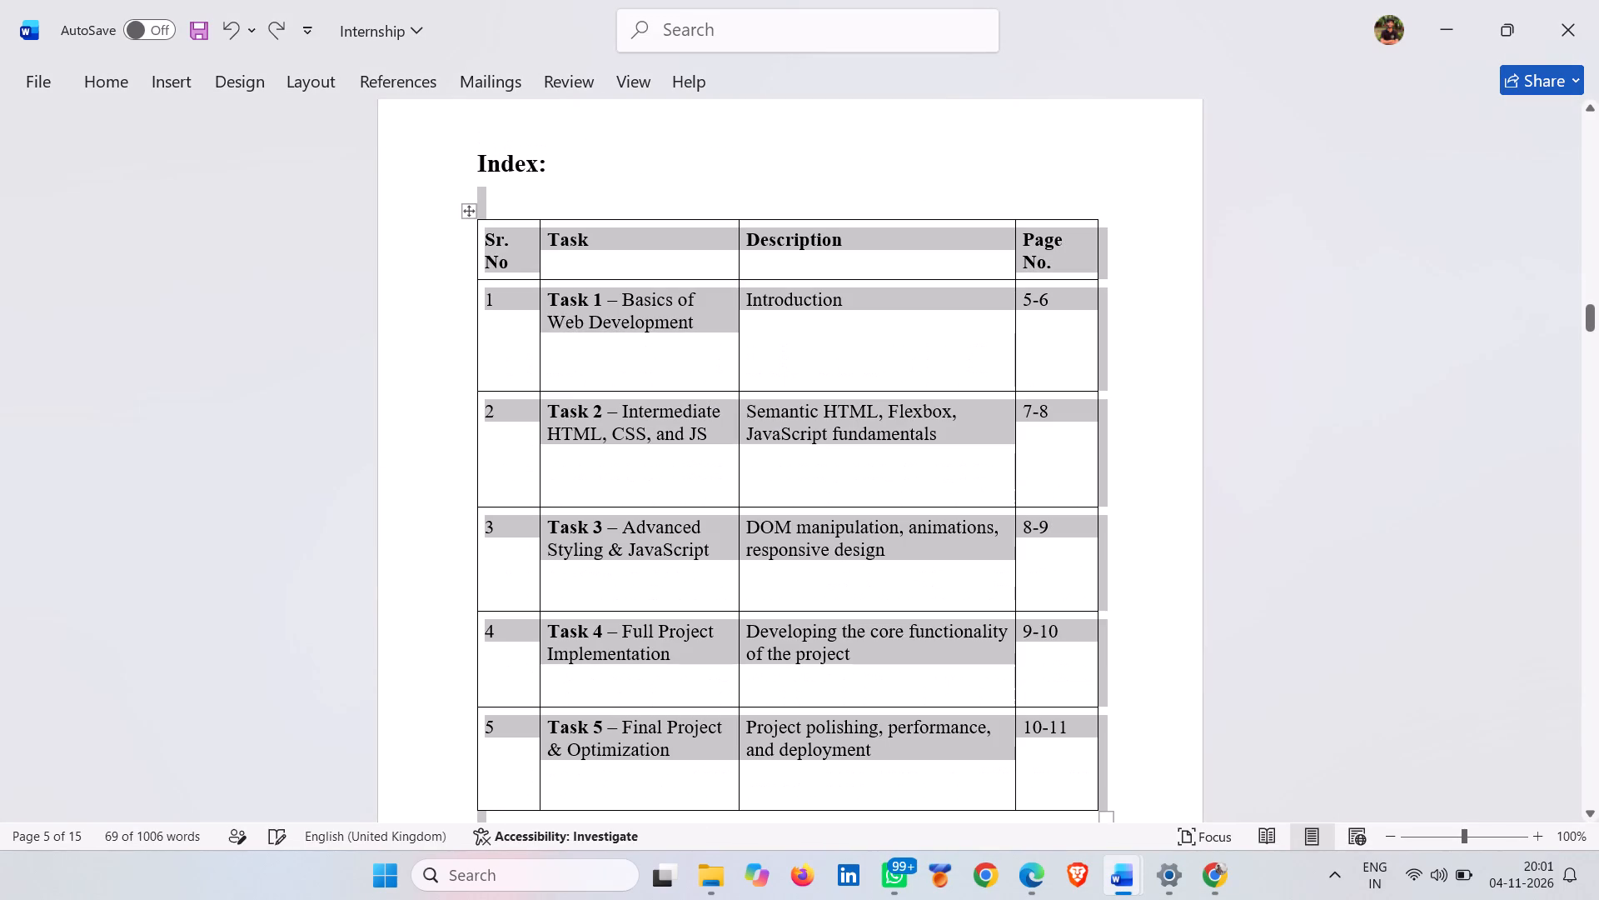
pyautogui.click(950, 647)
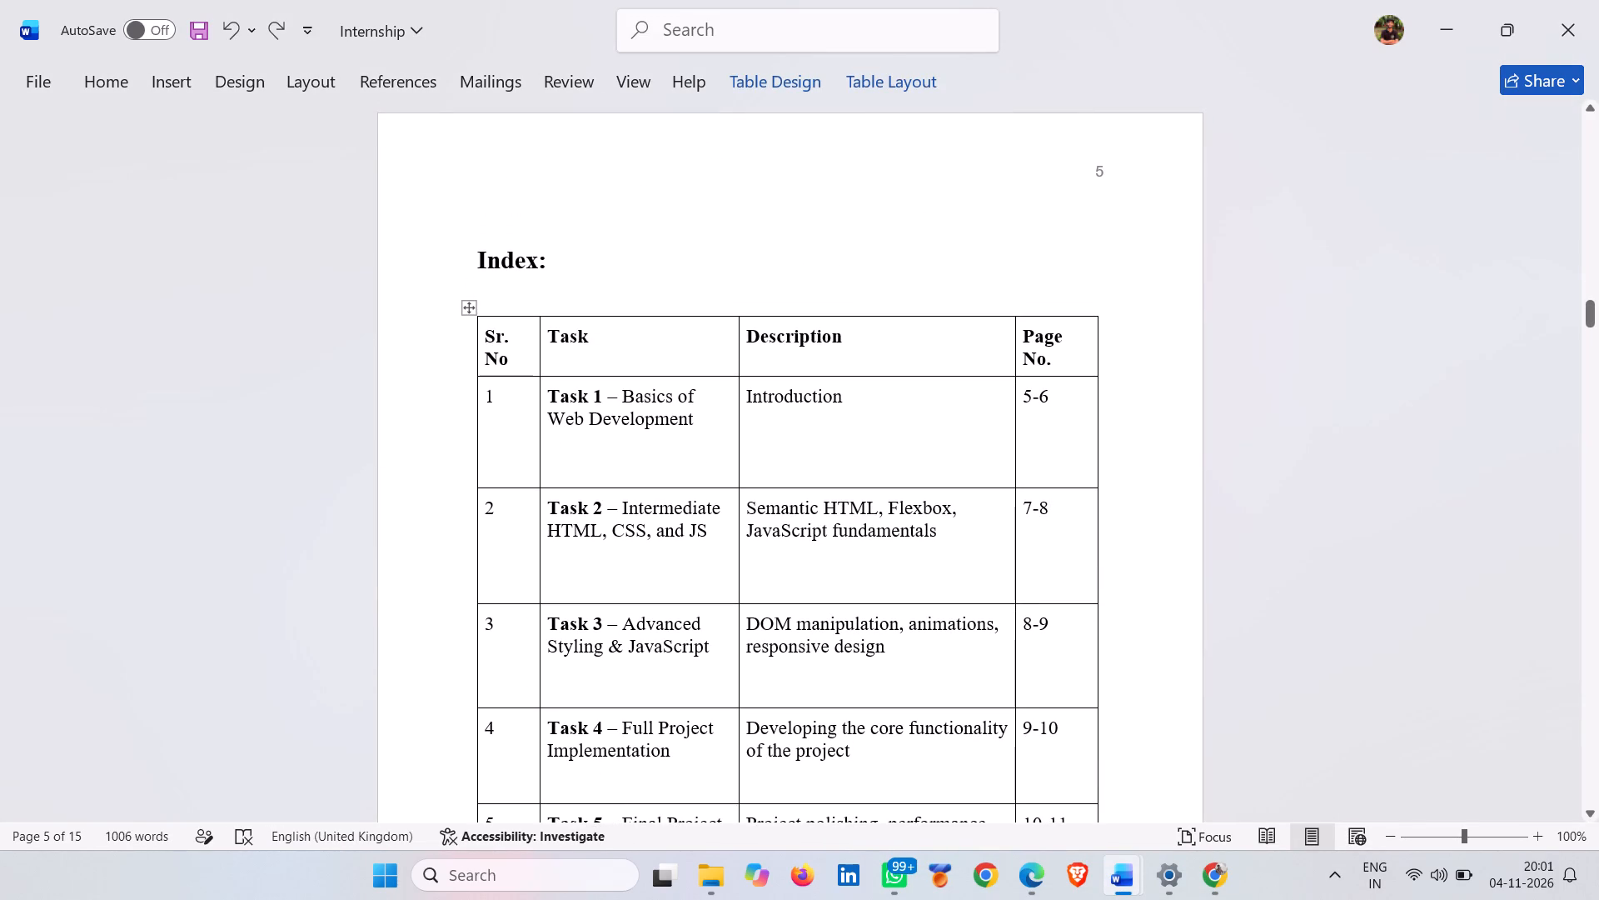
# Delete the Task column from the Index table.
pyautogui.rightClick(660, 327)
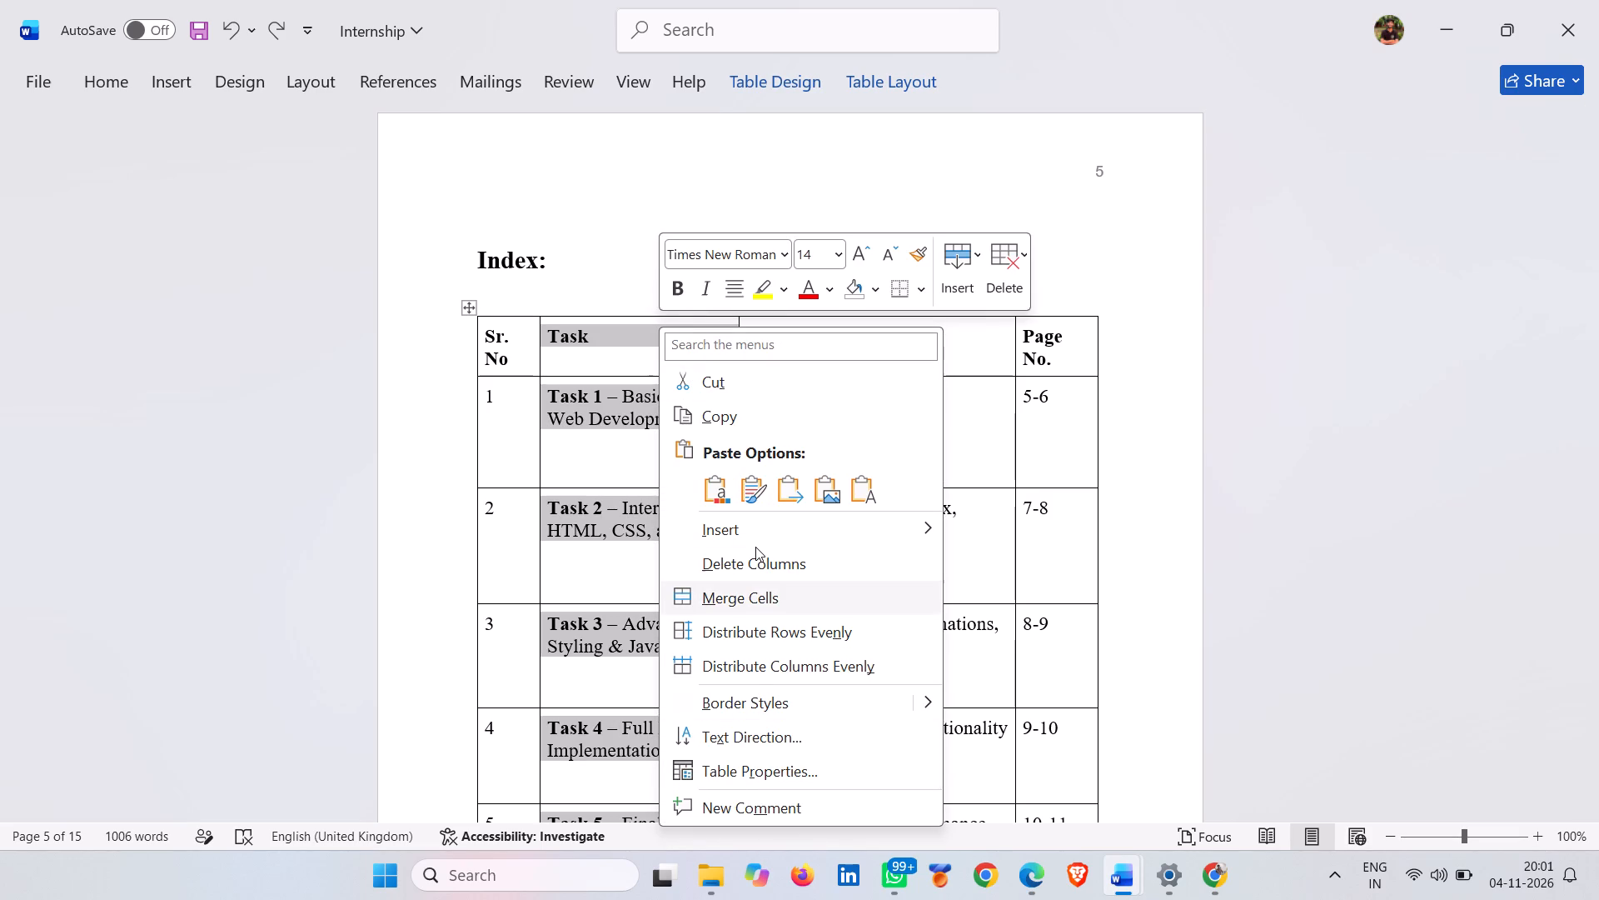
pyautogui.press('BackSpace')
pyautogui.press('Delete')
pyautogui.click(724, 564)
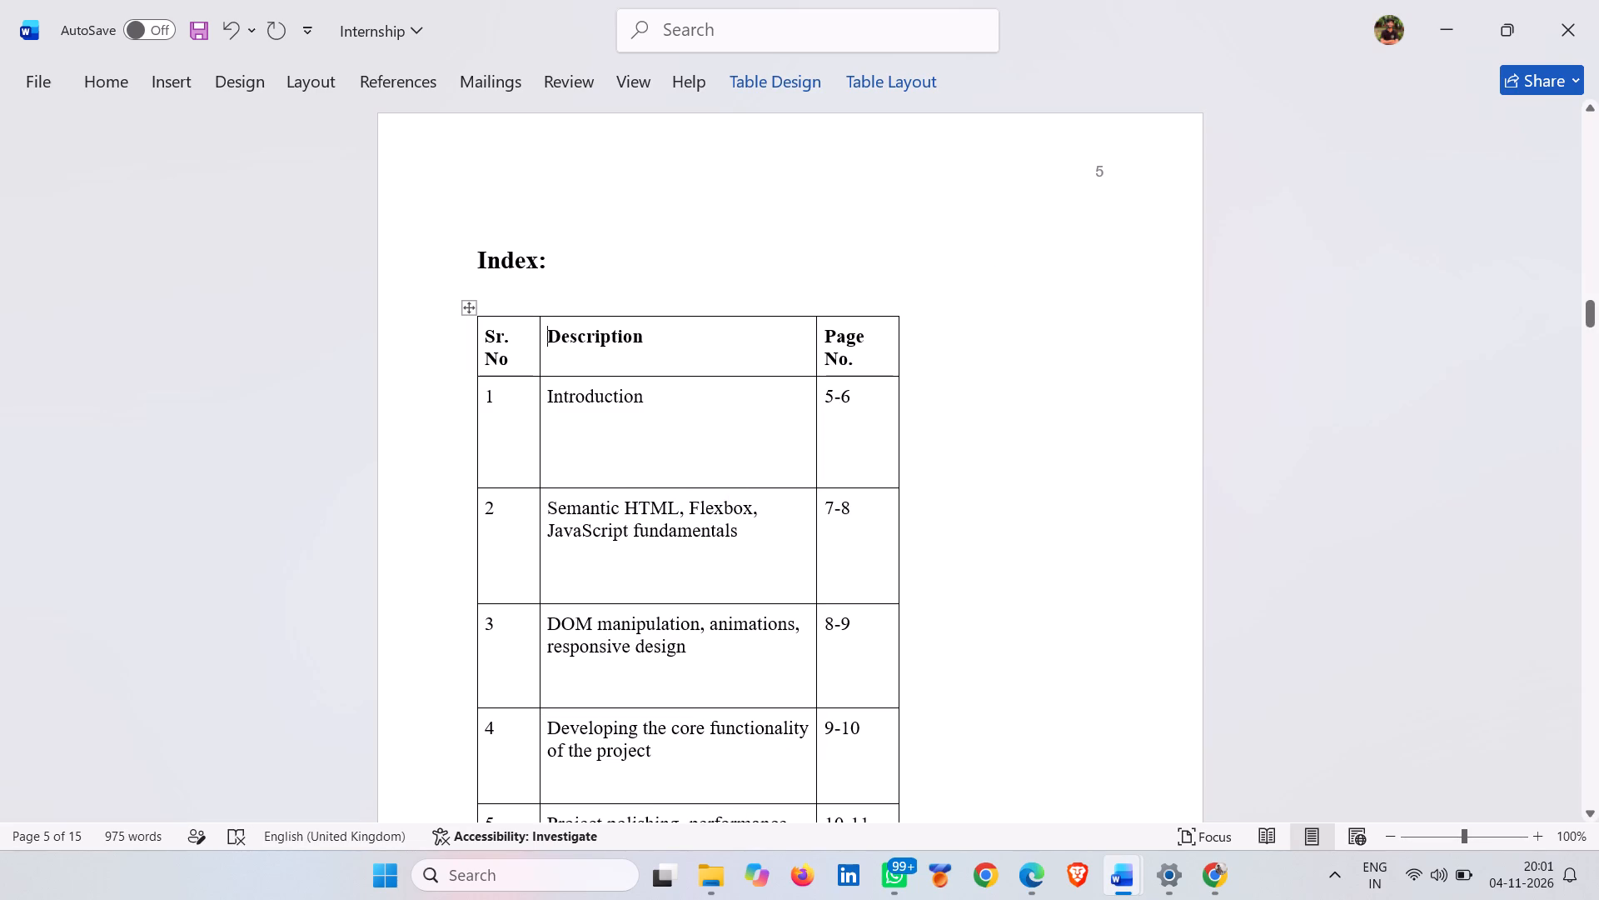
# Widen the Index table and its Description column so each description fits on one line, keeping Page No. a narrow single-line column.
pyautogui.moveTo(814, 426); pyautogui.dragTo(864, 417)
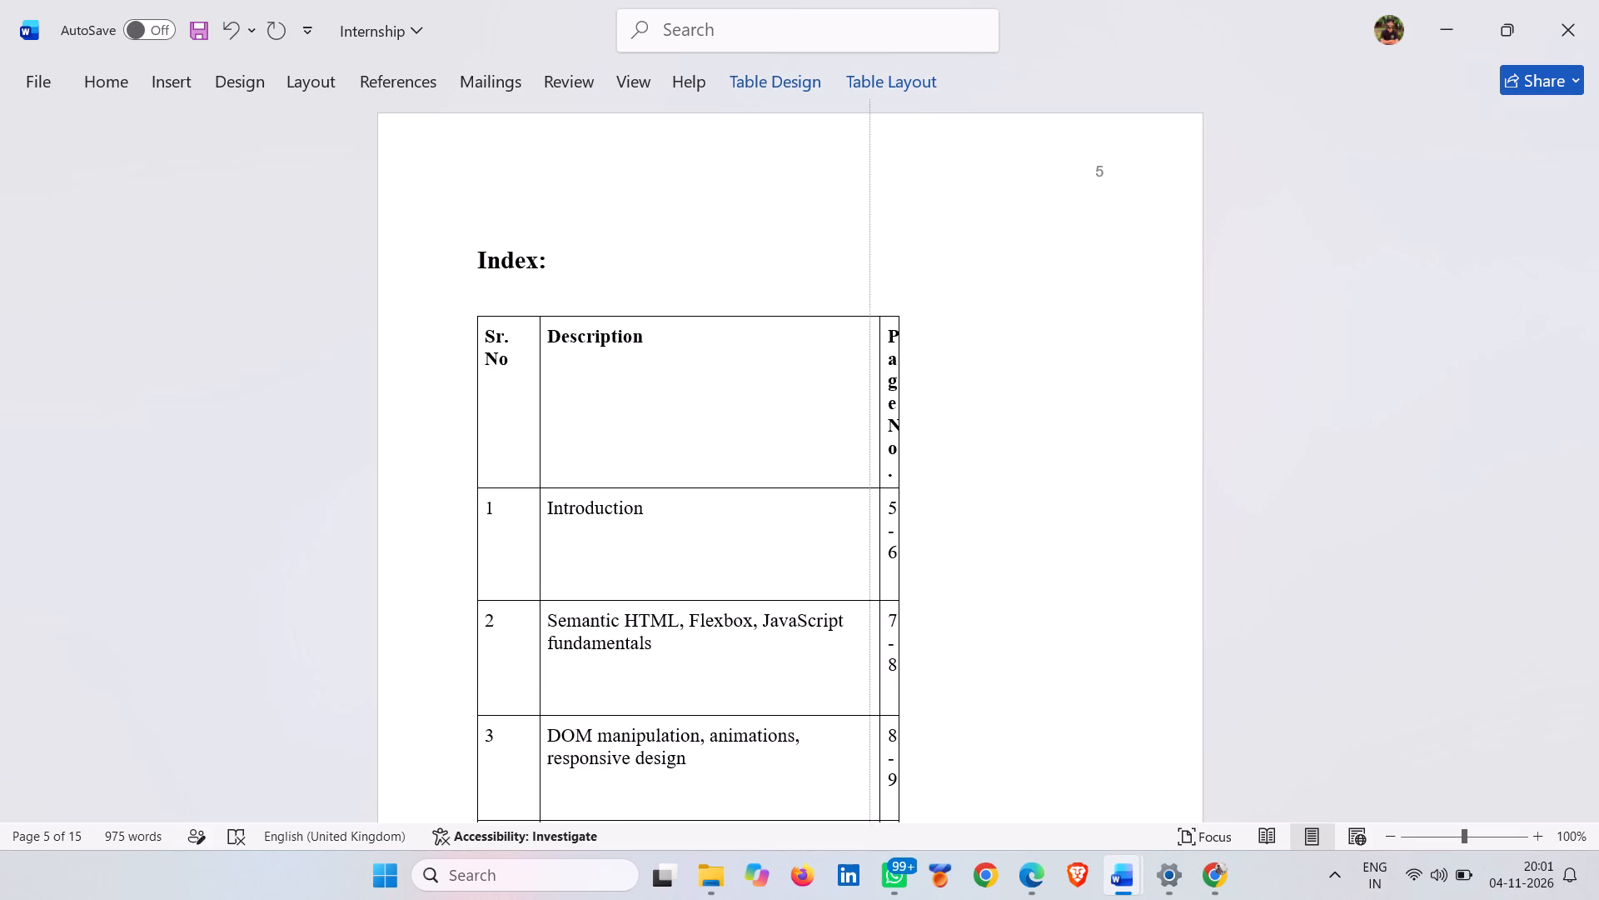
pyautogui.moveTo(864, 417); pyautogui.dragTo(852, 412)
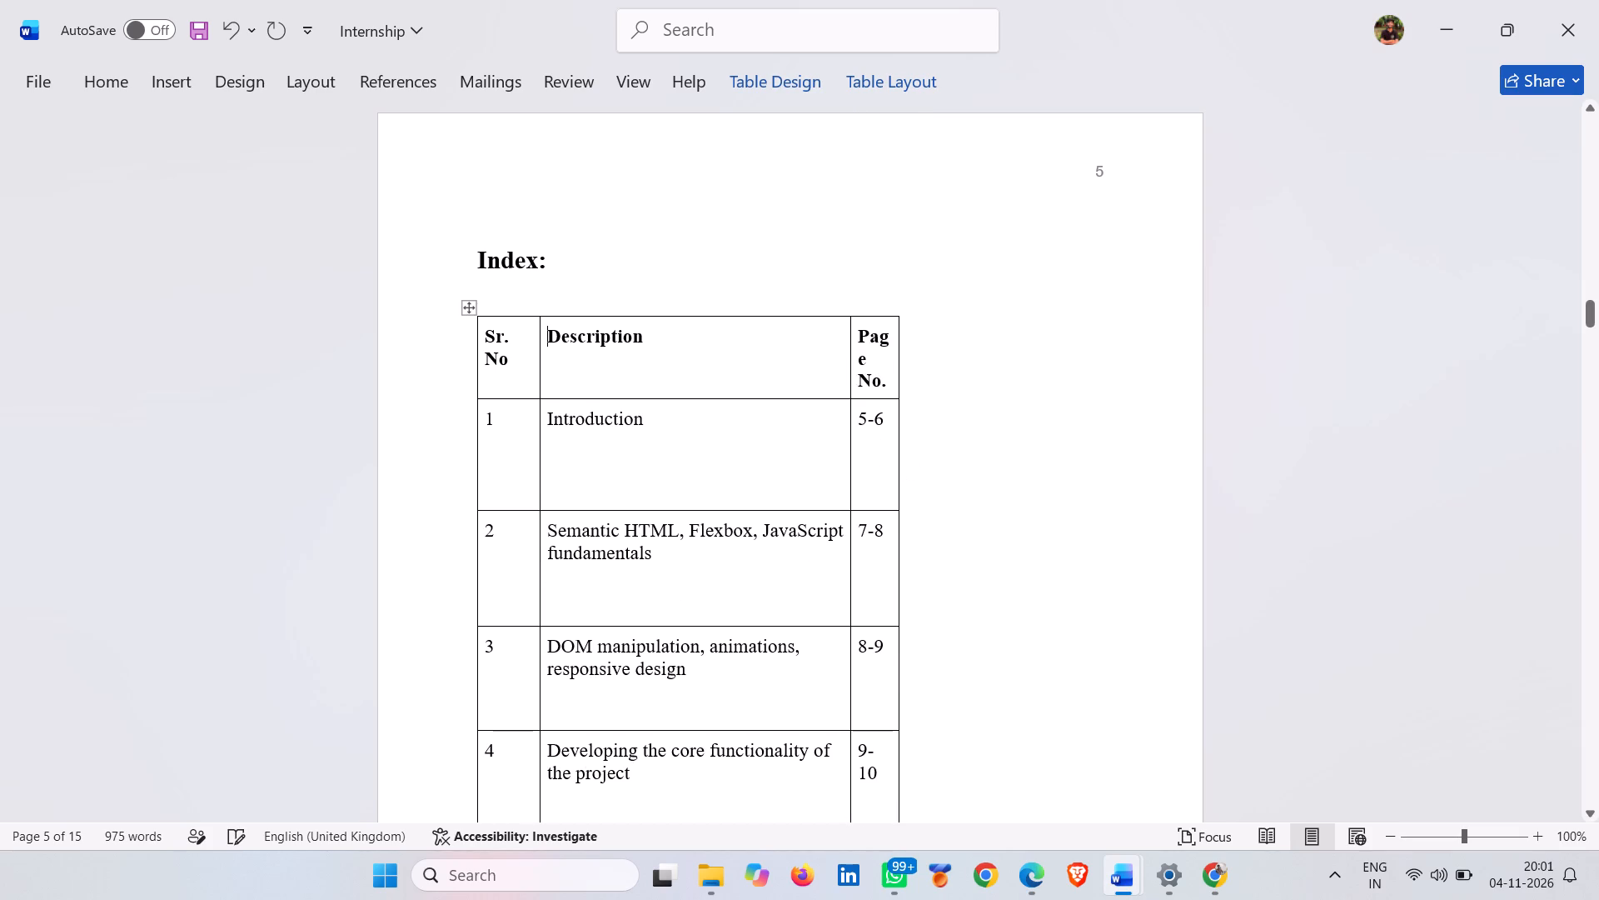
pyautogui.moveTo(898, 477); pyautogui.dragTo(935, 476)
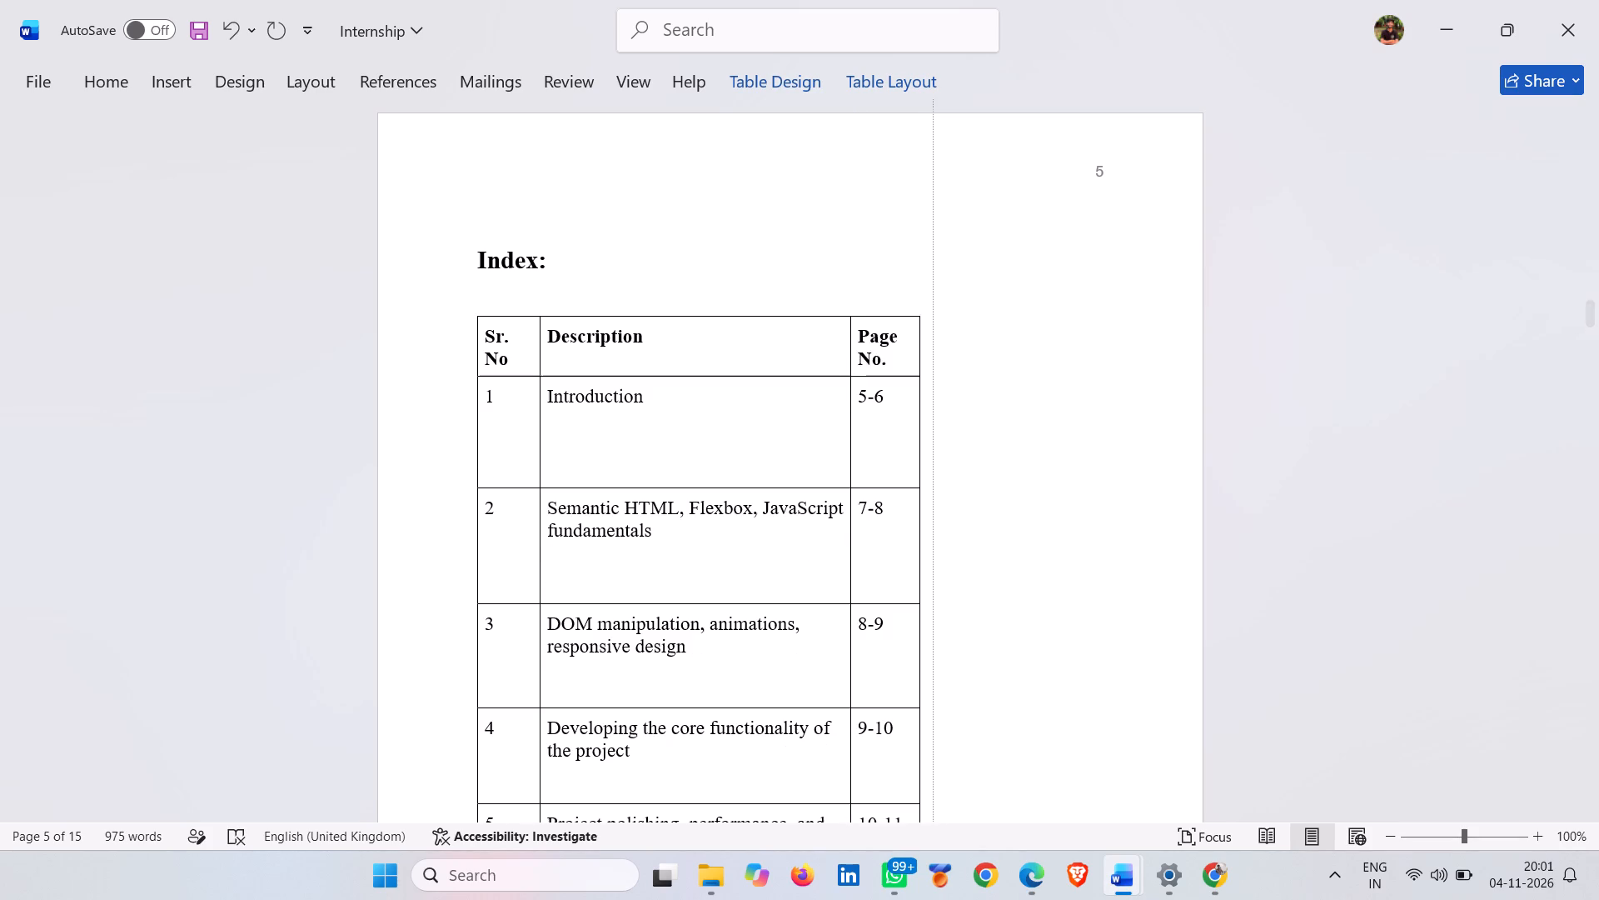
pyautogui.moveTo(935, 476); pyautogui.dragTo(1133, 482)
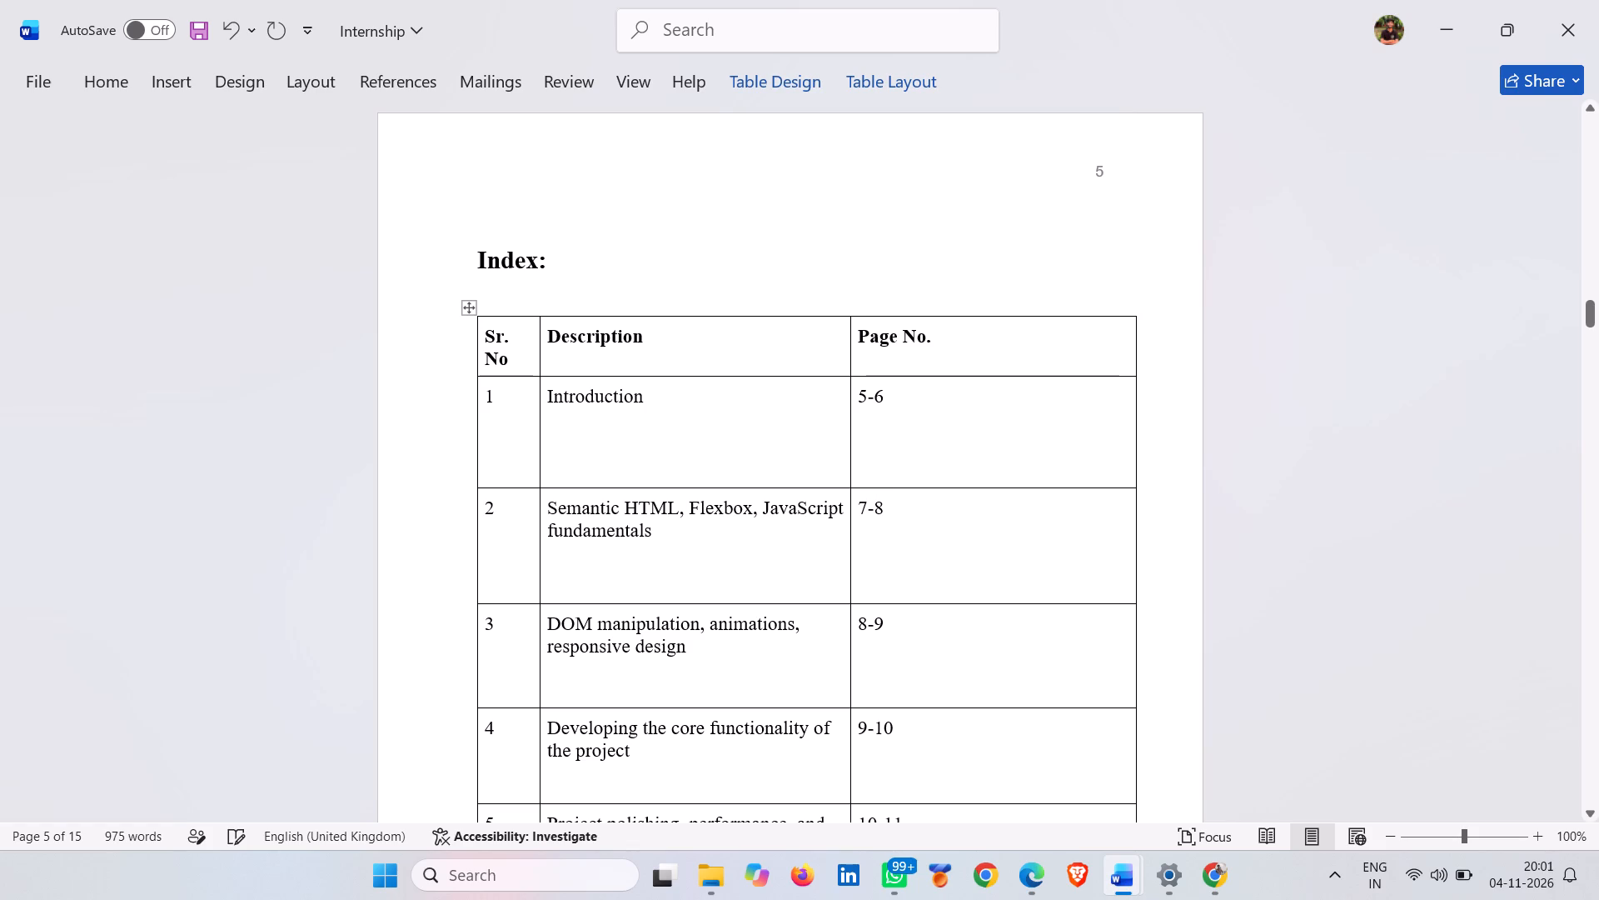
pyautogui.moveTo(848, 479); pyautogui.dragTo(999, 468)
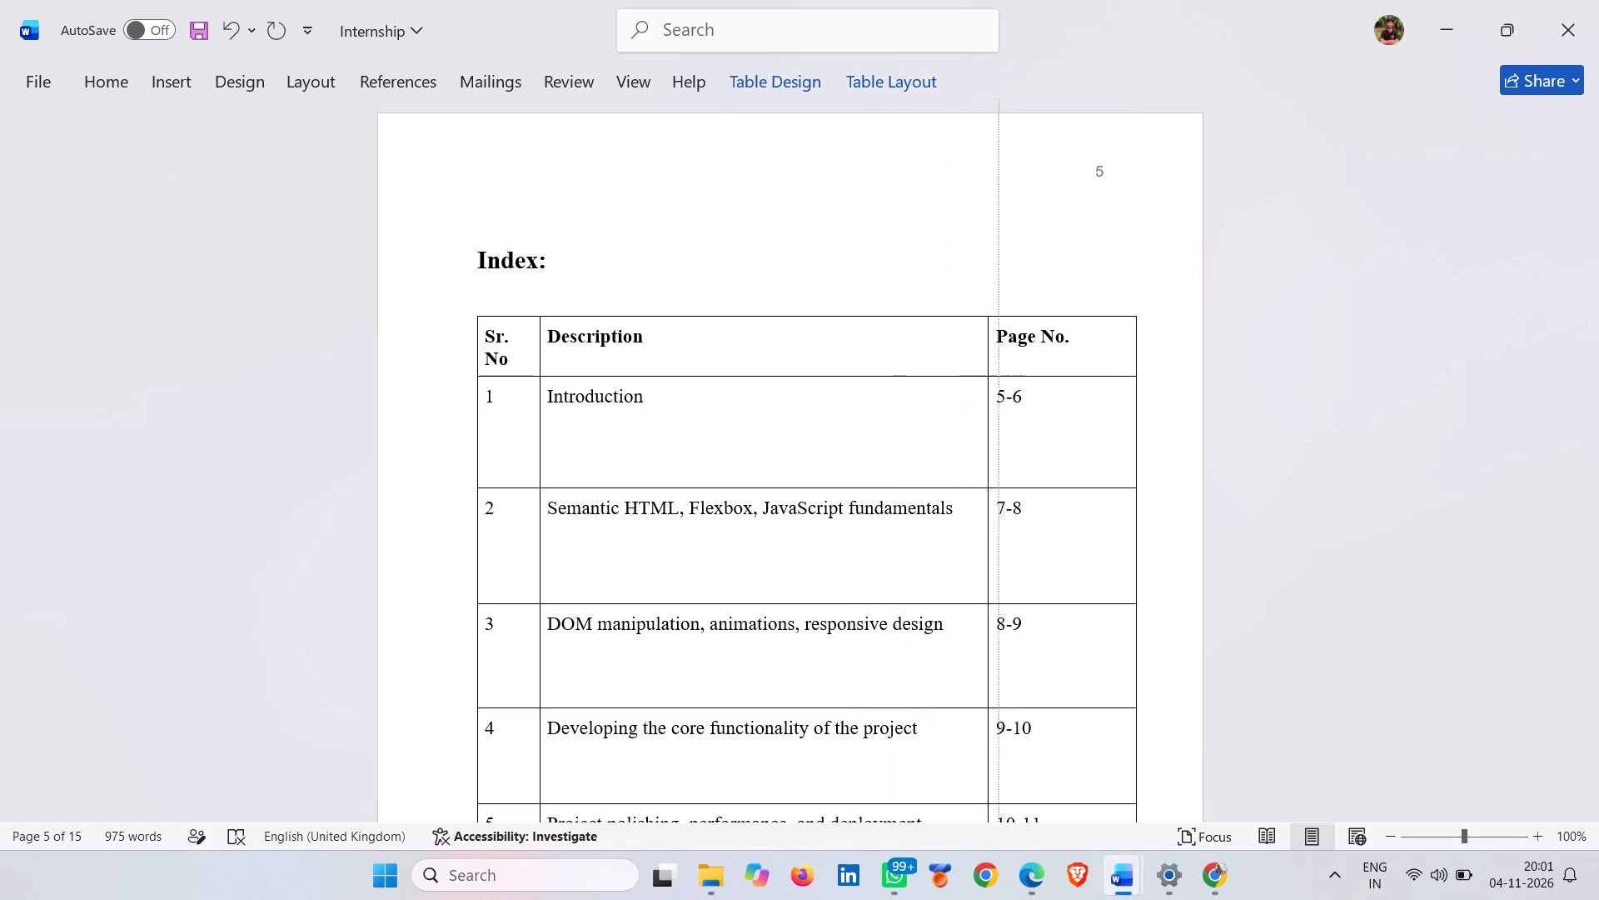
pyautogui.moveTo(999, 468); pyautogui.dragTo(1046, 467)
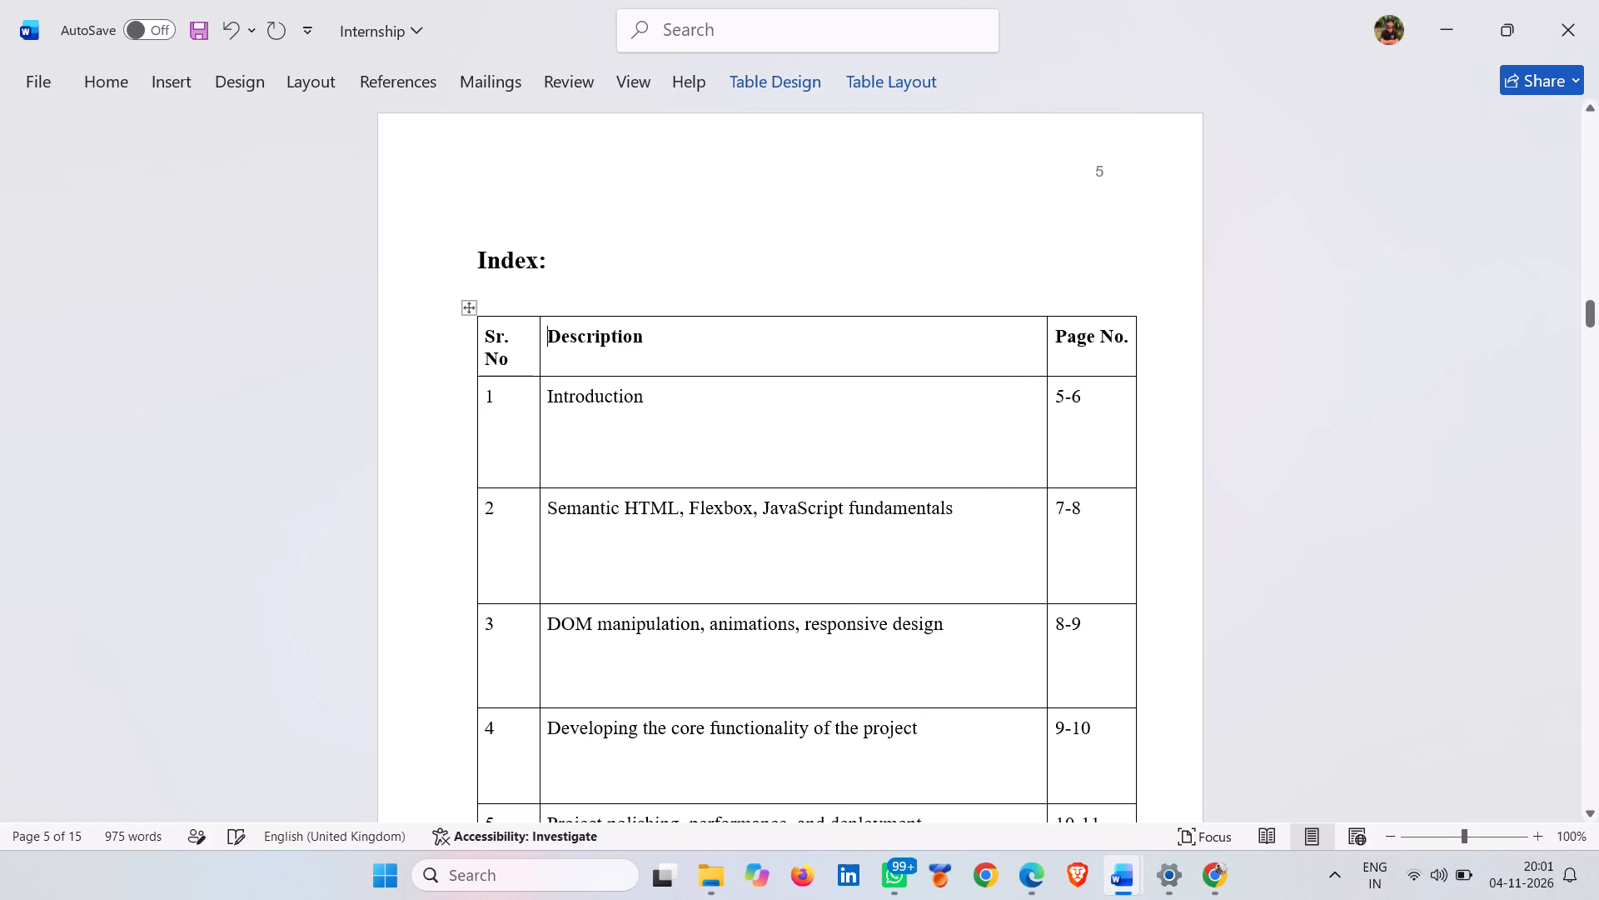
pyautogui.click(900, 271)
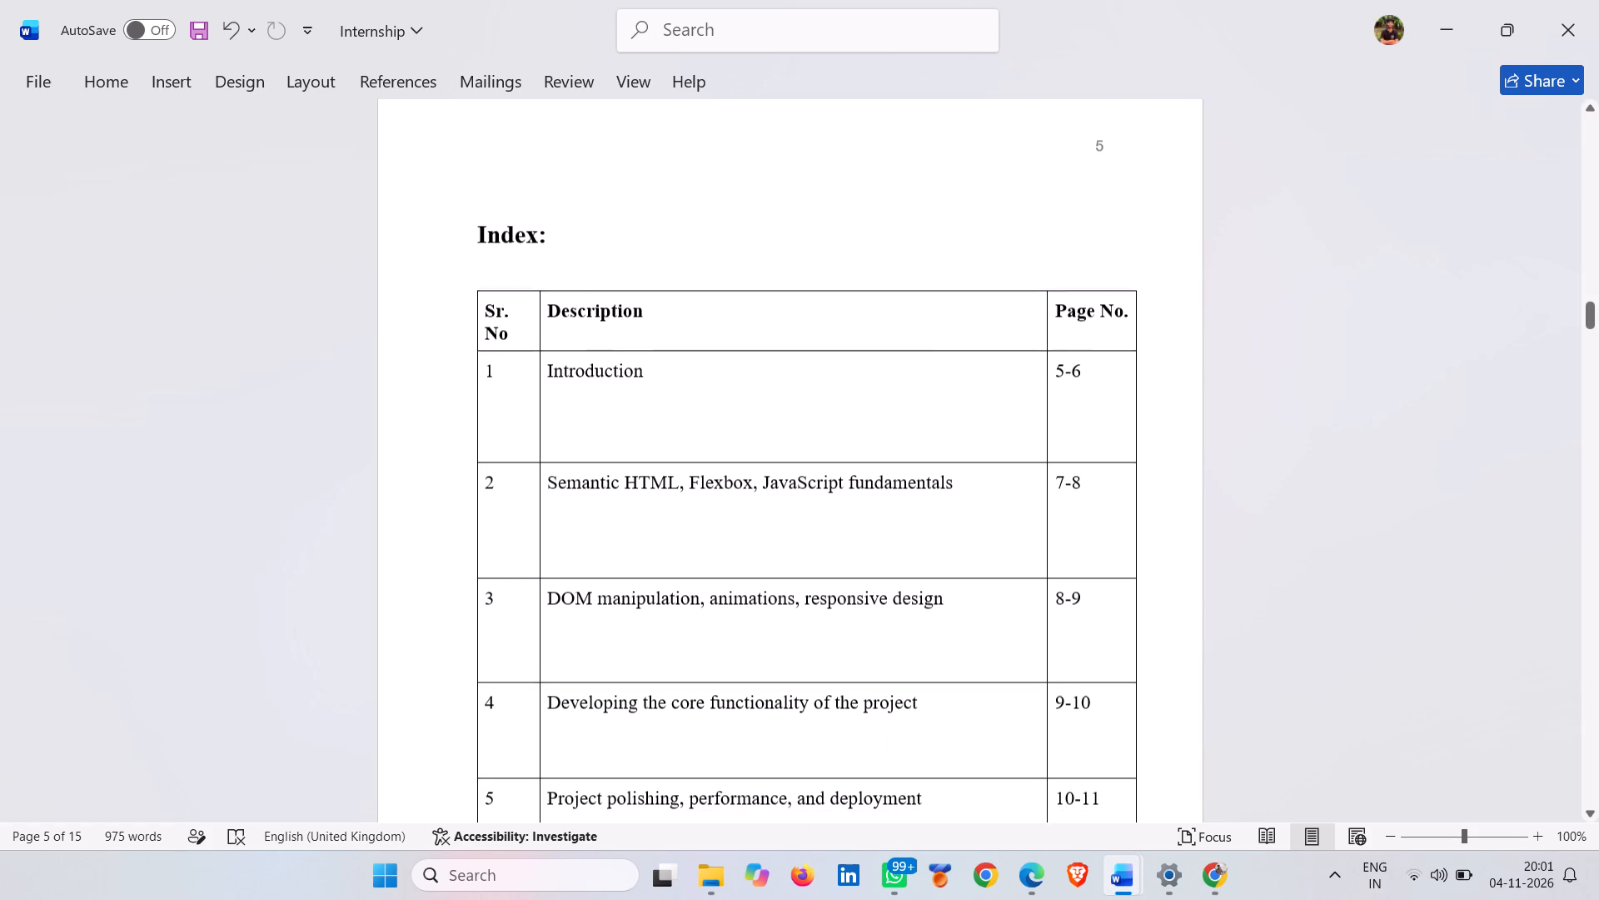
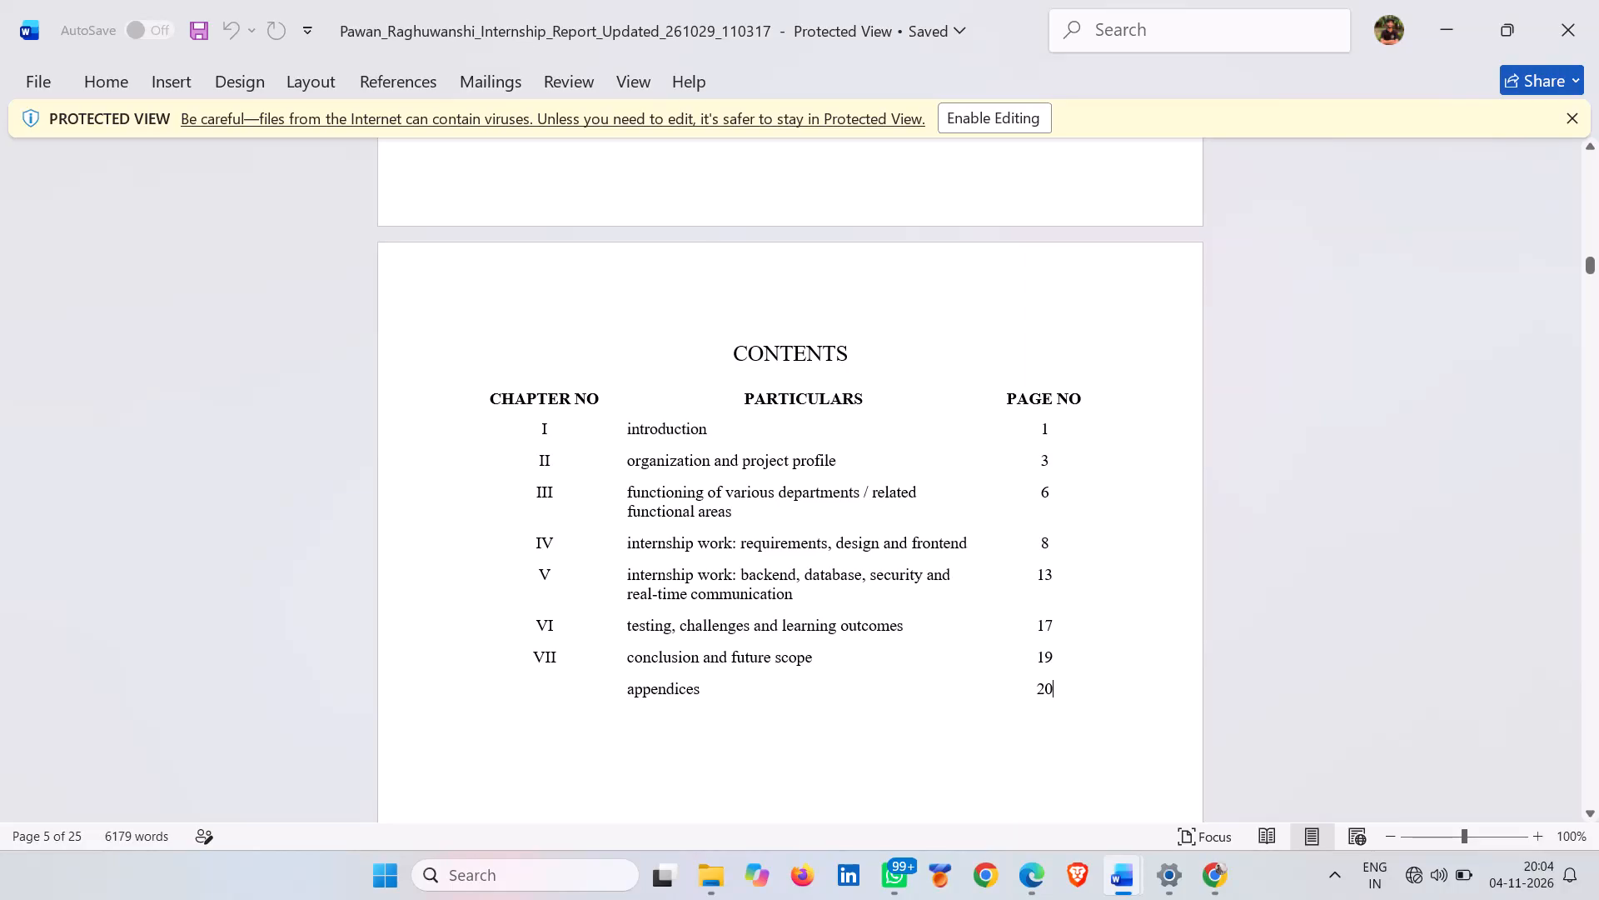
# Replace the row 2 description of the Index table with "Organization and project profile", copied from the other report's contents page and capitalised.
pyautogui.moveTo(864, 462); pyautogui.dragTo(637, 469)
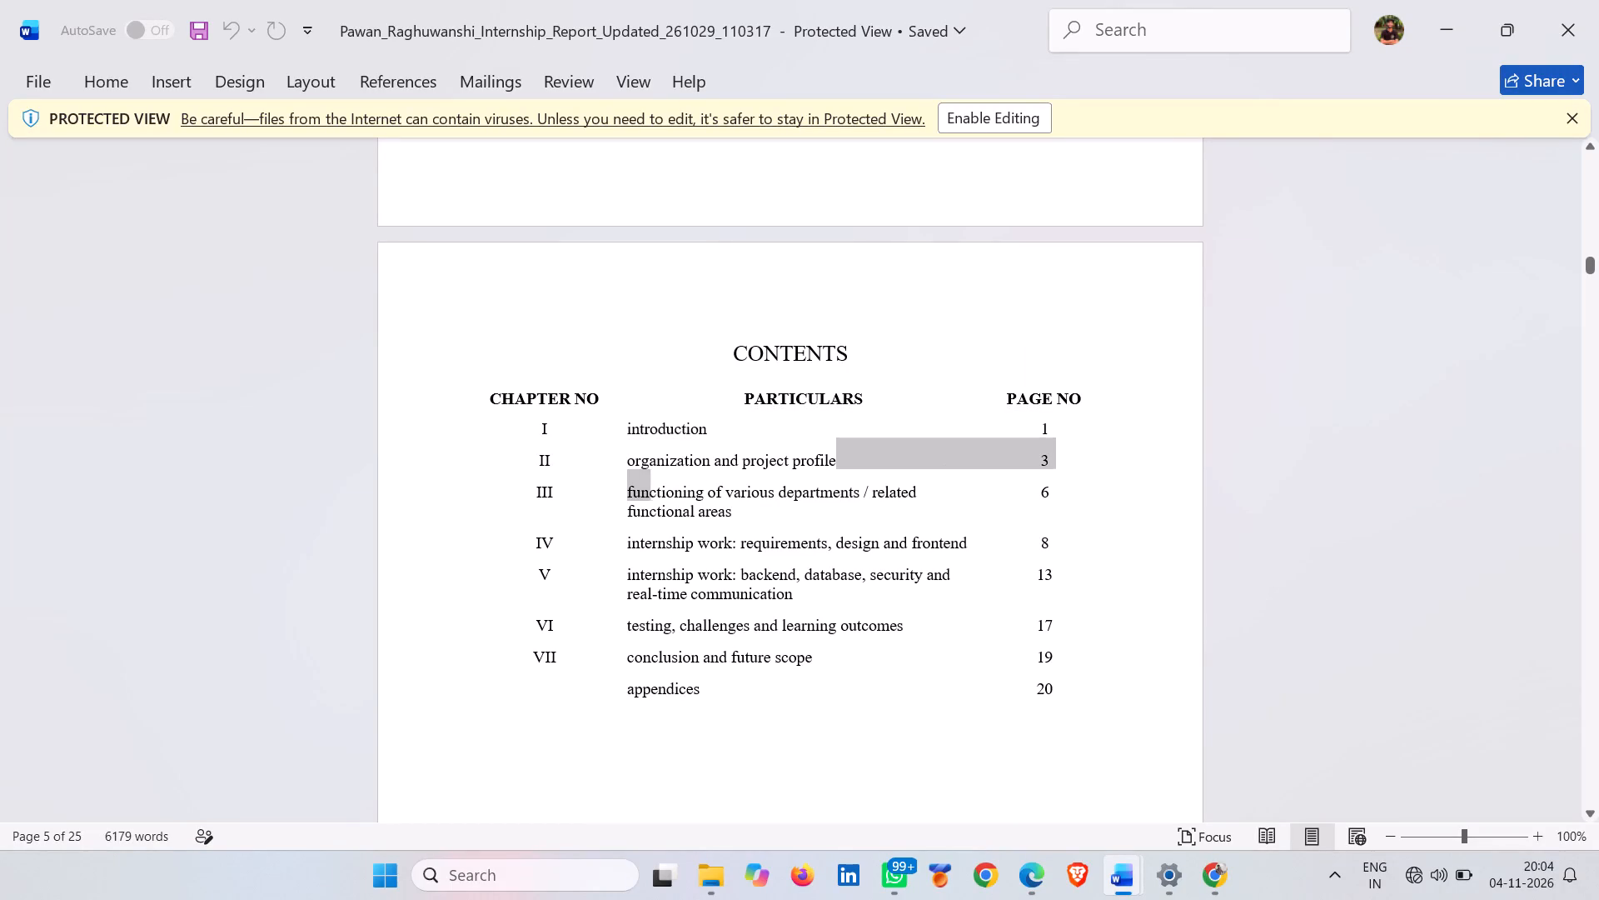
pyautogui.moveTo(637, 469); pyautogui.dragTo(629, 464)
pyautogui.hotkey('ctrl', 'c')
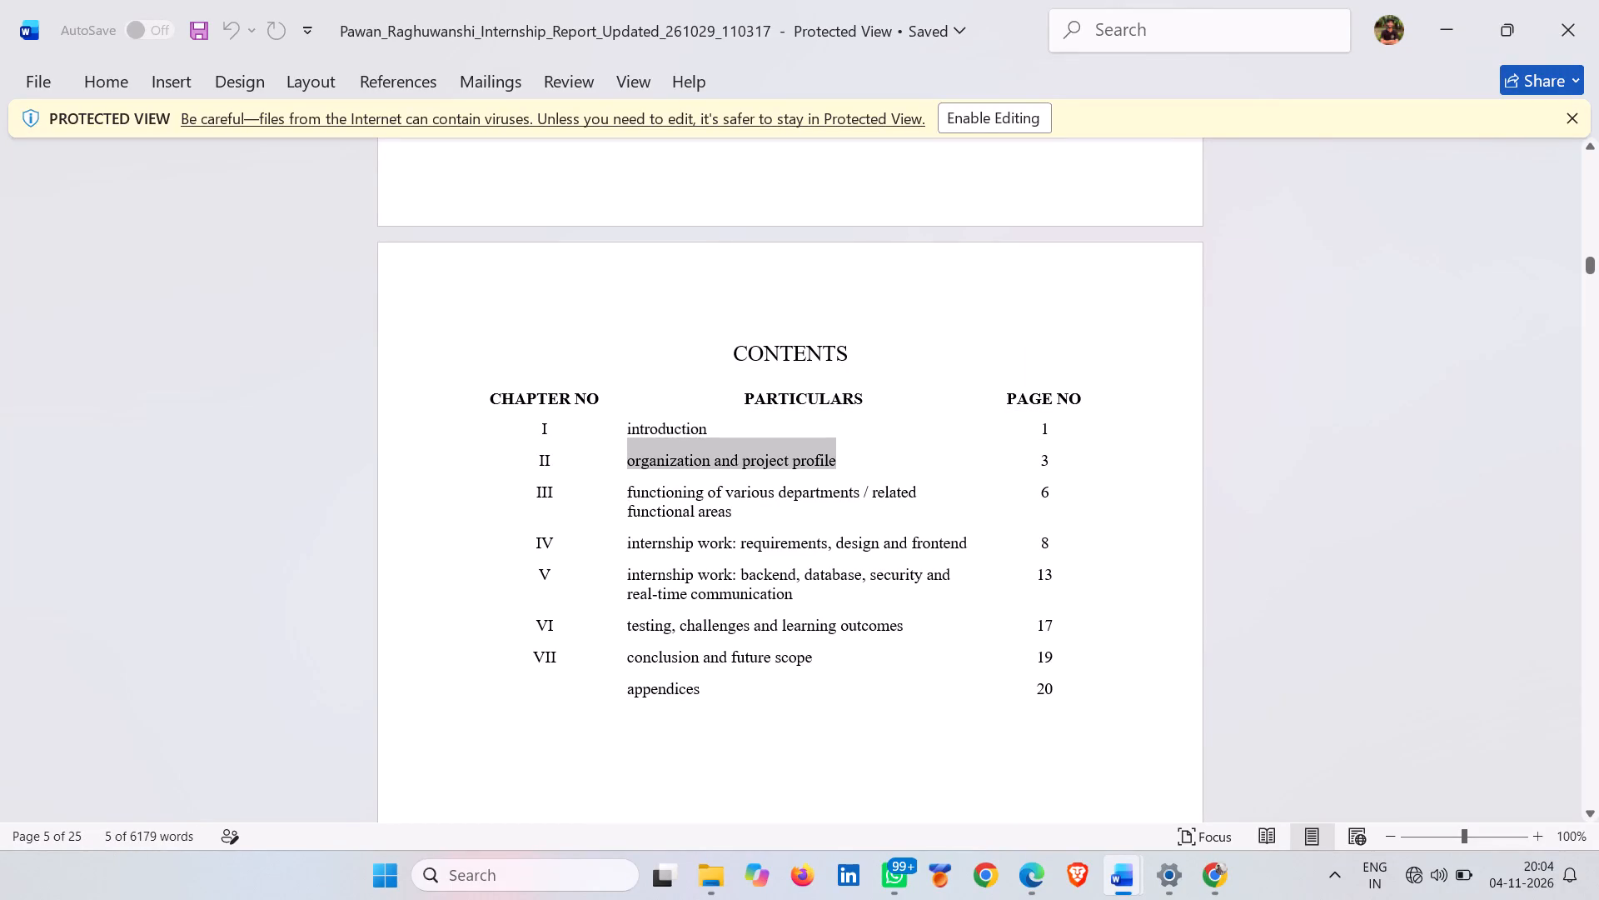
pyautogui.click(1046, 553)
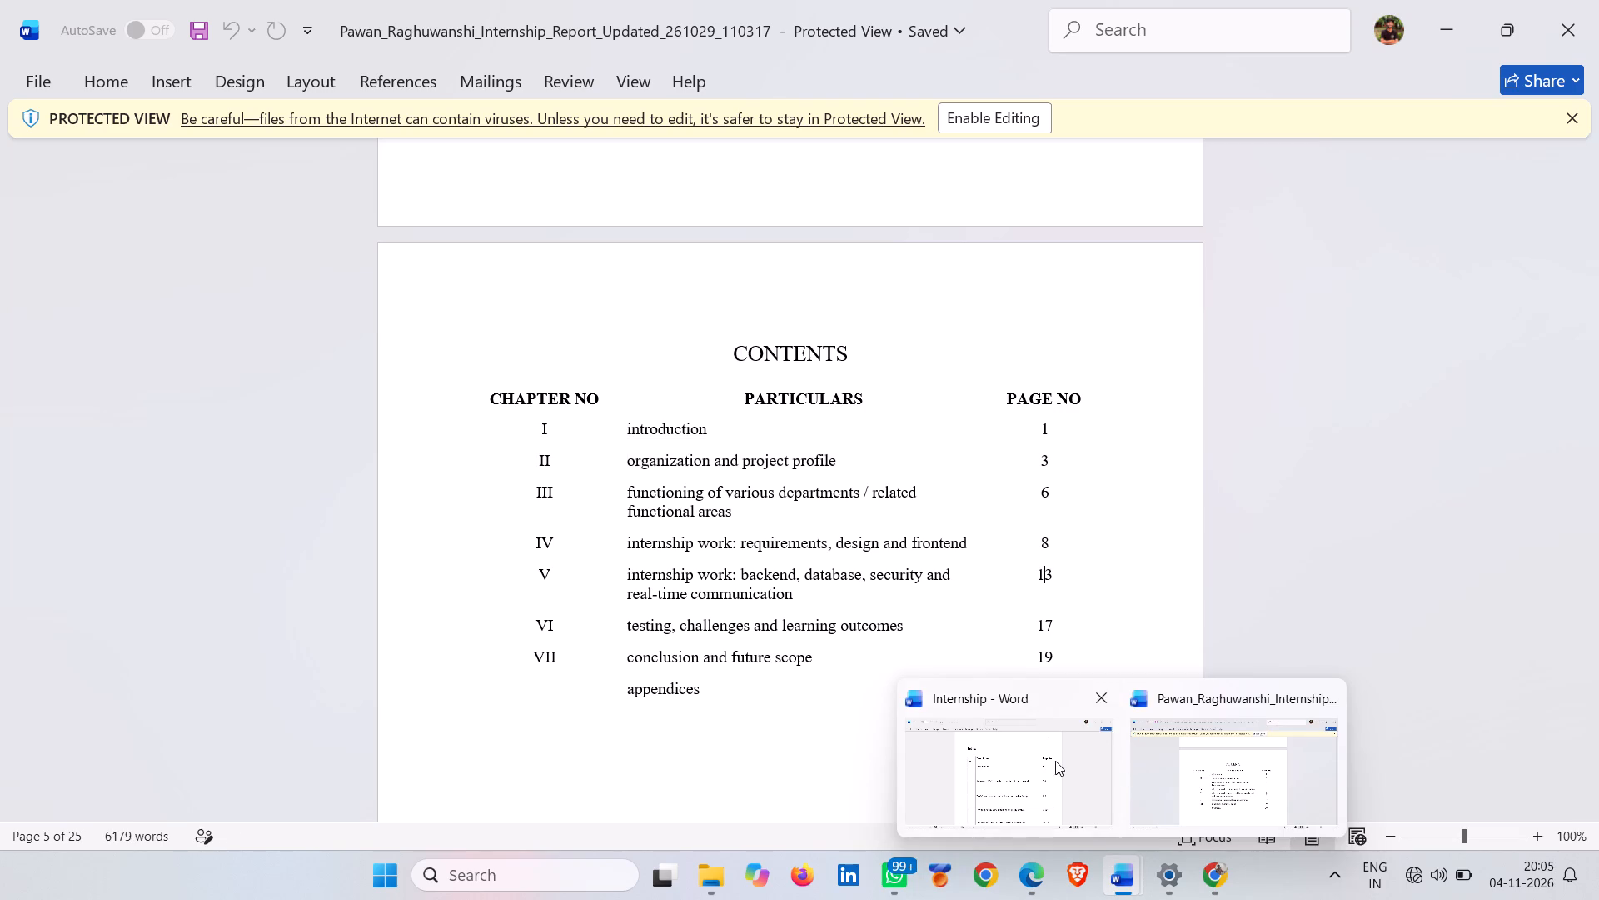
pyautogui.click(1055, 761)
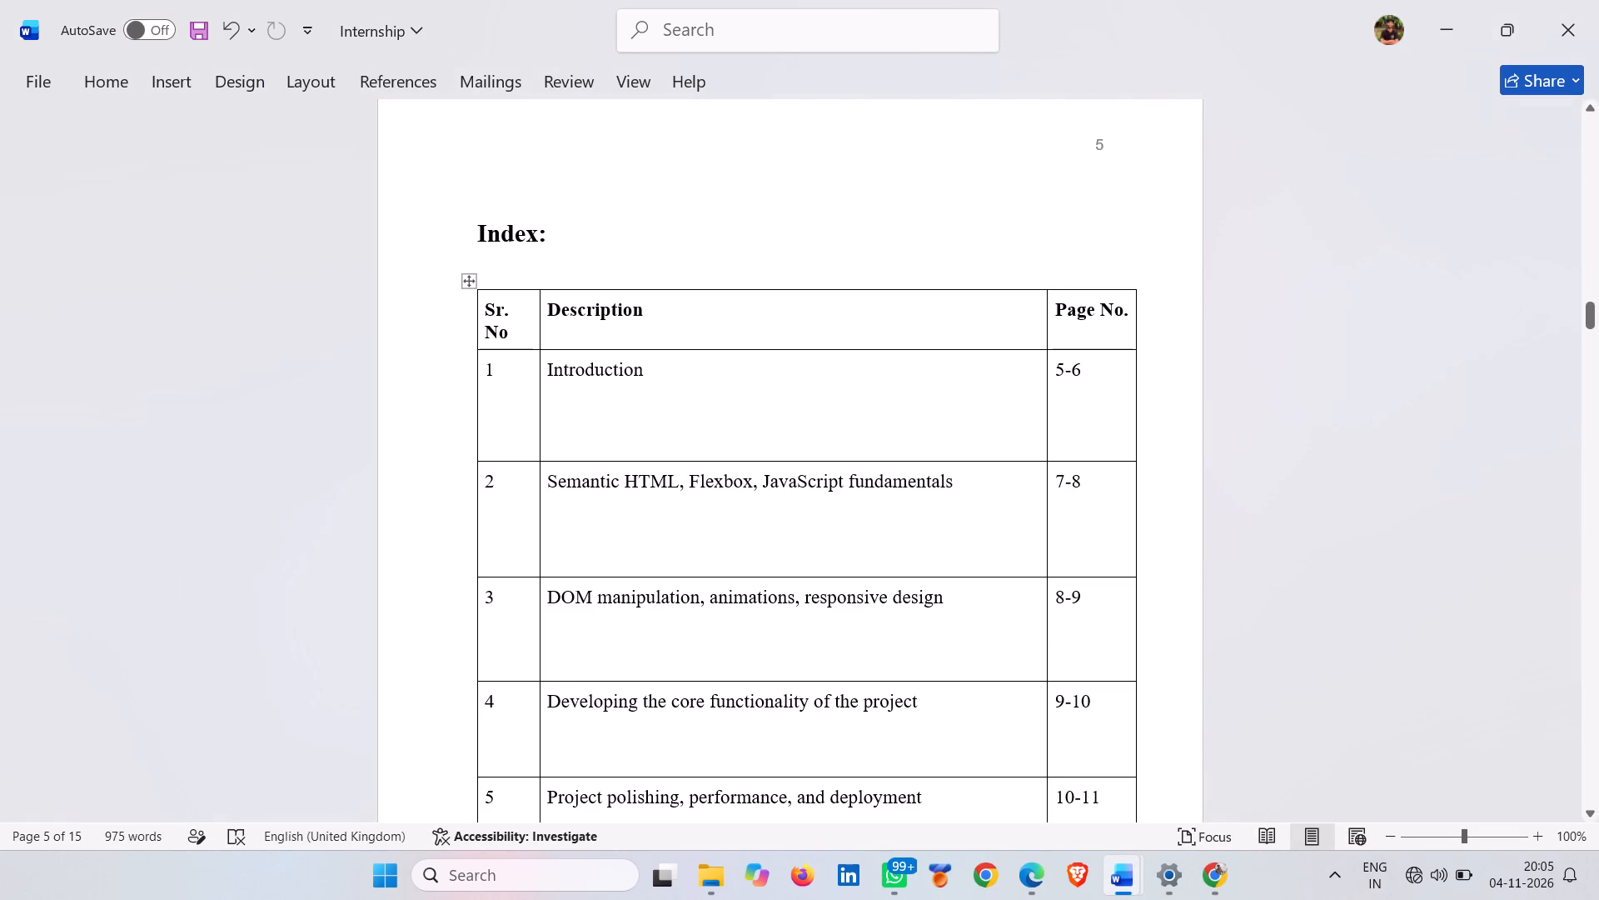
pyautogui.moveTo(957, 492); pyautogui.dragTo(540, 508)
pyautogui.hotkey('ctrl', 'v')
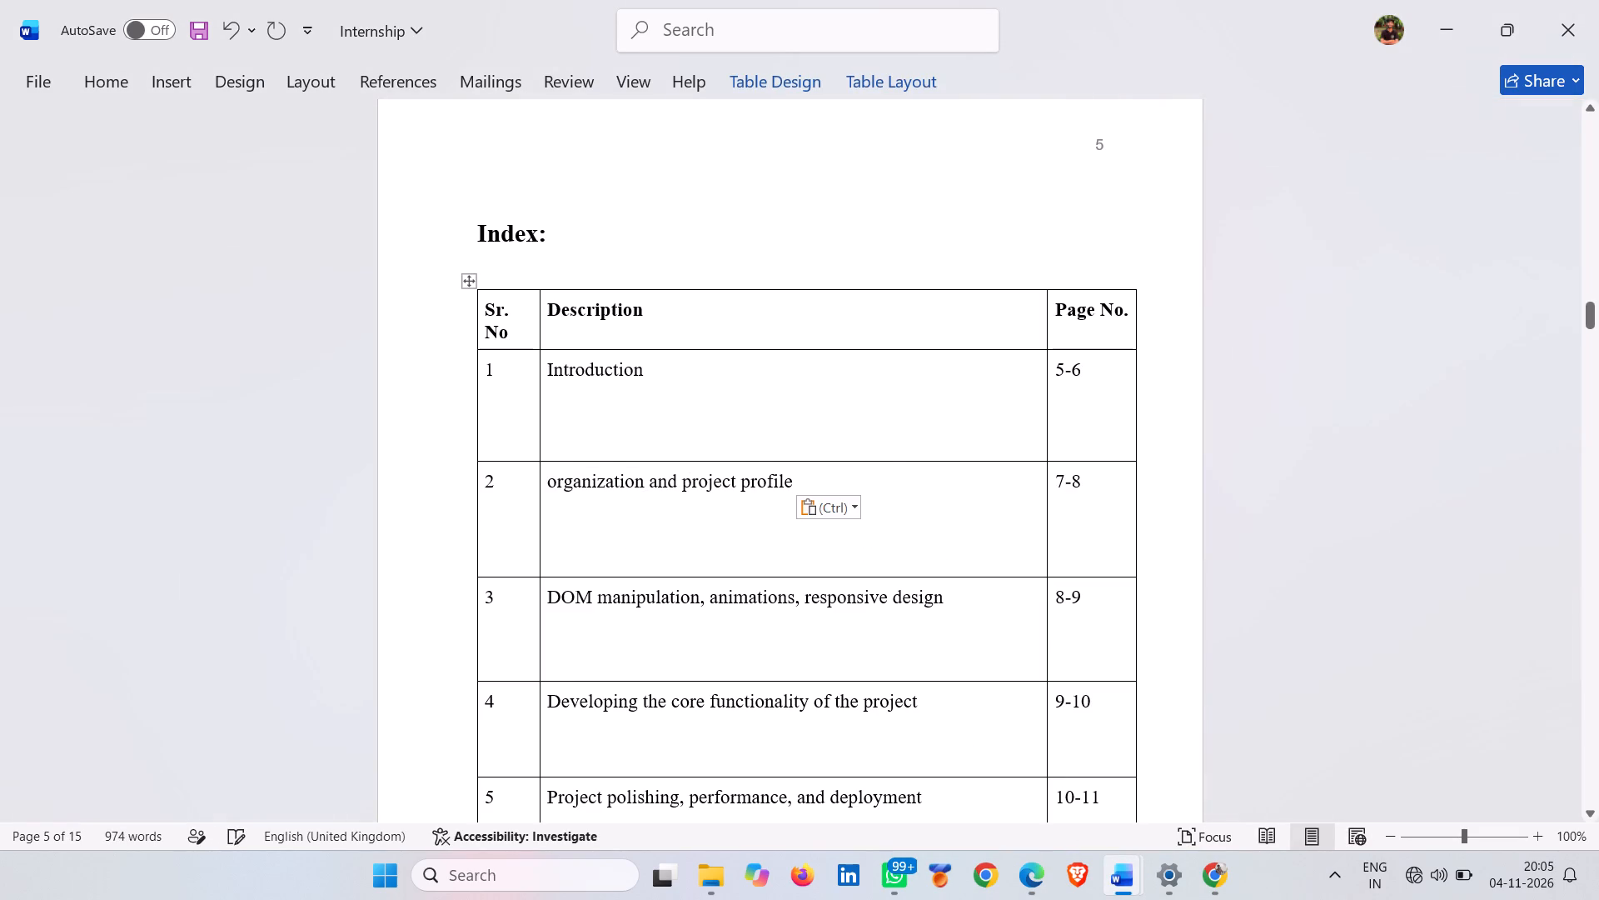
pyautogui.click(553, 479)
pyautogui.press('BackSpace')
pyautogui.hotkey('shift', 'o')
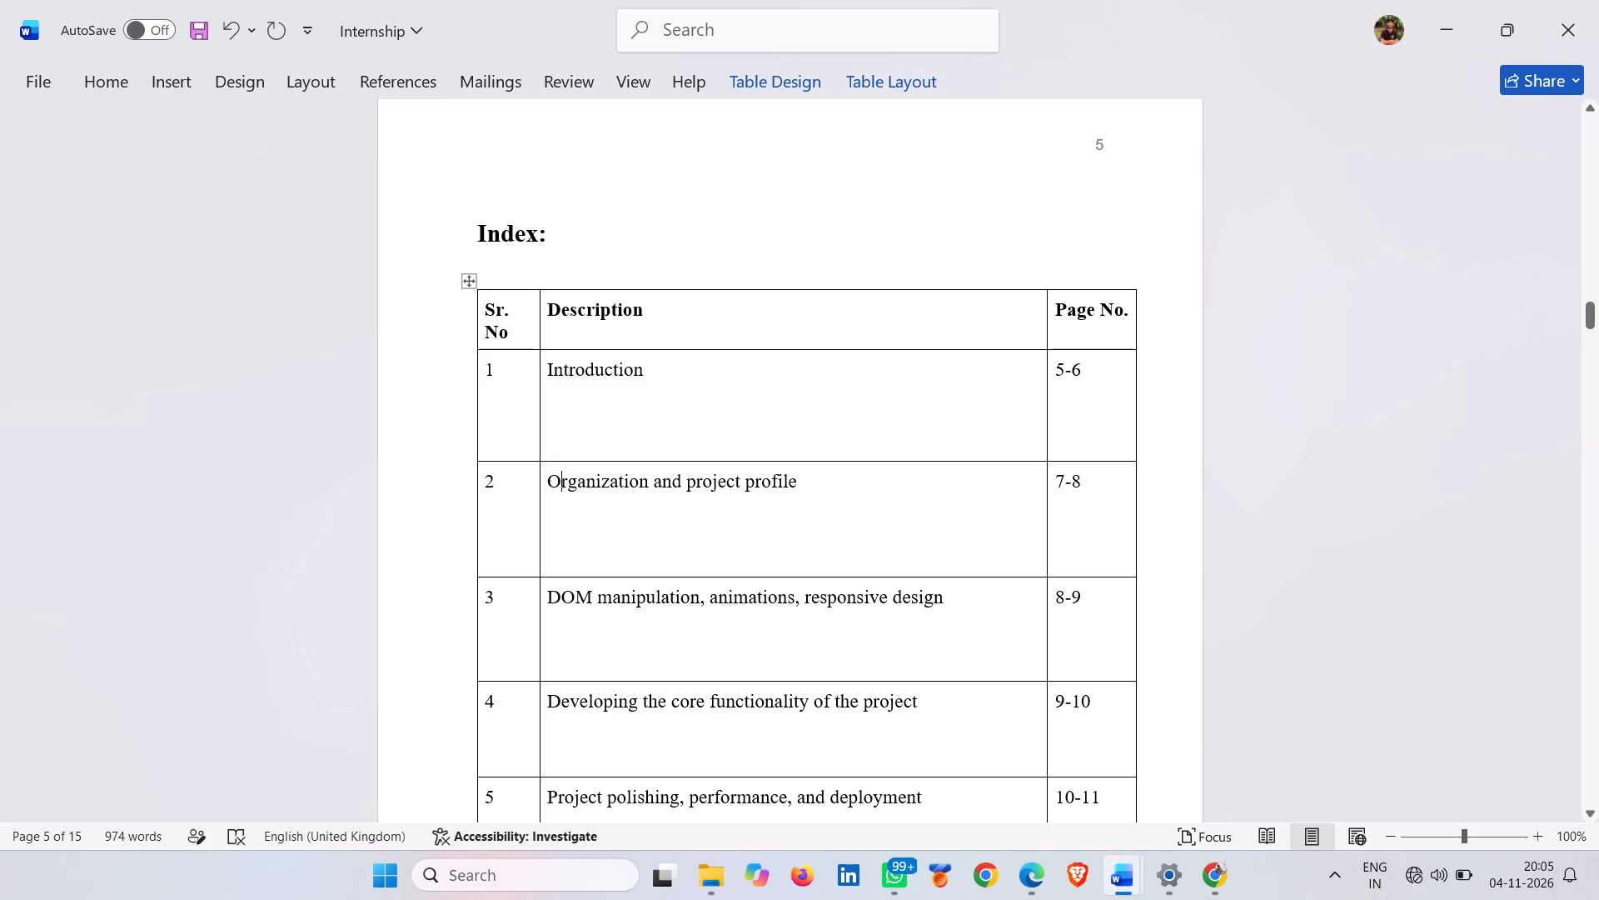
# Replace the row 3 description with "Functioning of various departments related functional areas", copied from the PDF report's contents, dropping the slash and capitalising it.
pyautogui.click(1027, 885)
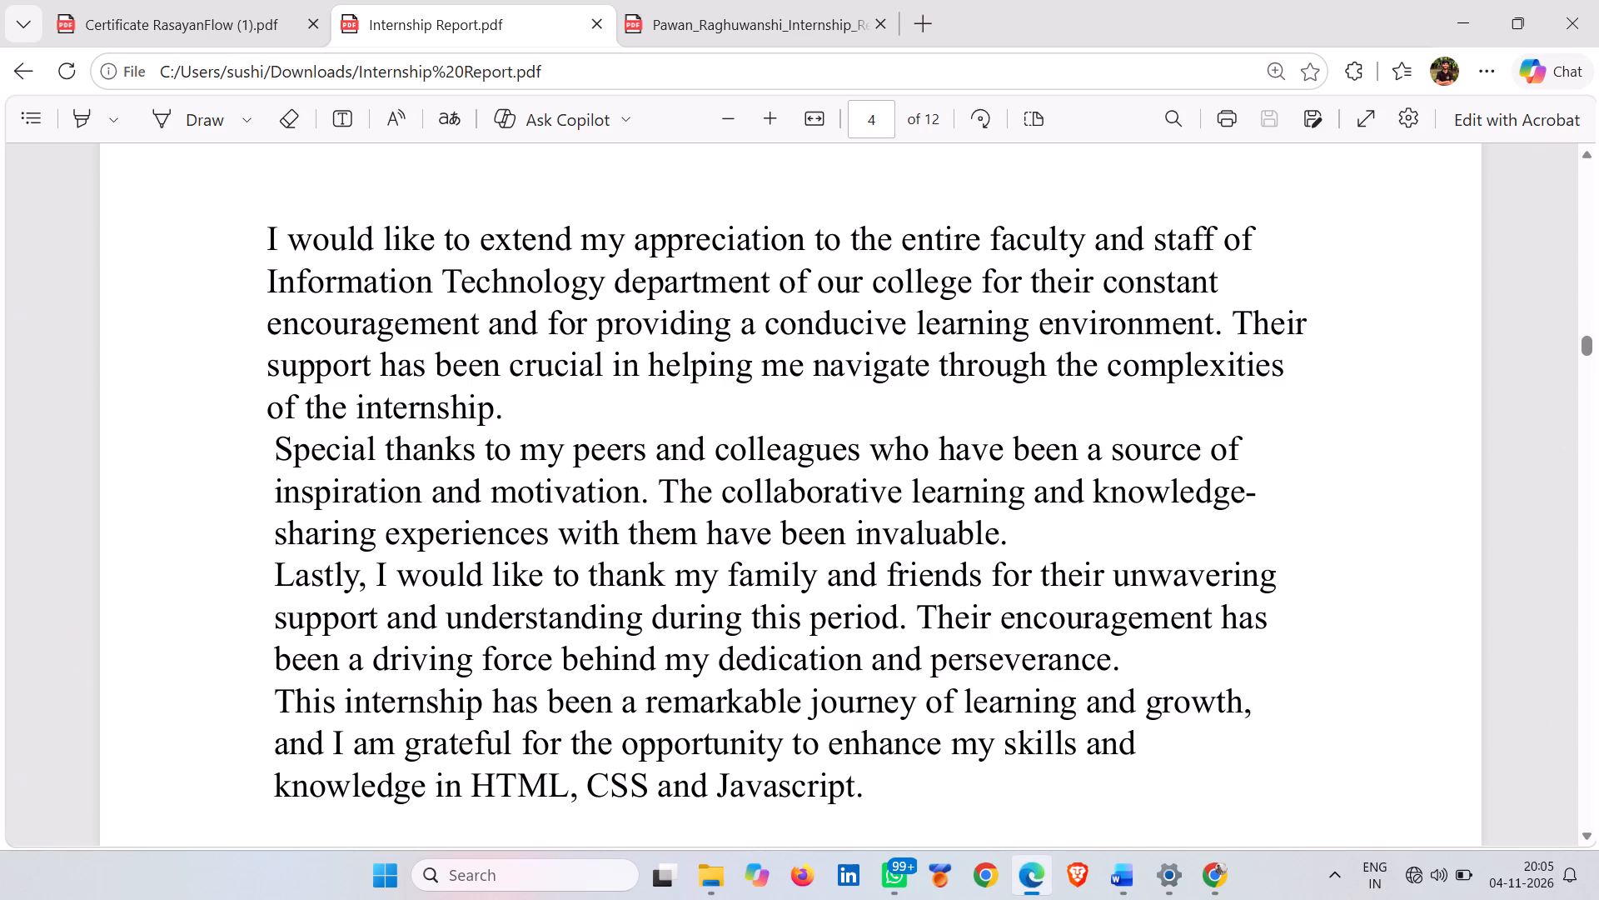
pyautogui.scroll(-5, 859, 465)
pyautogui.scroll(1, 859, 465)
pyautogui.click(708, 0)
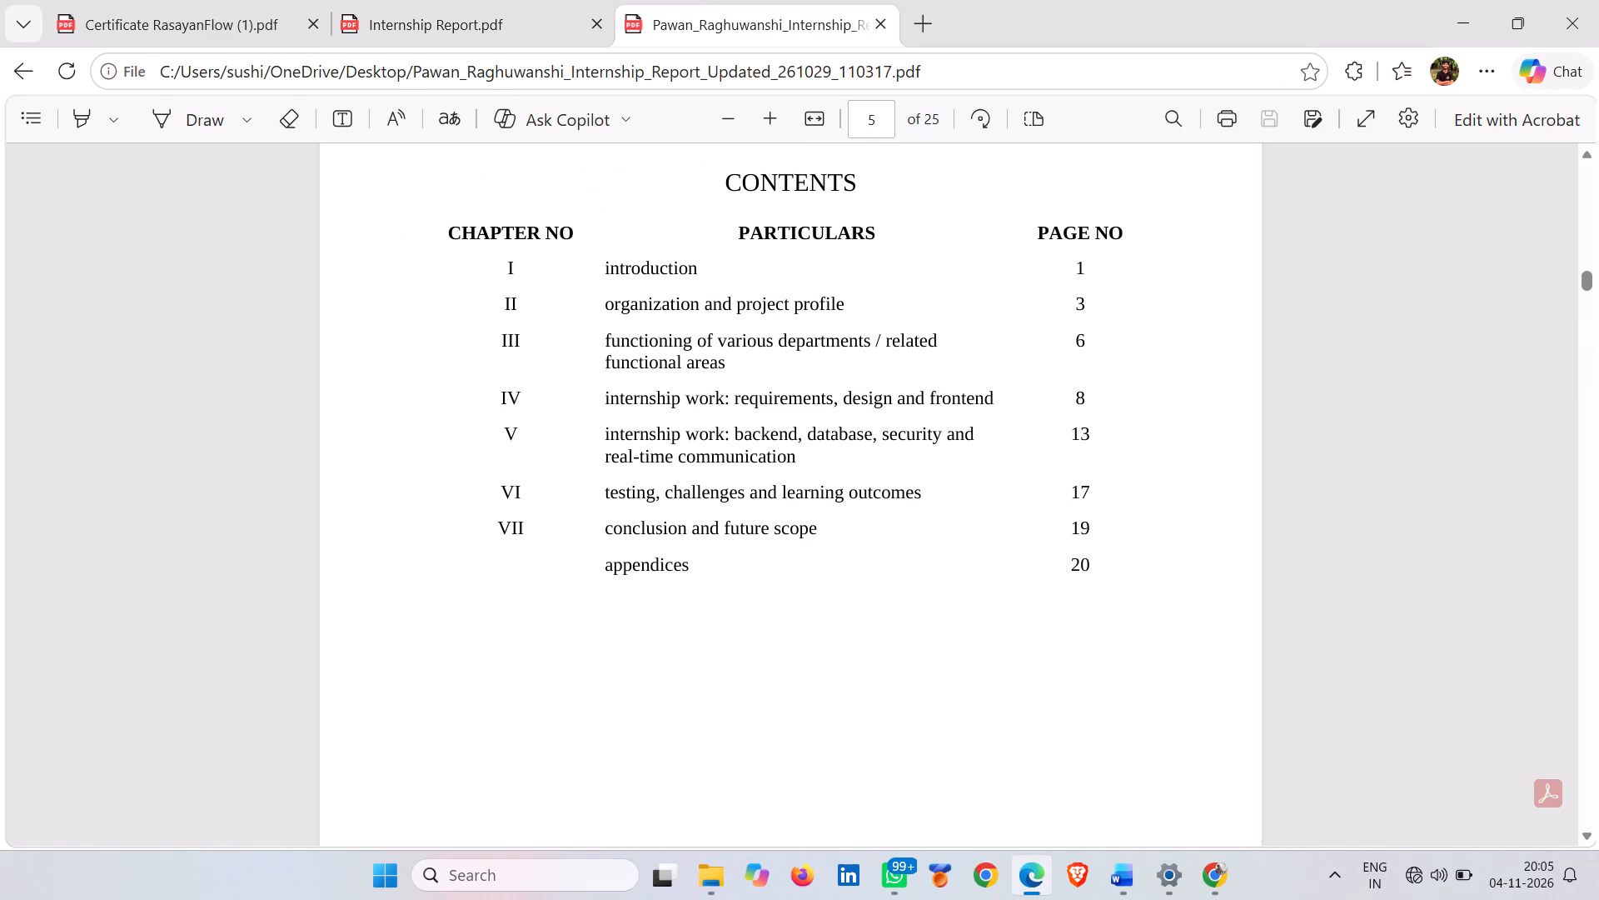
pyautogui.scroll(1, 726, 443)
pyautogui.moveTo(748, 372); pyautogui.dragTo(630, 353)
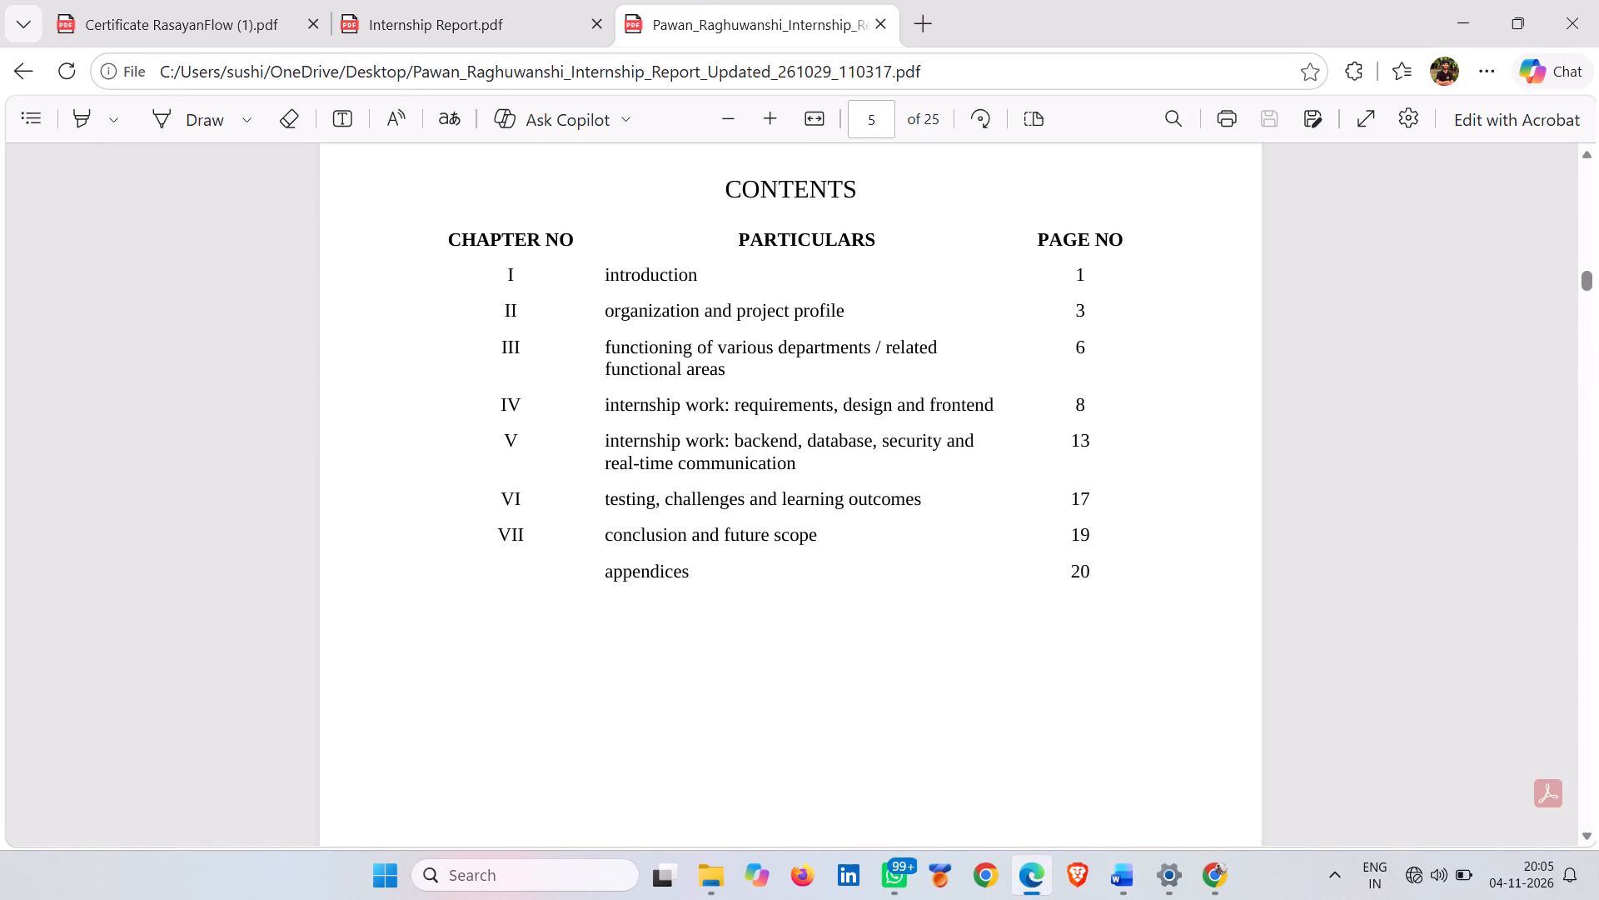
pyautogui.moveTo(630, 353); pyautogui.dragTo(603, 345)
pyautogui.moveTo(603, 345); pyautogui.dragTo(729, 375)
pyautogui.hotkey('ctrl', 'c')
pyautogui.click(729, 375)
pyautogui.click(1072, 787)
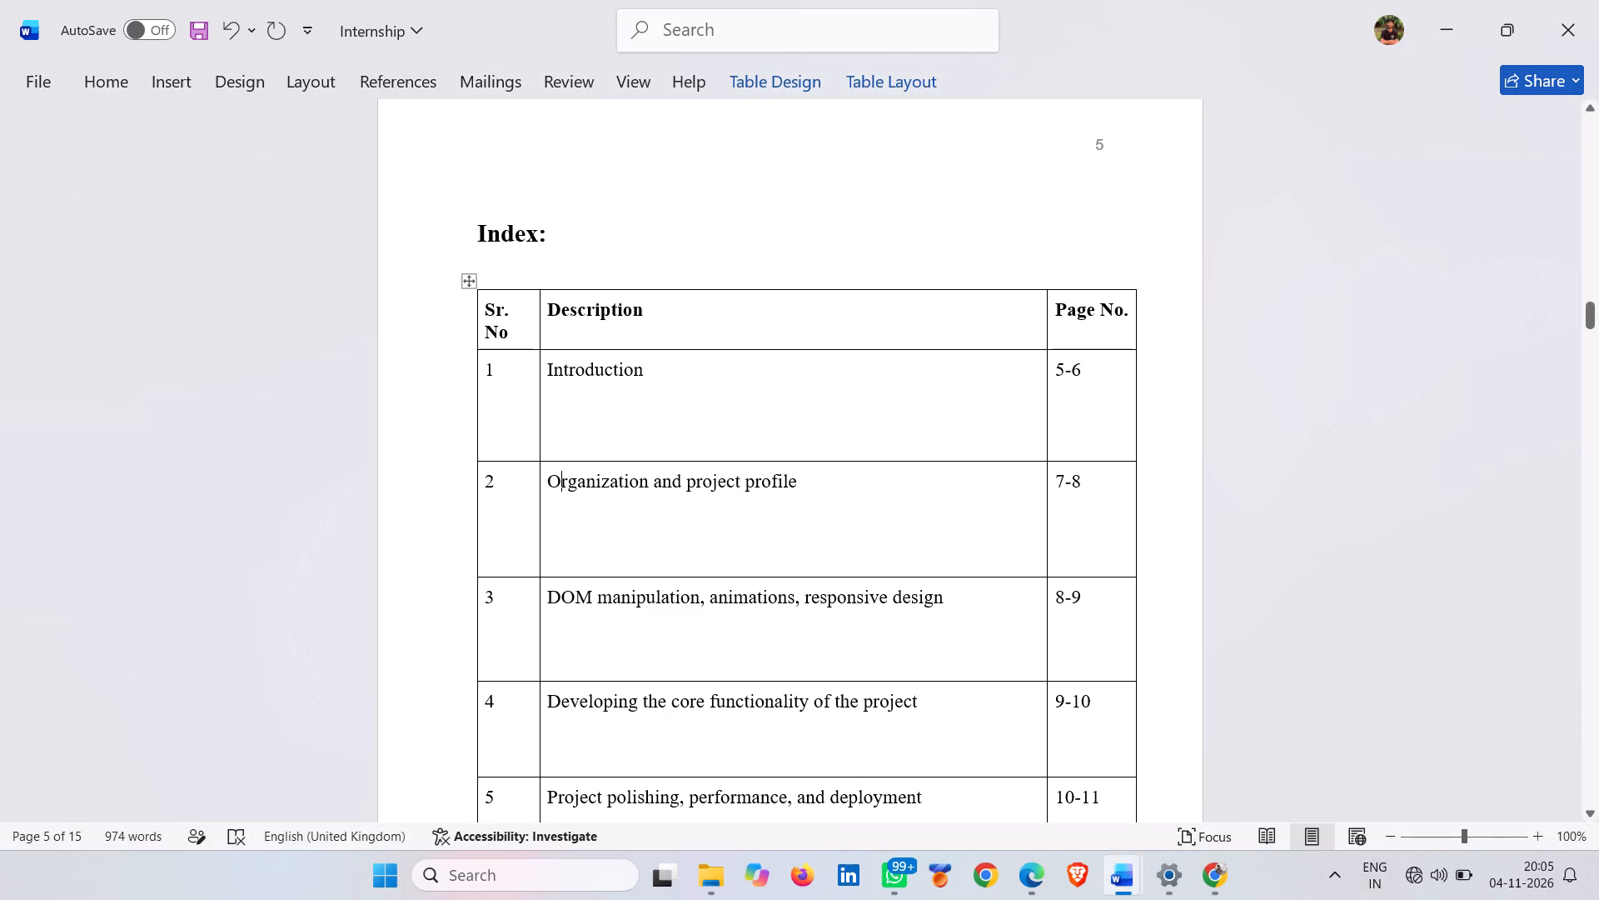
pyautogui.moveTo(947, 605); pyautogui.dragTo(580, 599)
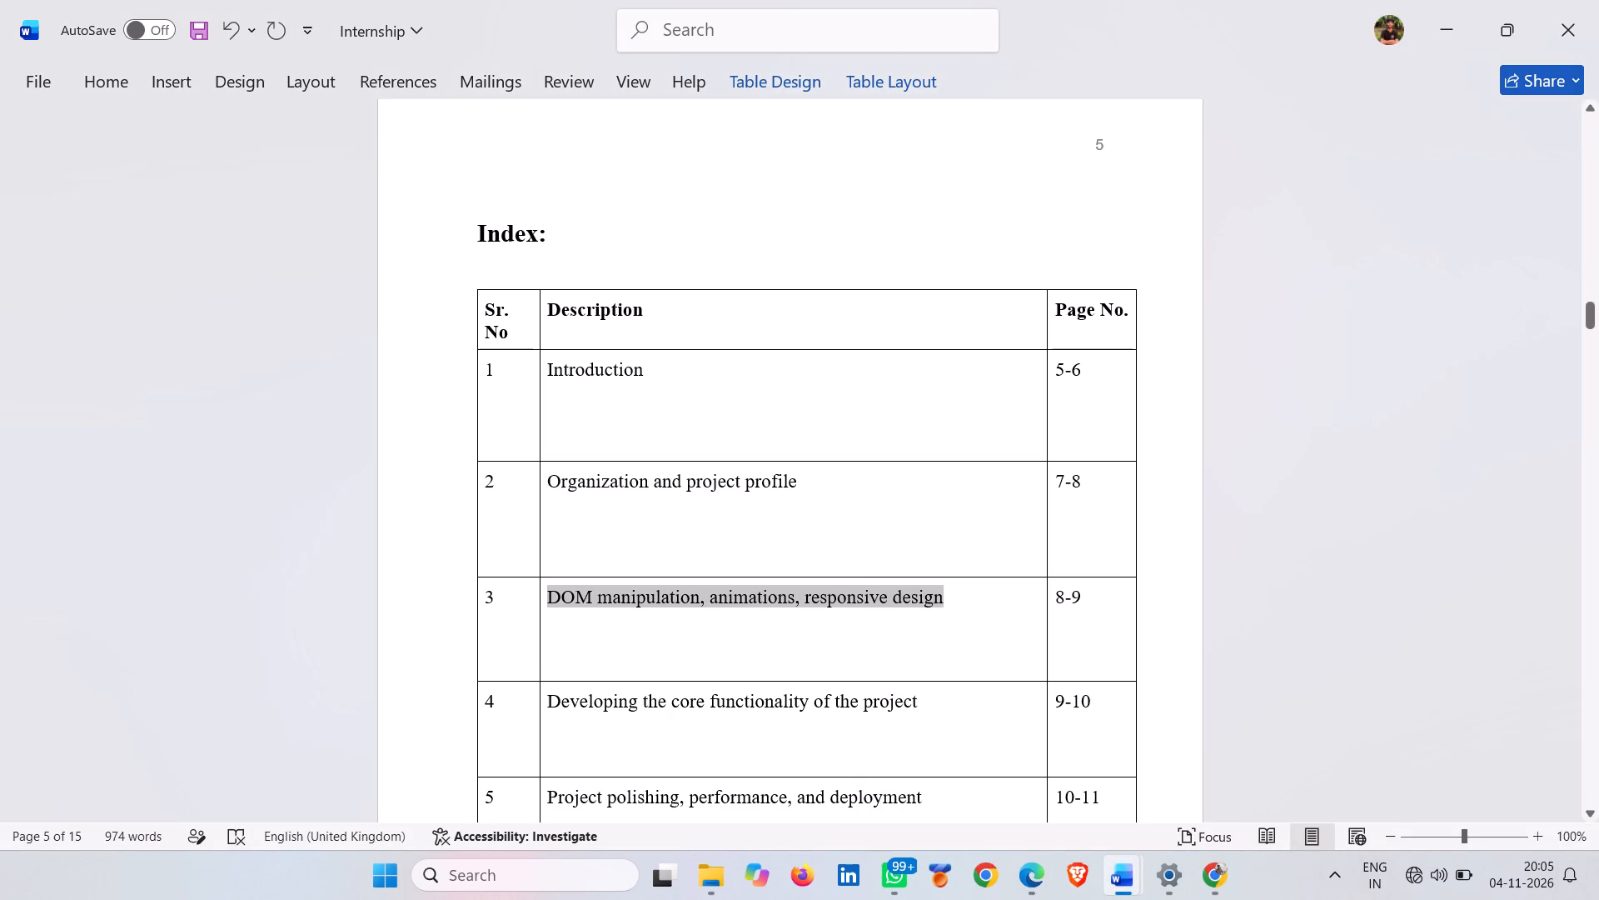
pyautogui.moveTo(580, 599); pyautogui.dragTo(566, 599)
pyautogui.hotkey('ctrl', 'v')
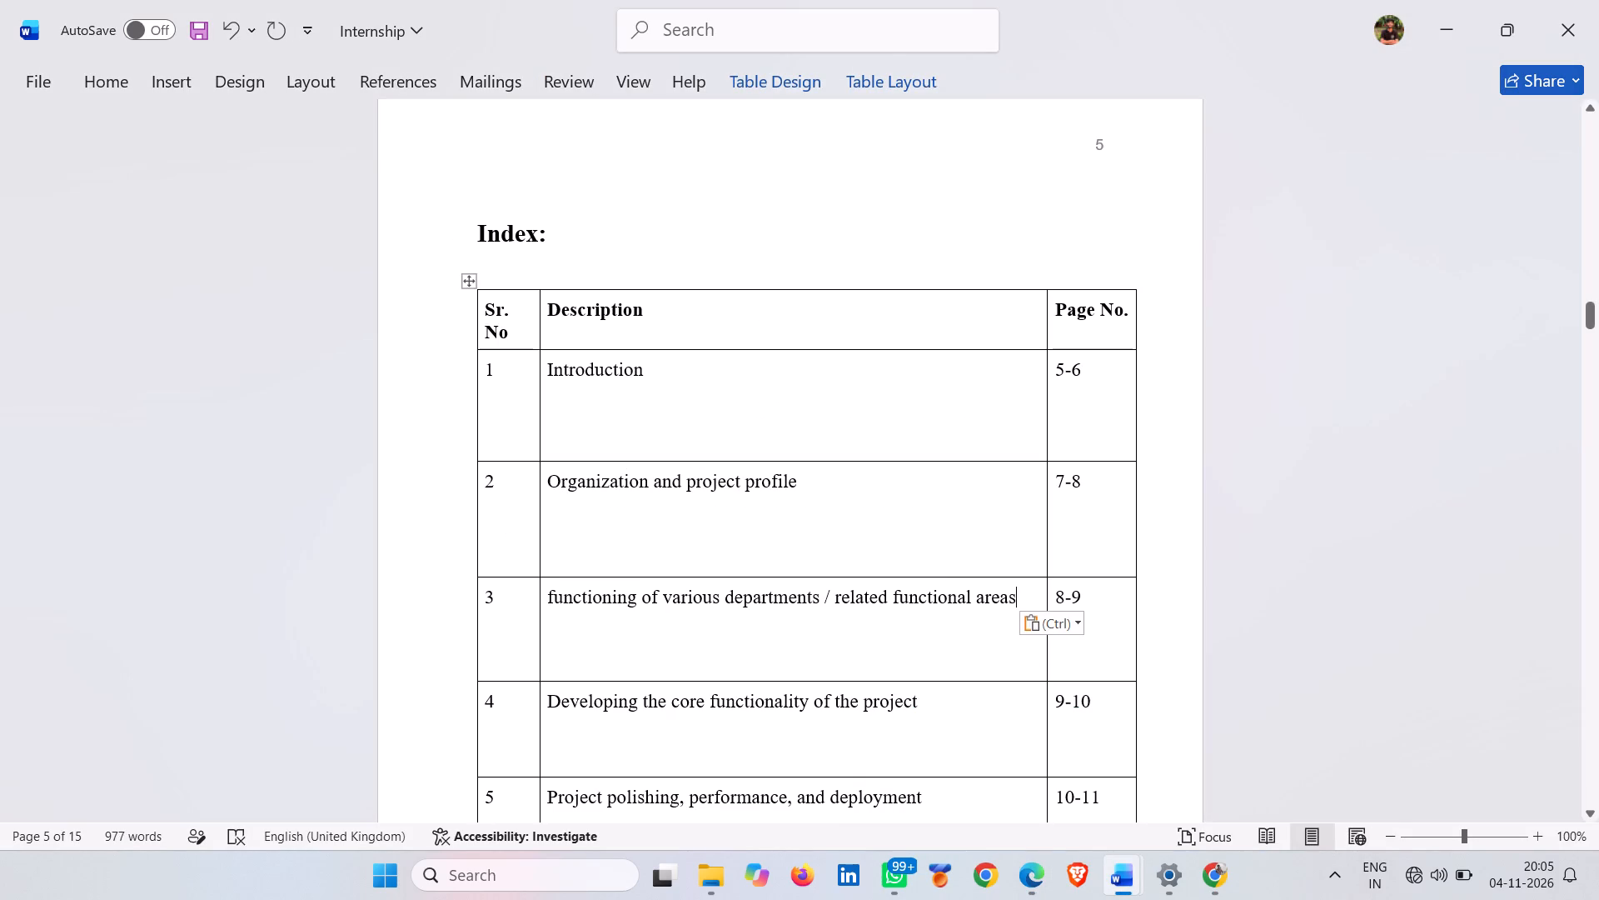
pyautogui.click(830, 599)
pyautogui.press('BackSpace')
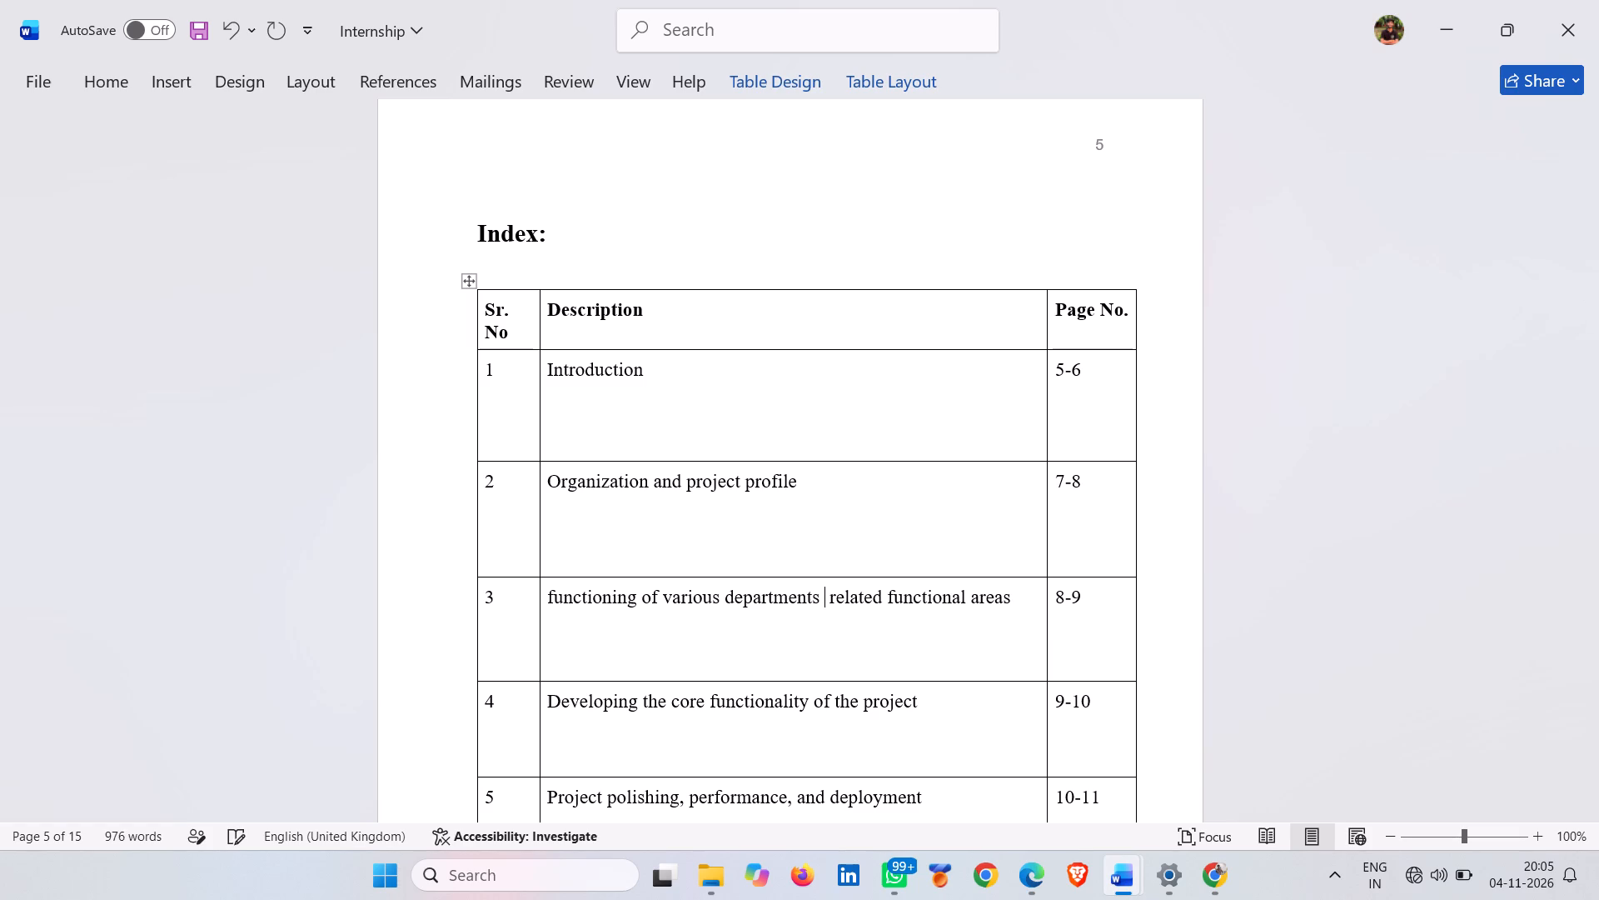
pyautogui.press('BackSpace')
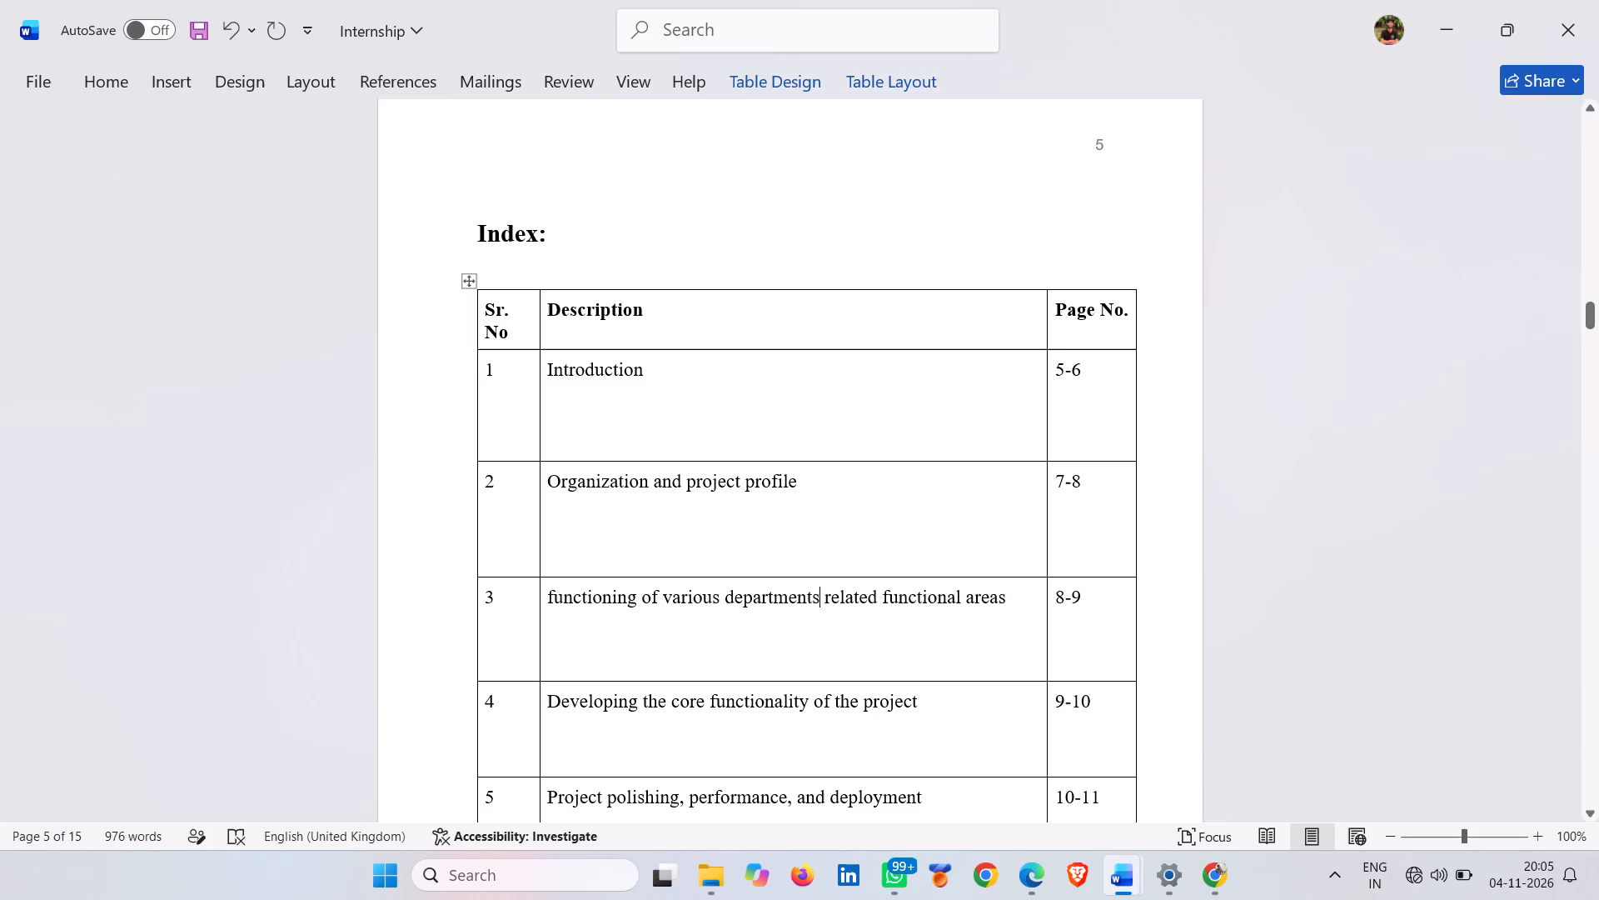
pyautogui.click(557, 594)
pyautogui.press('BackSpace')
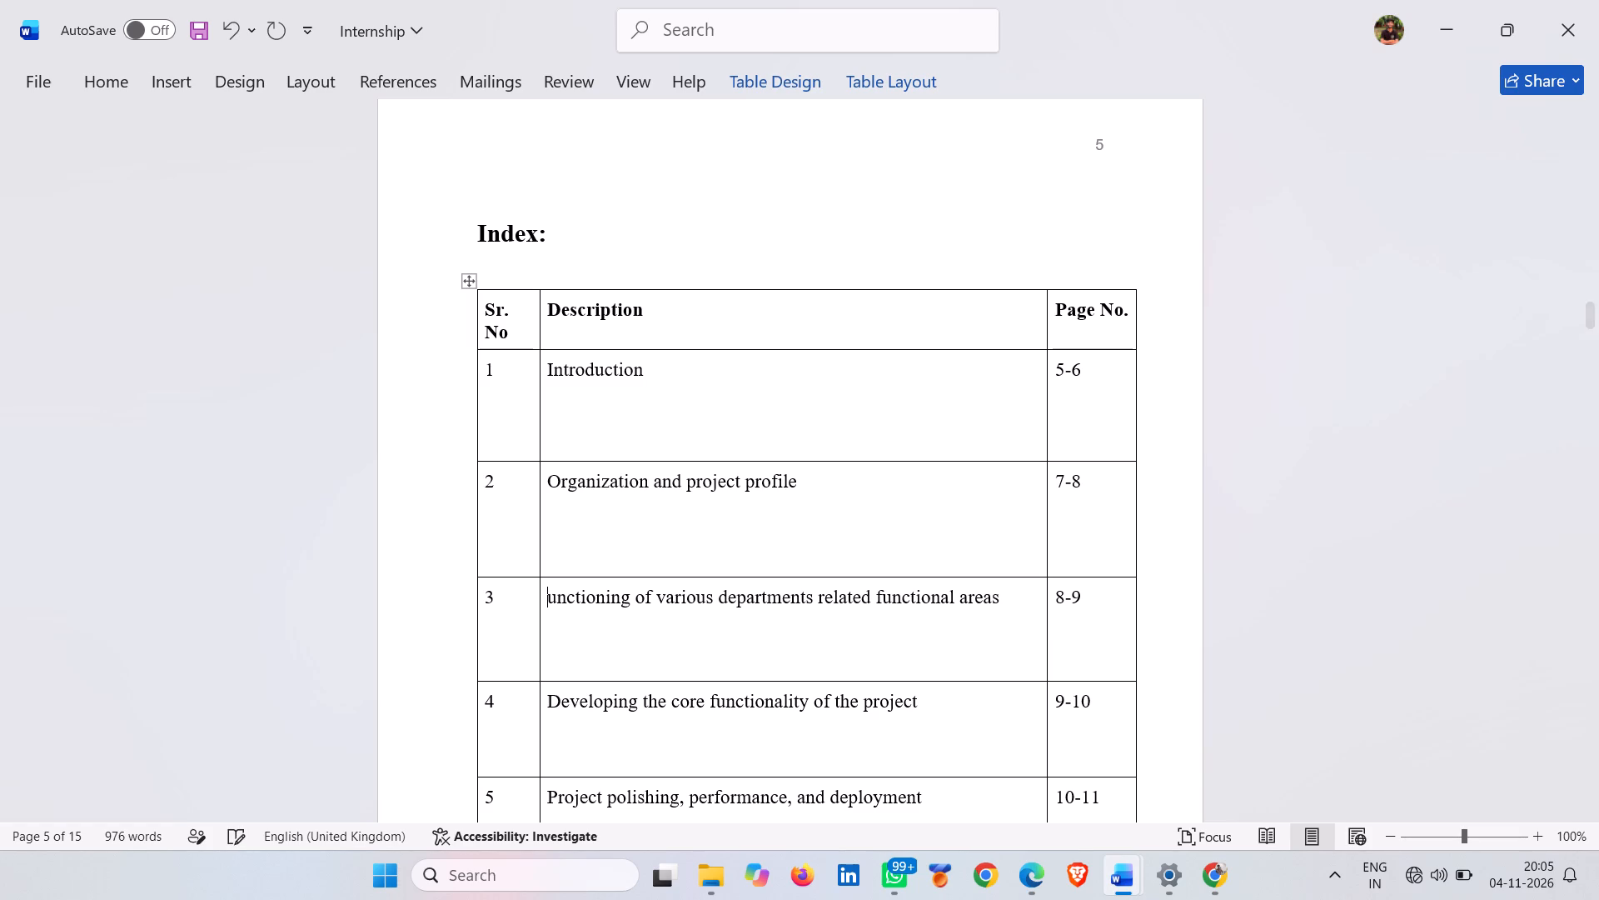
pyautogui.hotkey('shift', 'f')
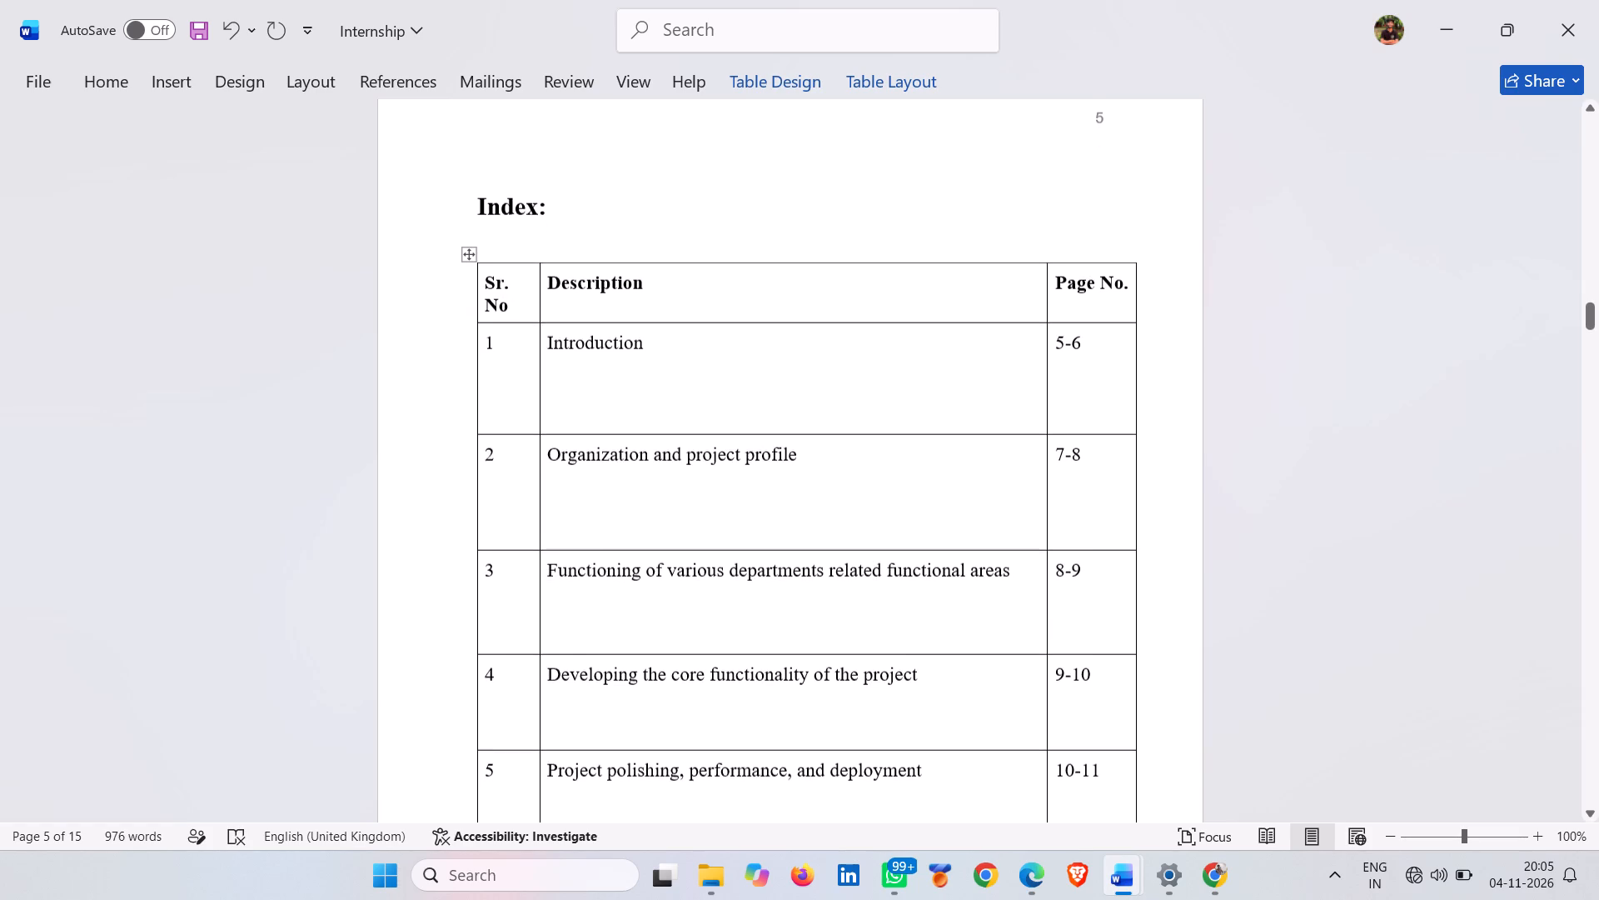
# Replace the row 4 description with "Internship work: requirements, design and frontend", copied from the PDF report's contents page and capitalised.
pyautogui.click(1043, 858)
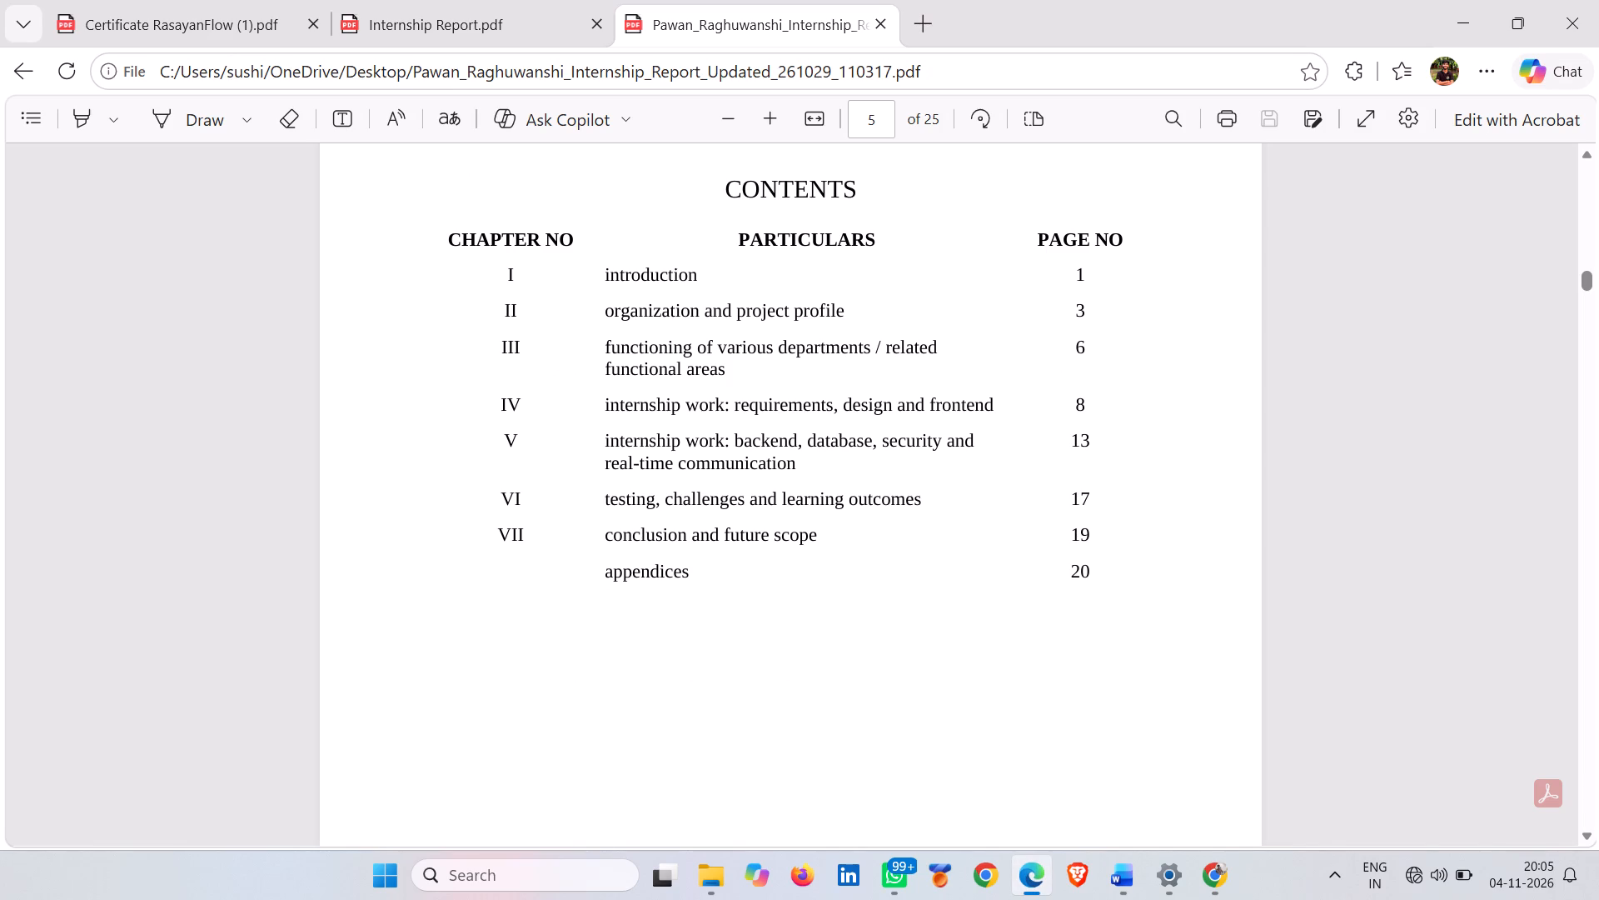
pyautogui.moveTo(1000, 407); pyautogui.dragTo(614, 409)
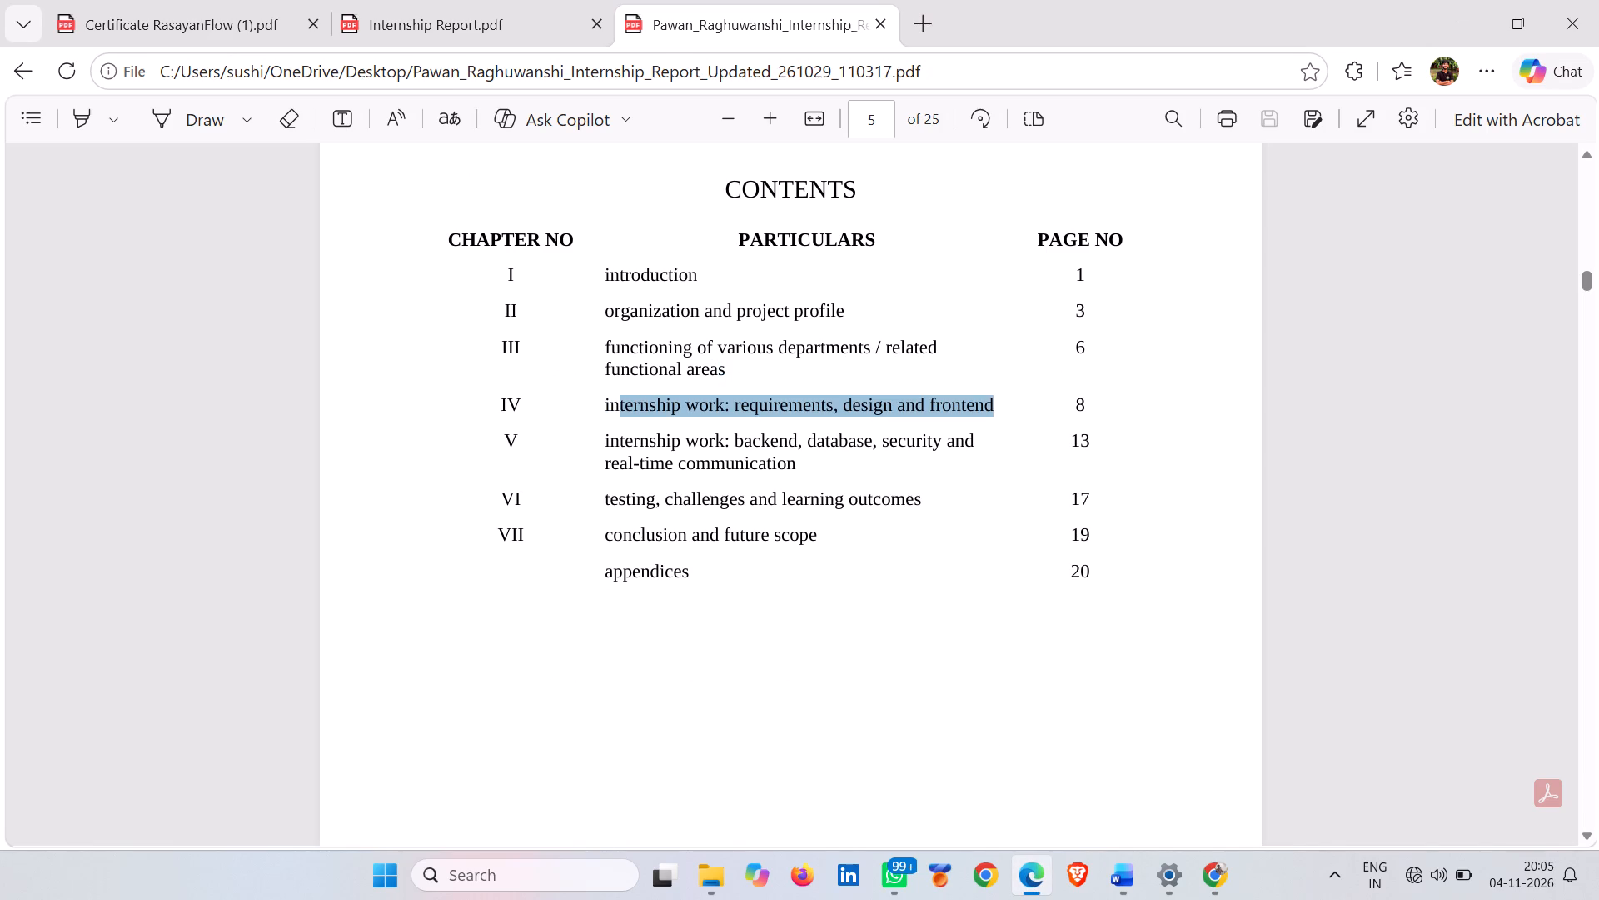
pyautogui.moveTo(614, 409); pyautogui.dragTo(591, 407)
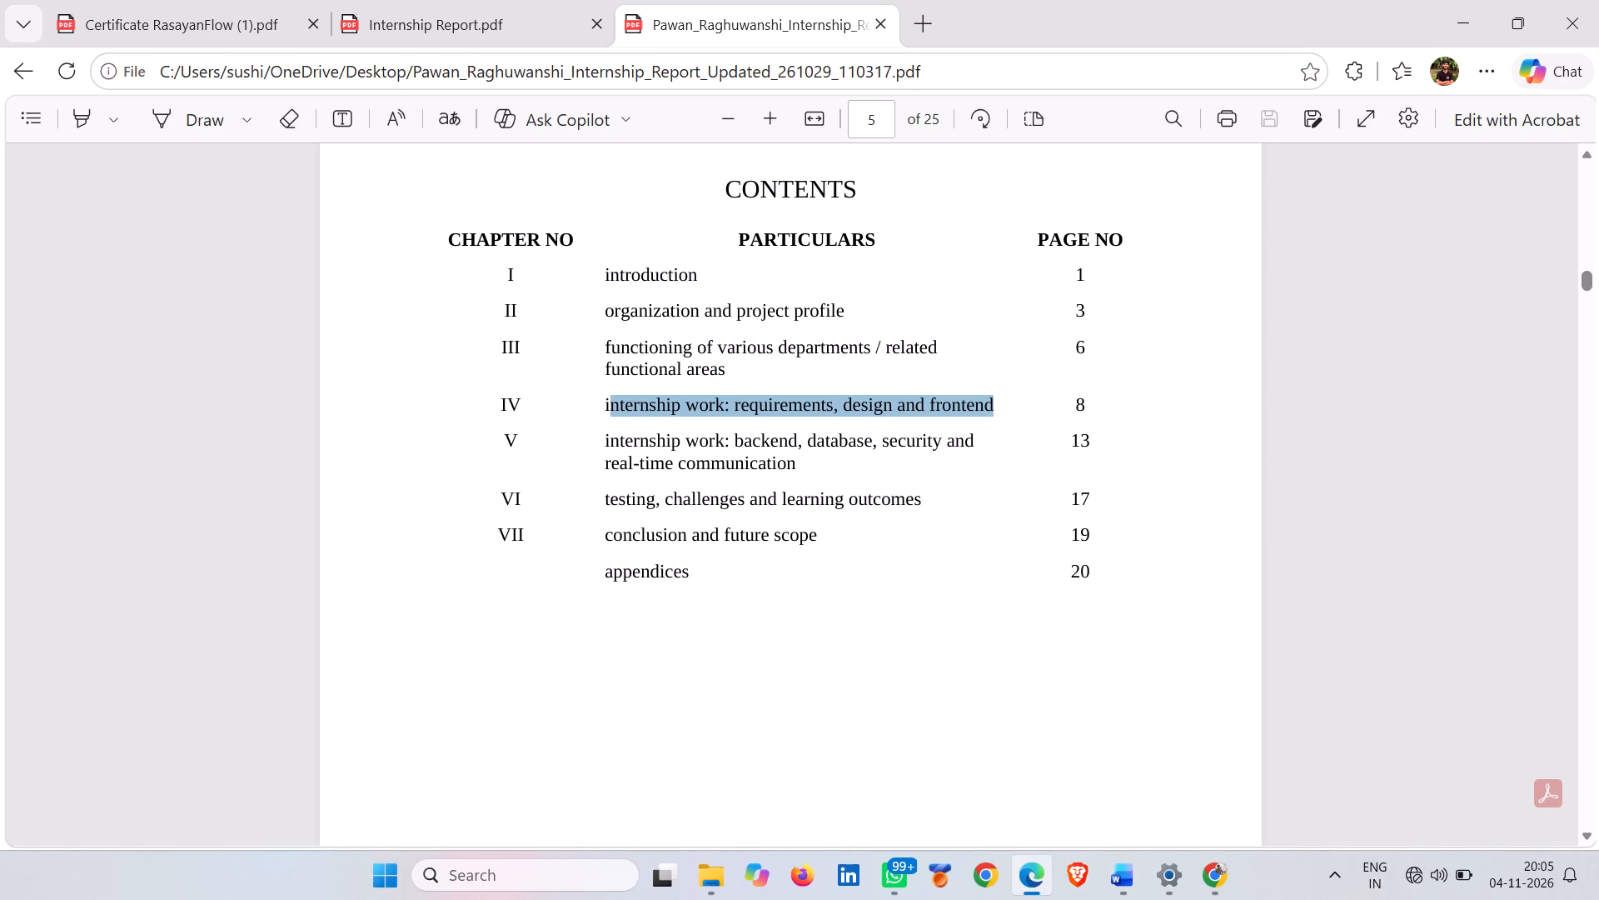
pyautogui.moveTo(591, 407); pyautogui.dragTo(583, 425)
pyautogui.click(586, 404)
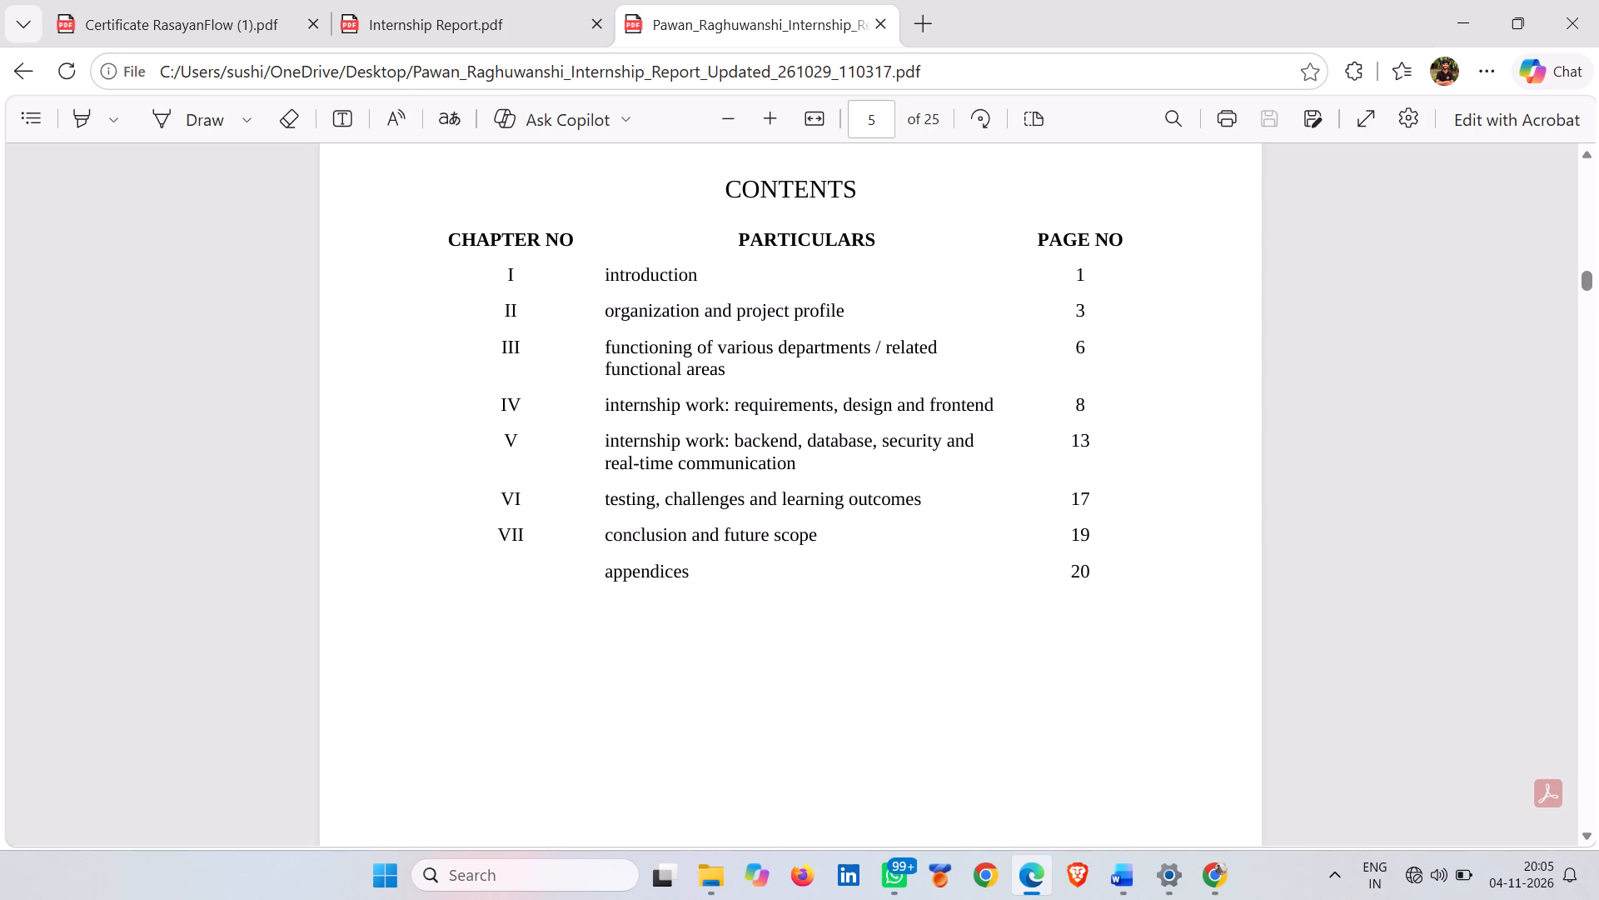
pyautogui.moveTo(601, 404); pyautogui.dragTo(999, 388)
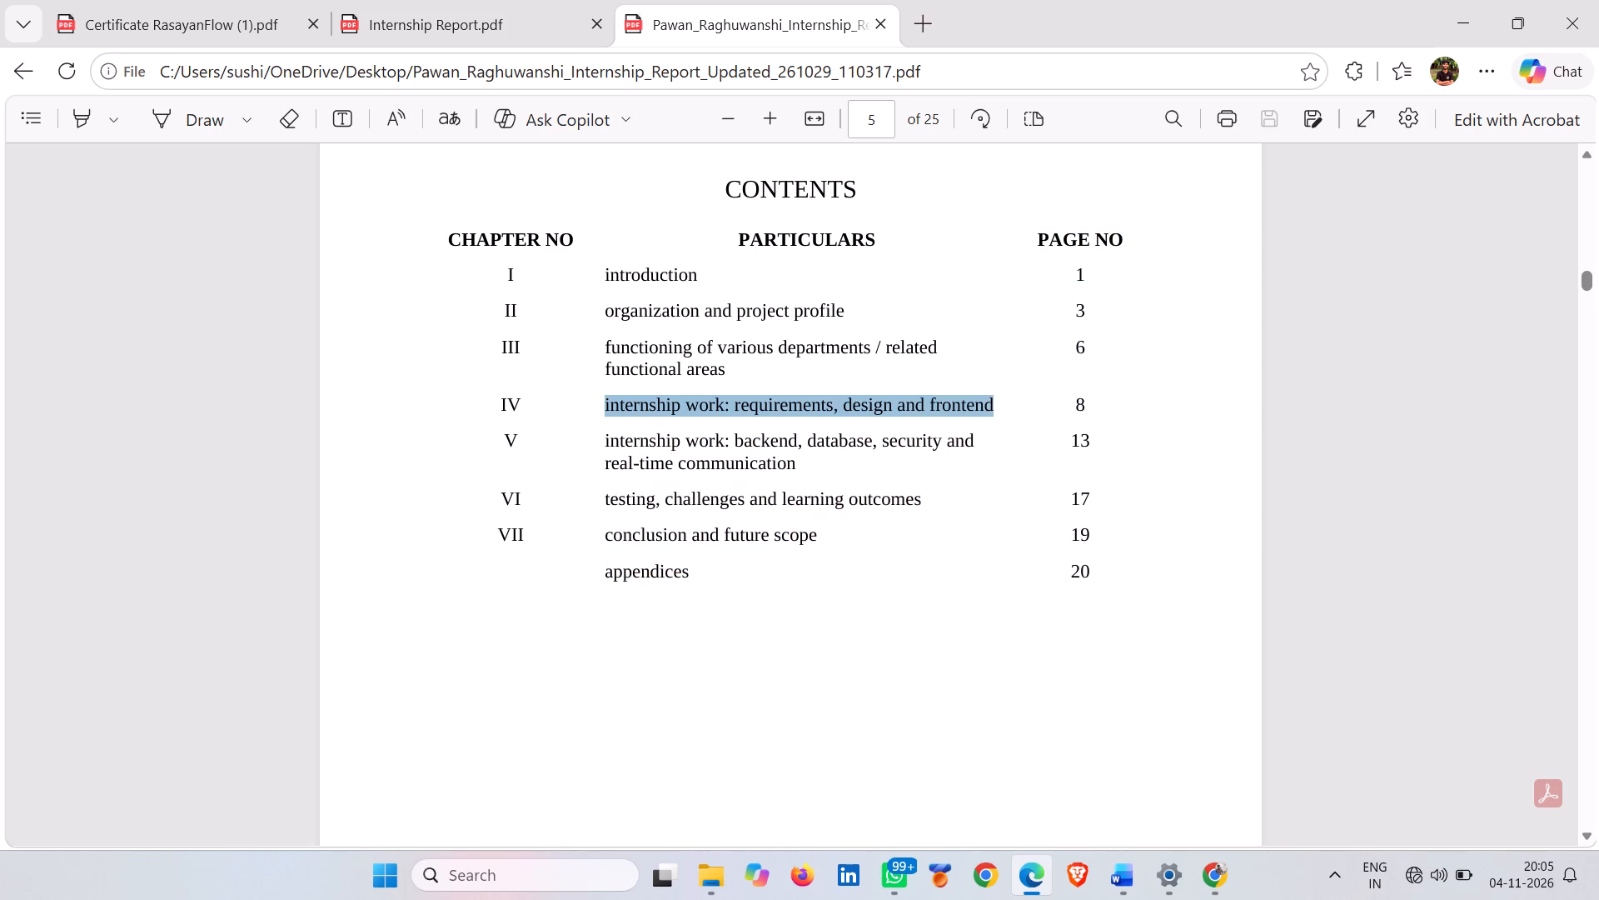
pyautogui.hotkey('ctrl', 'c')
pyautogui.click(999, 388)
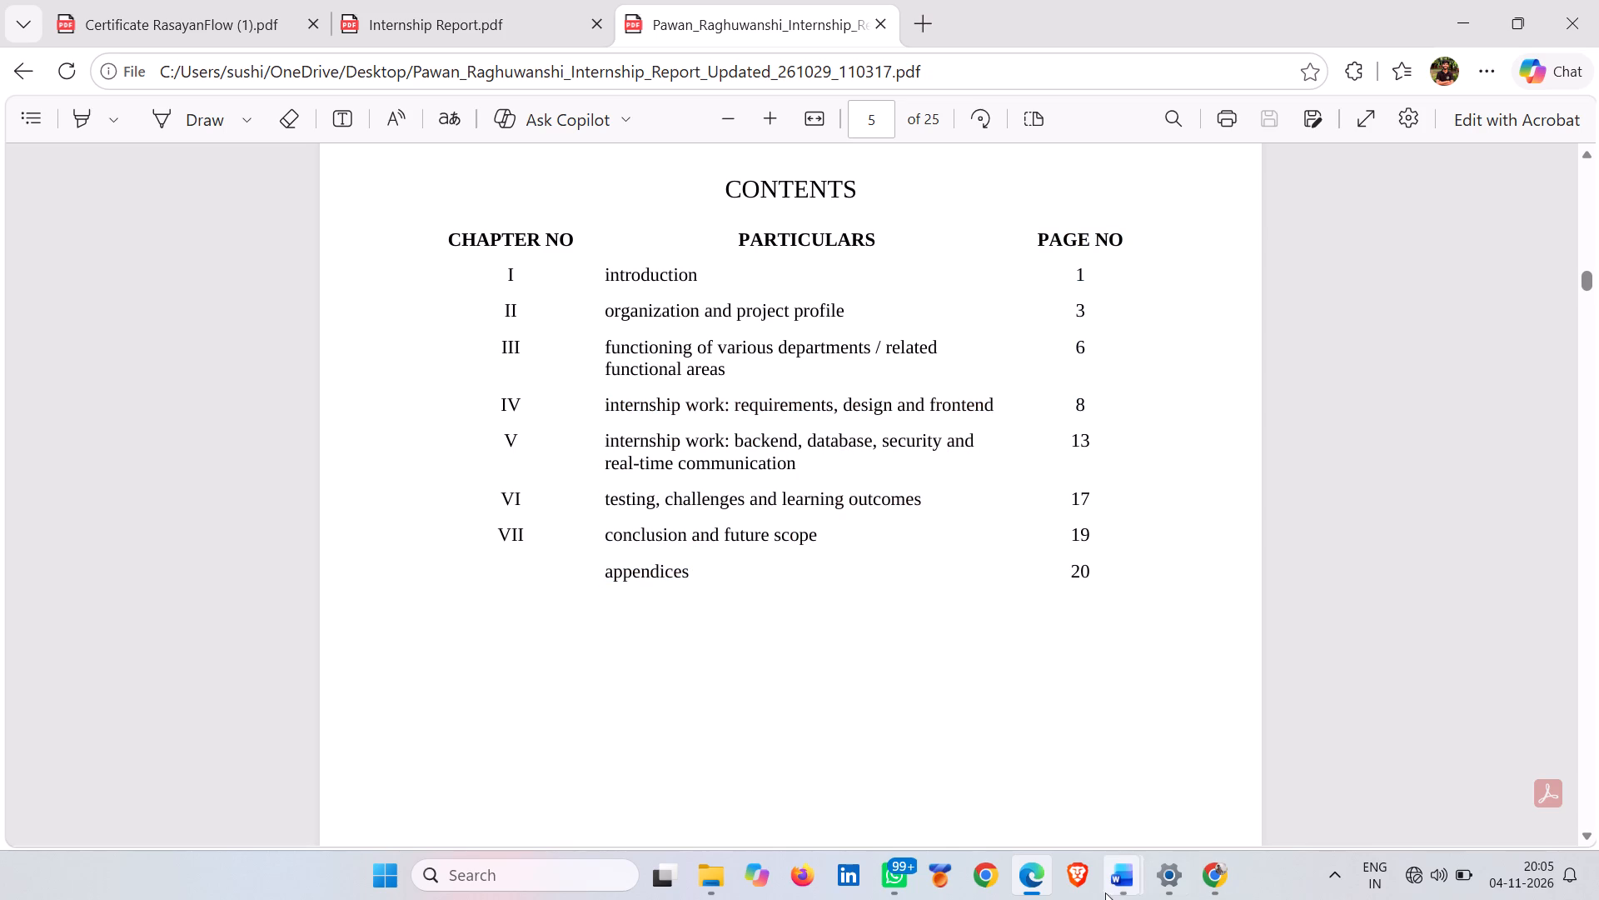
pyautogui.click(1046, 787)
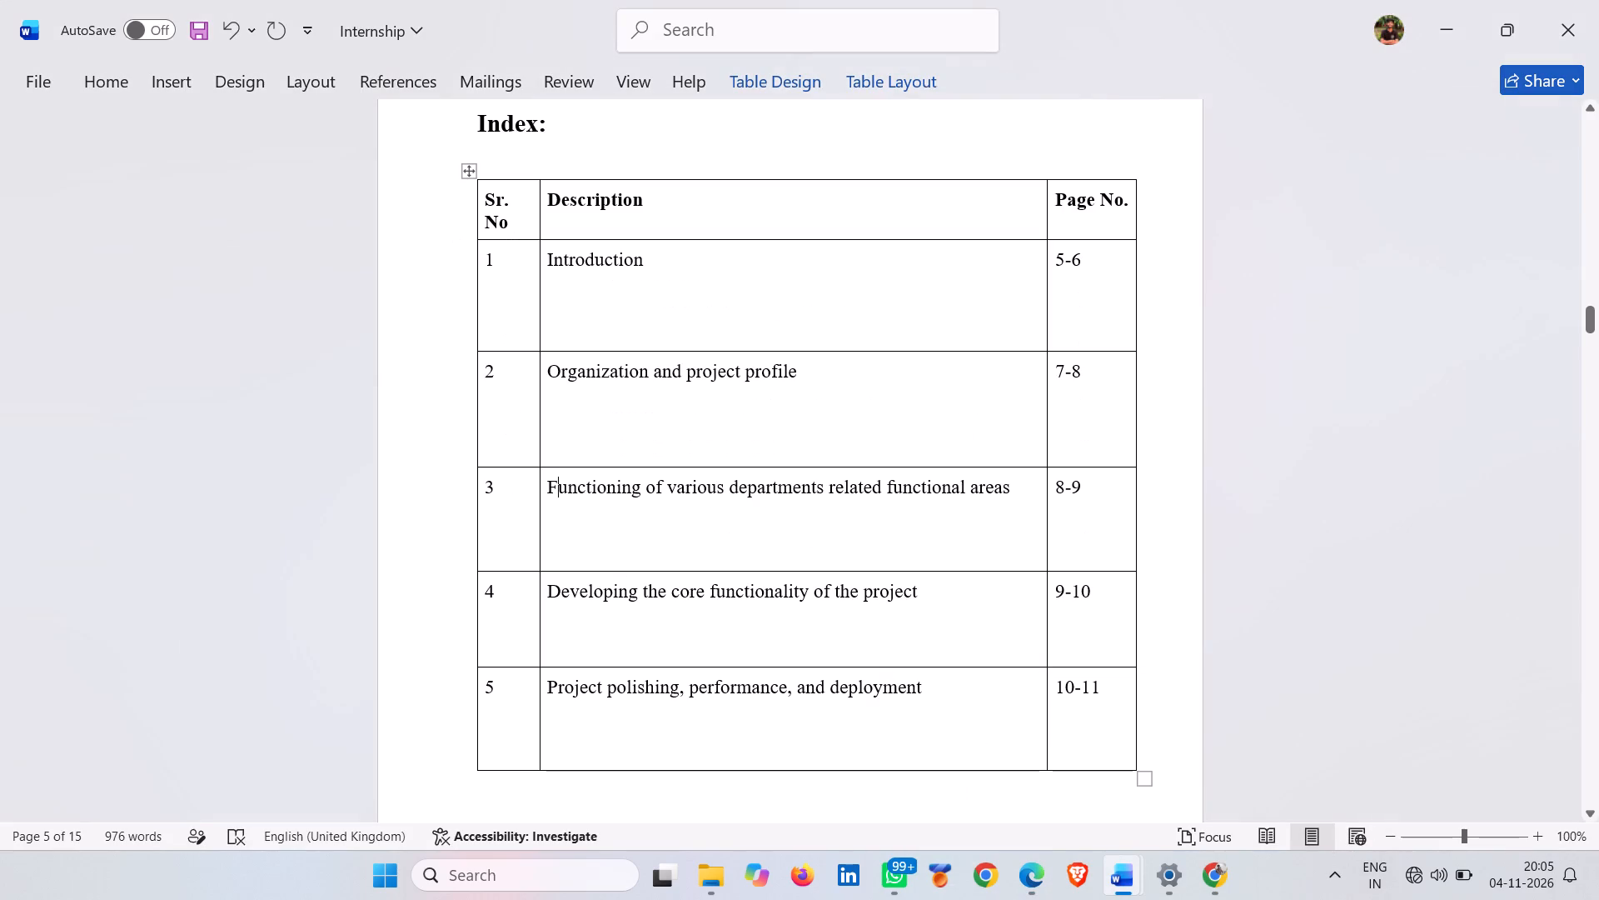
pyautogui.moveTo(1014, 487); pyautogui.dragTo(516, 492)
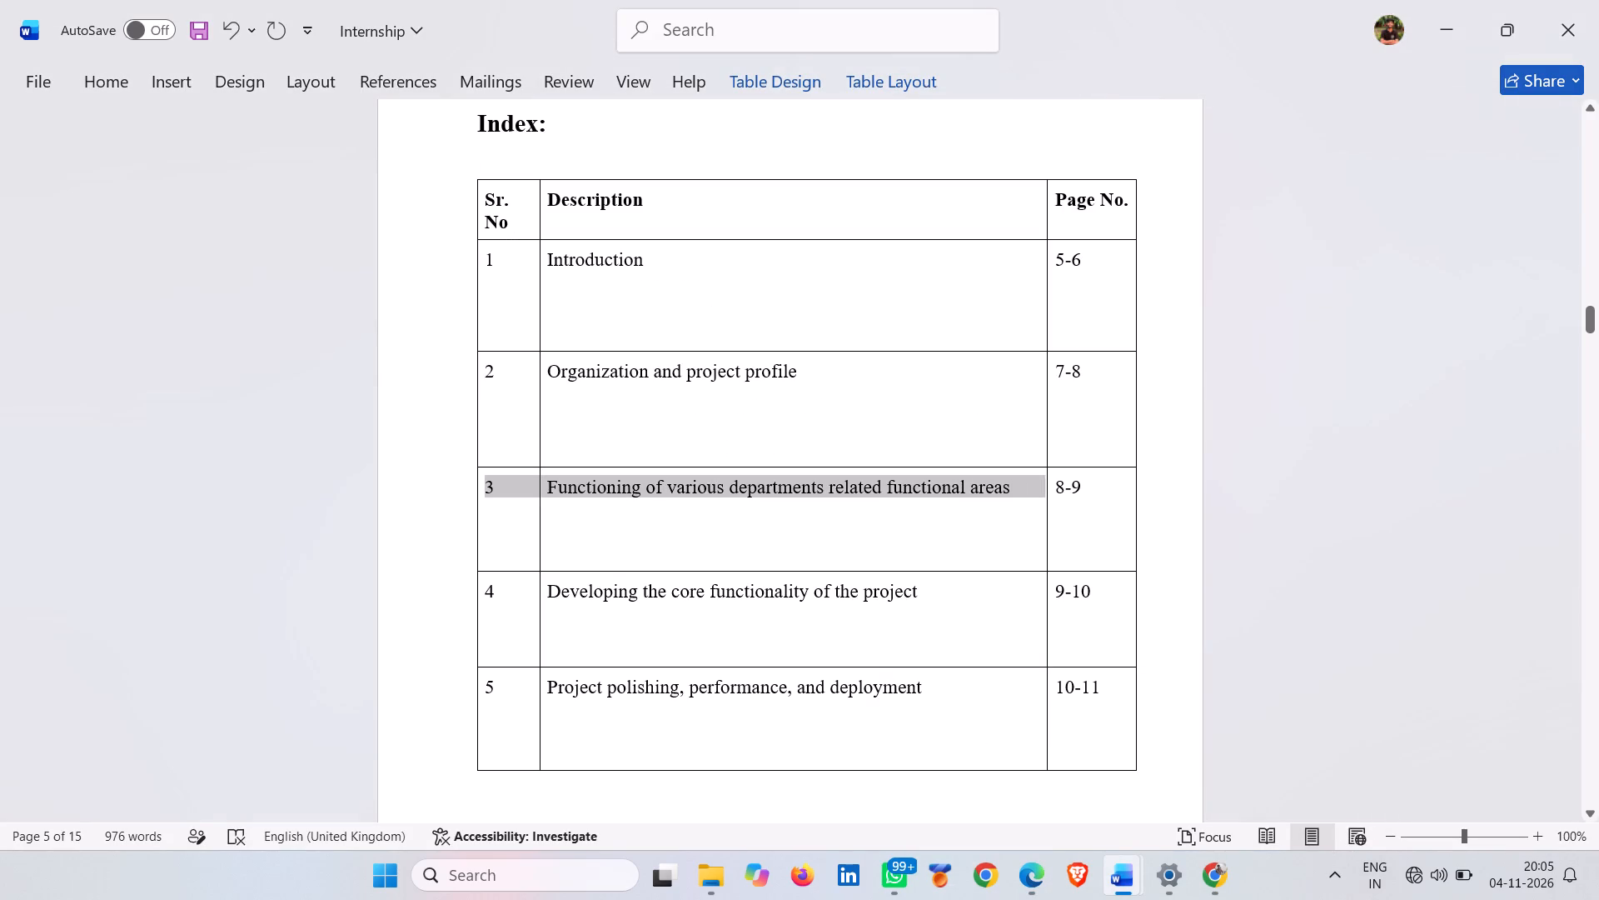
pyautogui.moveTo(516, 492); pyautogui.dragTo(544, 489)
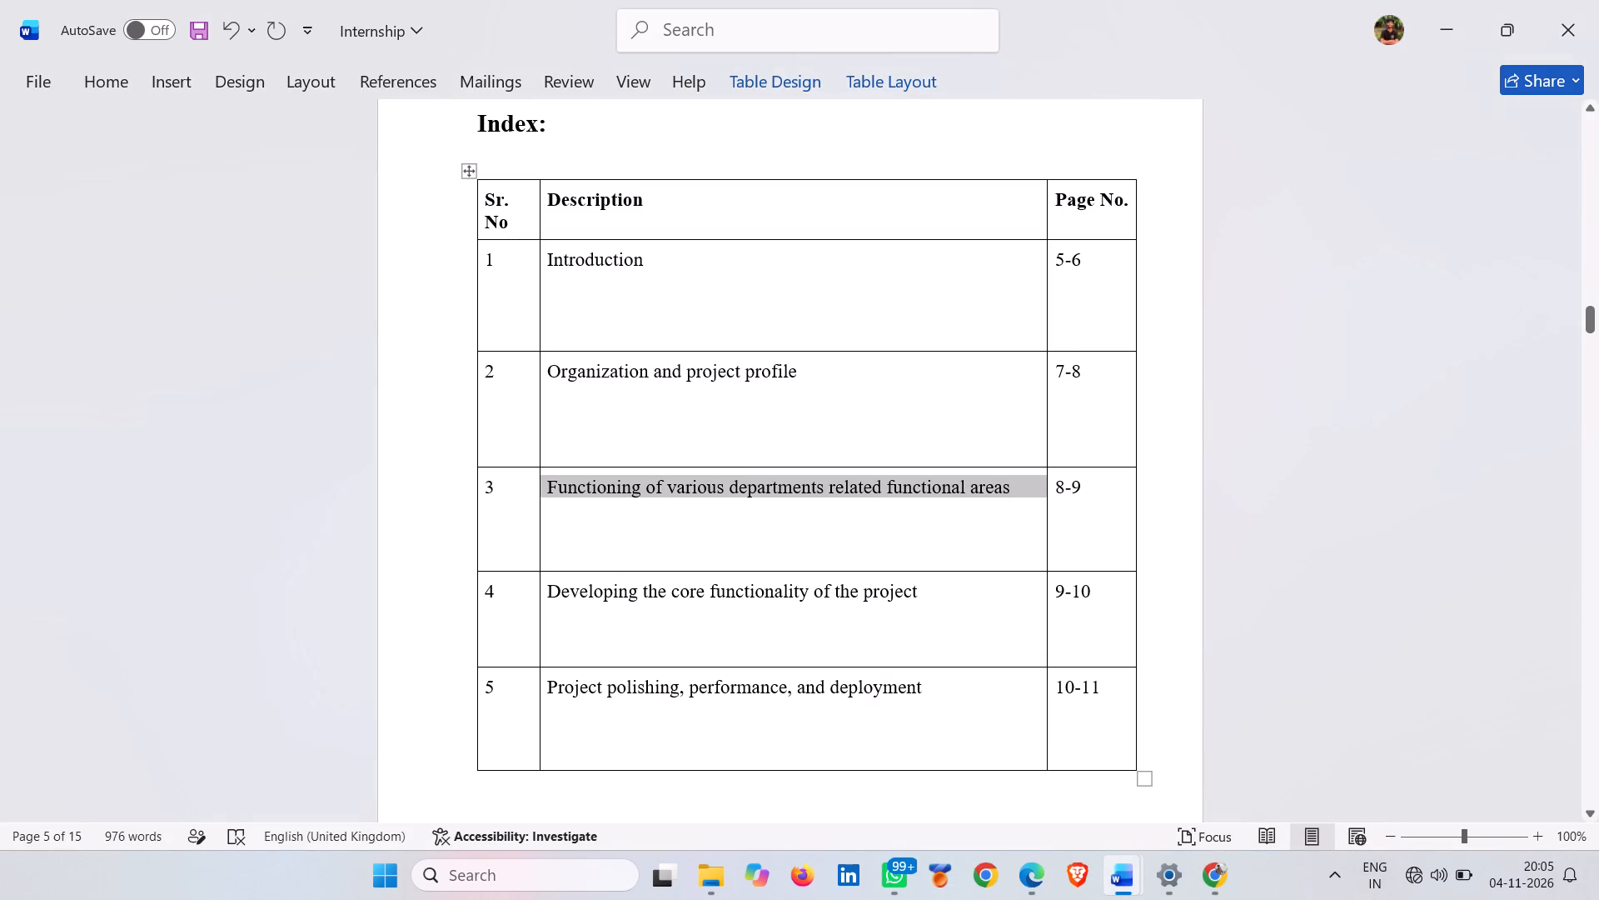
pyautogui.click(918, 597)
pyautogui.moveTo(918, 597); pyautogui.dragTo(571, 611)
pyautogui.hotkey('ctrl', 'v')
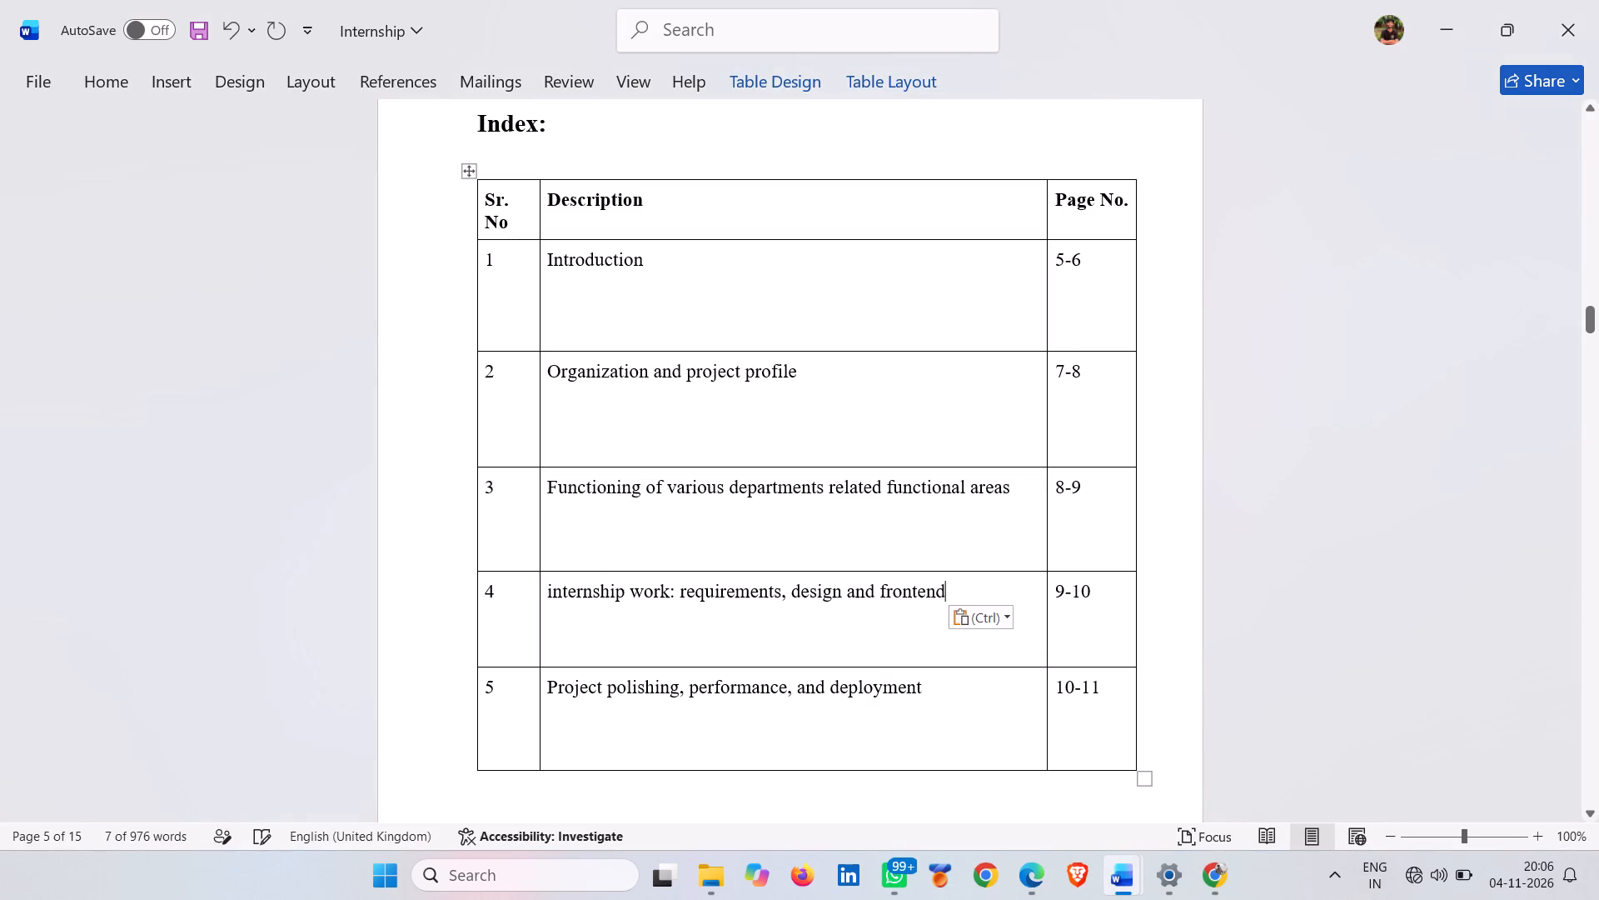
pyautogui.click(553, 587)
pyautogui.press('BackSpace')
pyautogui.hotkey('shift', 'i')
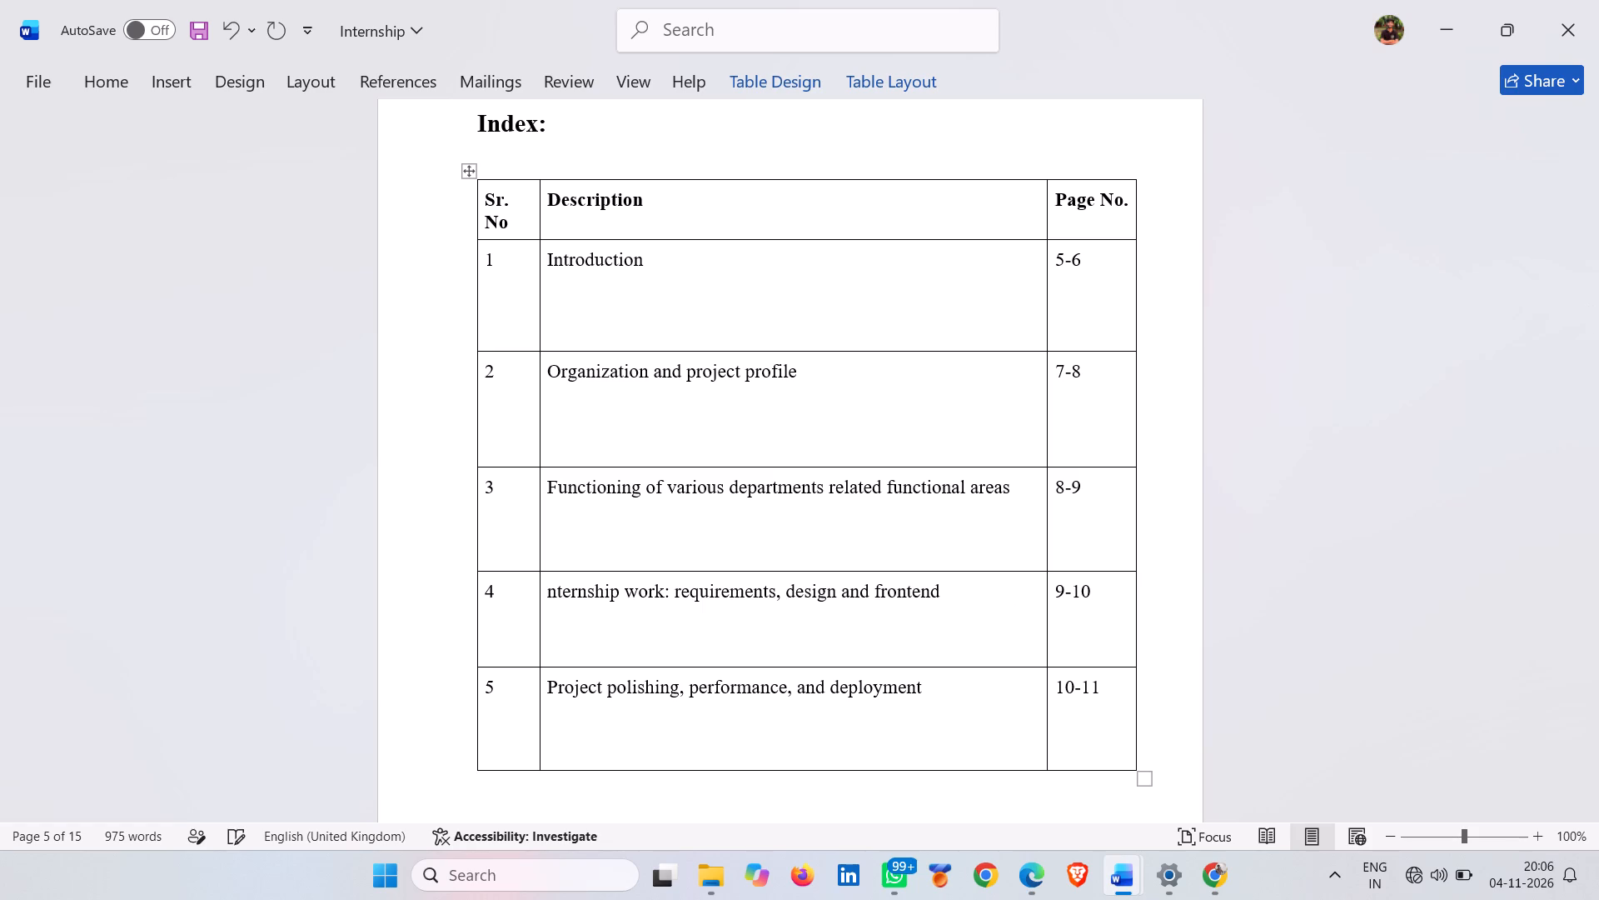
# Replace the row 5 description with "testing, challenges and learning outcomes", copied from the PDF report's contents page.
pyautogui.click(1034, 867)
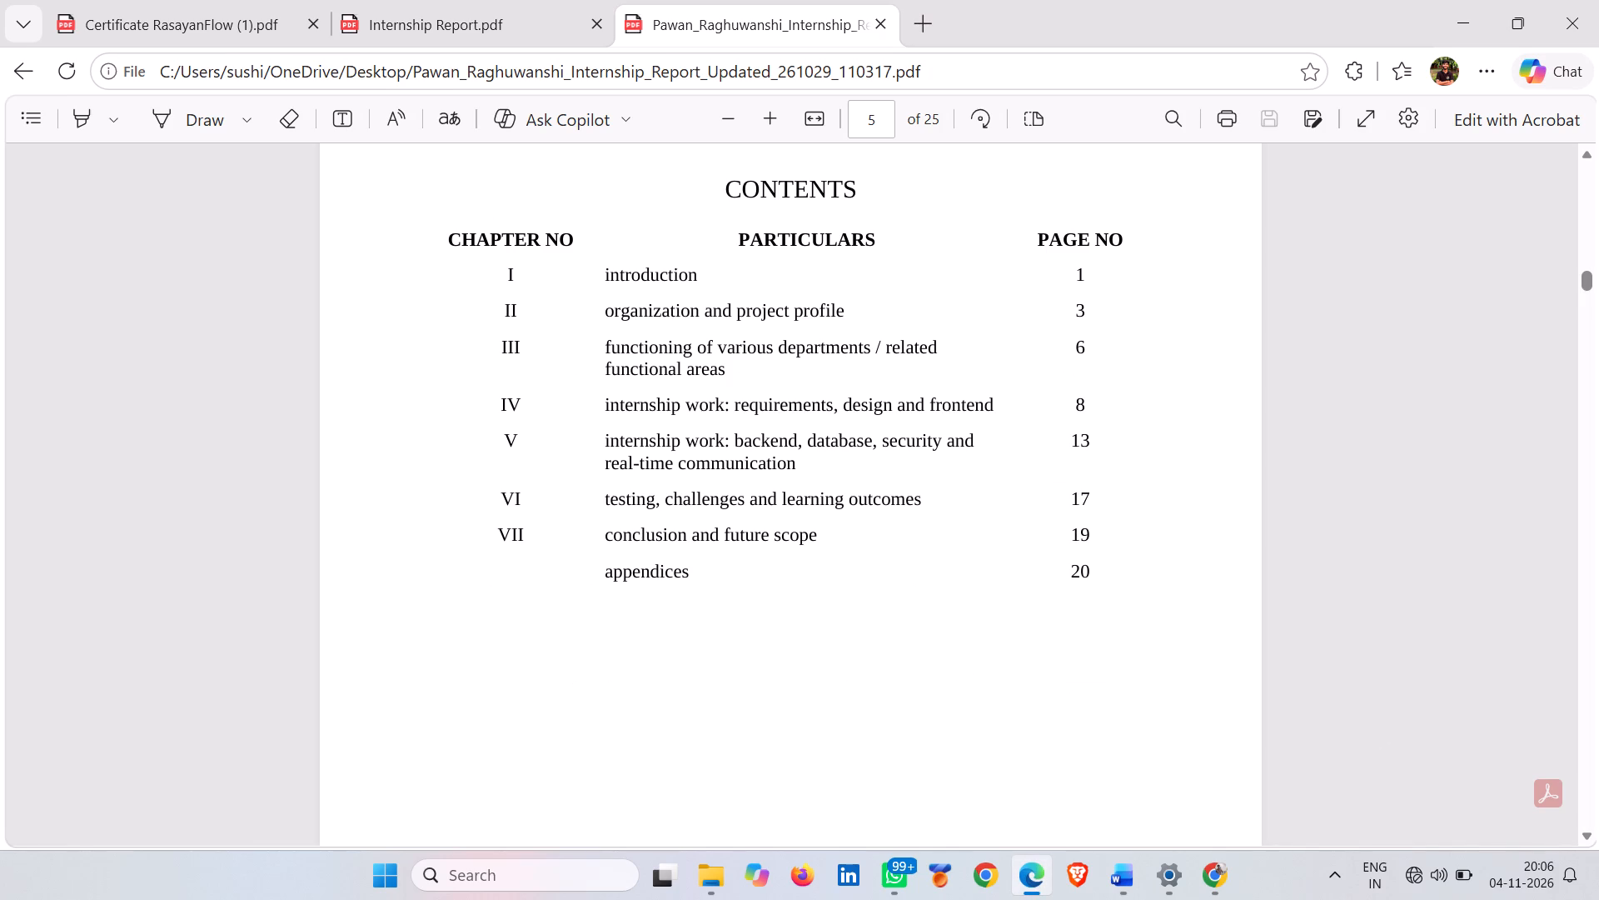
pyautogui.moveTo(928, 500); pyautogui.dragTo(606, 511)
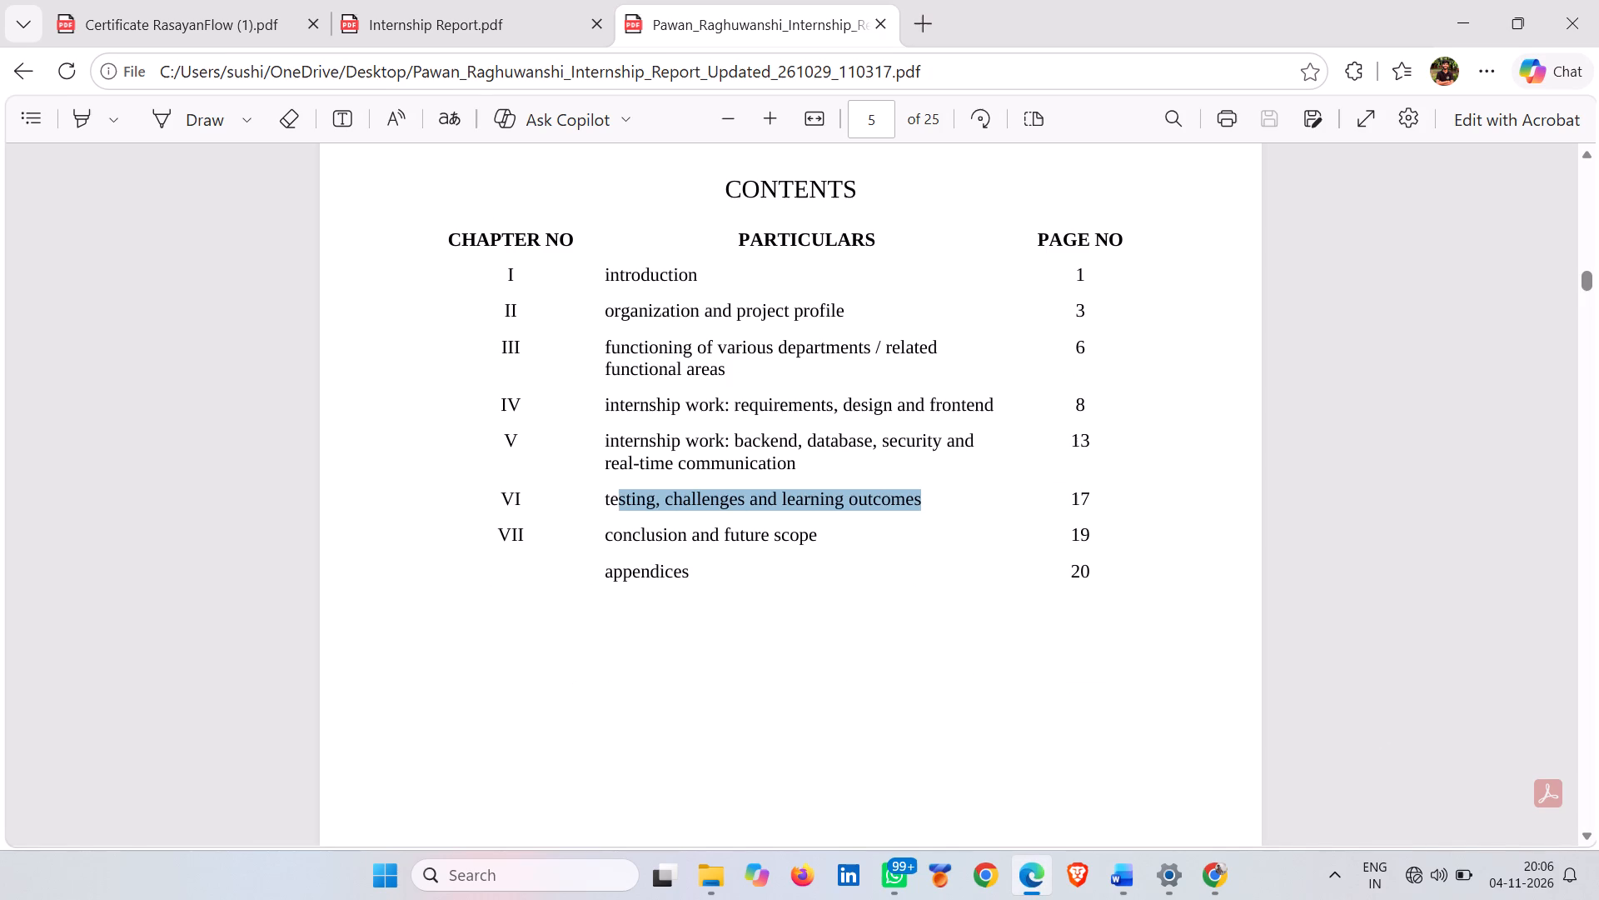
pyautogui.moveTo(606, 511); pyautogui.dragTo(590, 507)
pyautogui.hotkey('ctrl', 'c')
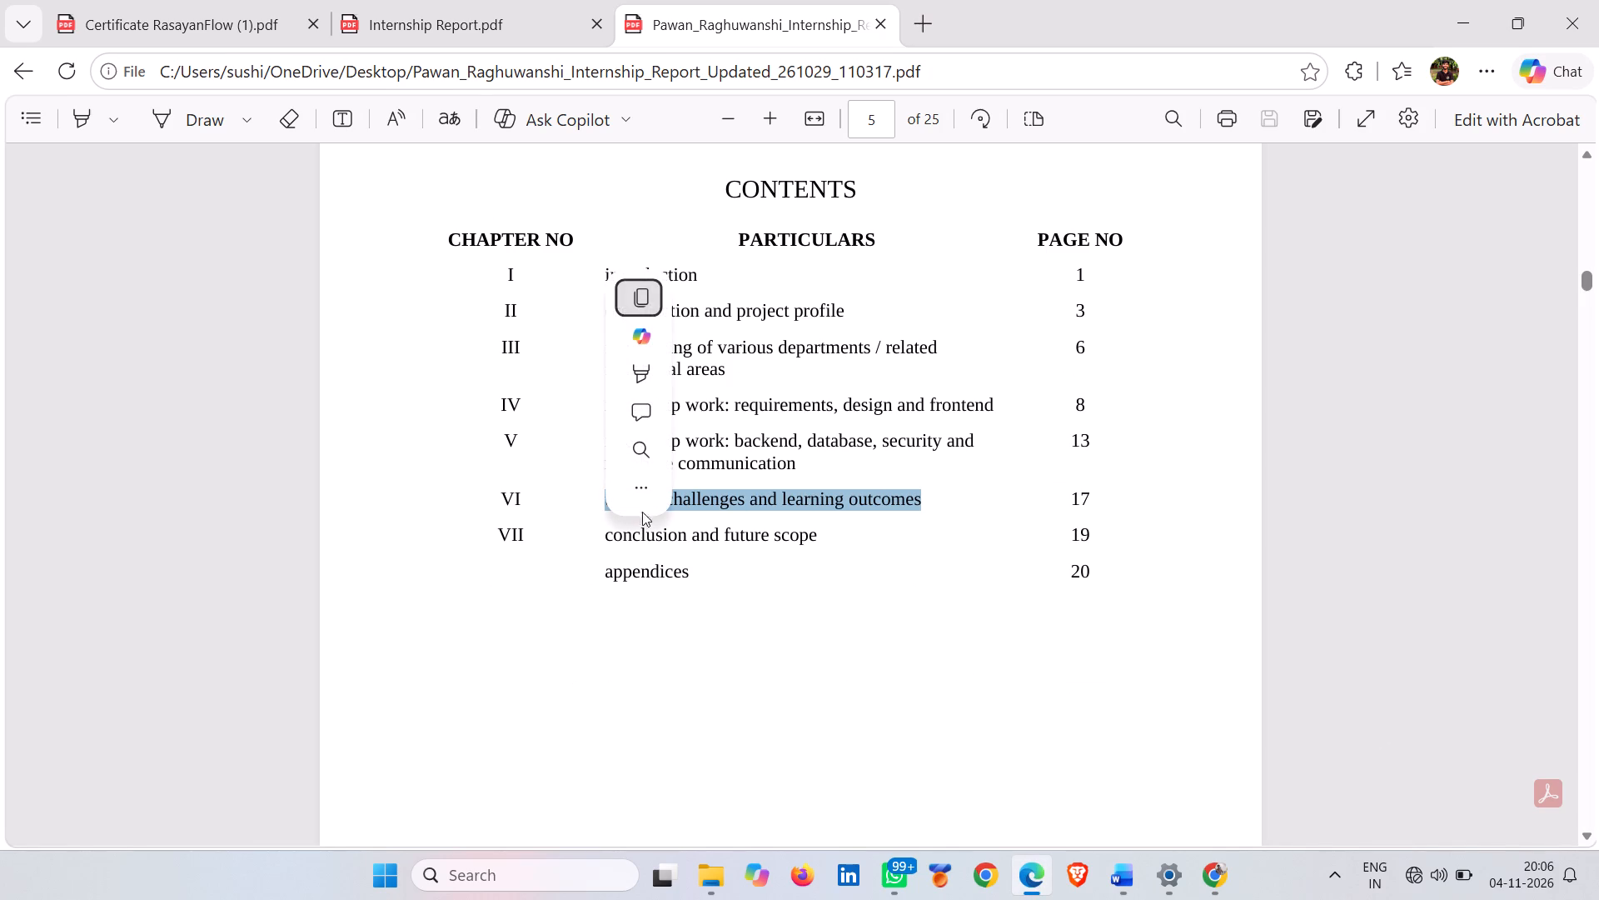
pyautogui.click(911, 600)
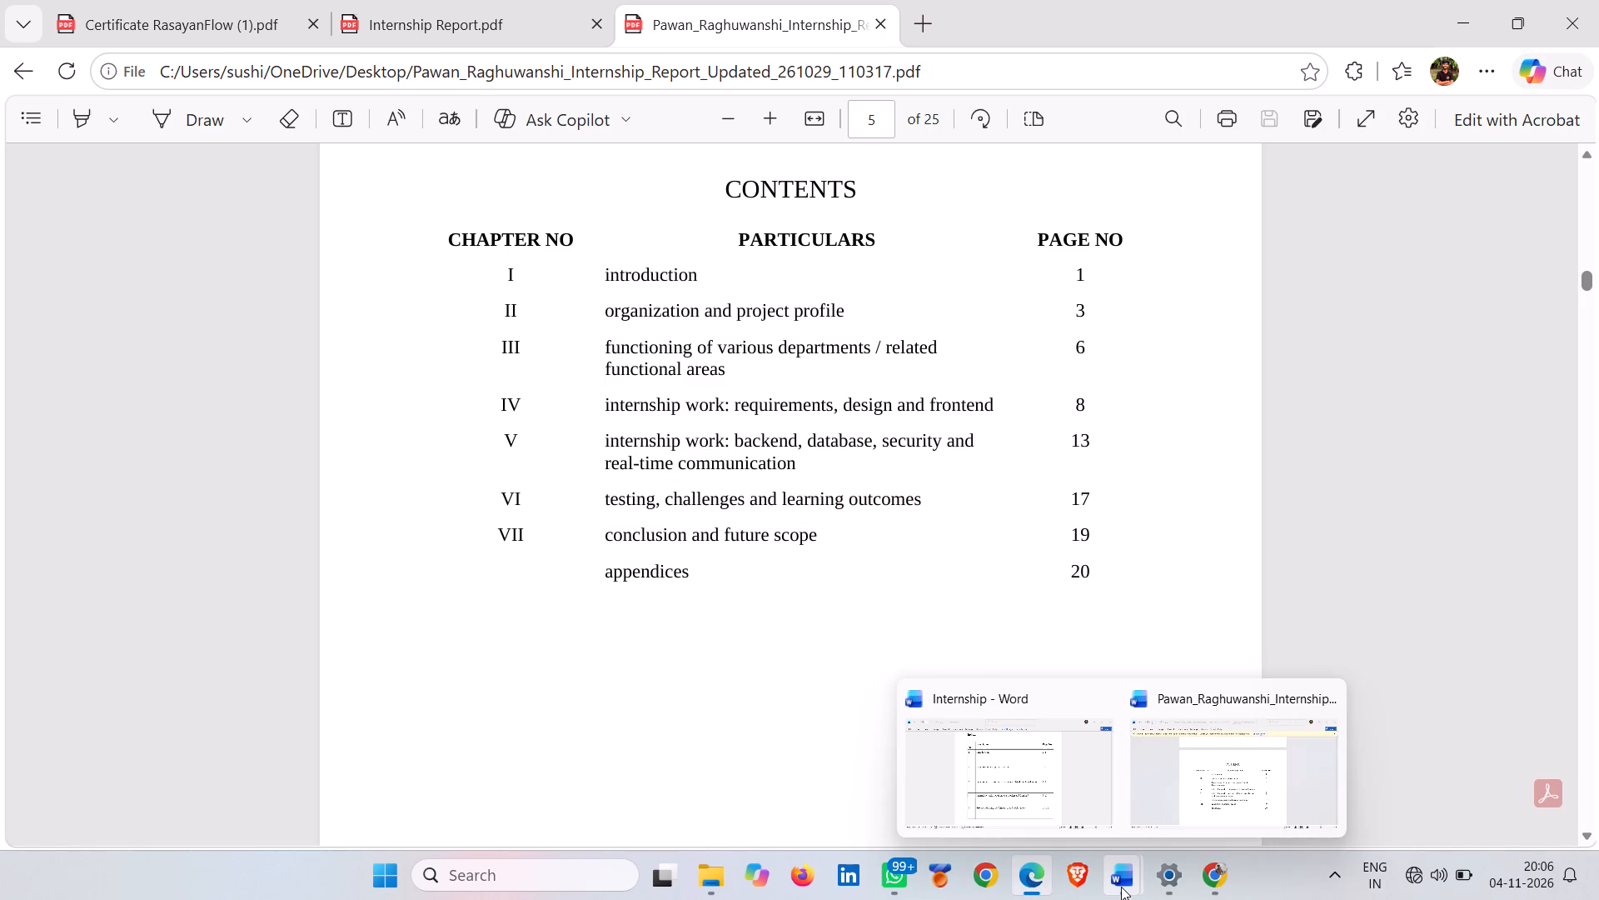
pyautogui.click(1006, 770)
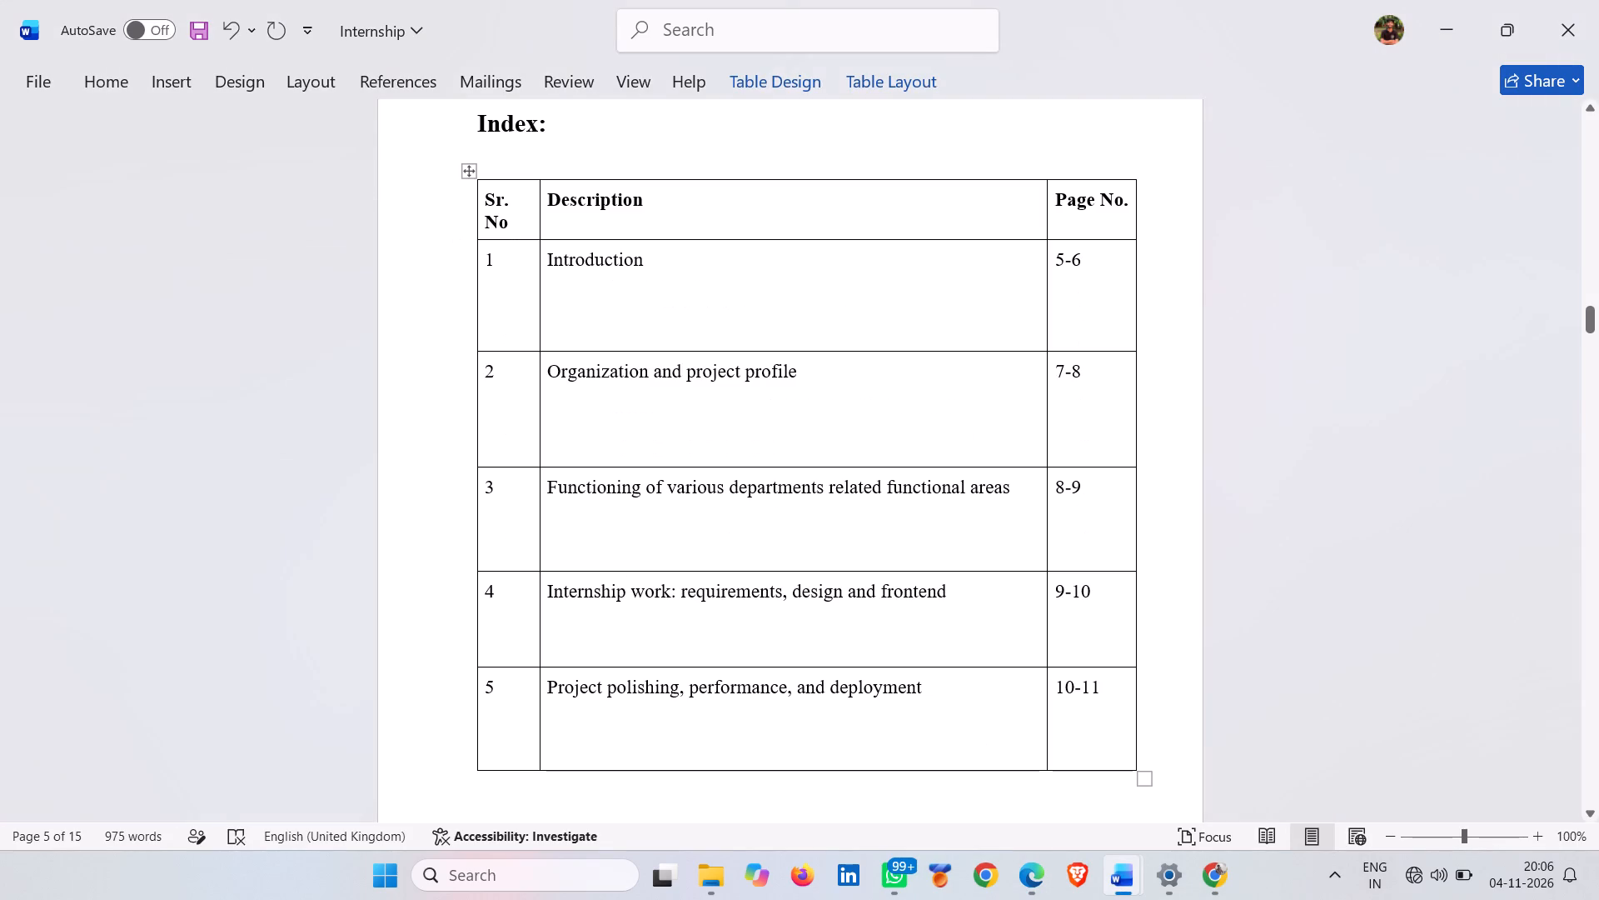
pyautogui.moveTo(926, 694); pyautogui.dragTo(569, 677)
pyautogui.hotkey('ctrl', 'v')
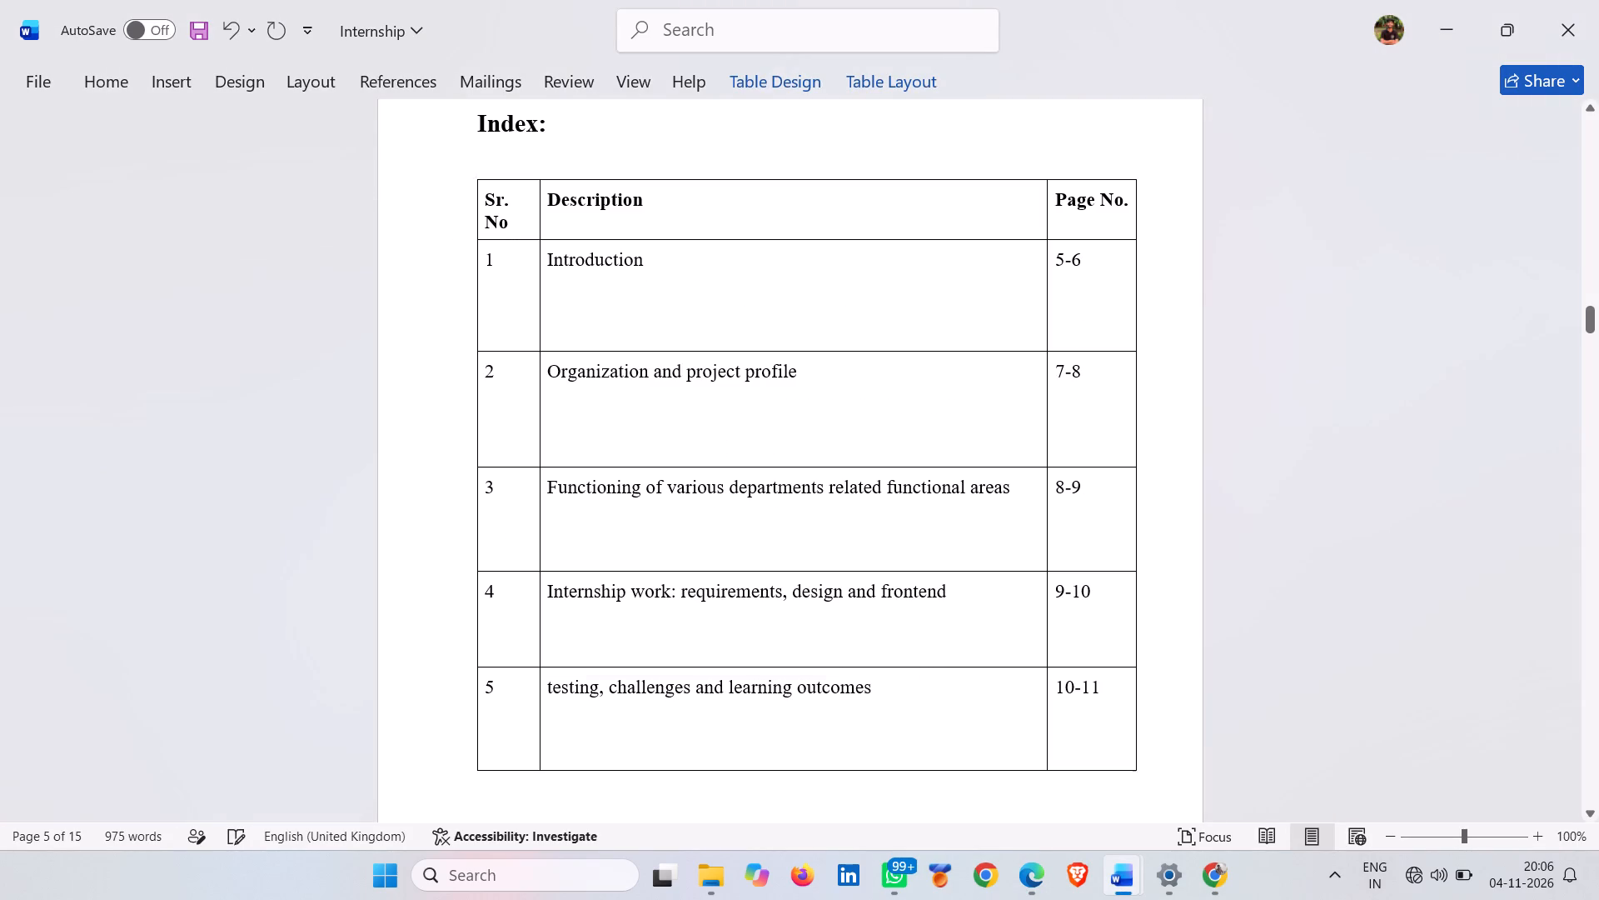
# Capitalise the first letter of the row 5 description in the Index table so it starts with "Testing".
pyautogui.click(553, 688)
pyautogui.press('BackSpace')
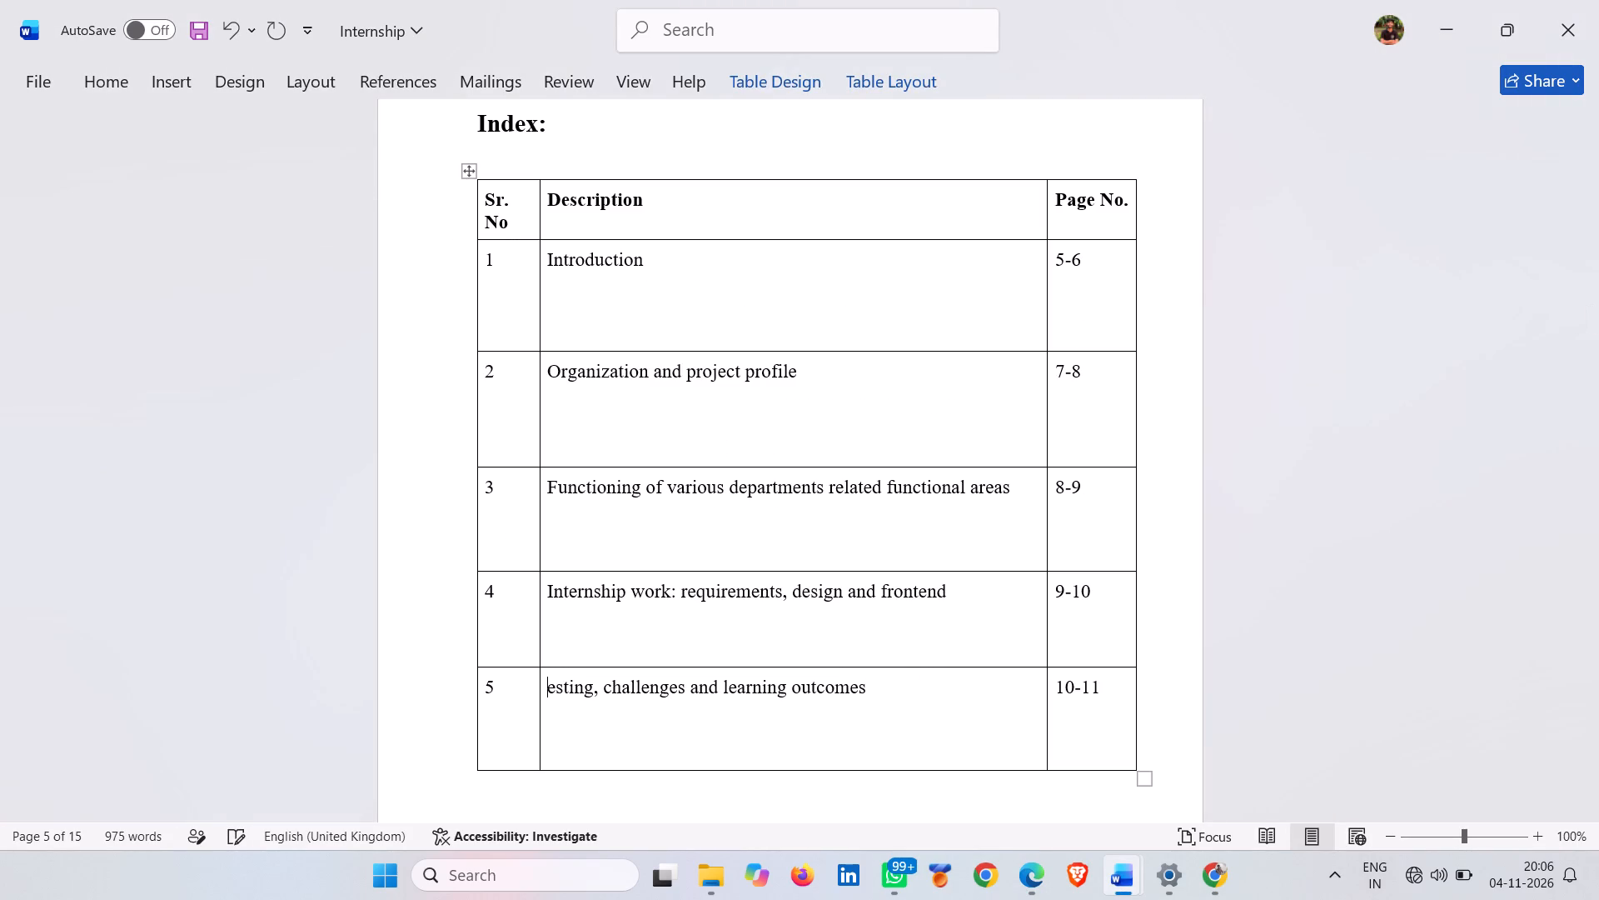
pyautogui.hotkey('shift', 't')
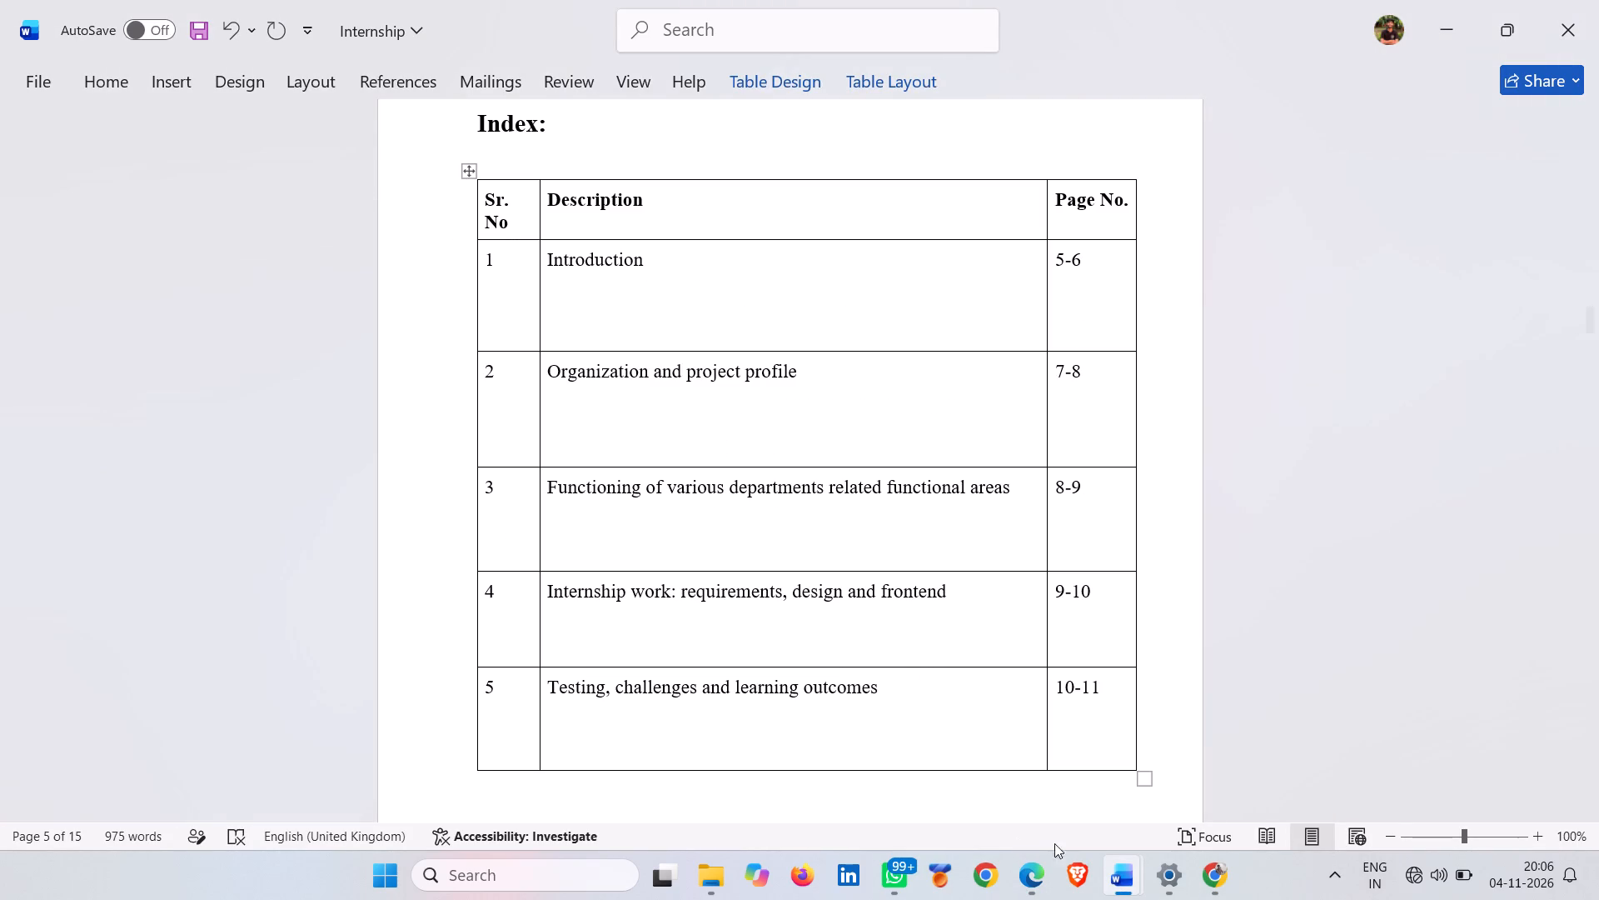
# Switch to the PDF report in Edge and copy "conclusion and future scope" from its contents page.
pyautogui.click(1029, 870)
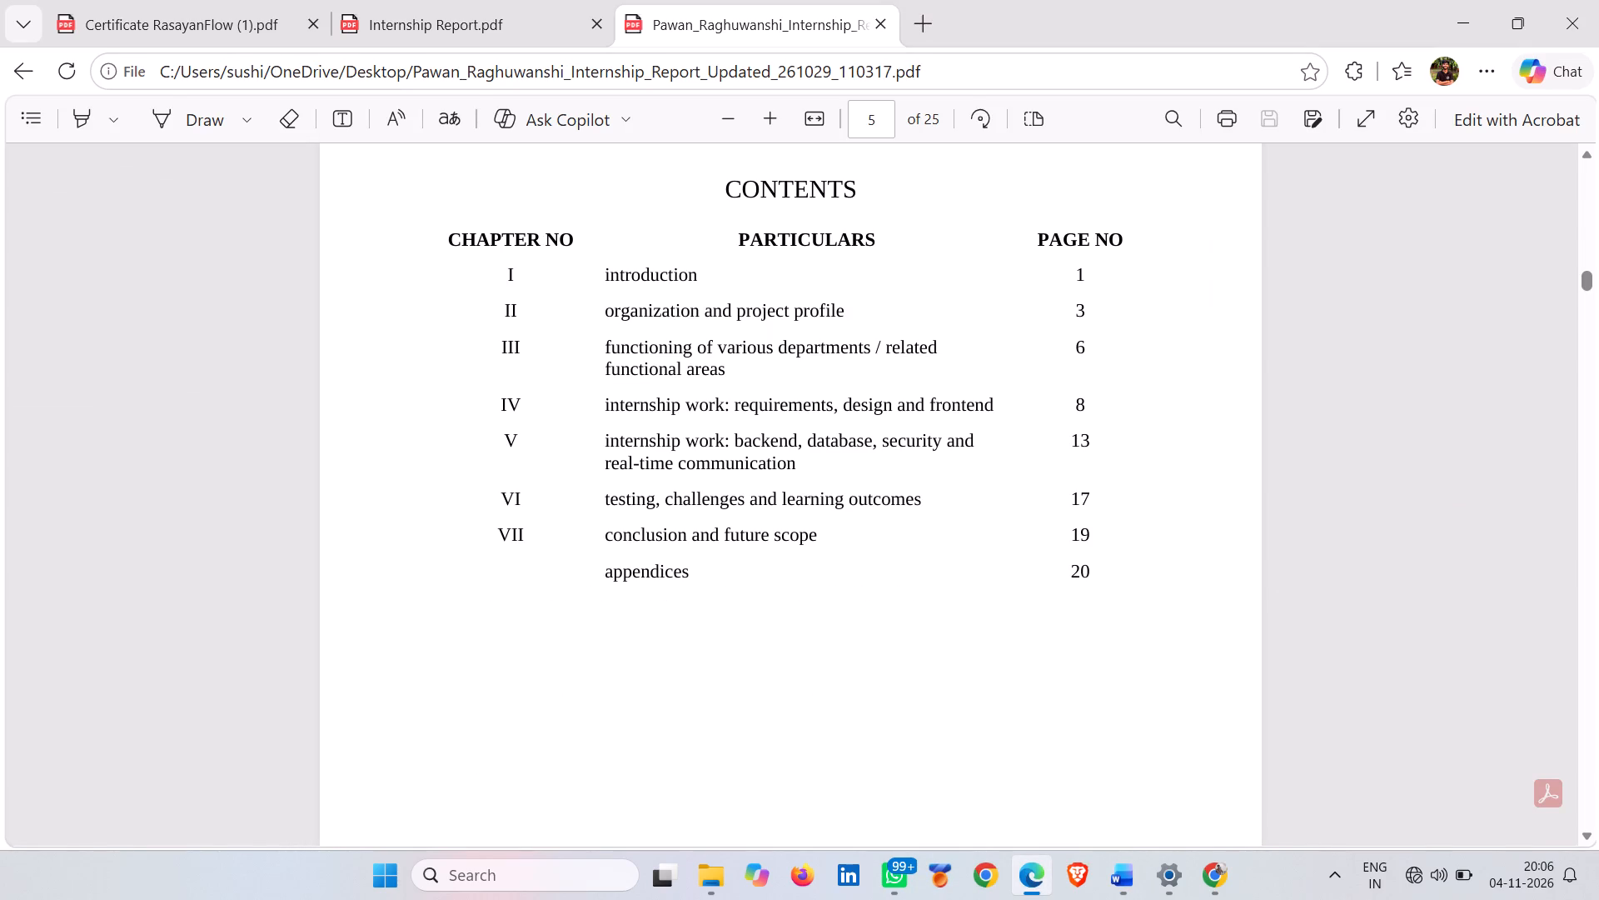
pyautogui.moveTo(825, 535); pyautogui.dragTo(587, 523)
pyautogui.hotkey('ctrl', 'c')
pyautogui.click(715, 610)
# Back in the Internship document in Word, add a row below row 5 of the Index table and number it "6.".
pyautogui.click(1107, 897)
pyautogui.click(1049, 798)
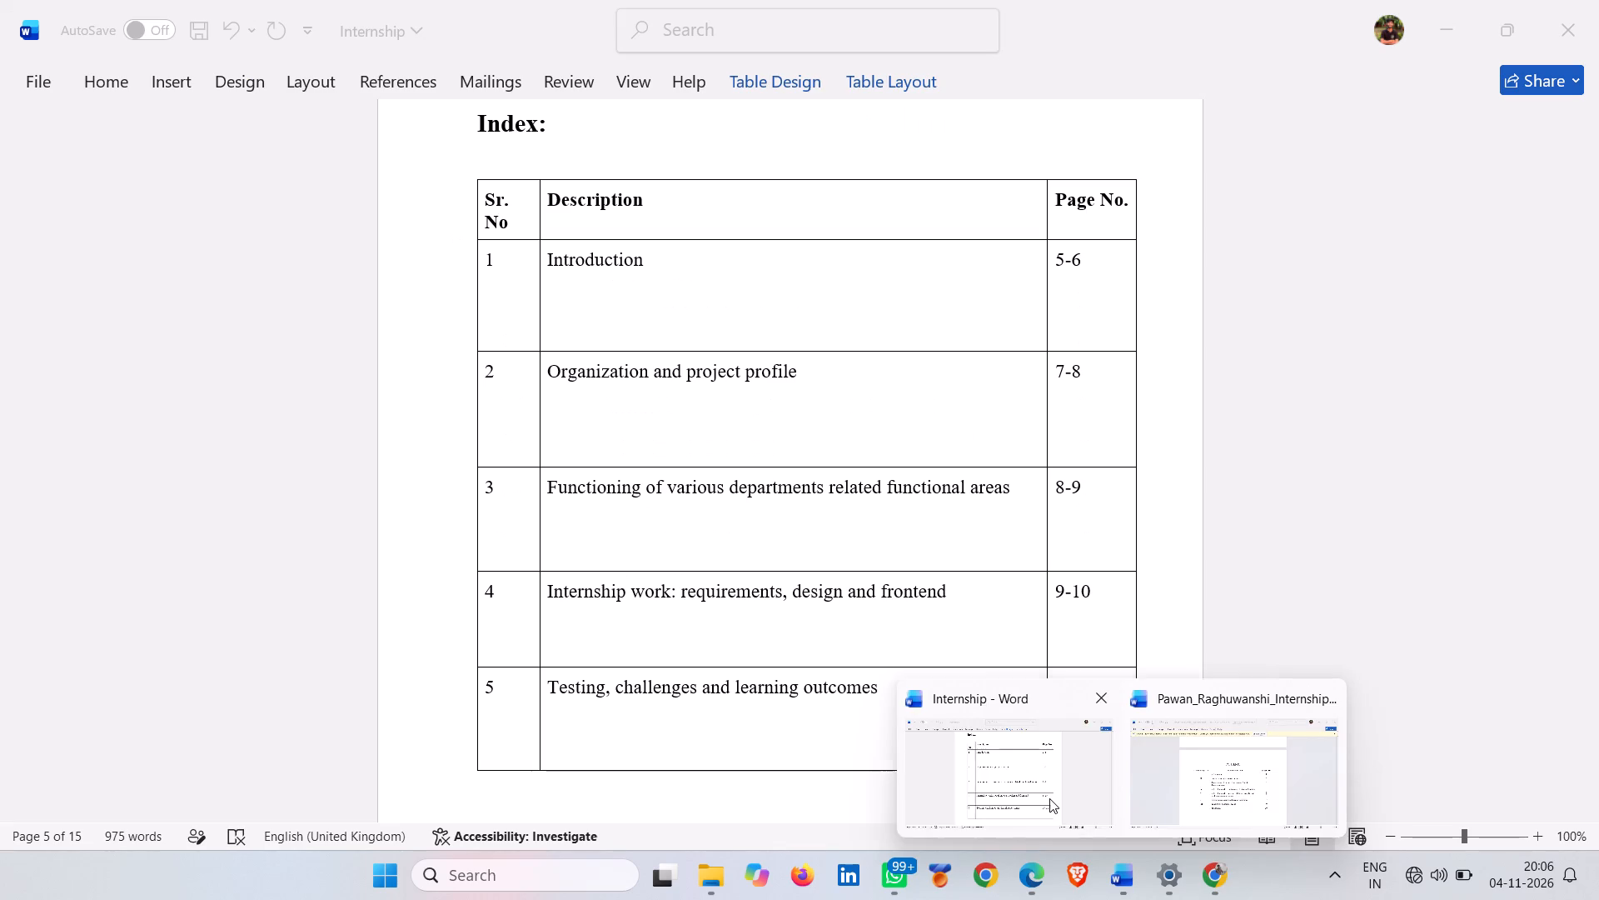
pyautogui.click(523, 618)
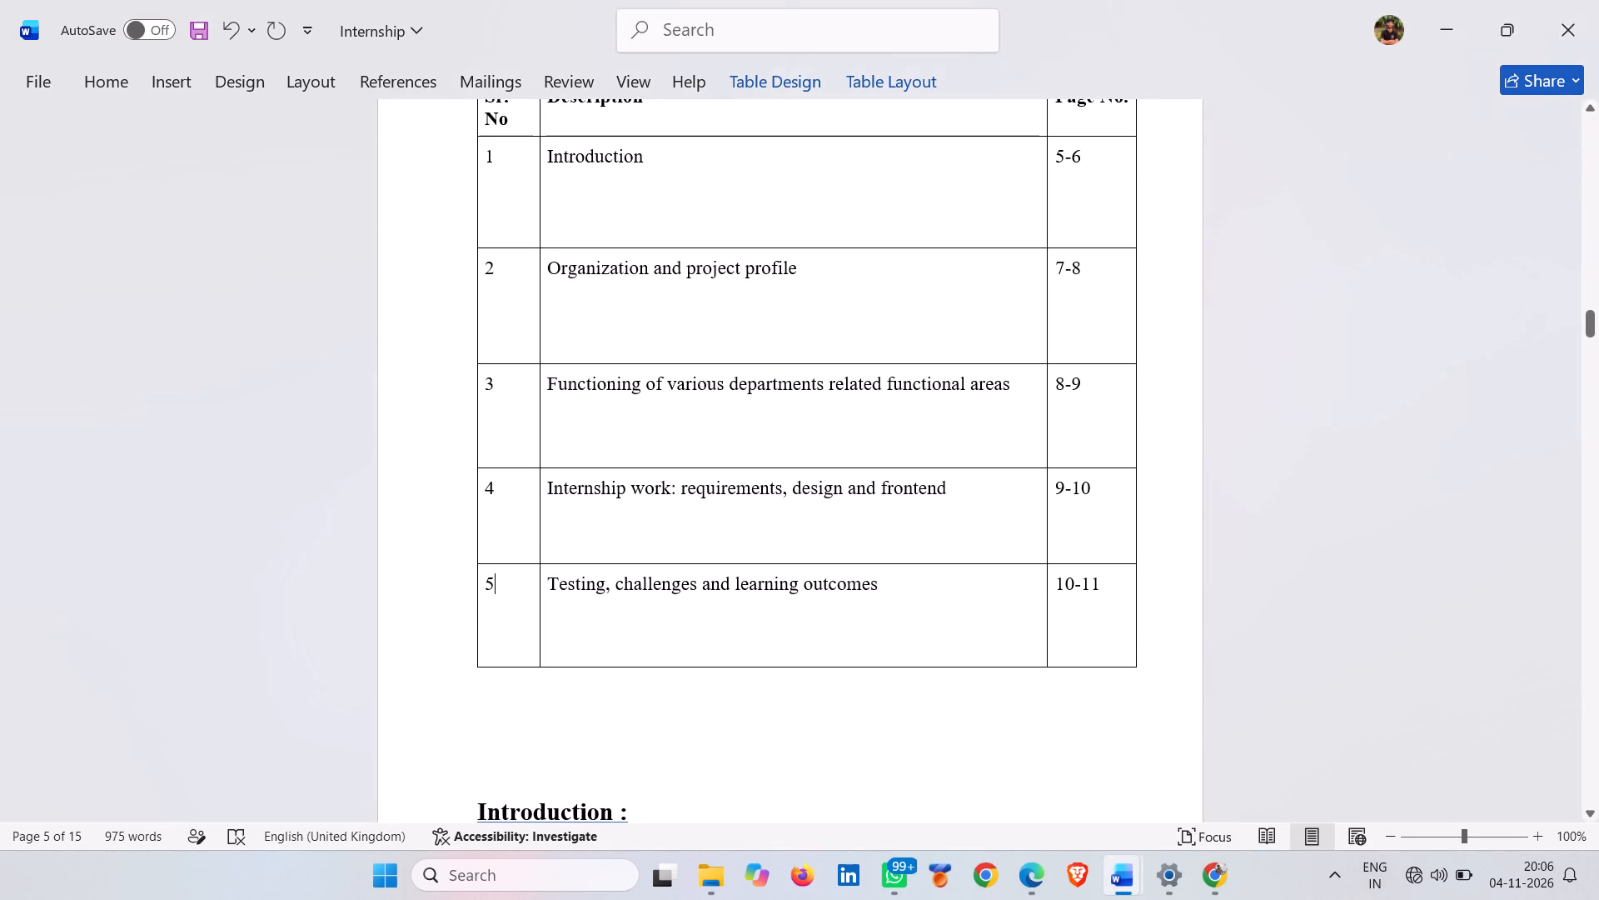
pyautogui.rightClick(539, 662)
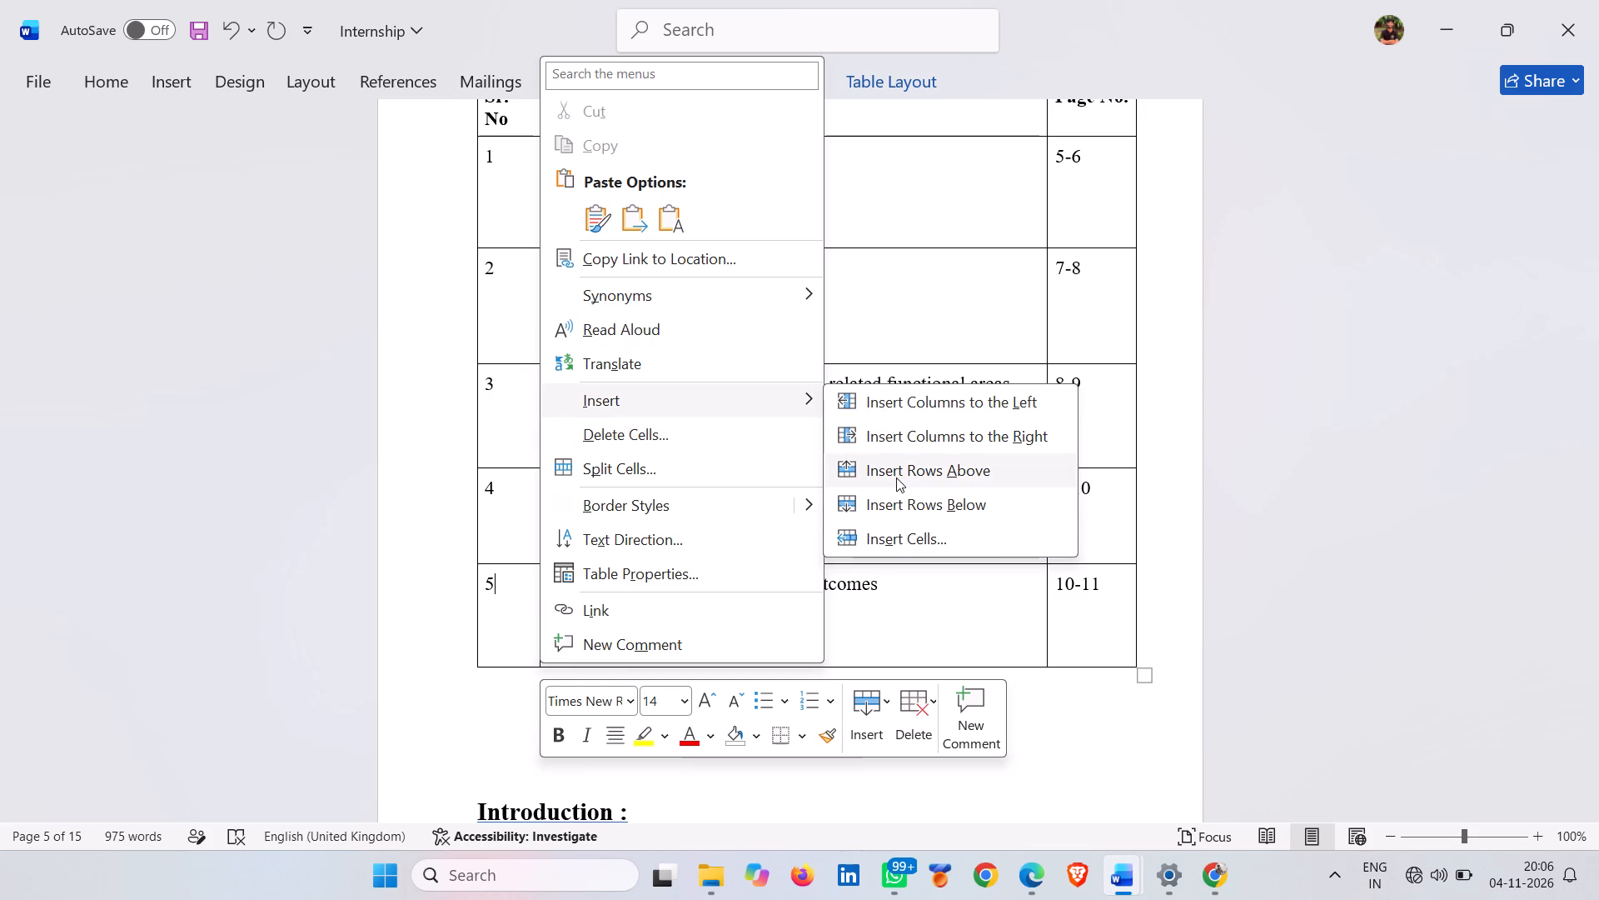
pyautogui.click(899, 510)
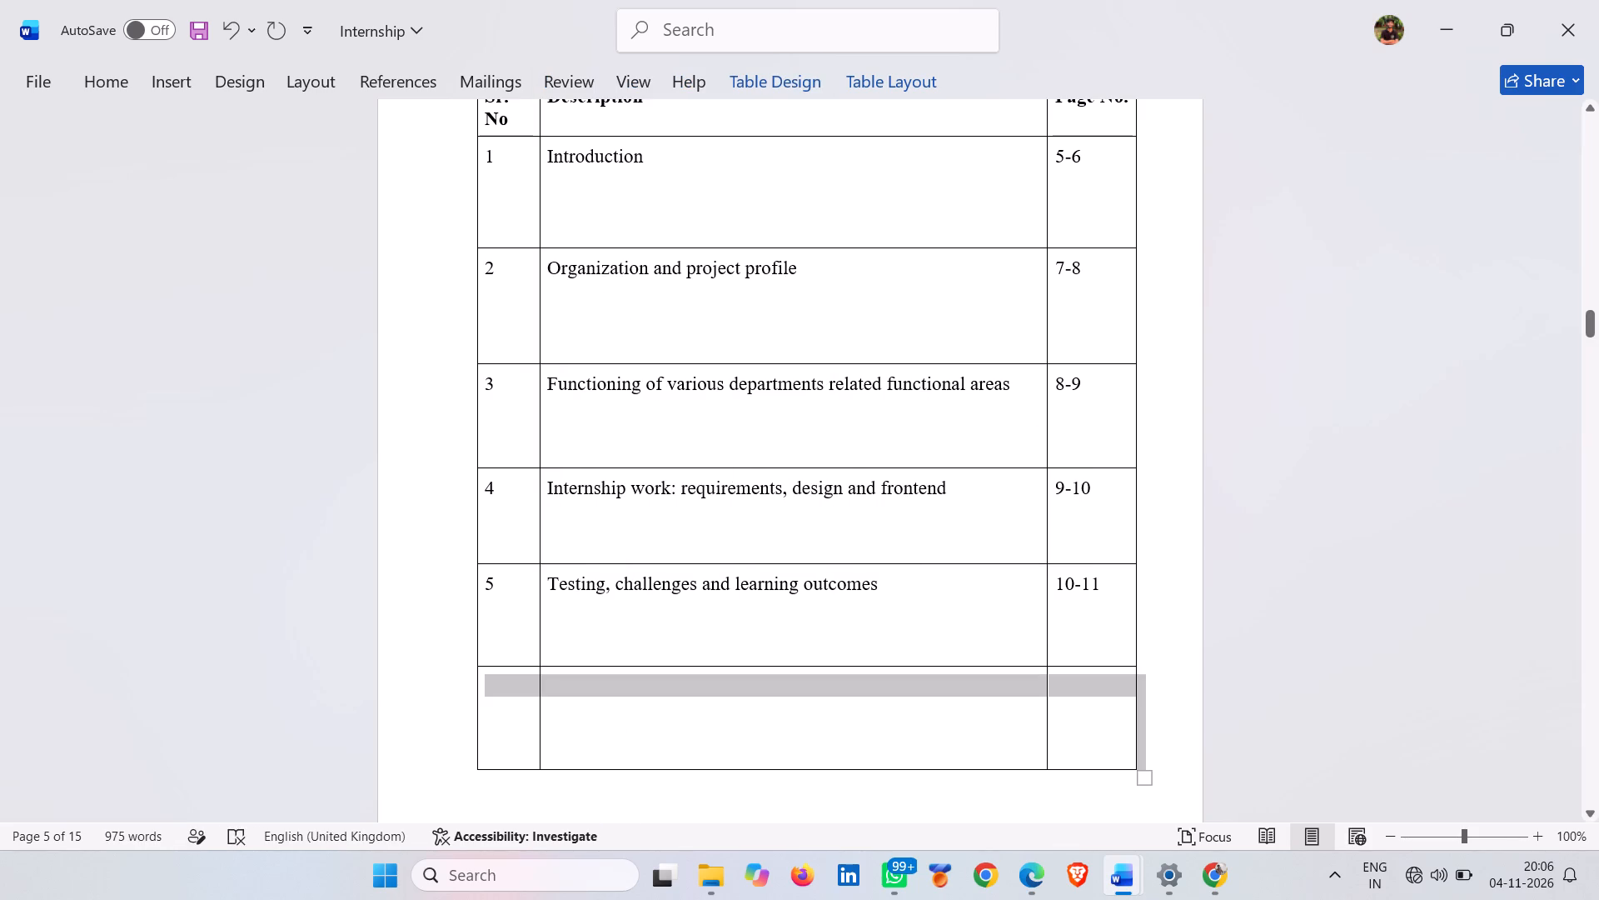
pyautogui.click(506, 687)
pyautogui.press('6')
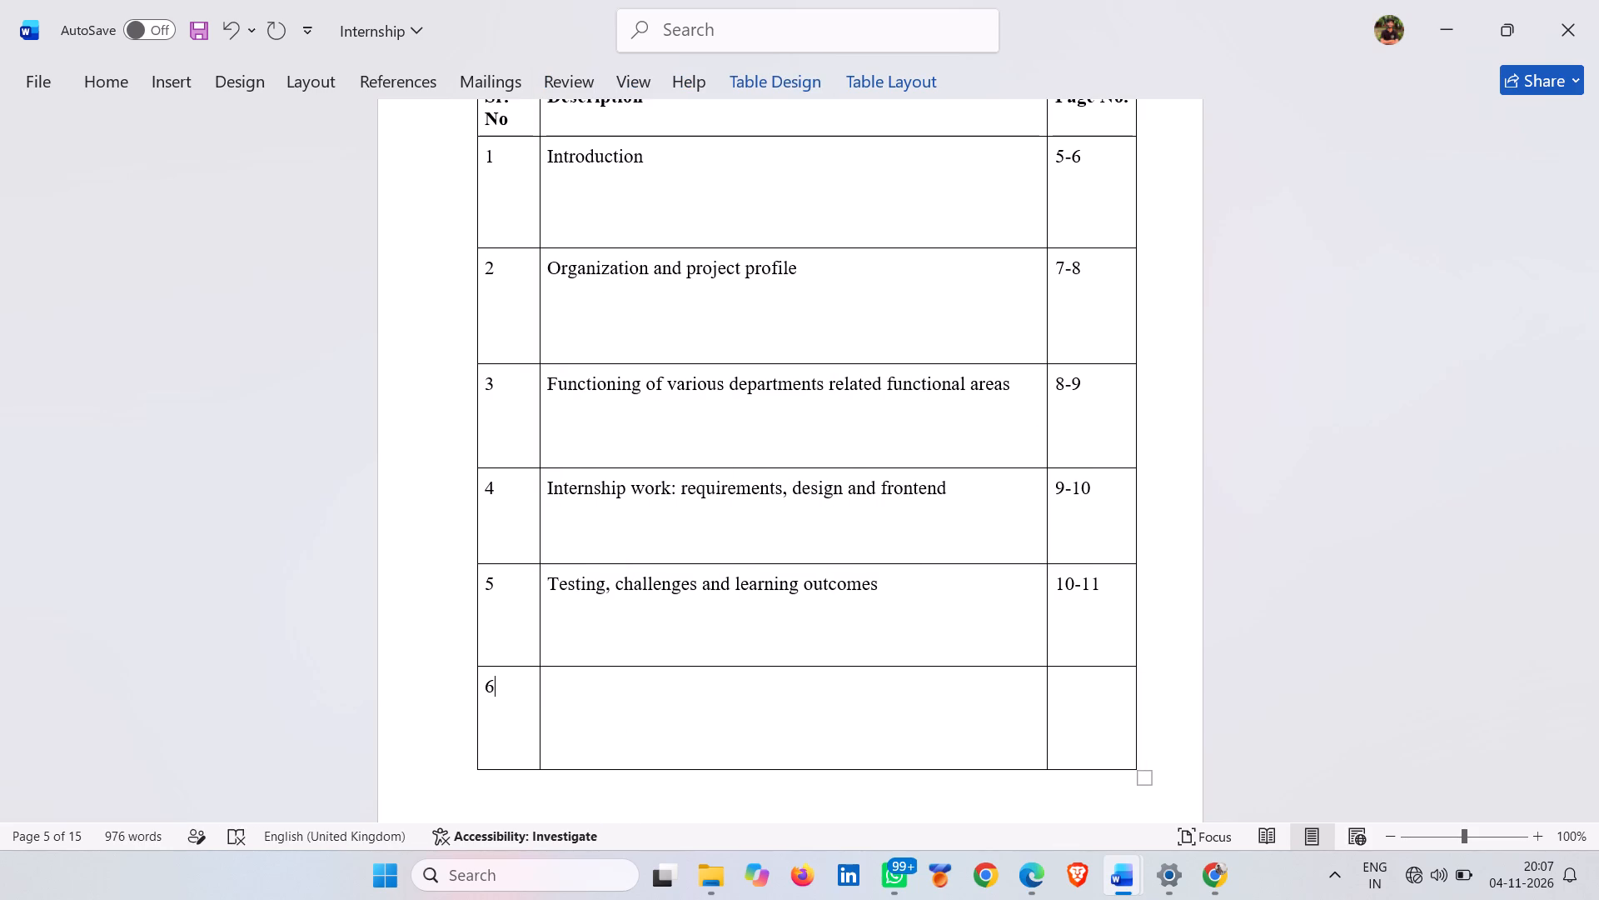
pyautogui.press('.')
# Fill the row 6 description with the copied text, capitalised as "Conclusion and future scope".
pyautogui.click(636, 693)
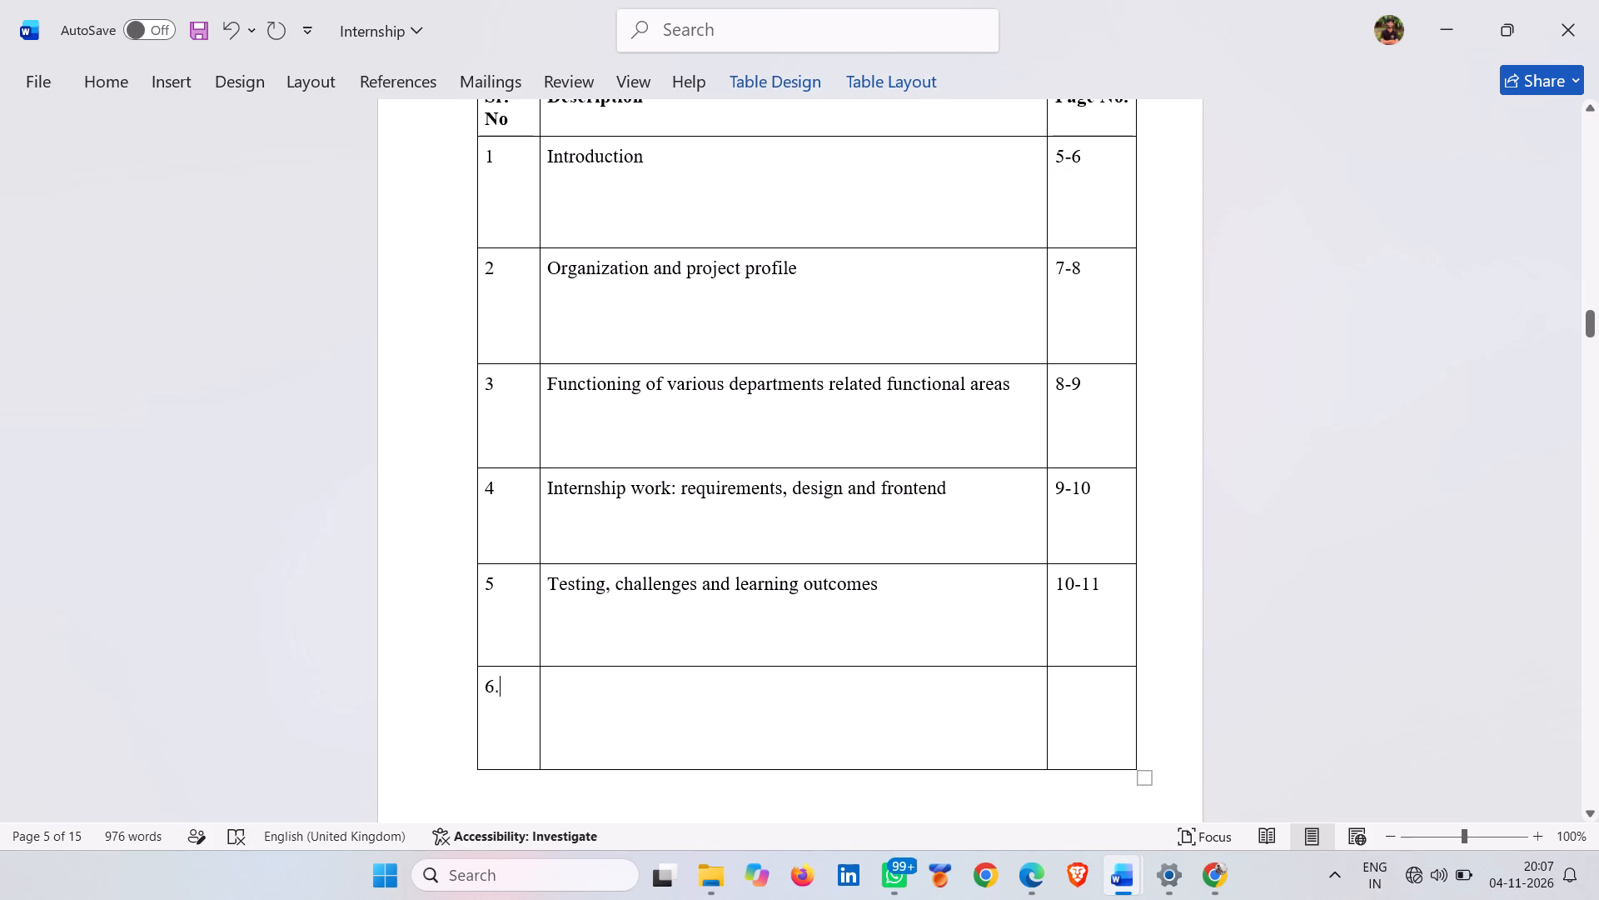
pyautogui.hotkey('ctrl', 'v')
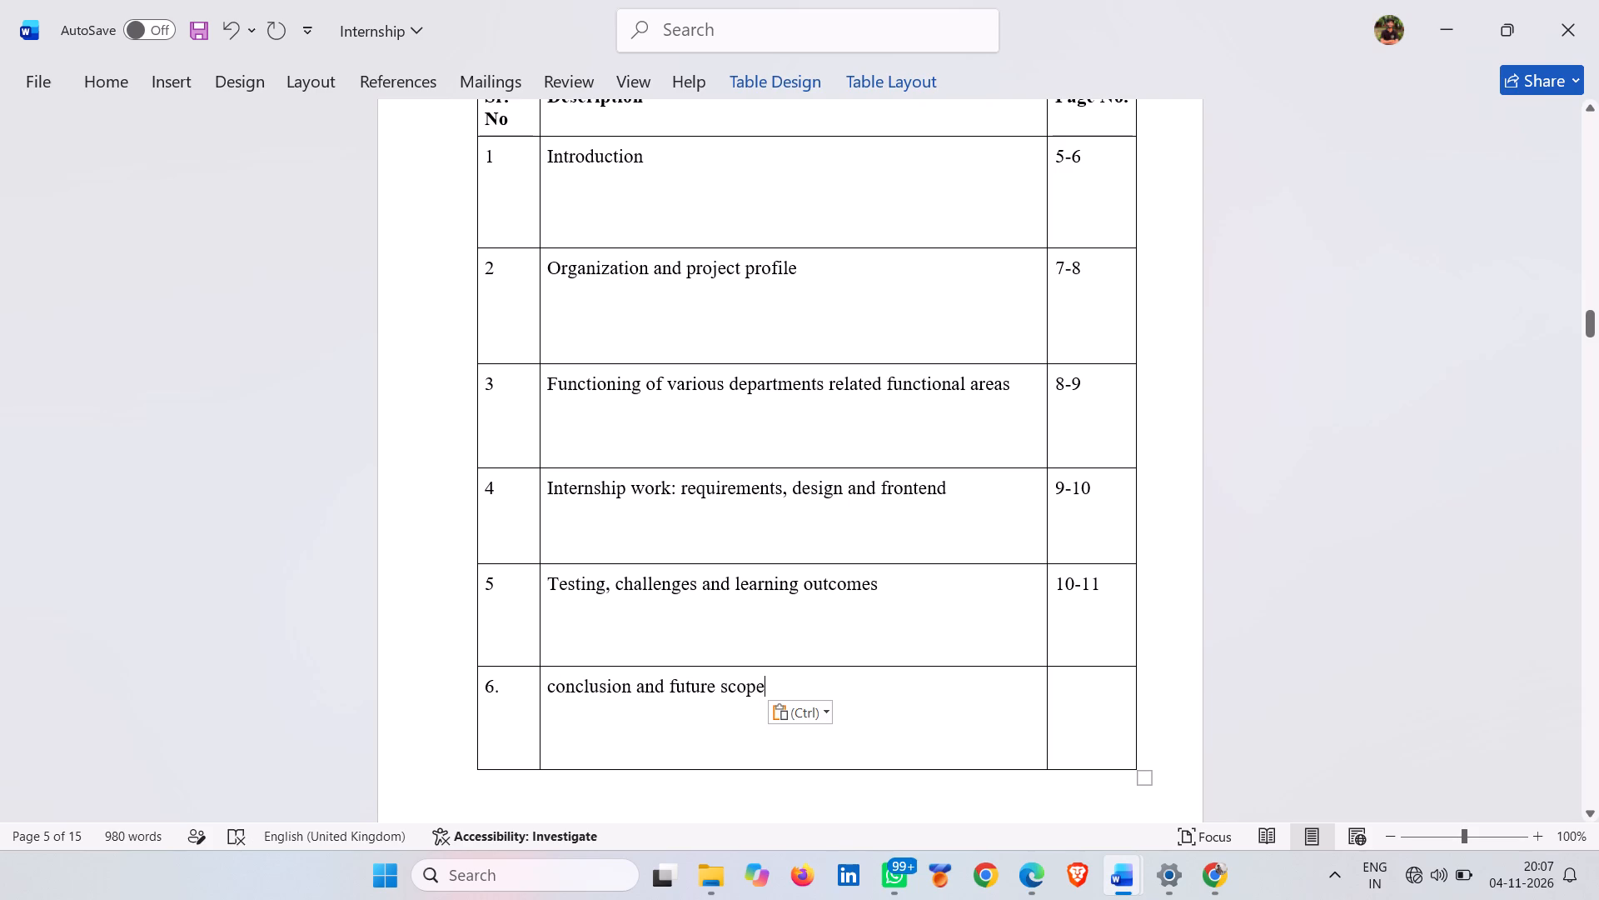
pyautogui.click(557, 682)
pyautogui.press('BackSpace')
pyautogui.hotkey('shift', 'c')
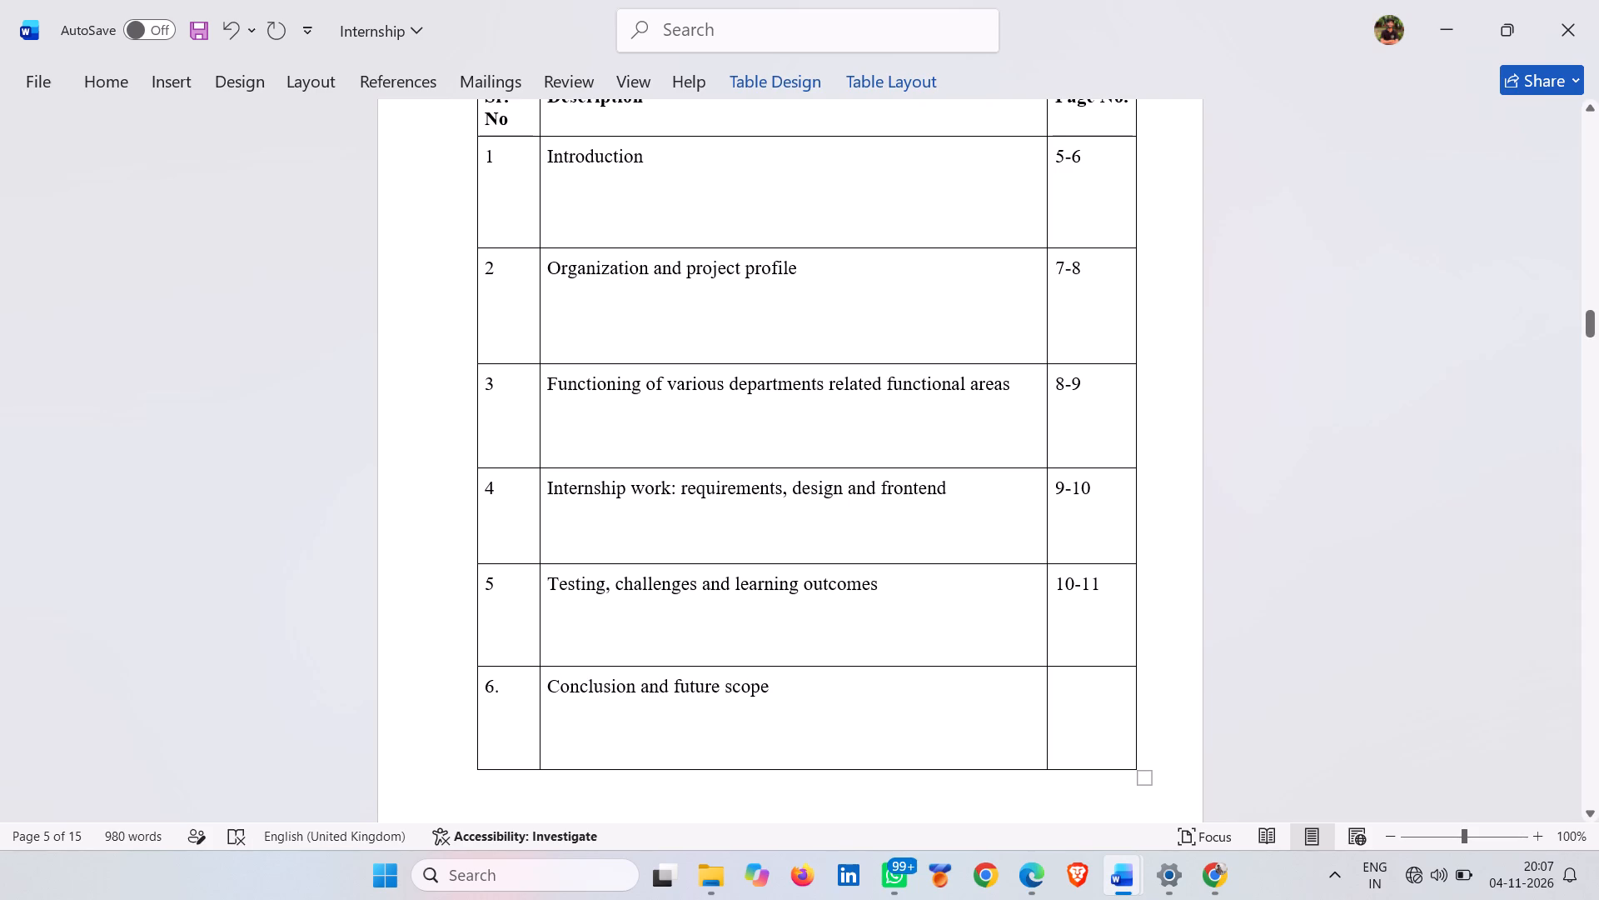
# Start filling in the empty page number cell of row 6 in the Index table.
pyautogui.click(1110, 684)
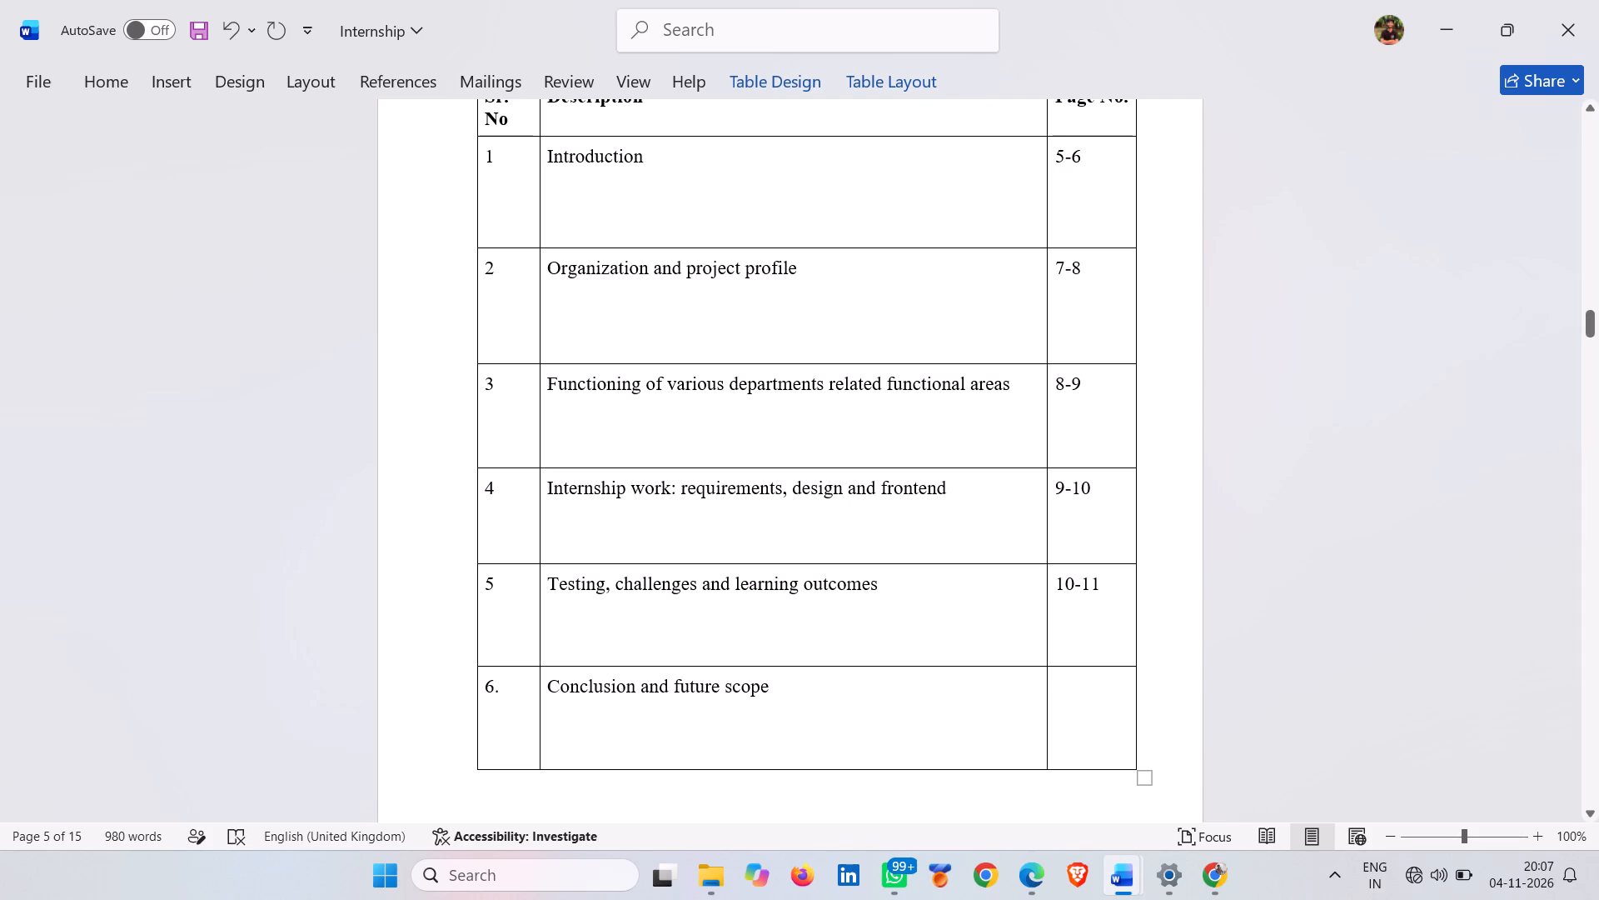
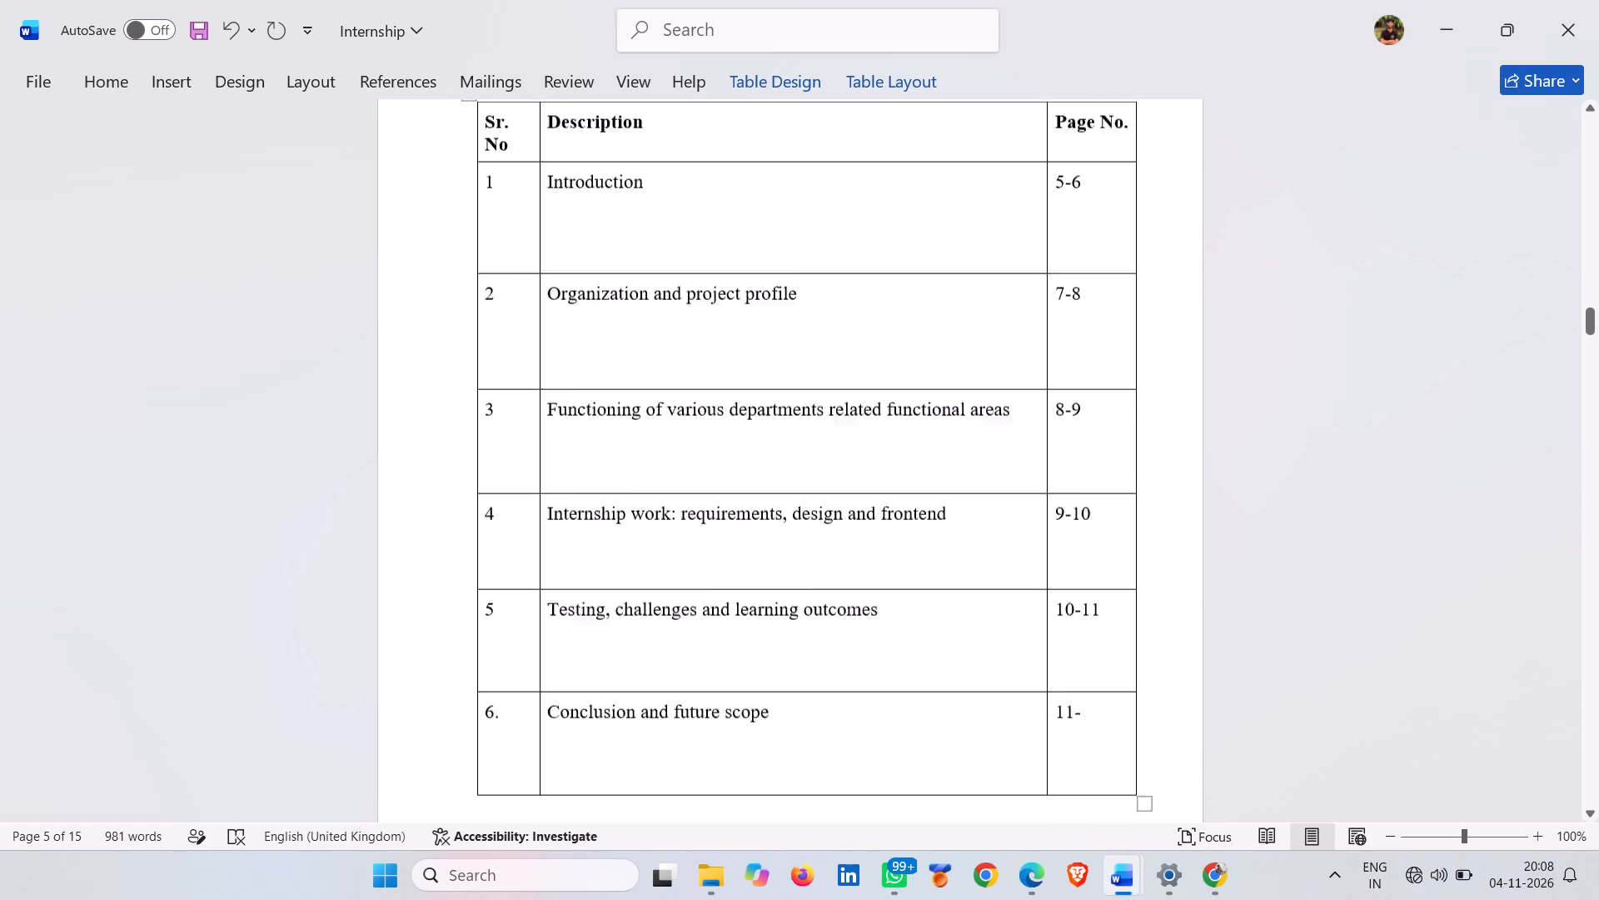
# Add a period after the serial number 1 in the Introduction row of the Index table.
pyautogui.click(523, 186)
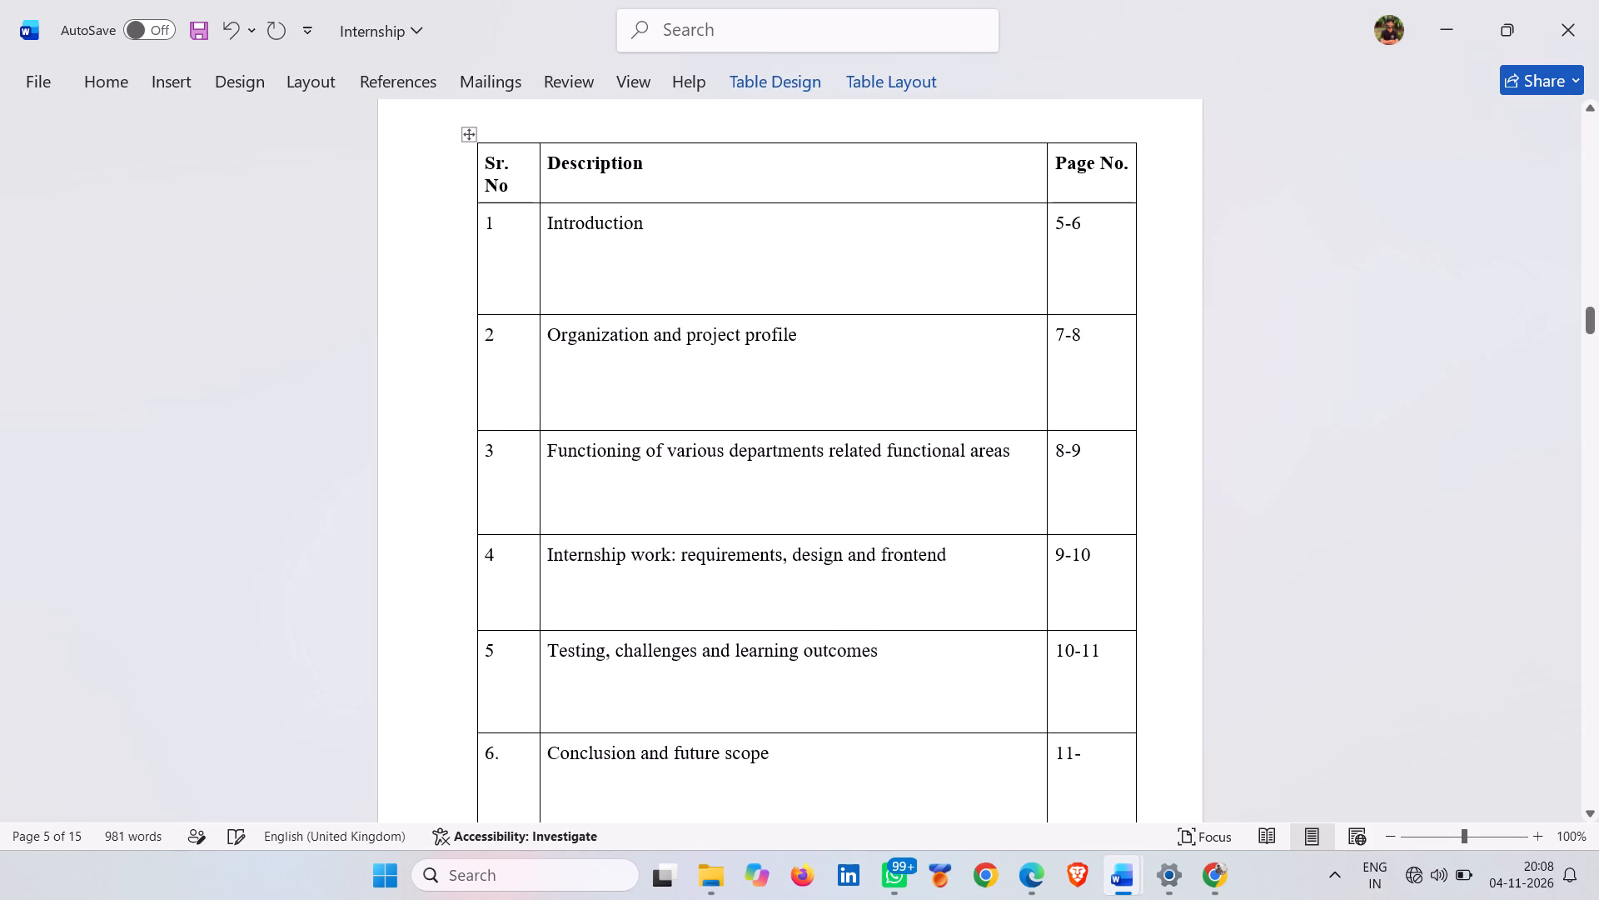
pyautogui.press('.')
pyautogui.click(1347, 433)
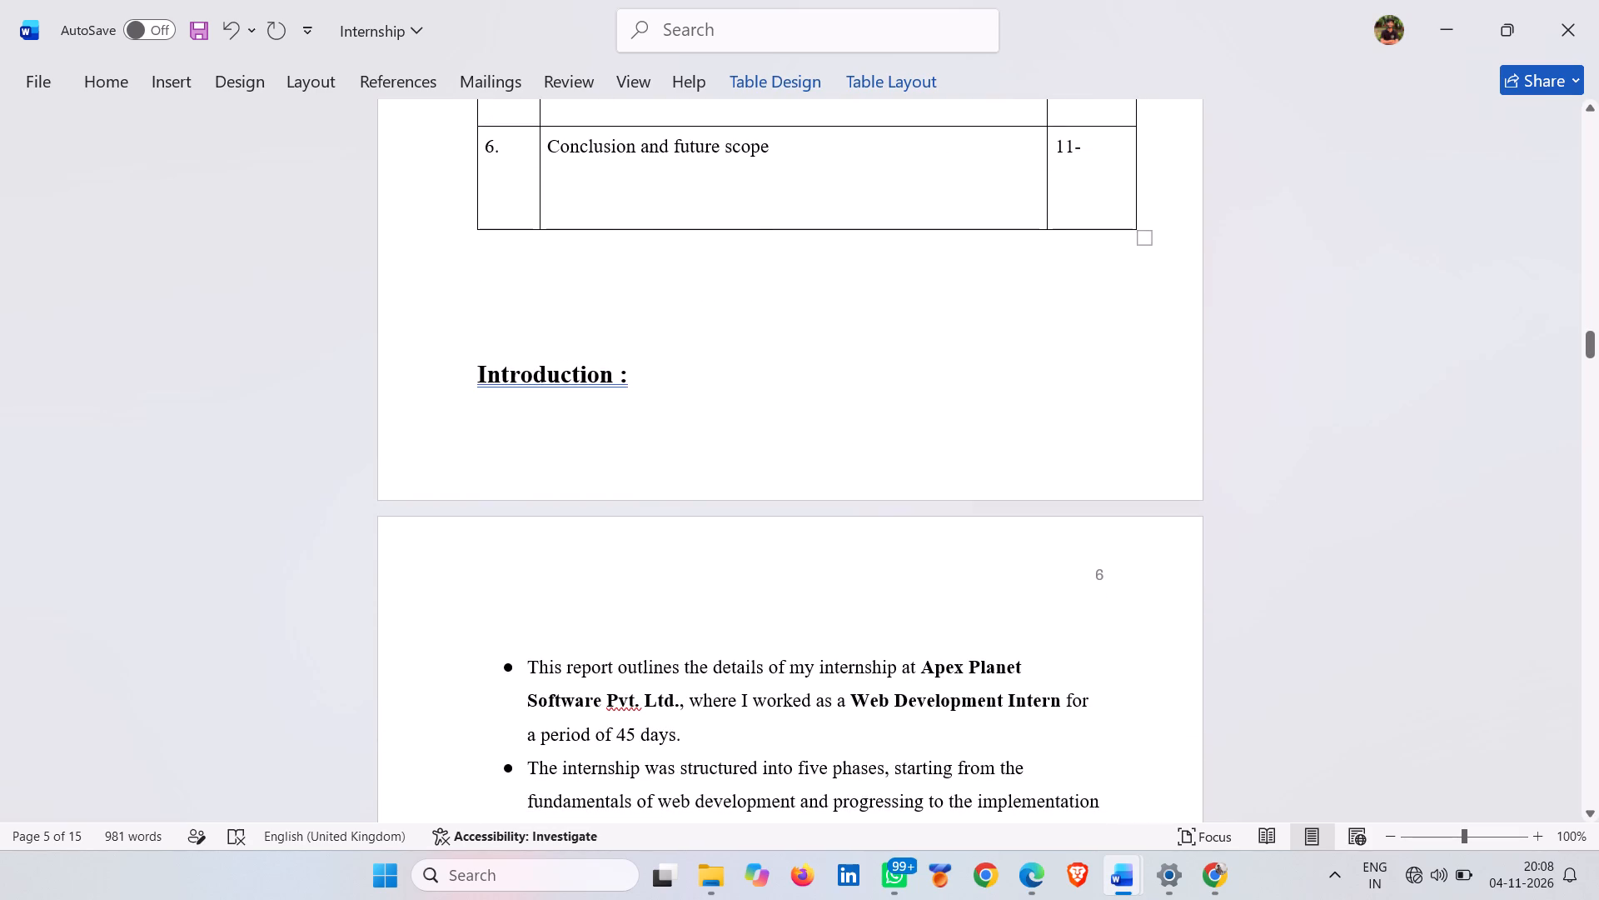
# Insert a line break above the "Introduction :" heading to move it onto page 6 with its bullet points.
pyautogui.click(511, 362)
pyautogui.click(486, 307)
pyautogui.press('Return')
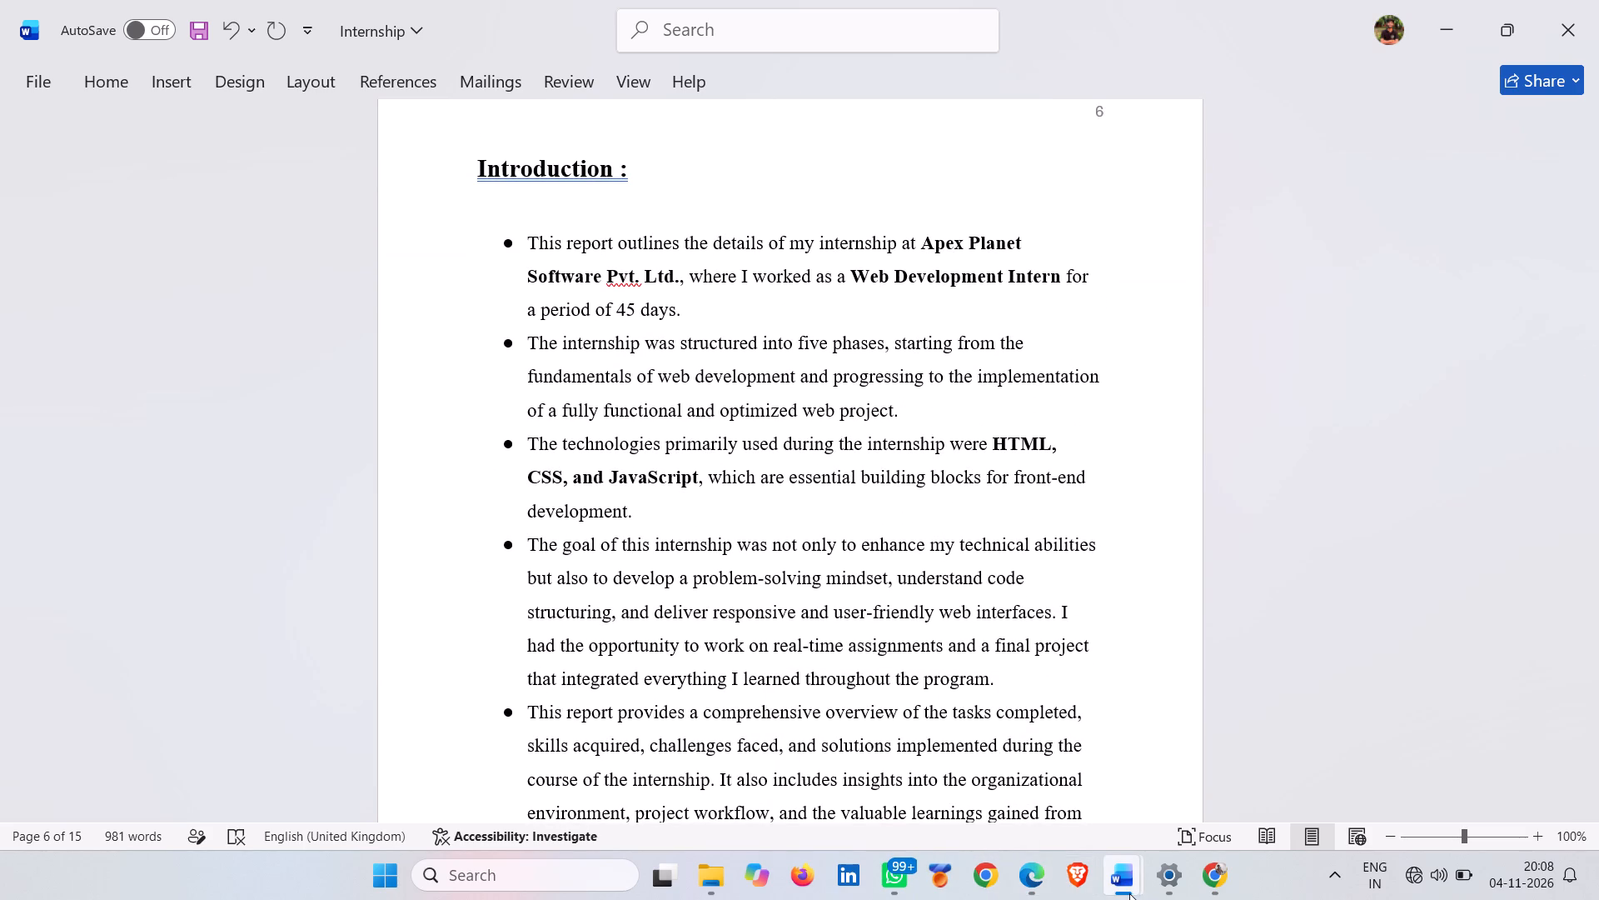
# Switch to the updated RasayanFlow report in Word, examine its introduction sections 1.2 and 1.3, and return to the Internship document.
pyautogui.click(1165, 804)
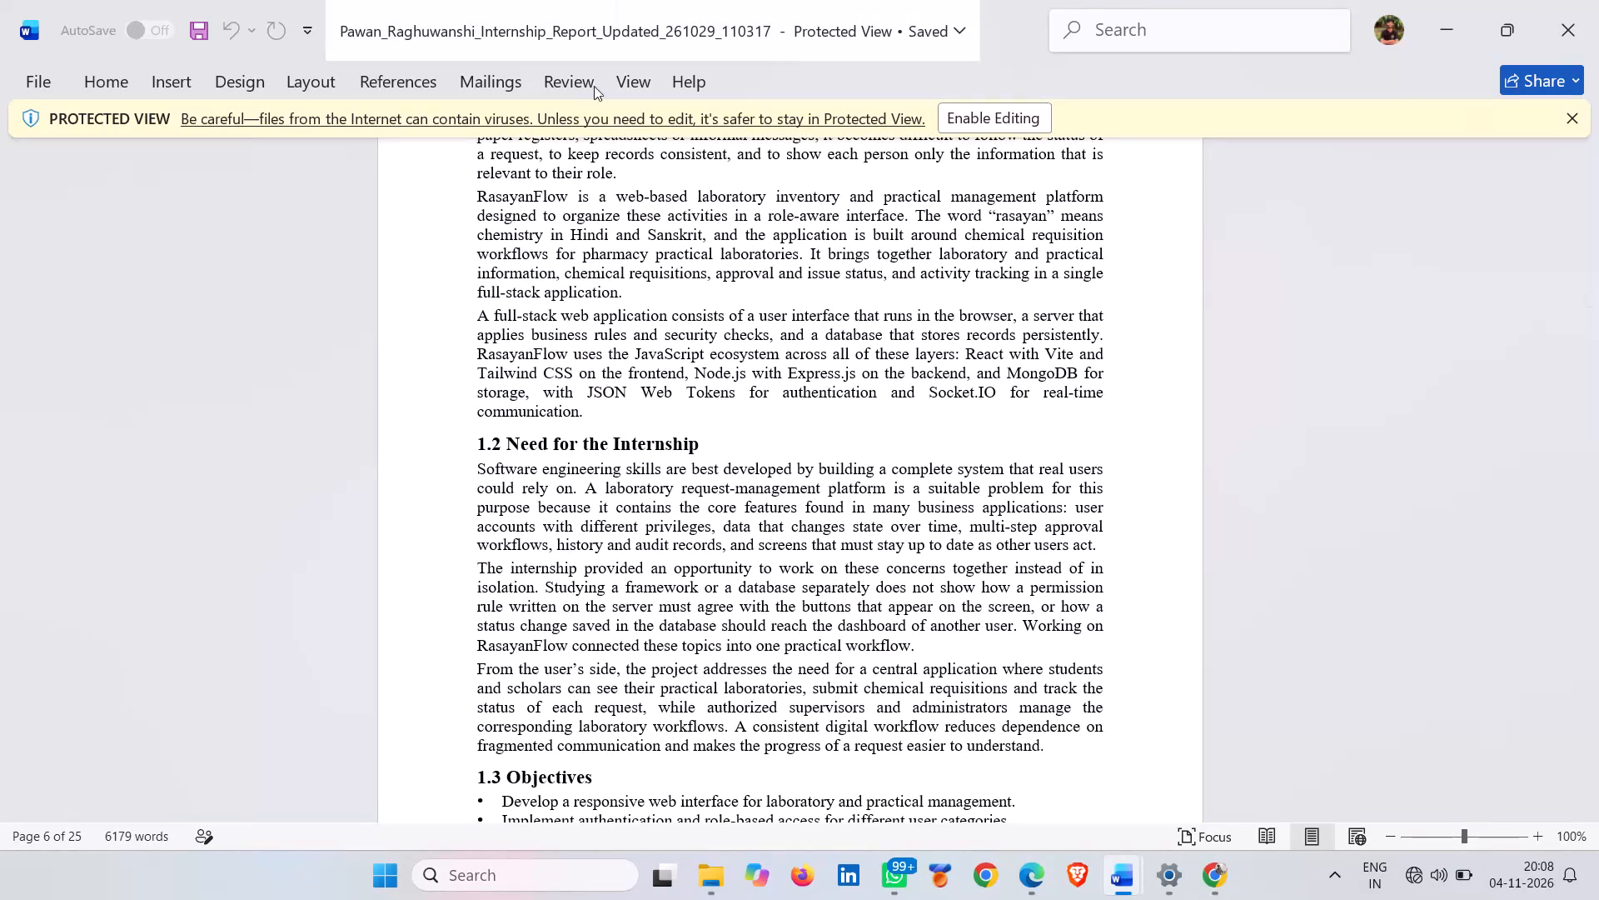
pyautogui.moveTo(600, 0); pyautogui.dragTo(698, 0)
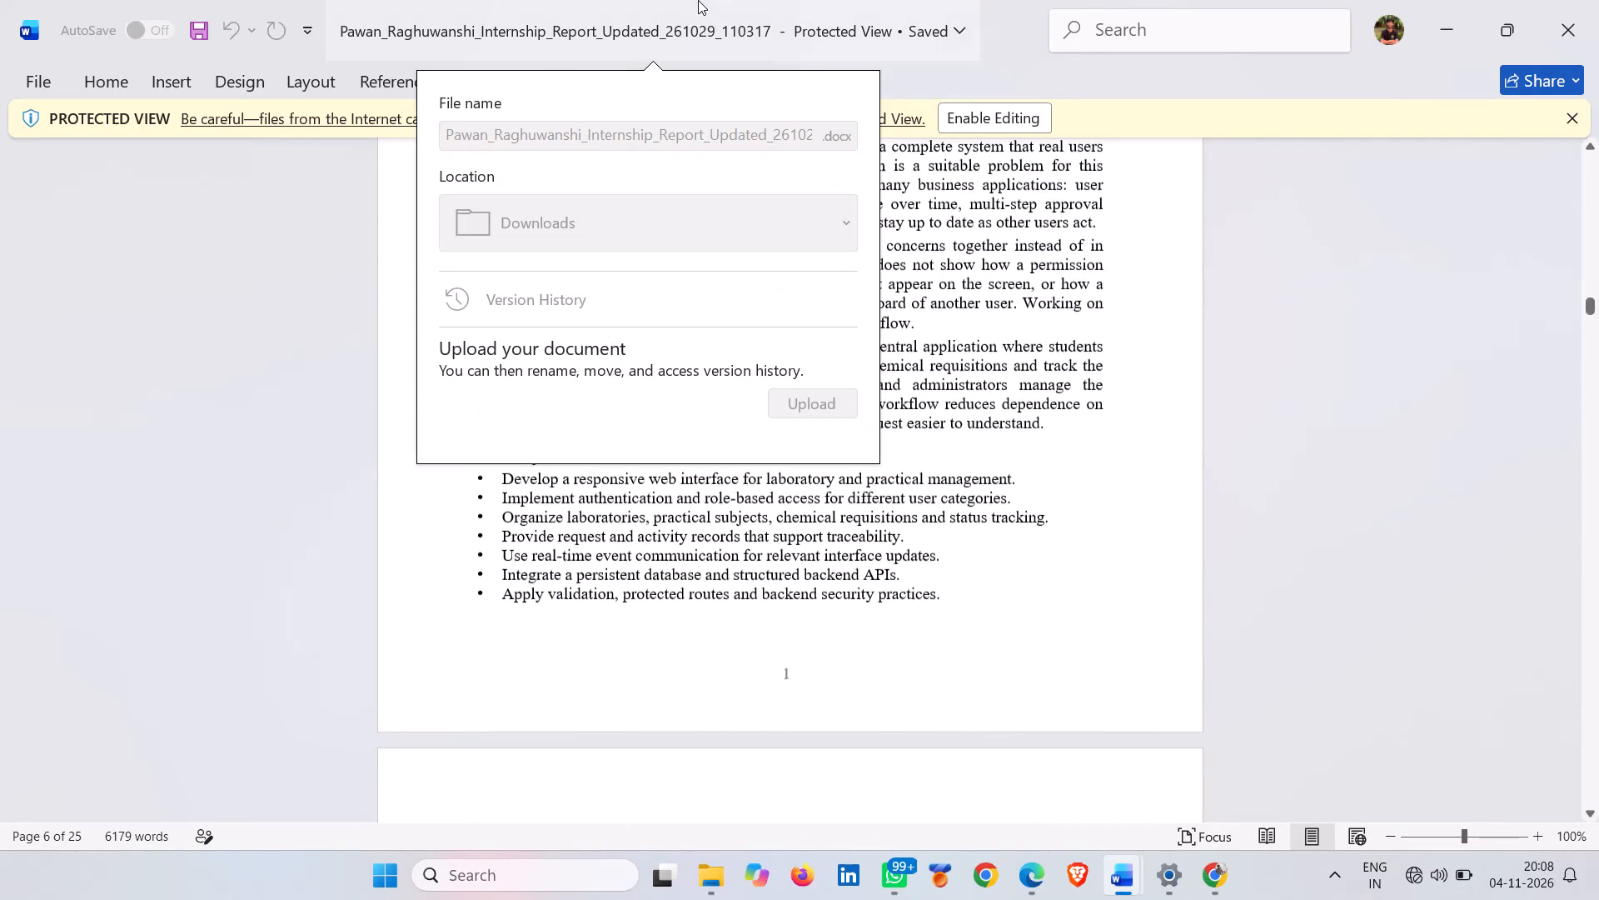
pyautogui.click(698, 0)
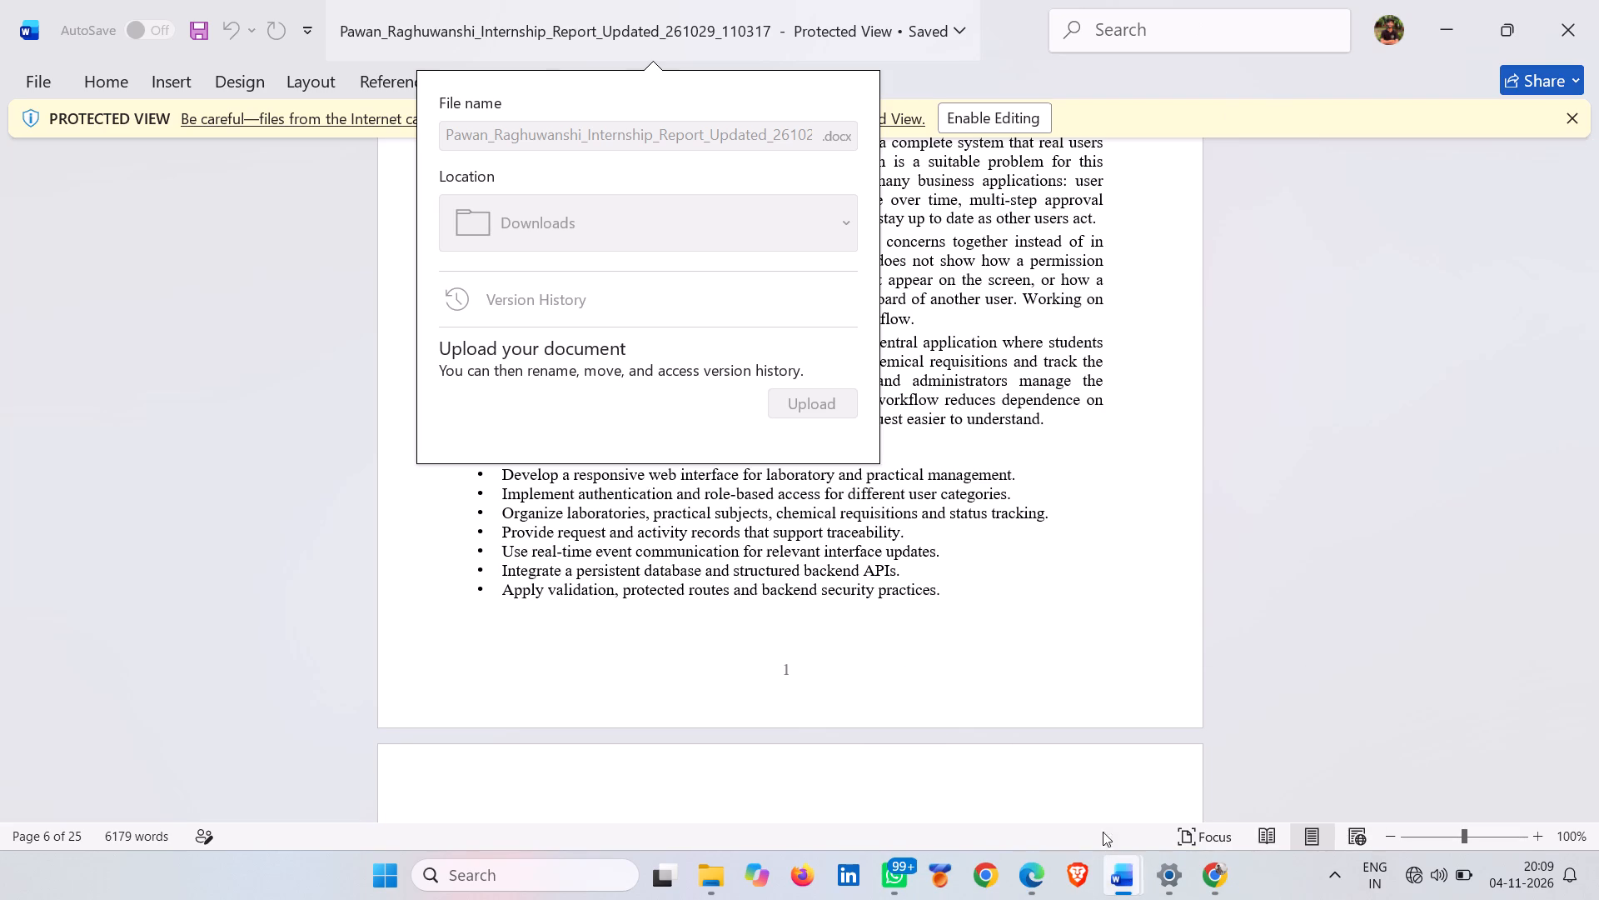
pyautogui.click(1085, 806)
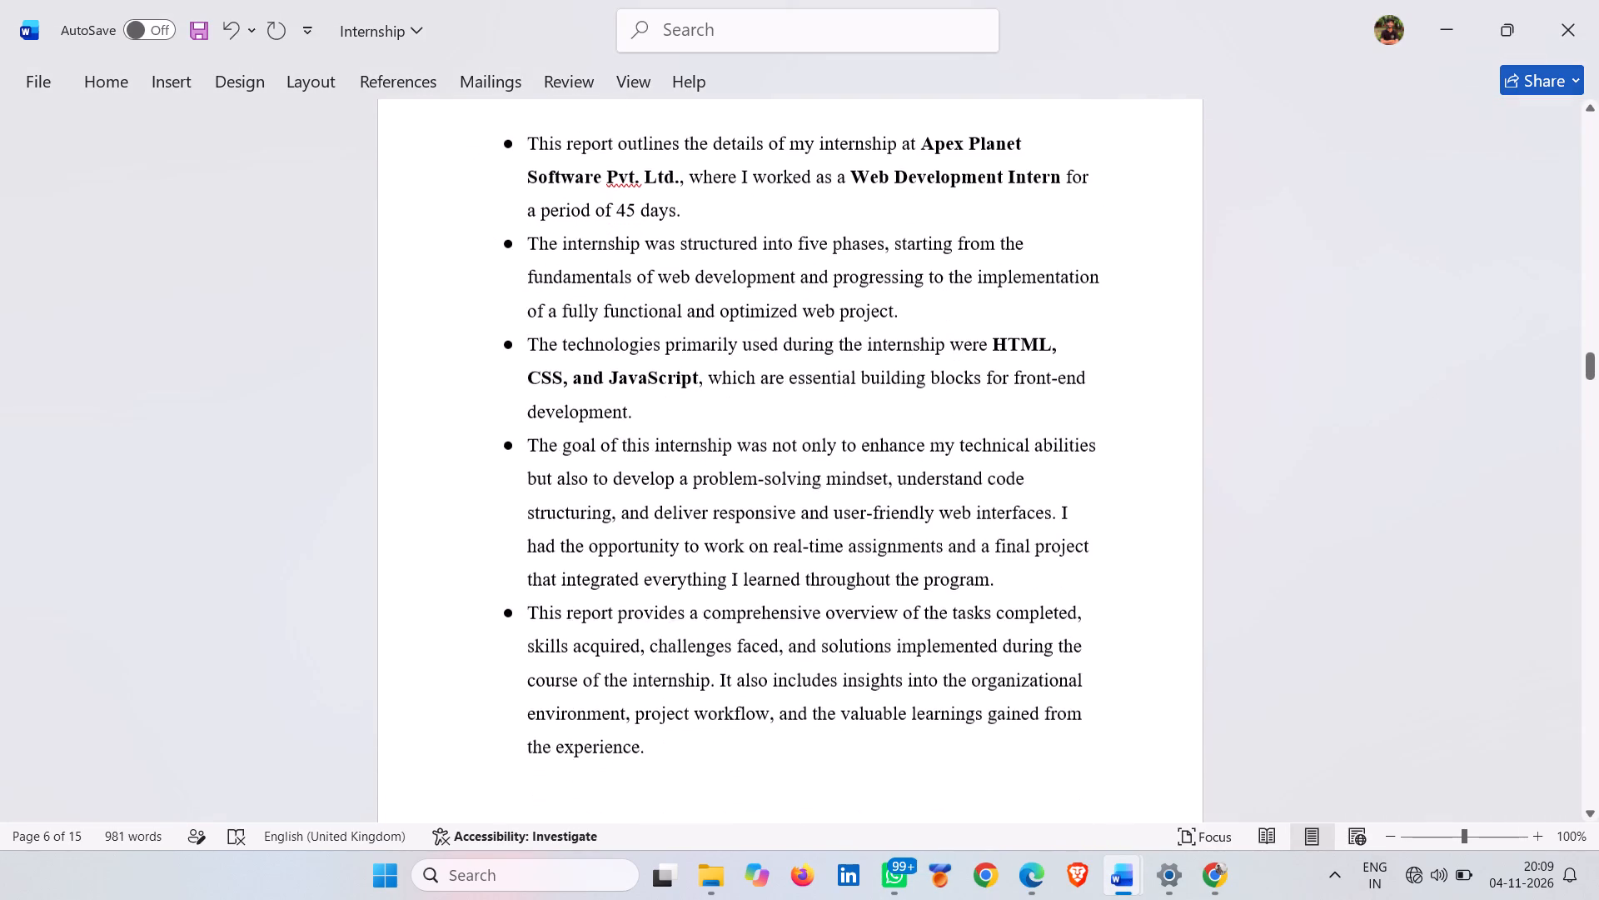
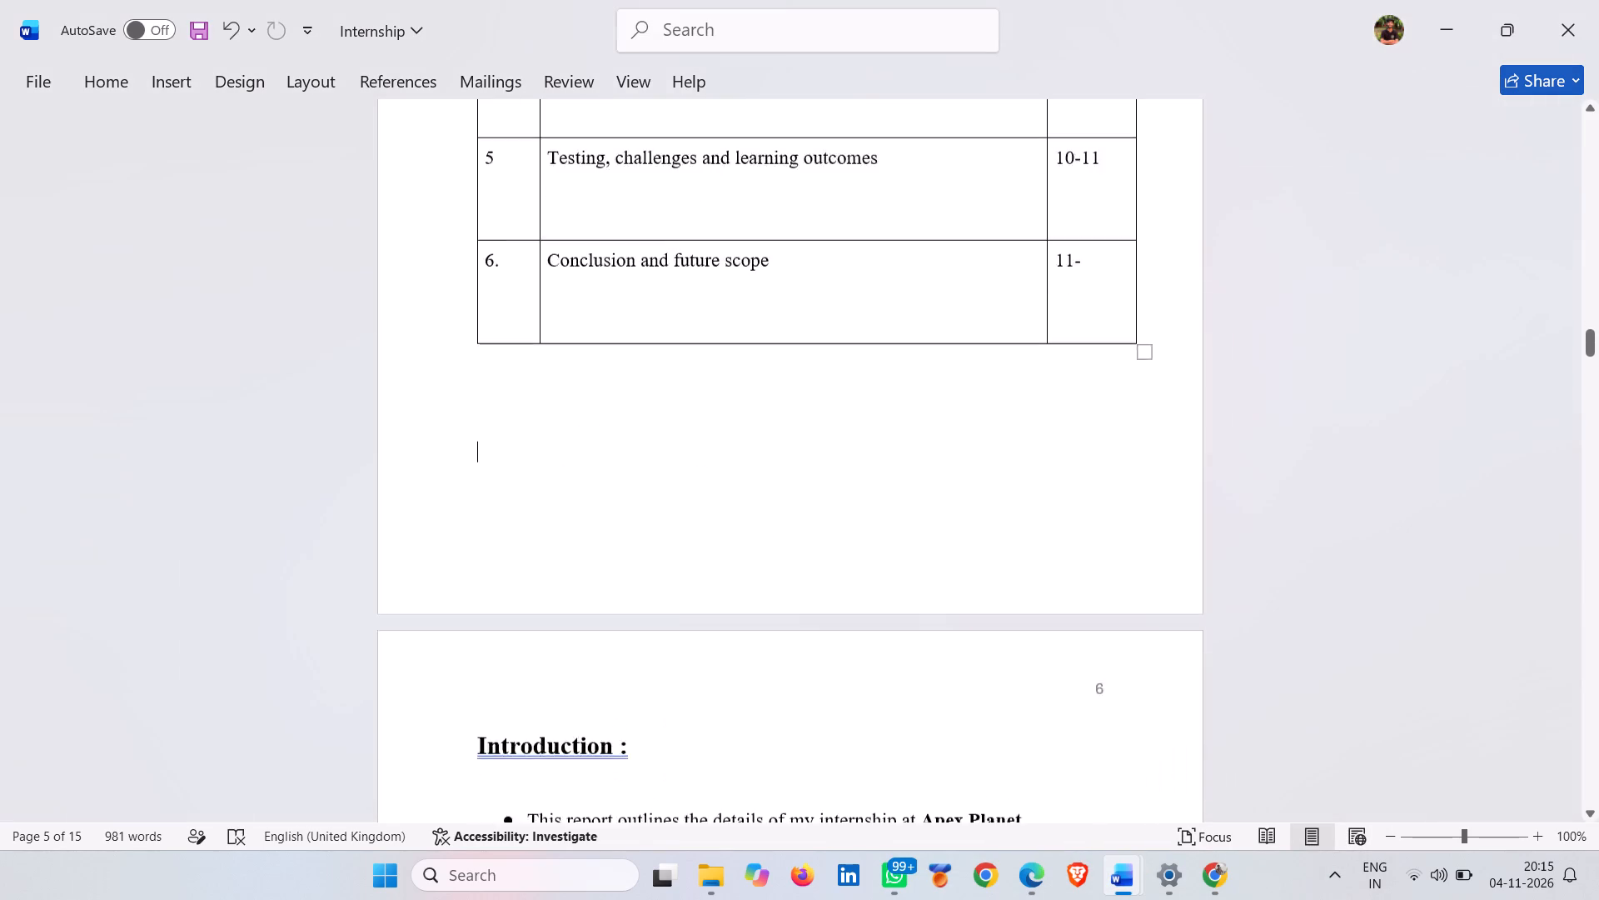
pyautogui.moveTo(455, 440); pyautogui.dragTo(690, 745)
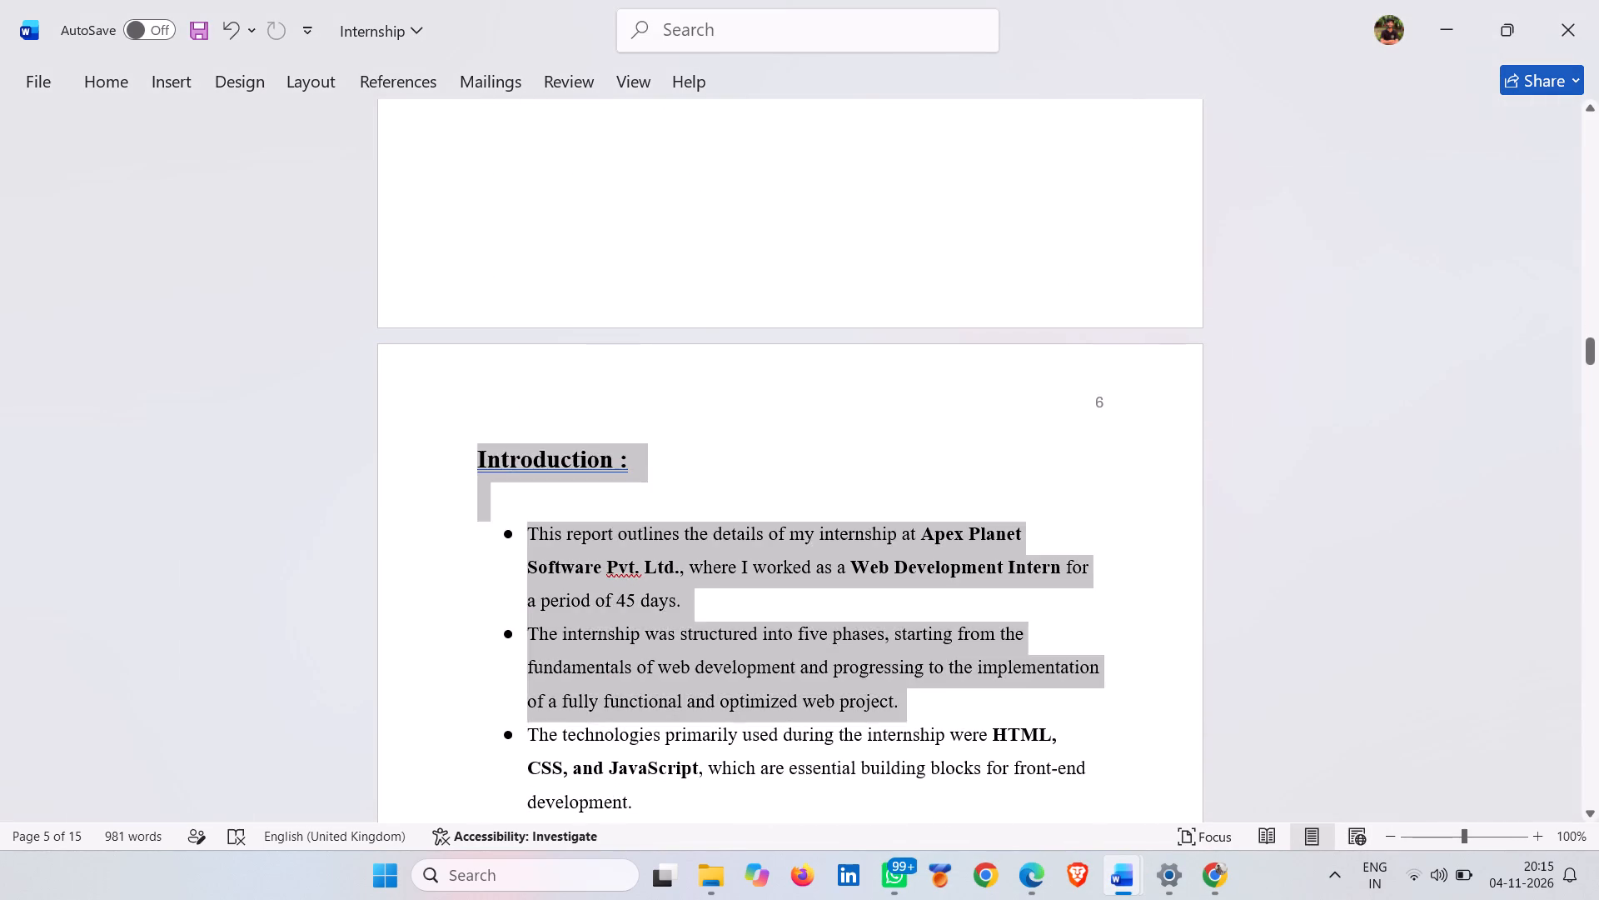
pyautogui.moveTo(690, 745); pyautogui.dragTo(764, 899)
pyautogui.hotkey('ctrl', 'v')
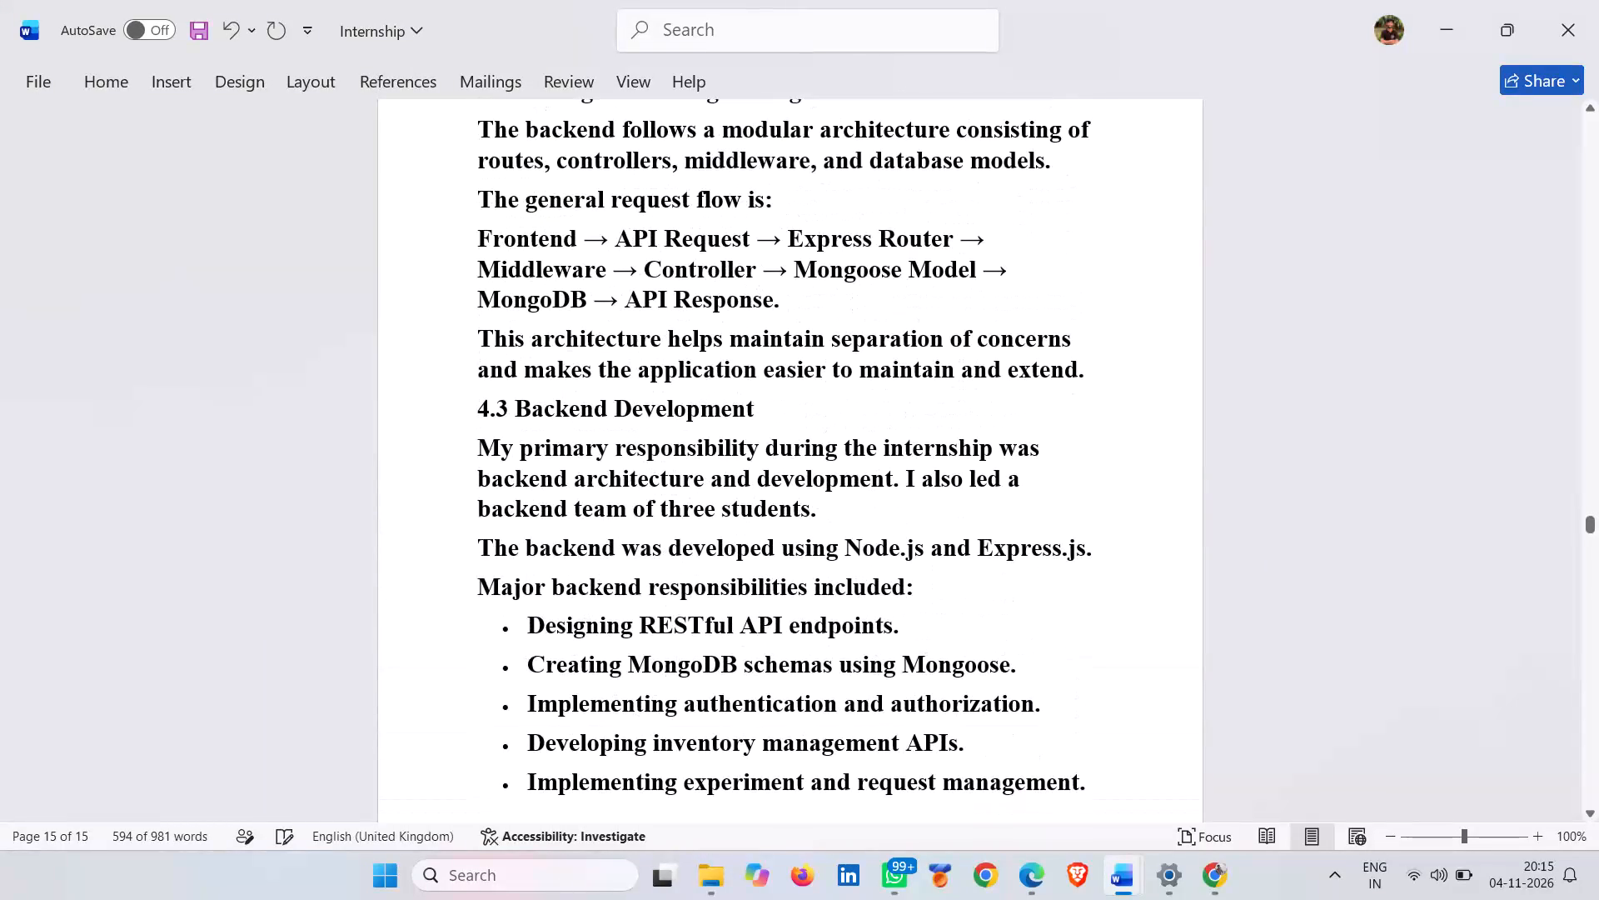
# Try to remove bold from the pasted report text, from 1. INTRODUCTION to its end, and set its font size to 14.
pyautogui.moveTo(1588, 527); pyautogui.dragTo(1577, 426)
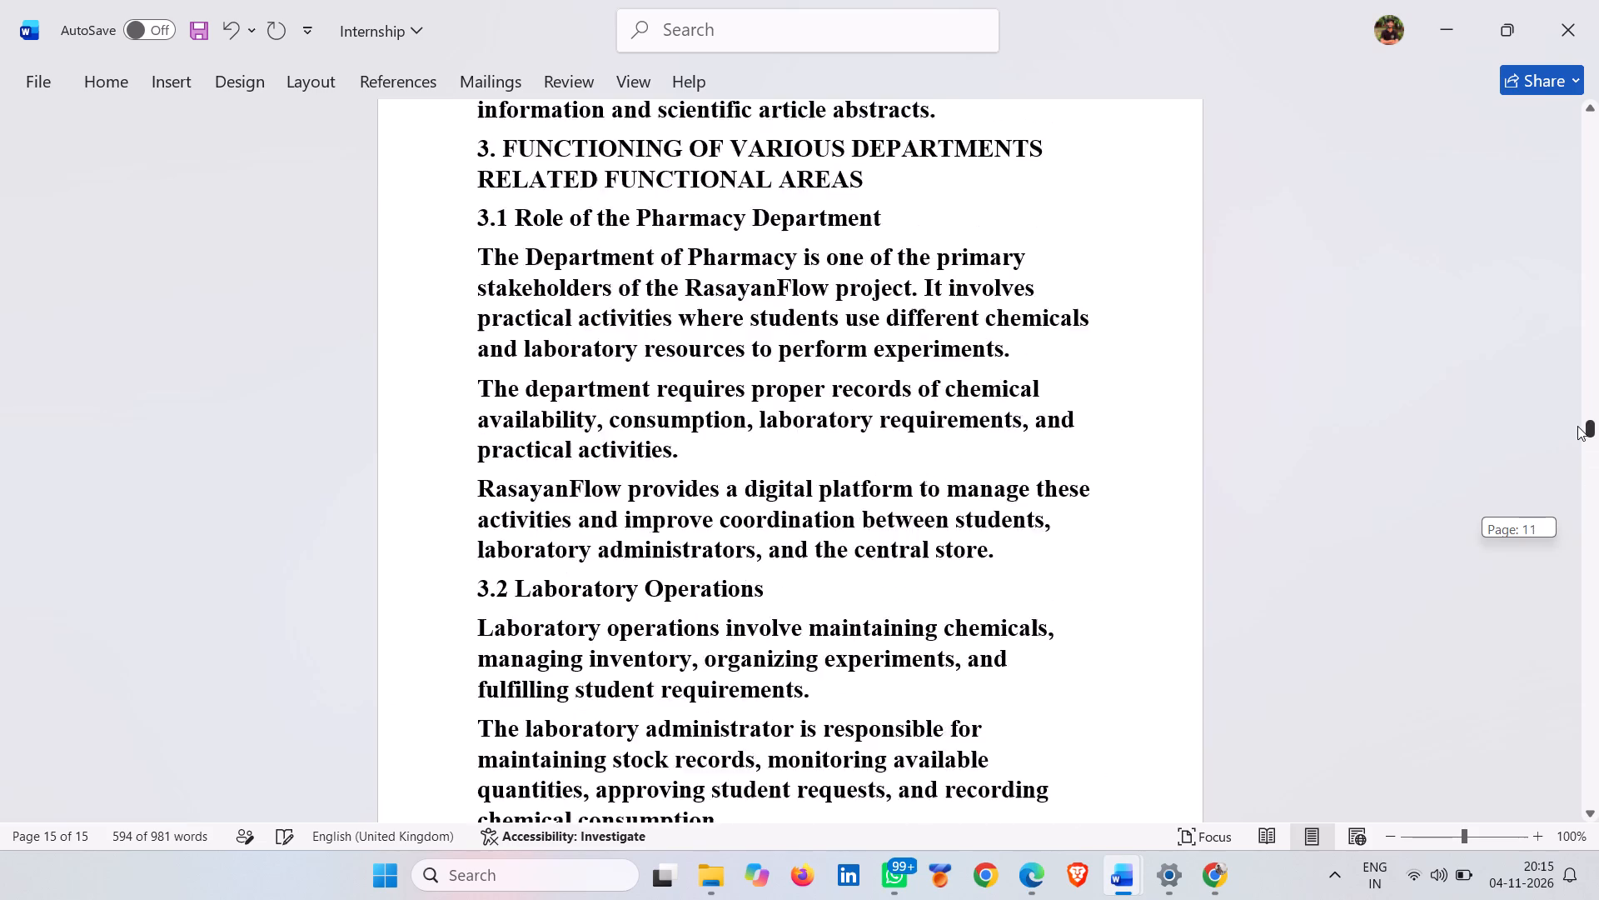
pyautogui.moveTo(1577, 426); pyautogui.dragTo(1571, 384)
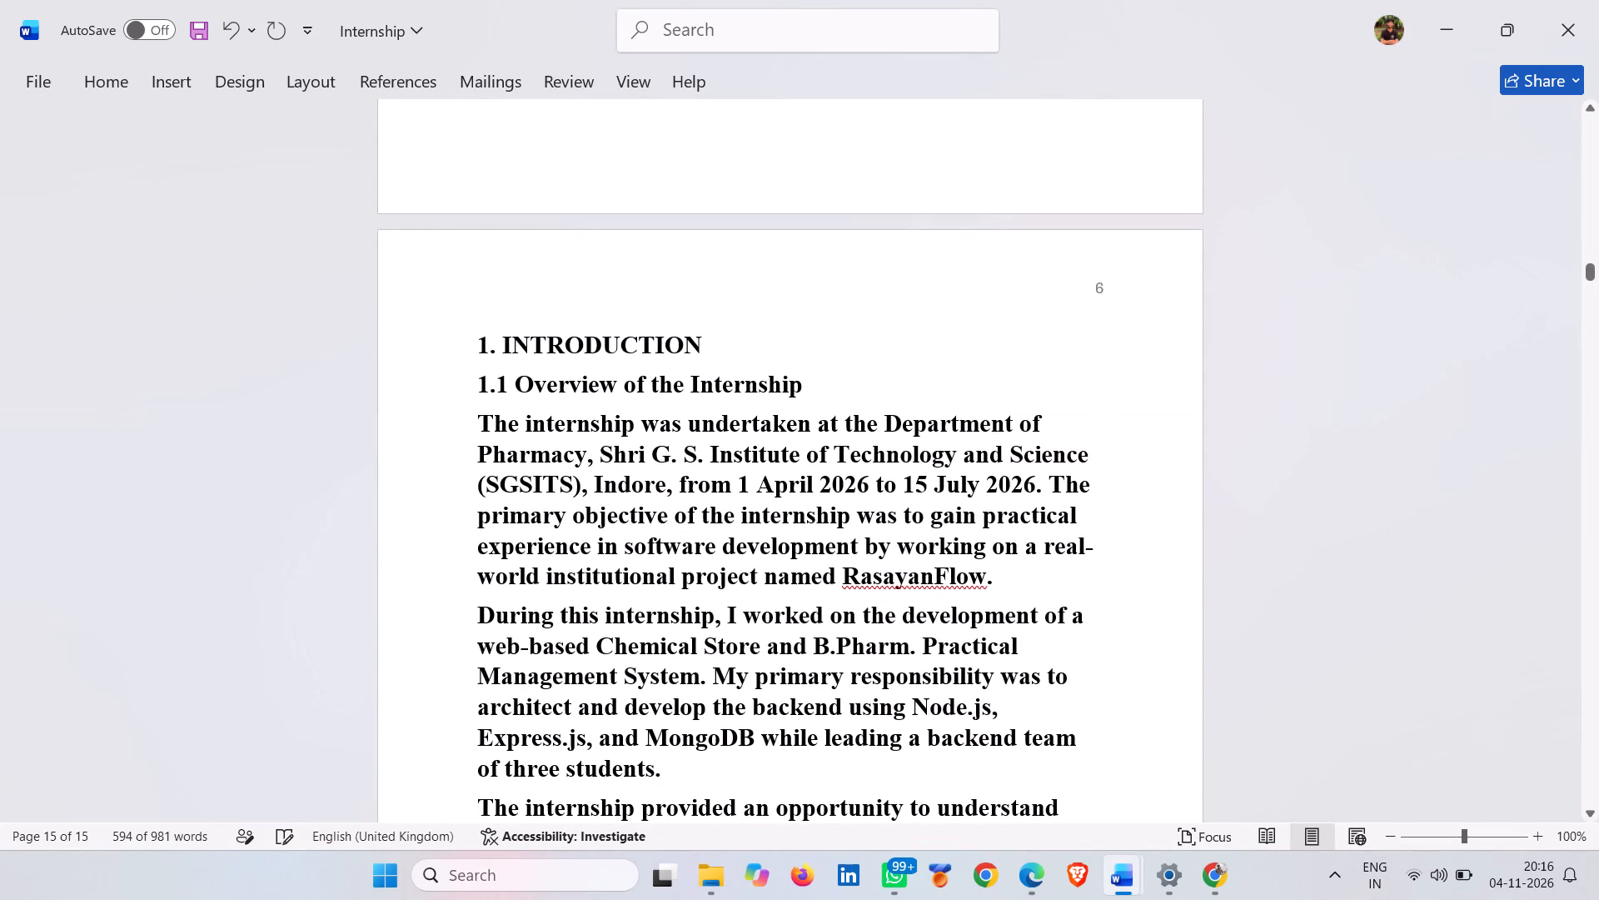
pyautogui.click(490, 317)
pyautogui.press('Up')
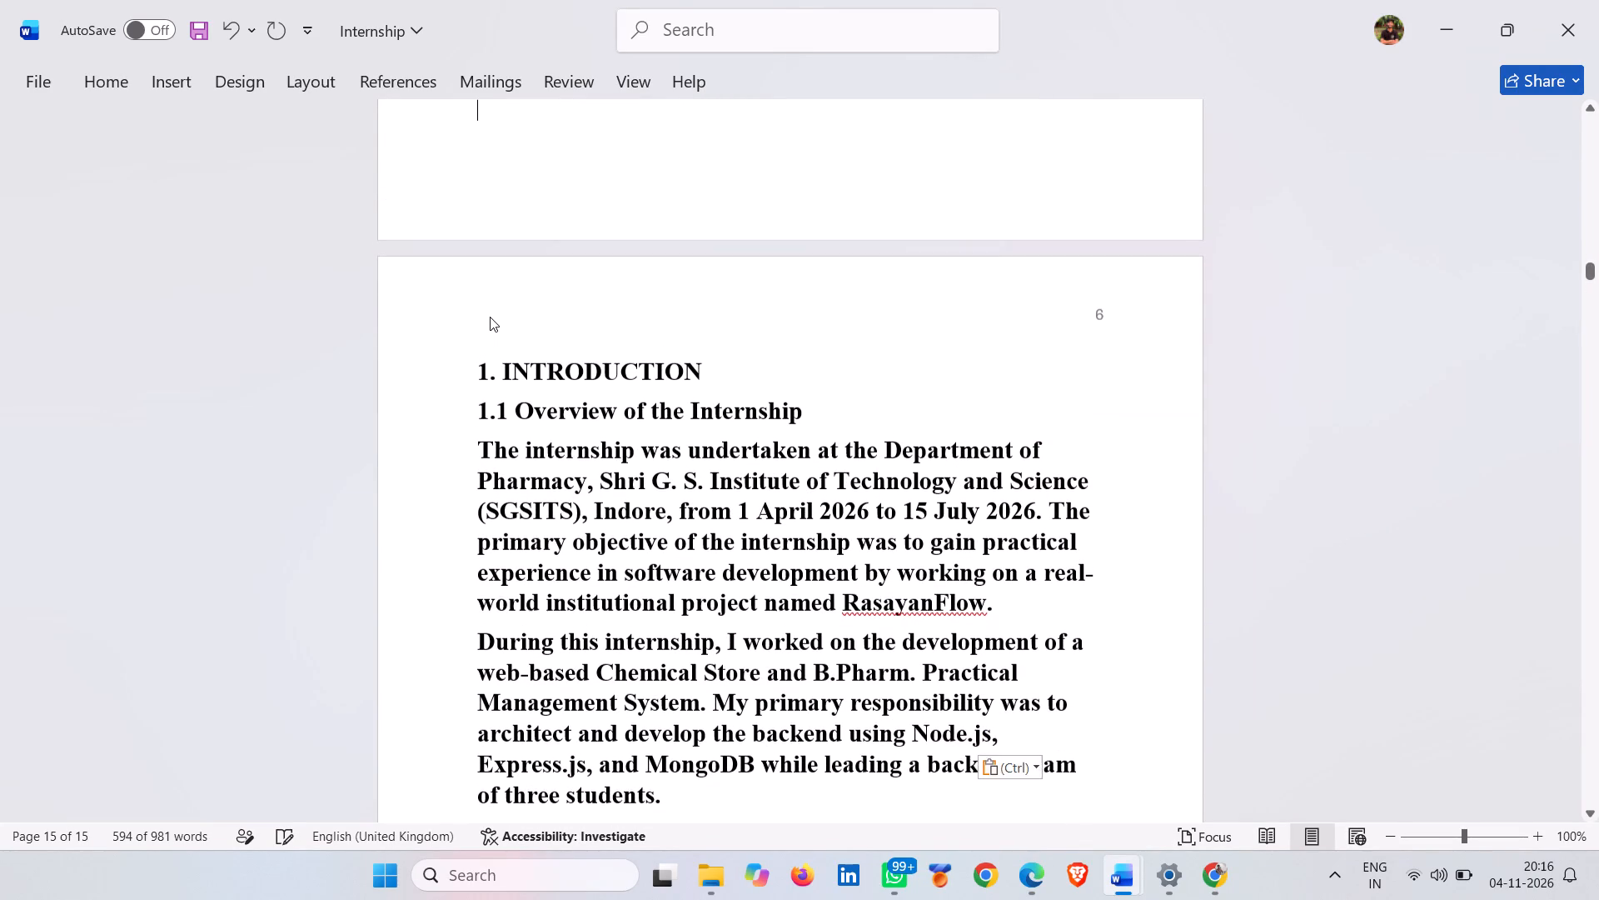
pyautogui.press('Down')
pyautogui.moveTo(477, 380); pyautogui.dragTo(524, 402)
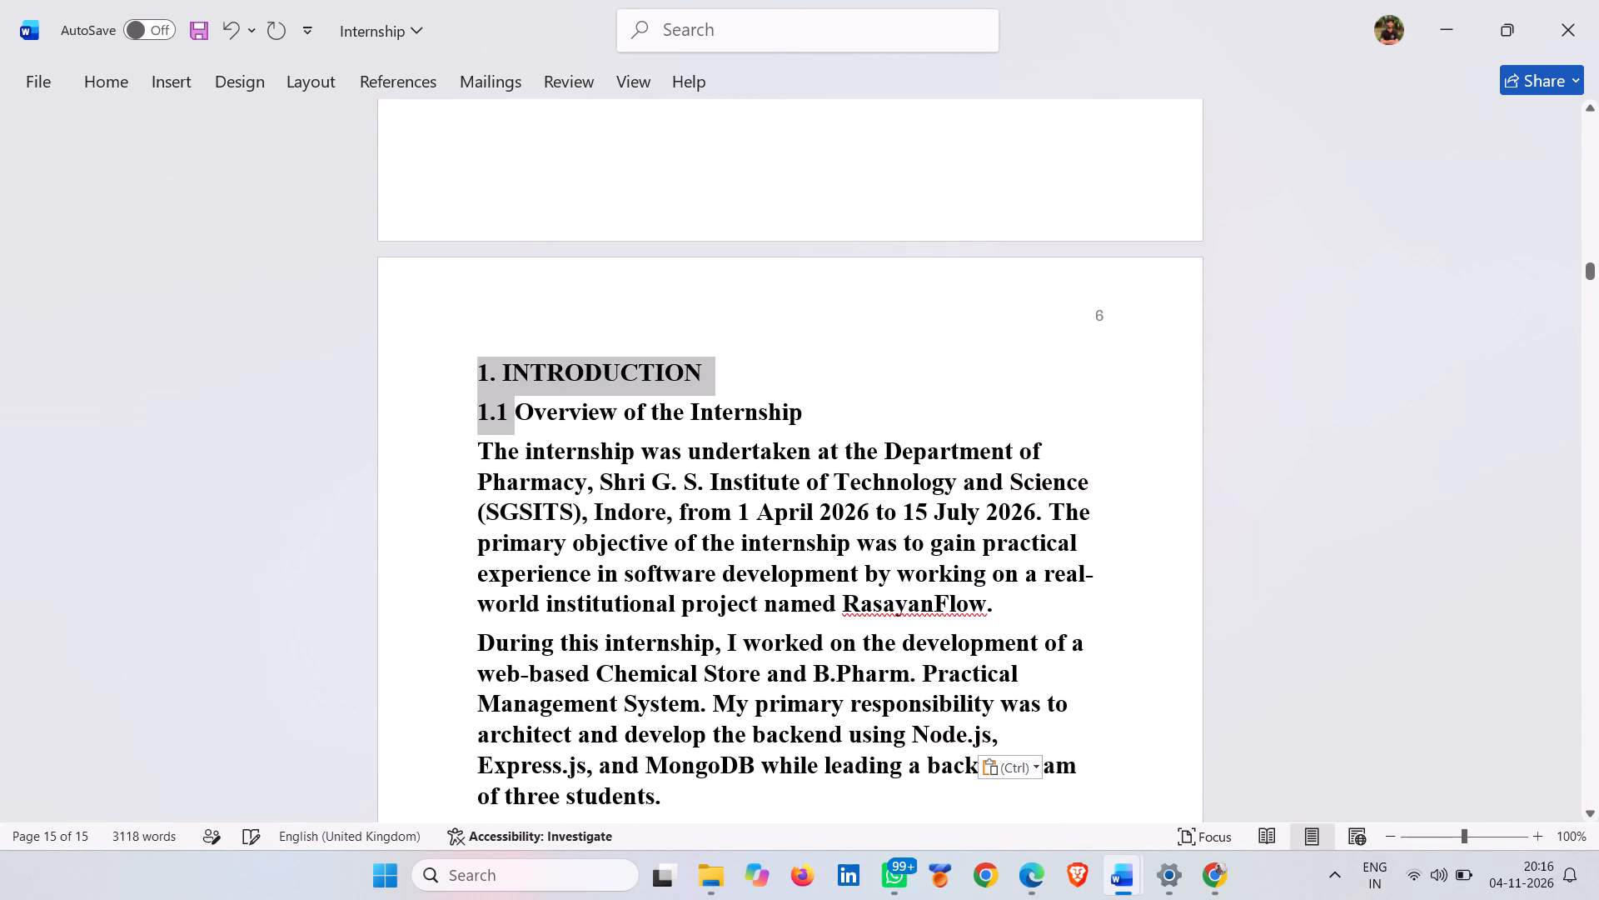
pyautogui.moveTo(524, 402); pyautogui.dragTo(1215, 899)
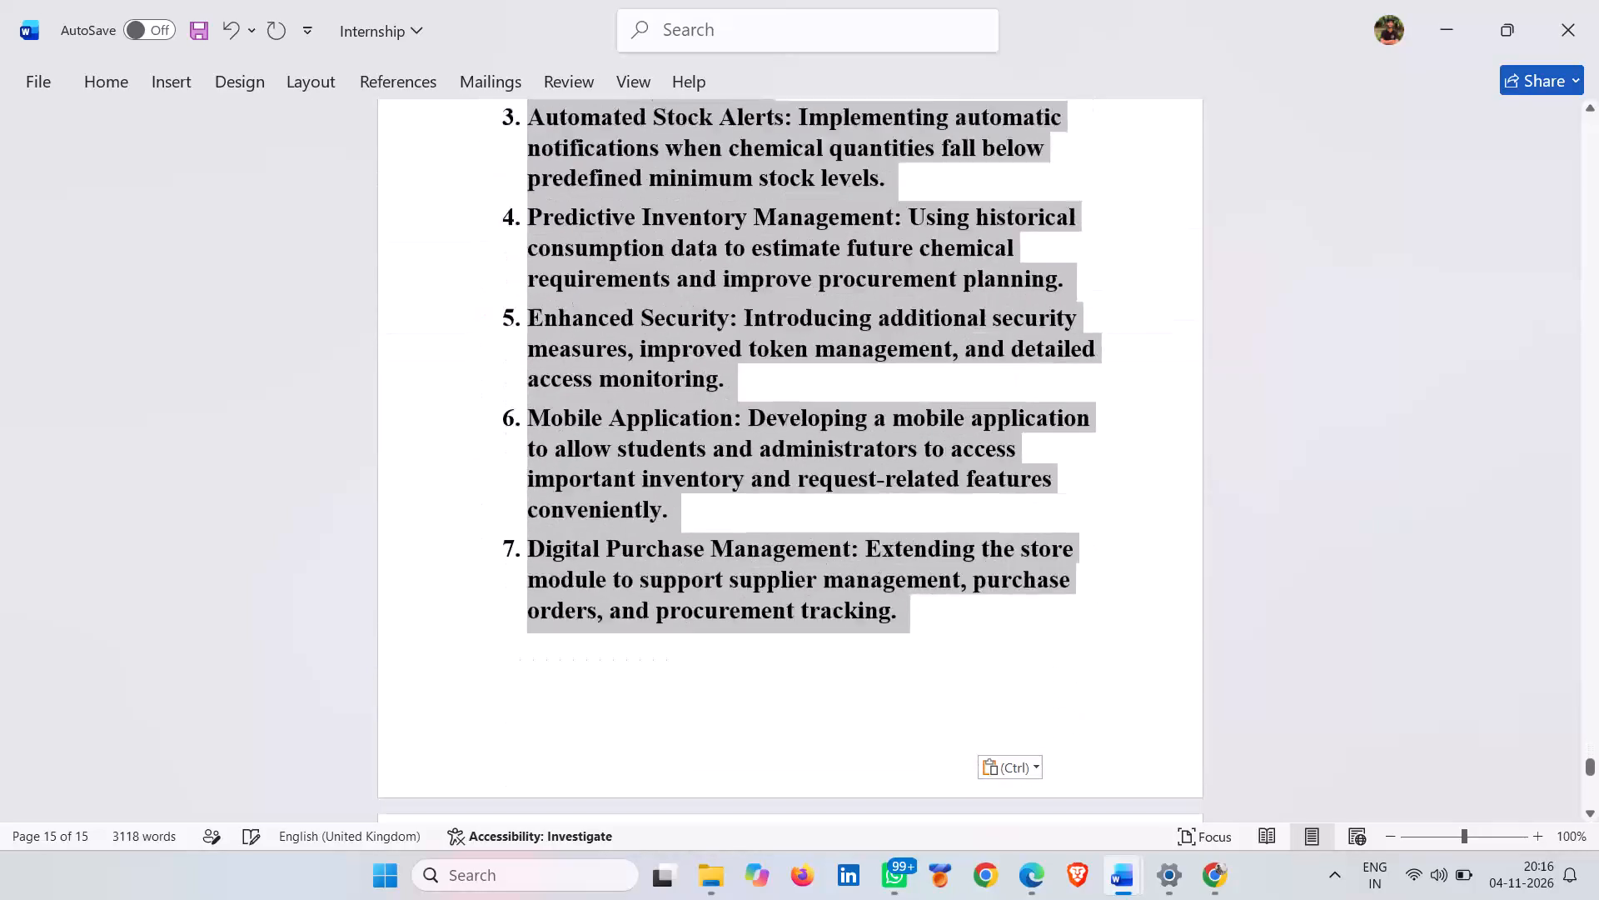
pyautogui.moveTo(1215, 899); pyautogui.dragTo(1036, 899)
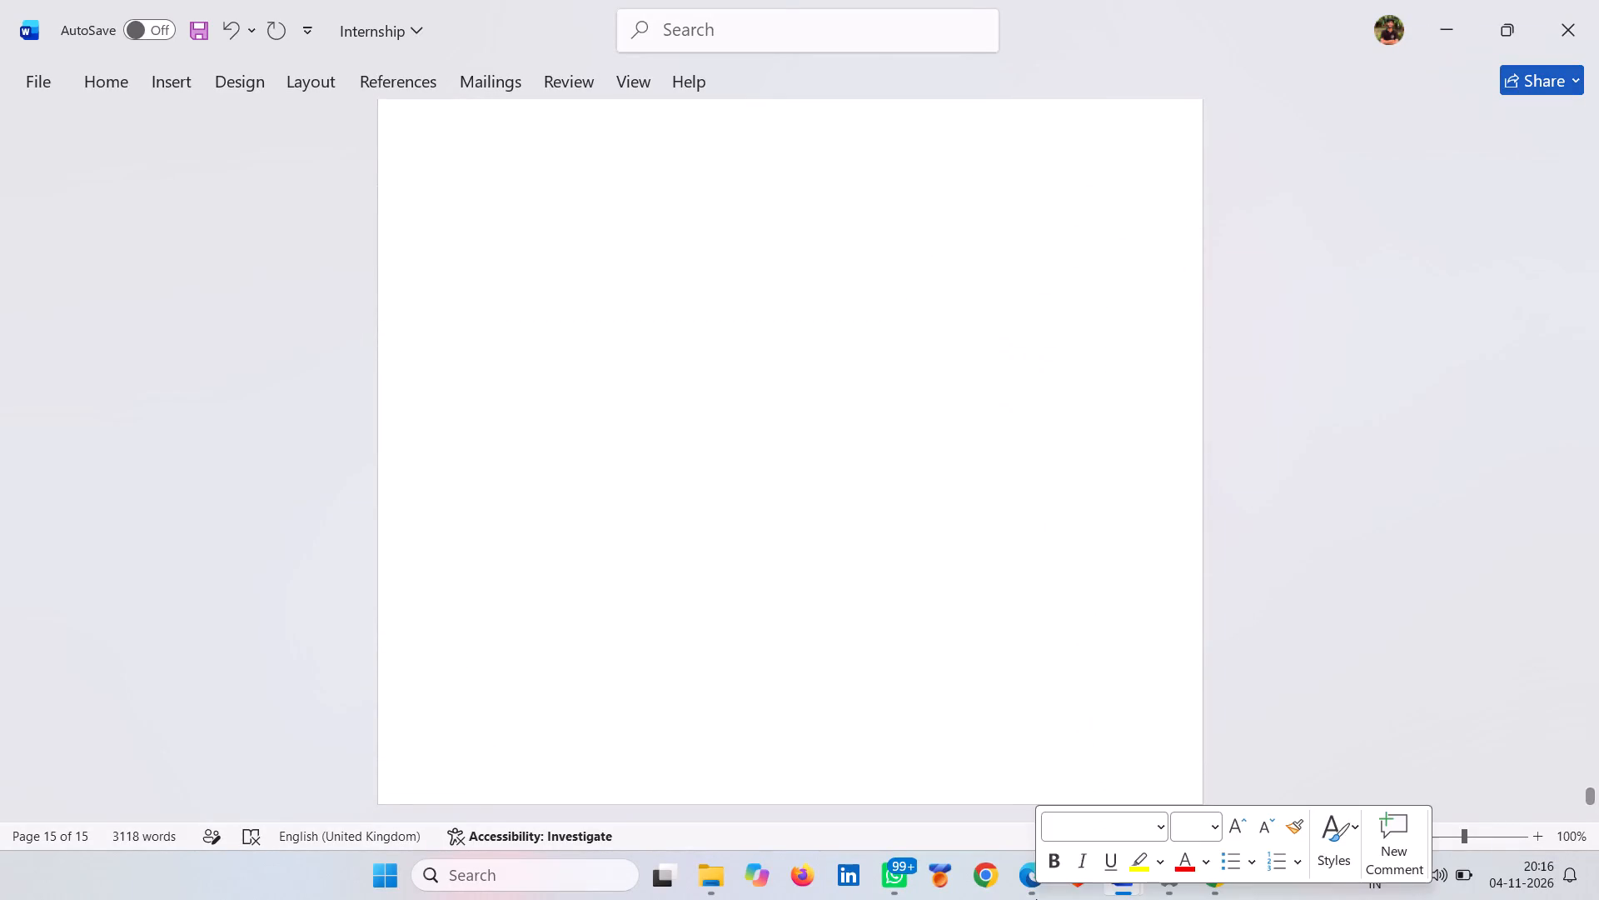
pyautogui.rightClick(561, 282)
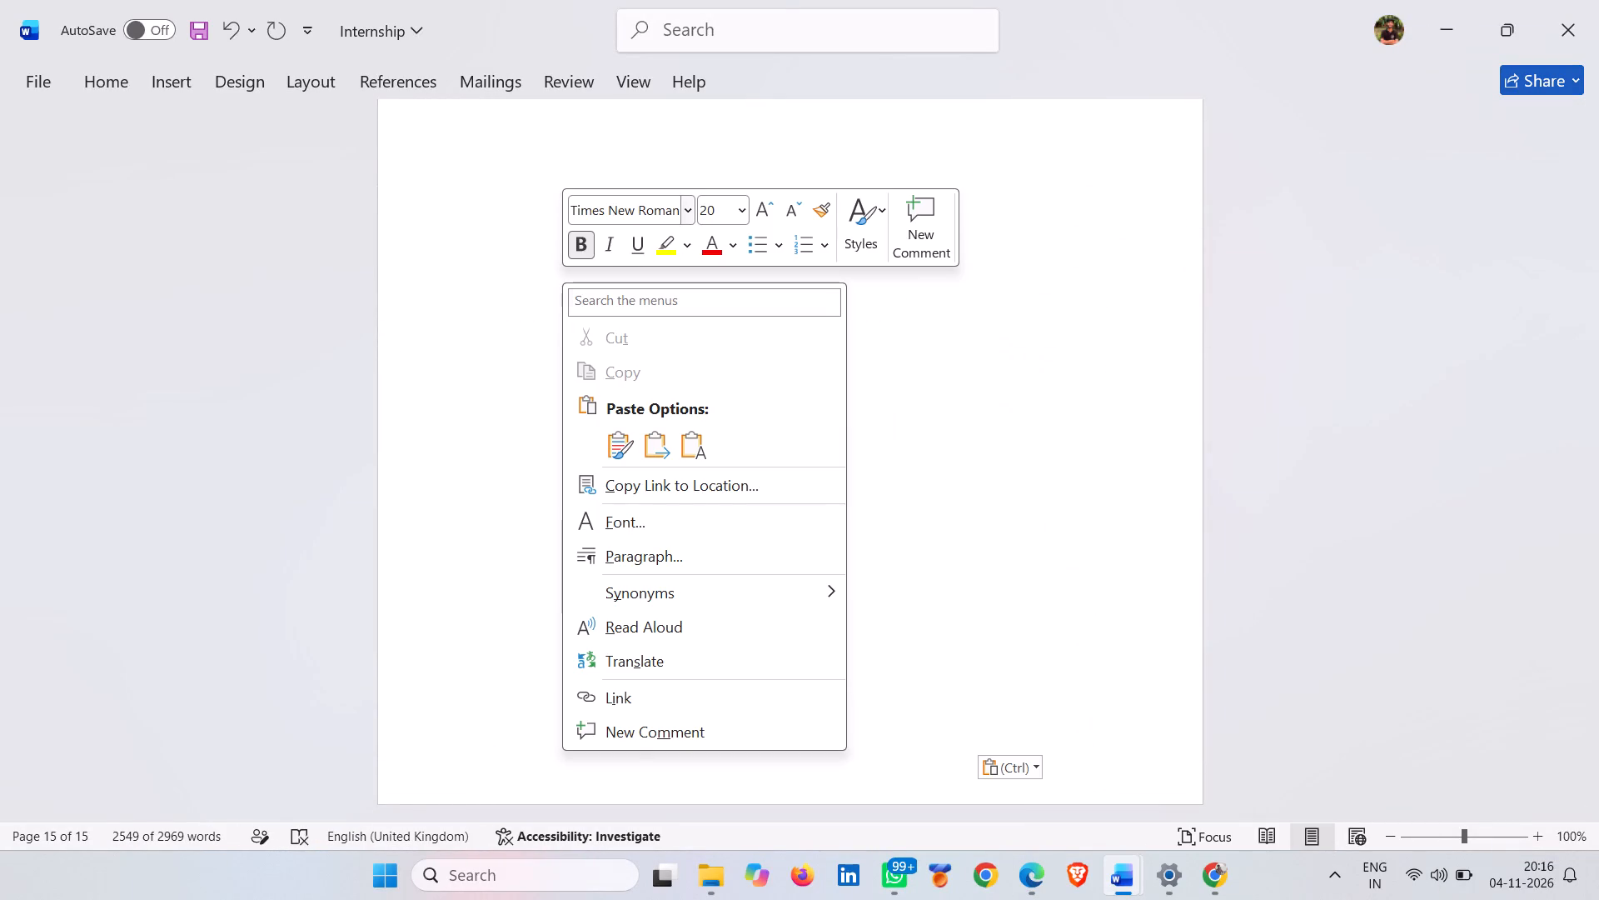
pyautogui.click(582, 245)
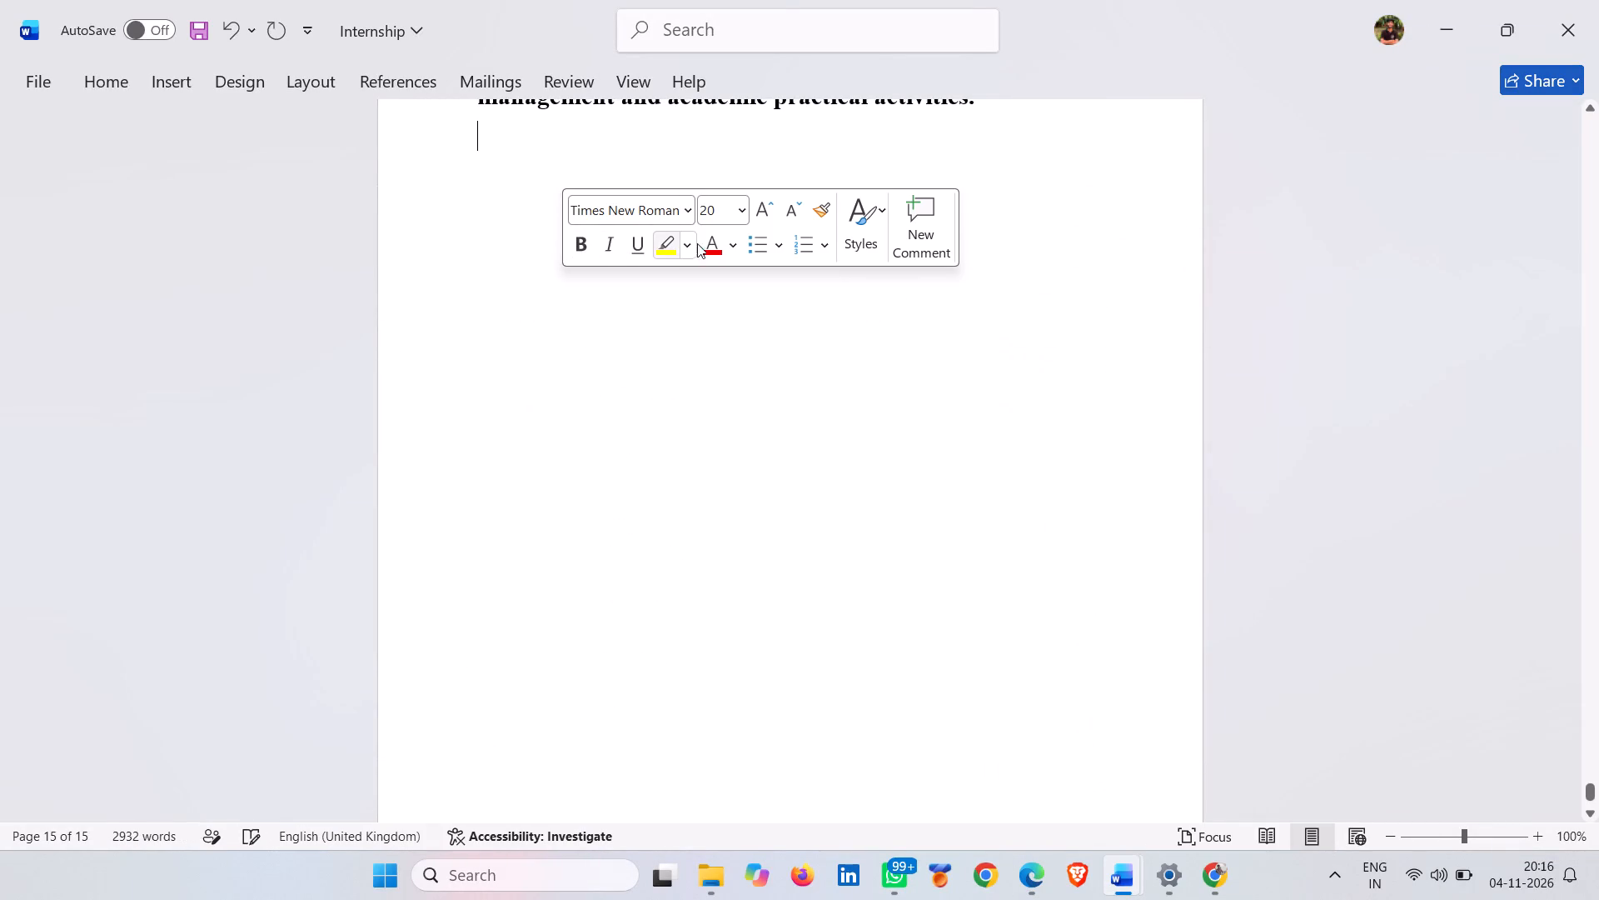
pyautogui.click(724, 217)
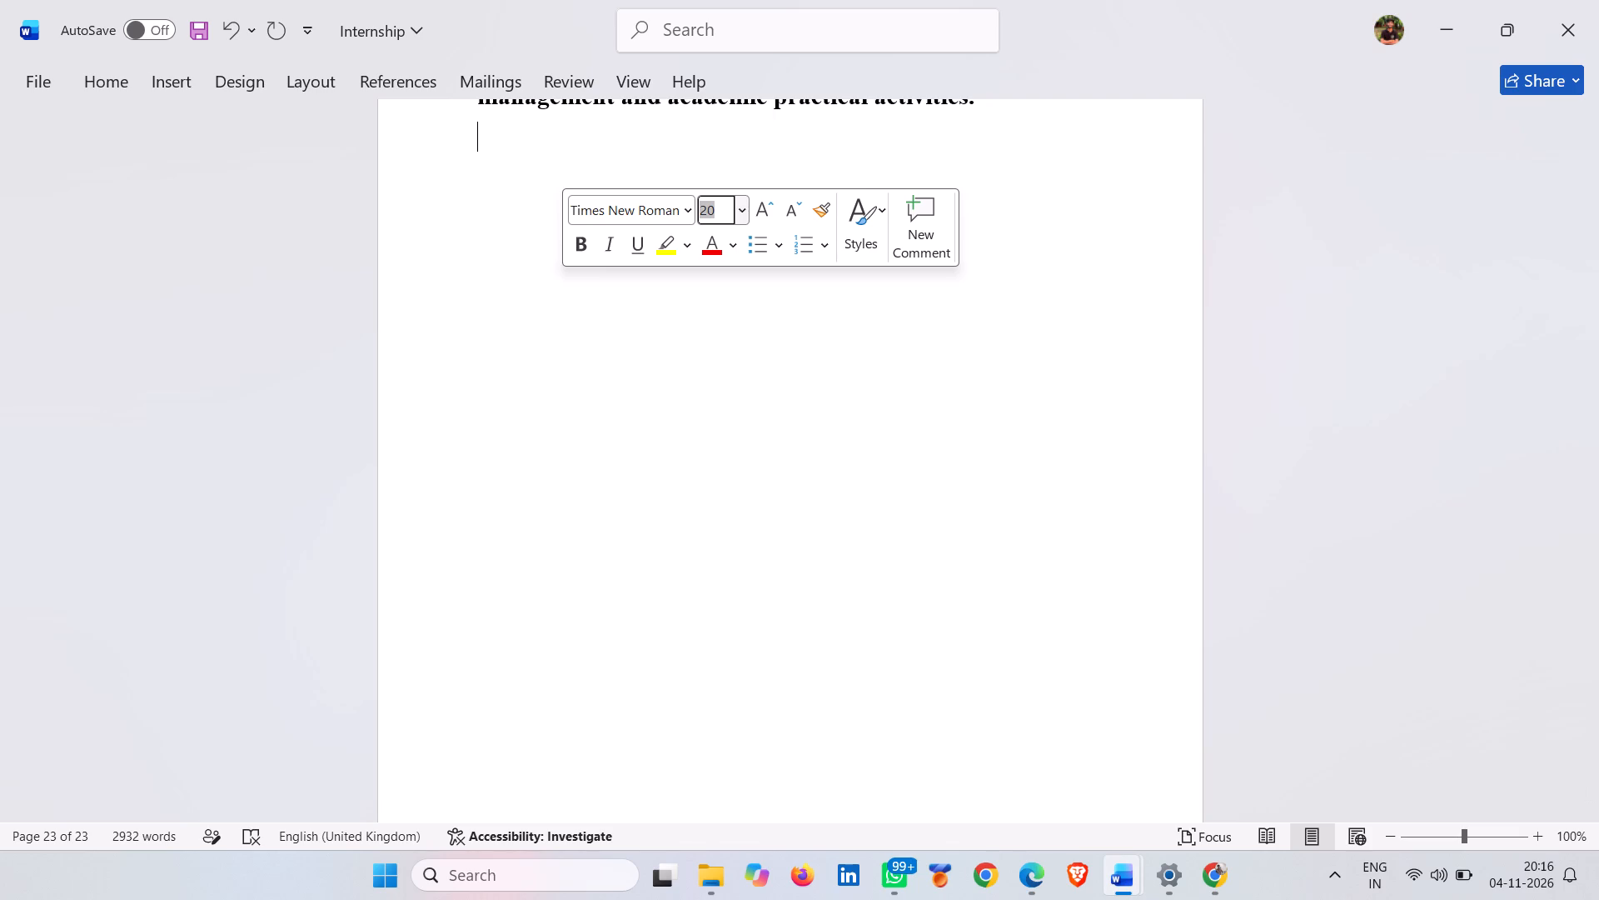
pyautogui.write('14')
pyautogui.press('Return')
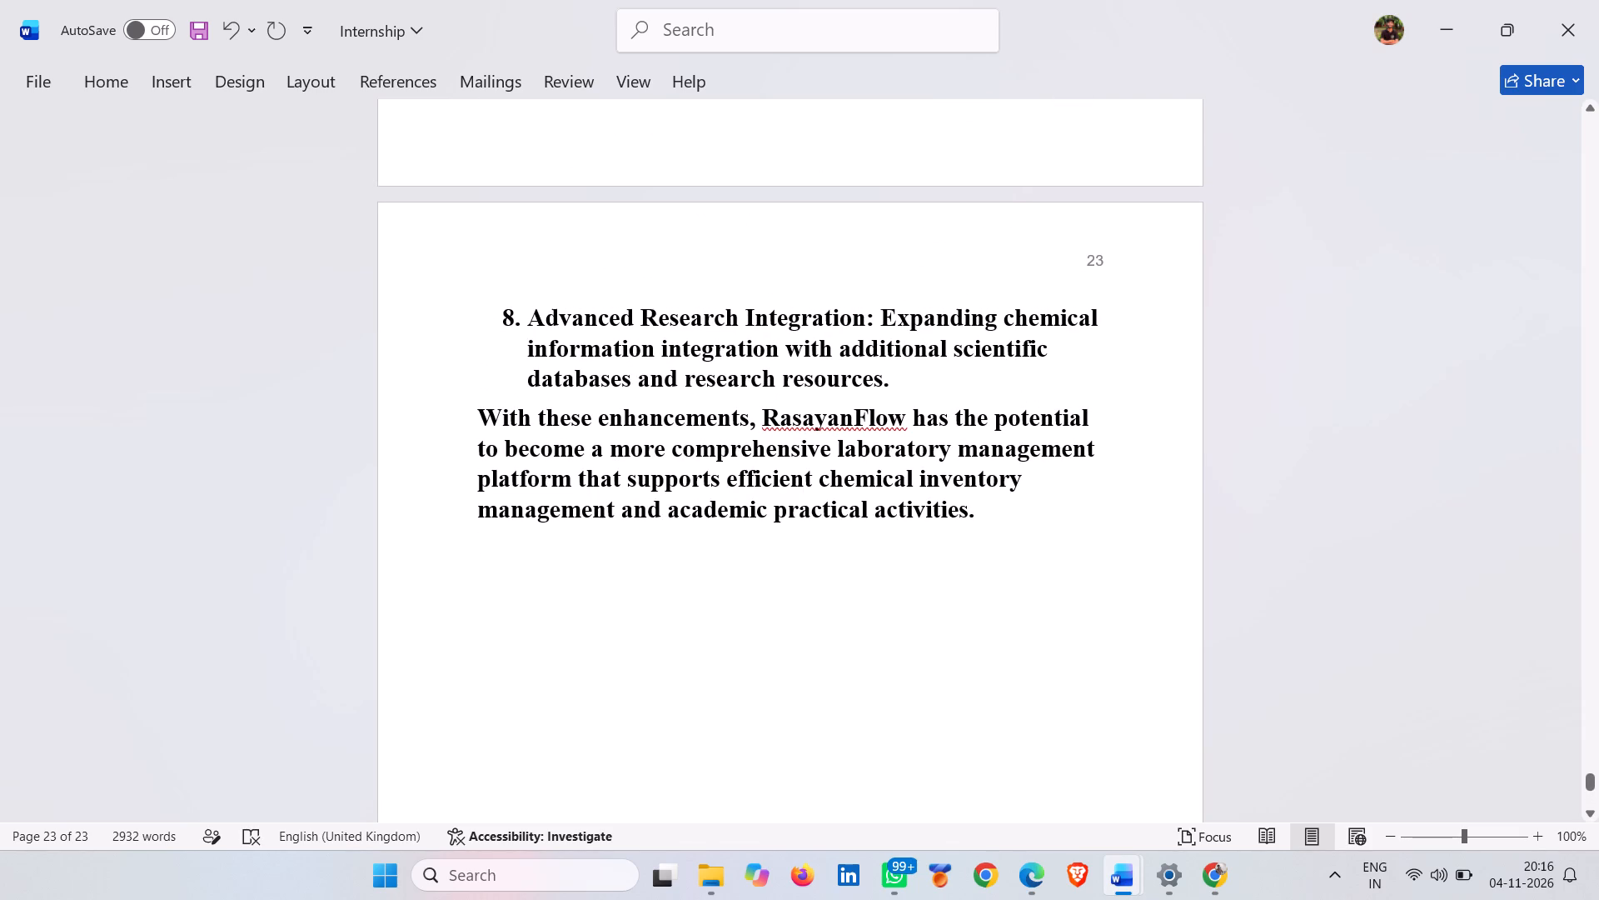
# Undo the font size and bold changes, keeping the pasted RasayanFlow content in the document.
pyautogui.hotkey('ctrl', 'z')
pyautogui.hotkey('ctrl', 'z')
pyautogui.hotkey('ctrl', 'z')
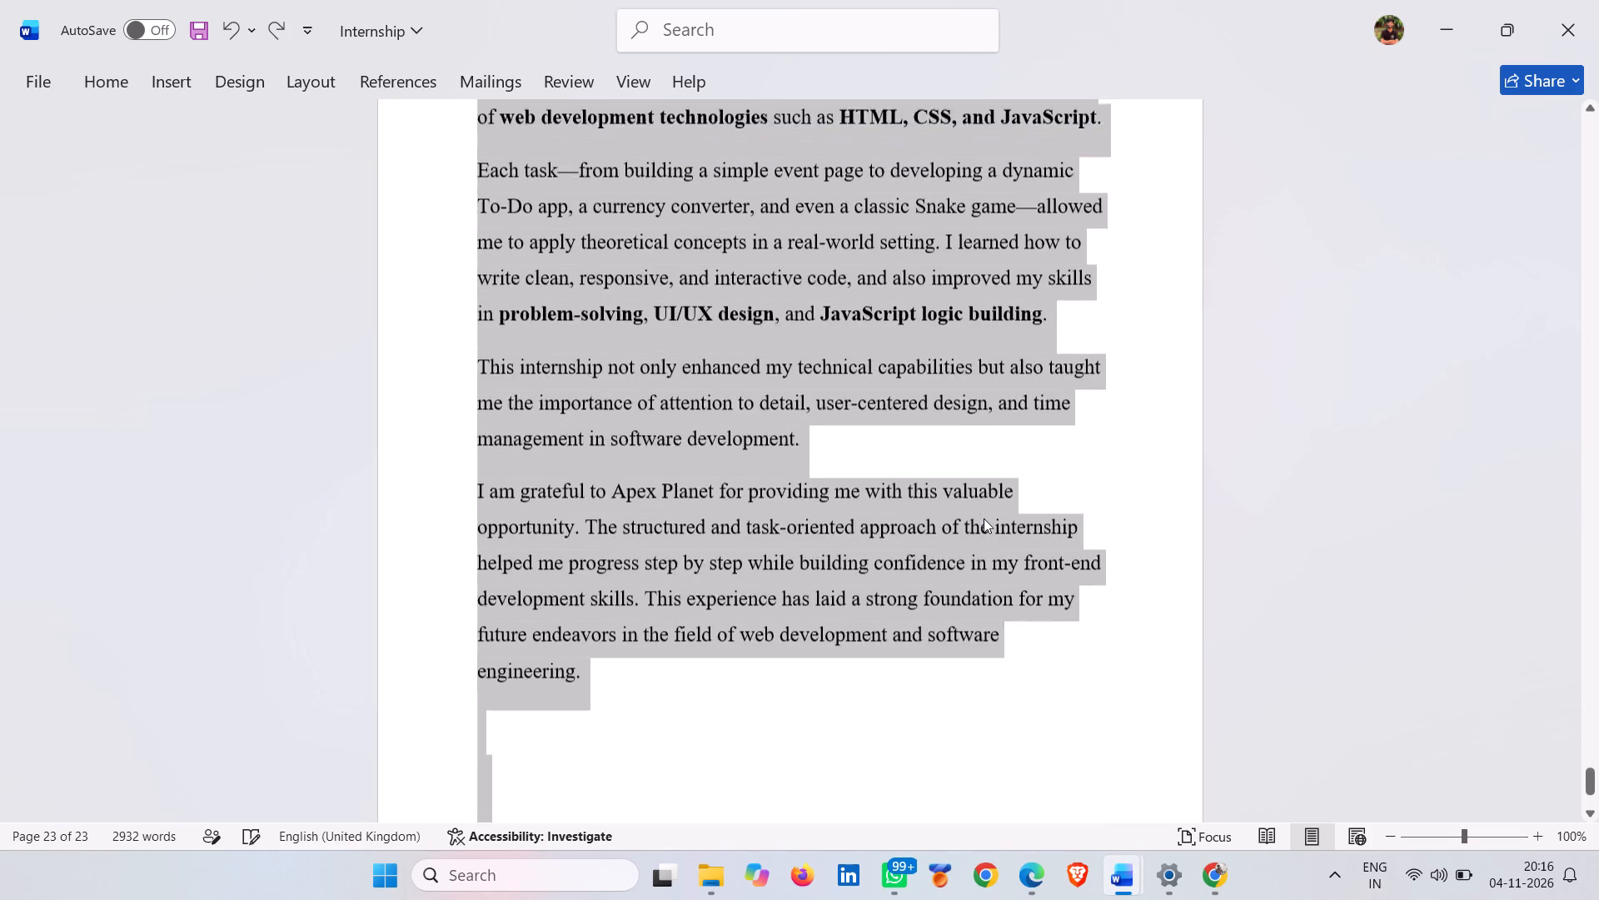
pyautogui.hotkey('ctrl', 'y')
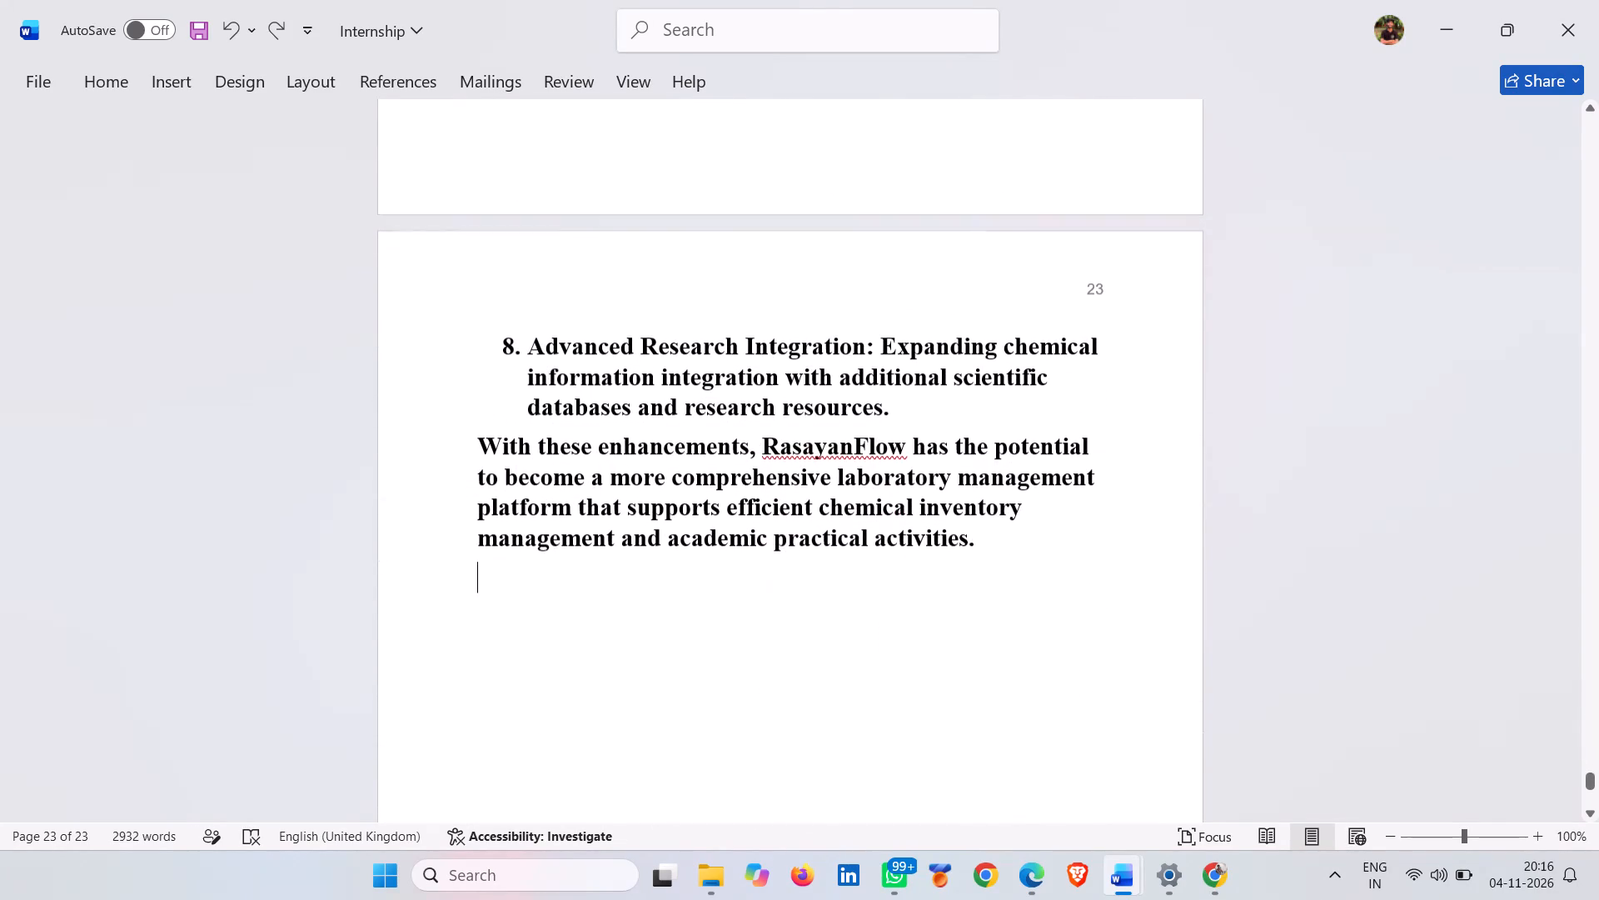
# Remove bold from the entire pasted report text, from the 1. INTRODUCTION heading to the document's end.
pyautogui.moveTo(673, 634); pyautogui.dragTo(411, 0)
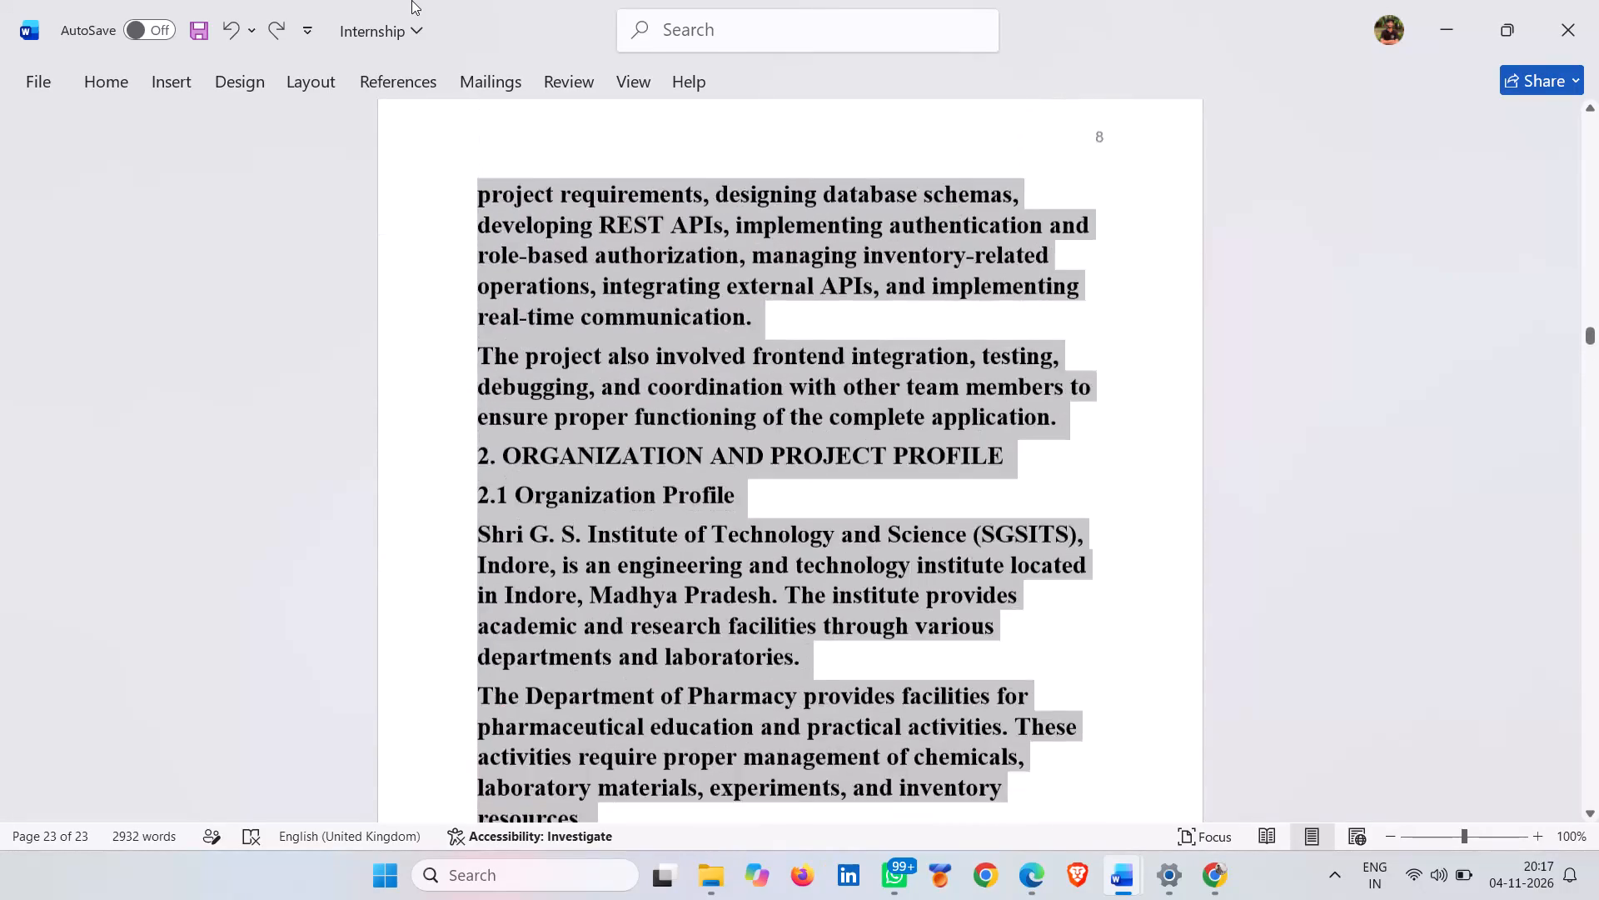
pyautogui.moveTo(411, 0); pyautogui.dragTo(195, 657)
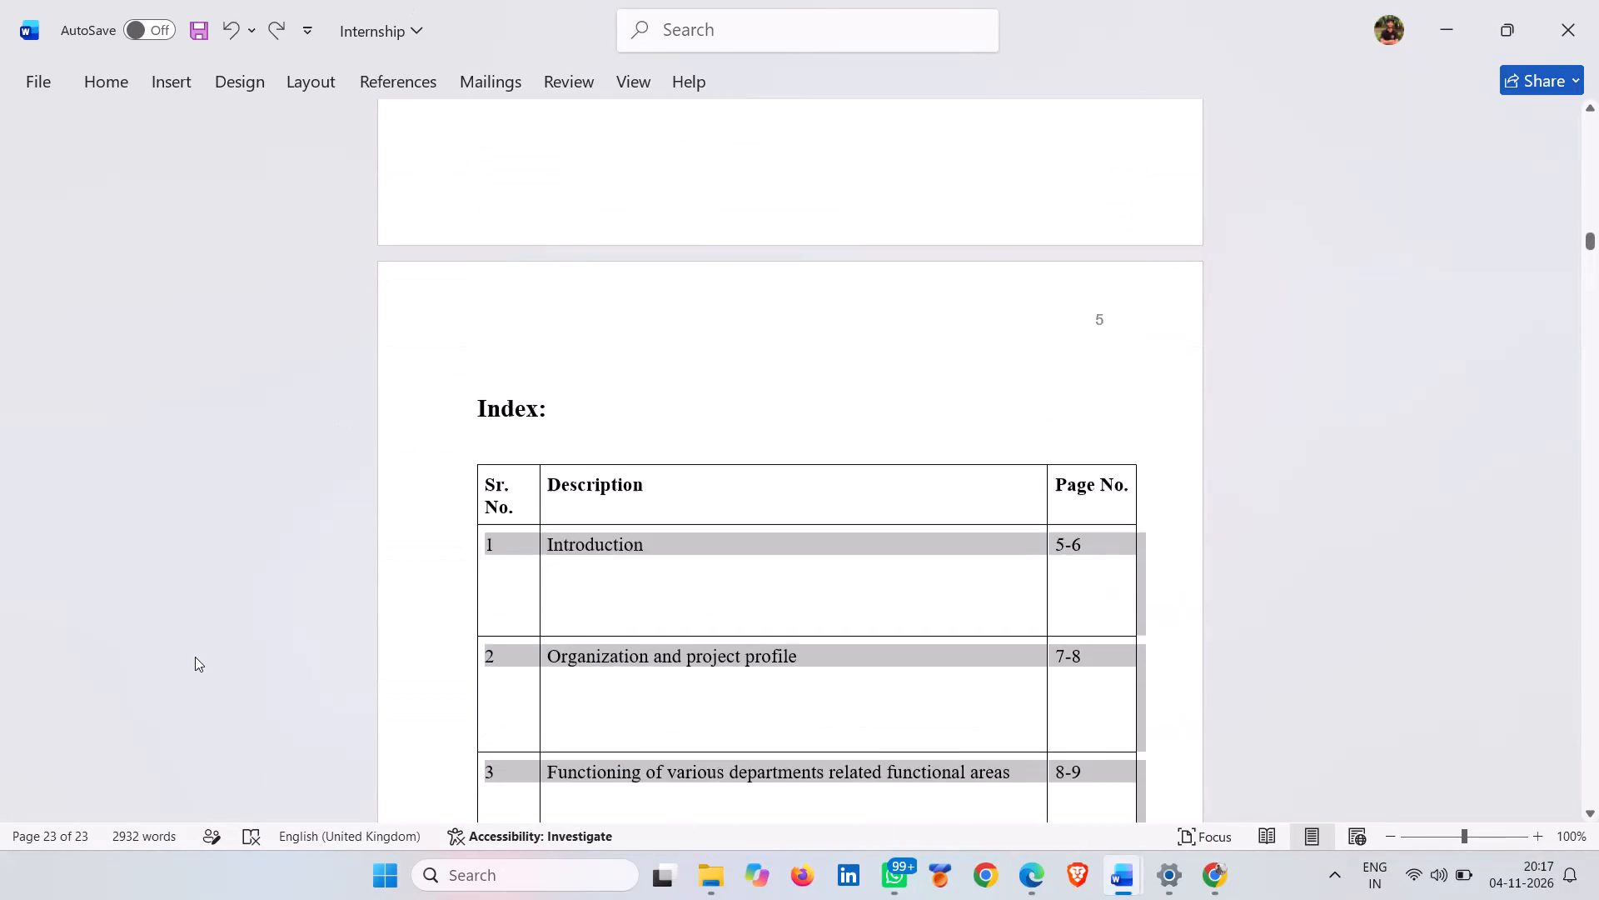
pyautogui.moveTo(195, 657); pyautogui.dragTo(573, 456)
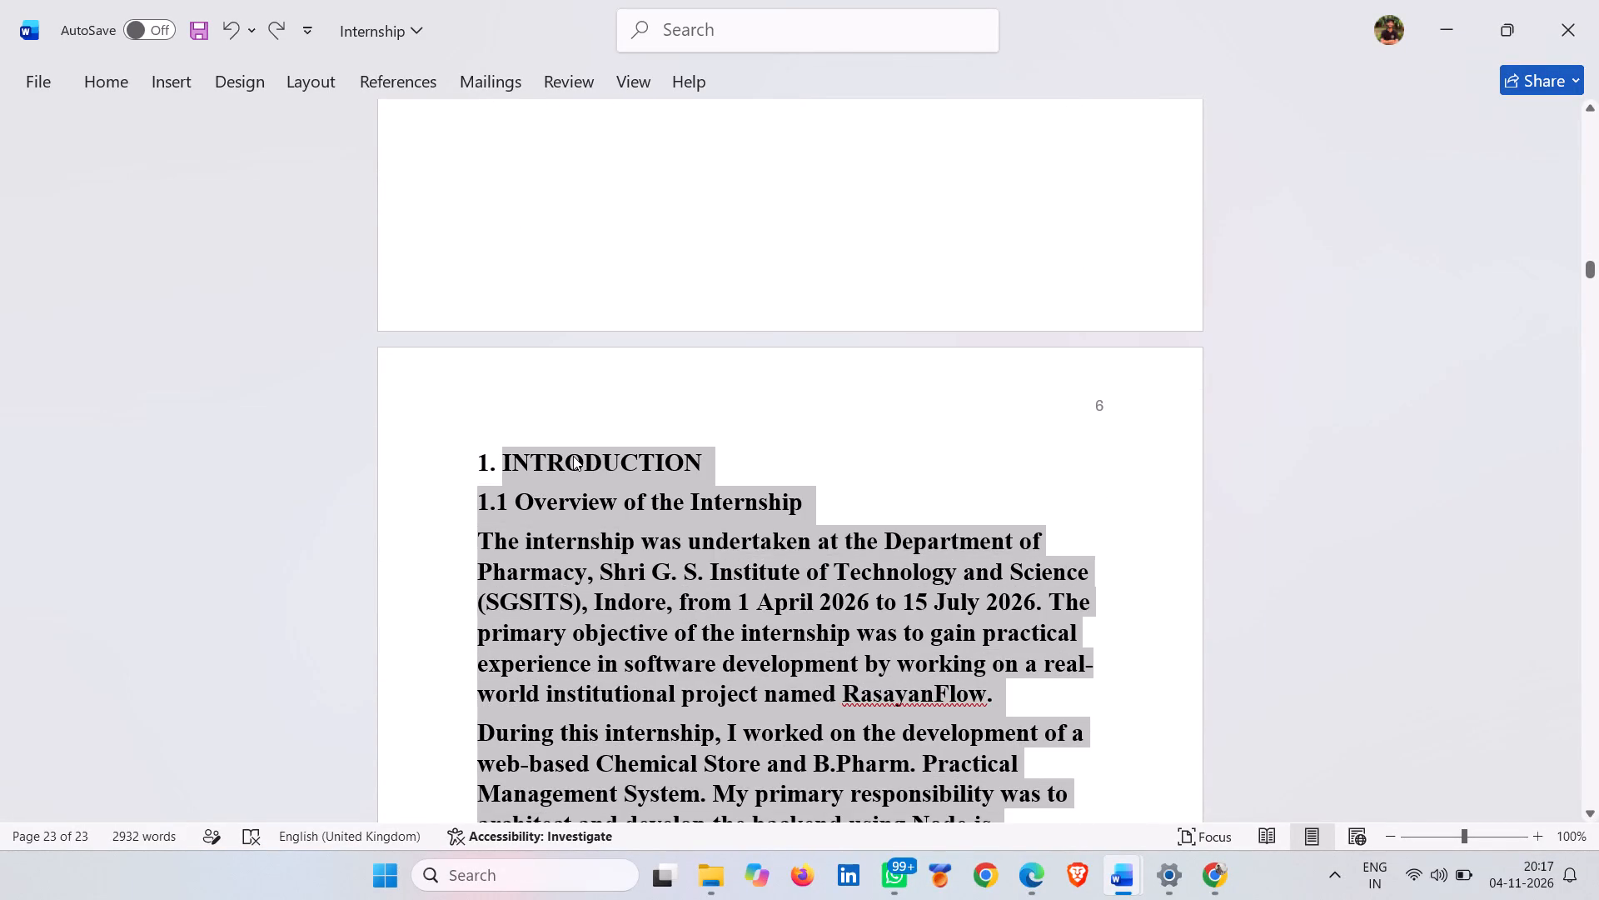
pyautogui.moveTo(573, 456); pyautogui.dragTo(473, 452)
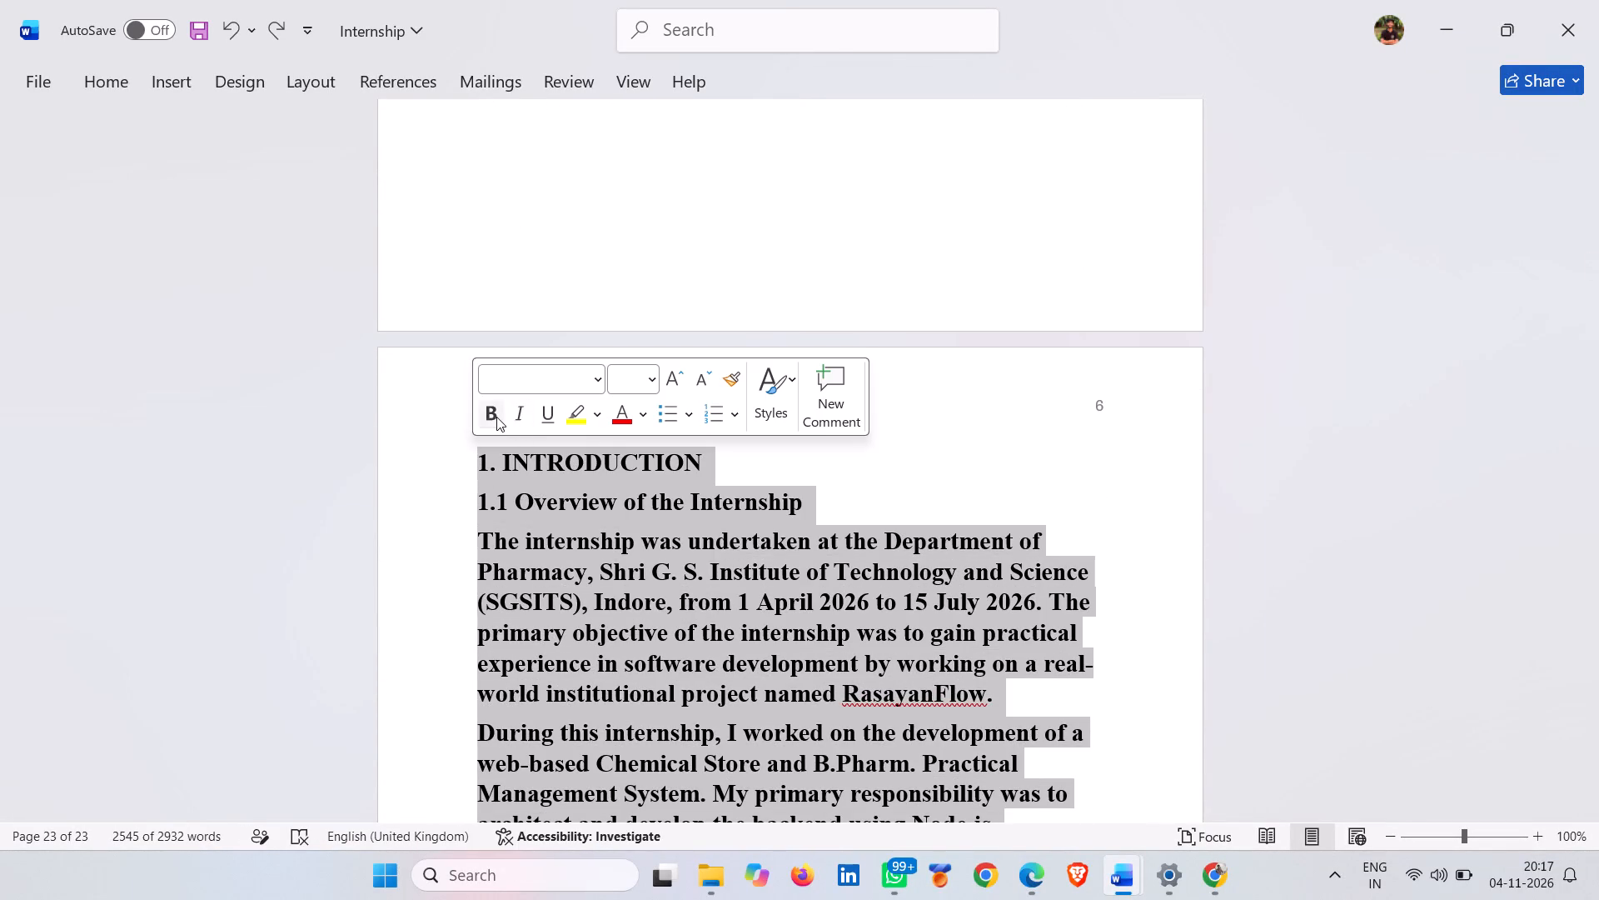
pyautogui.click(496, 417)
# Set the font of the selected report text to Times New Roman.
pyautogui.click(526, 386)
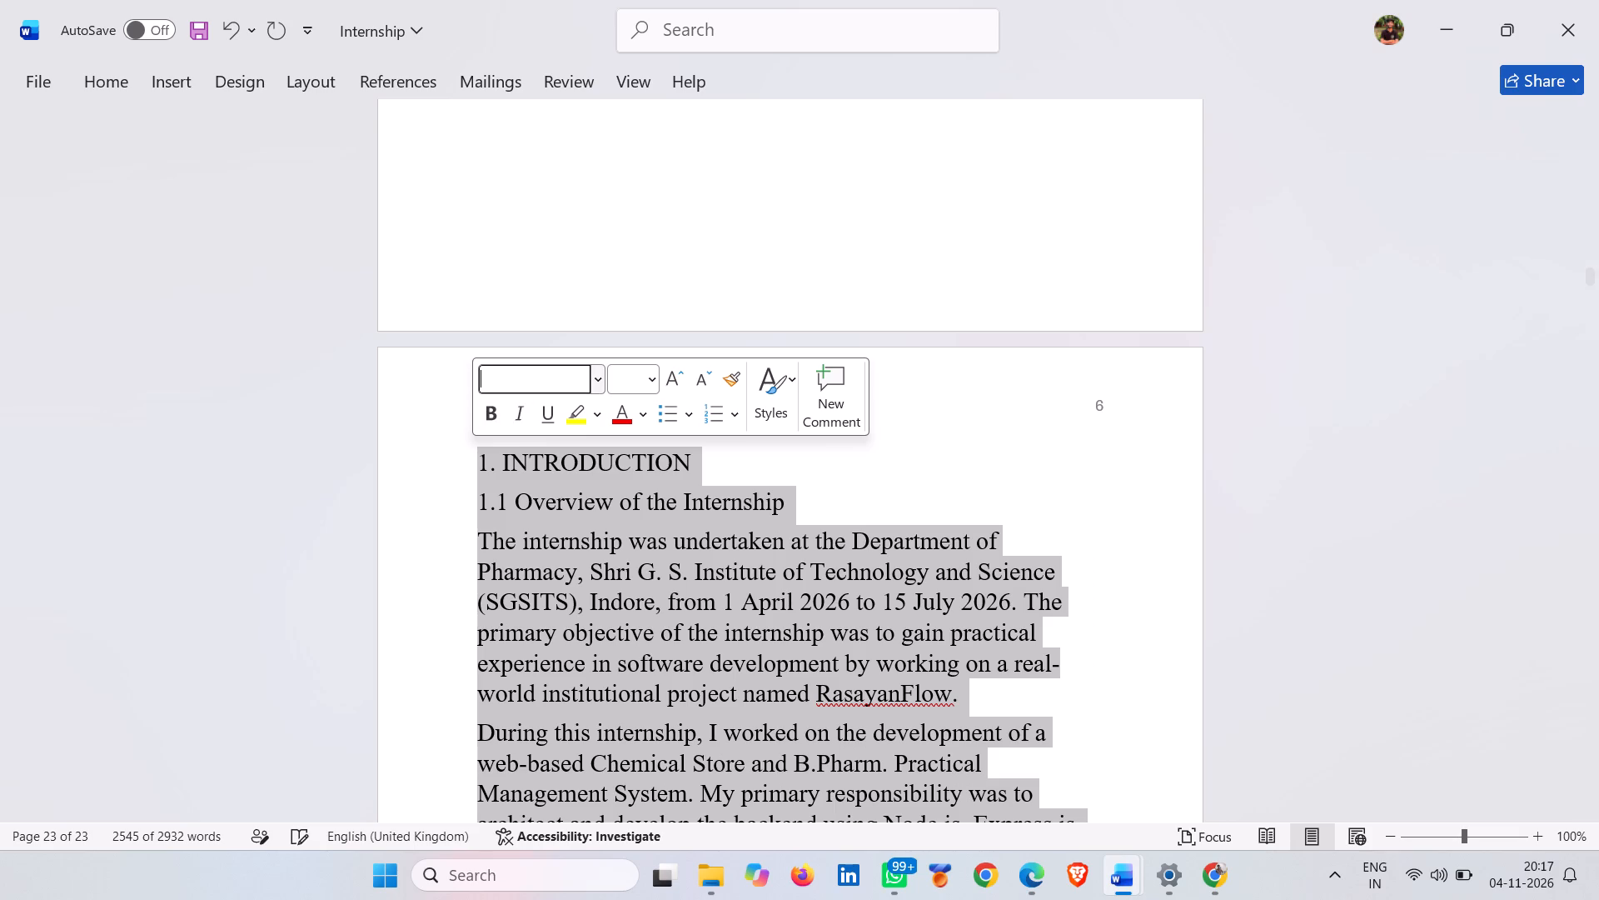
pyautogui.write('Tim')
pyautogui.press('Return')
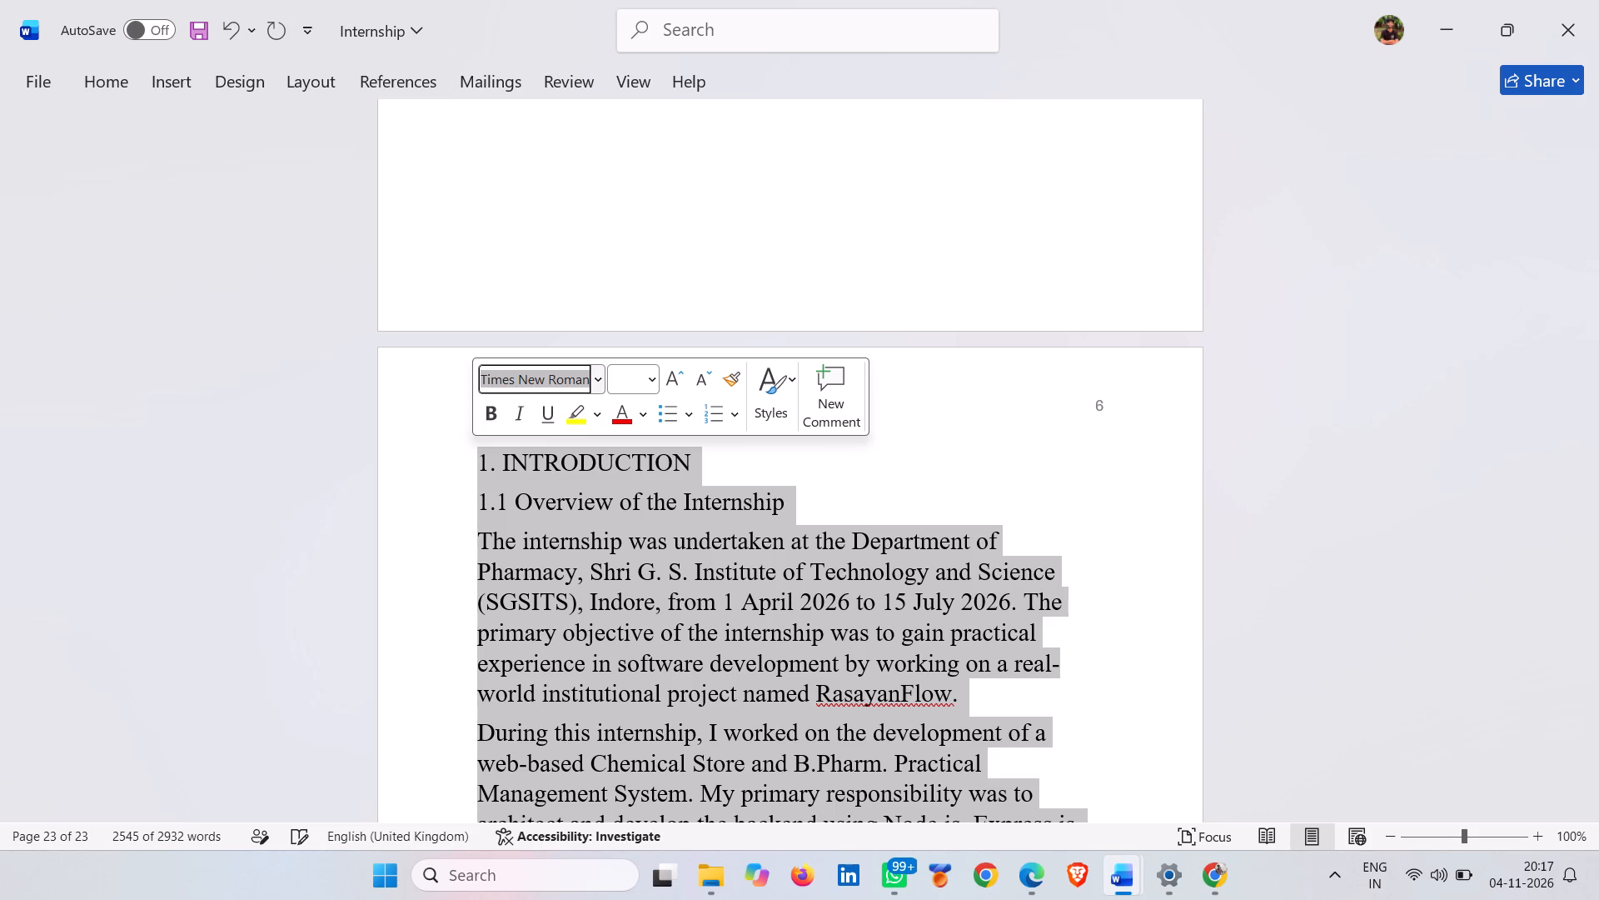
pyautogui.write('Tm')
pyautogui.press('BackSpace')
pyautogui.write('ime')
pyautogui.press('Return')
pyautogui.write('Times New roman')
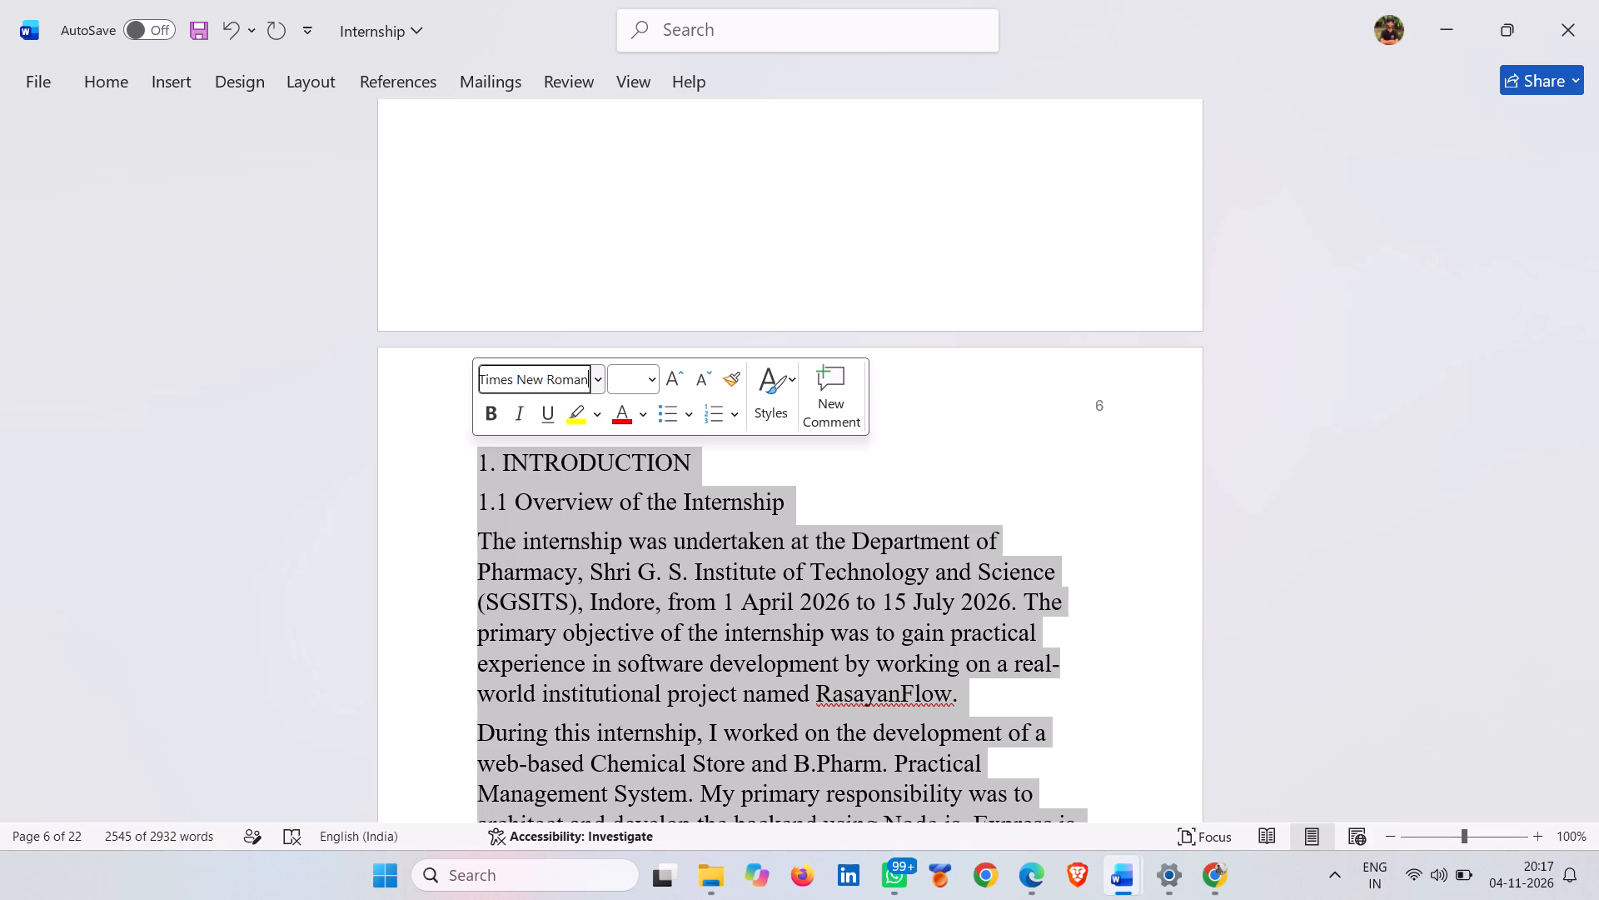
# Set the font size of the selected report text to 14.
pyautogui.click(625, 385)
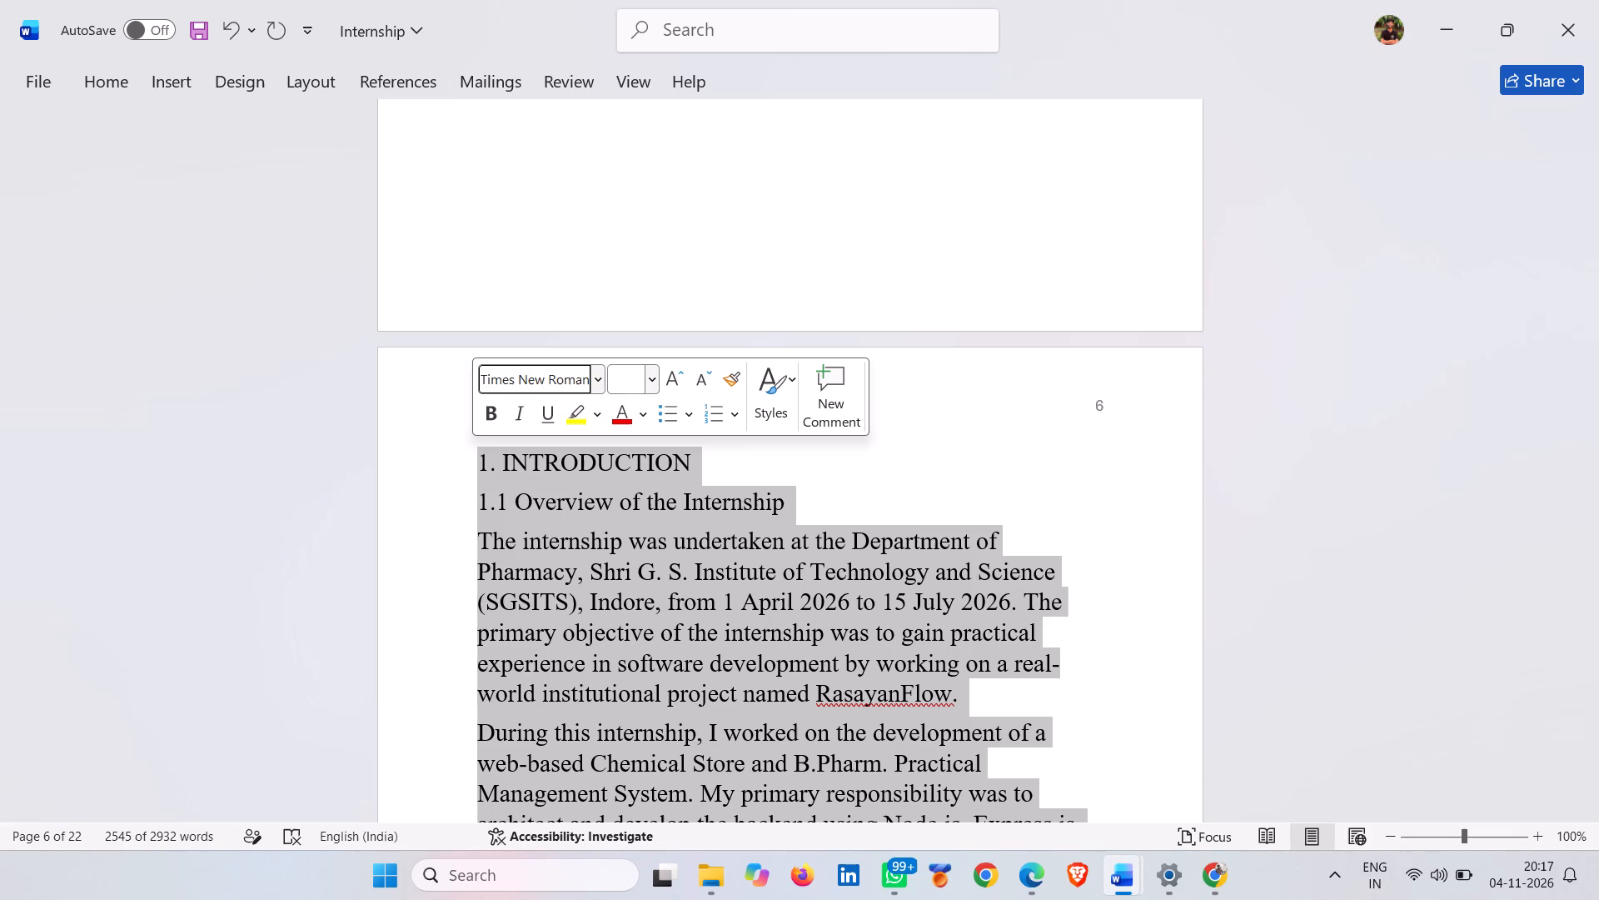
pyautogui.press('1')
pyautogui.press('4')
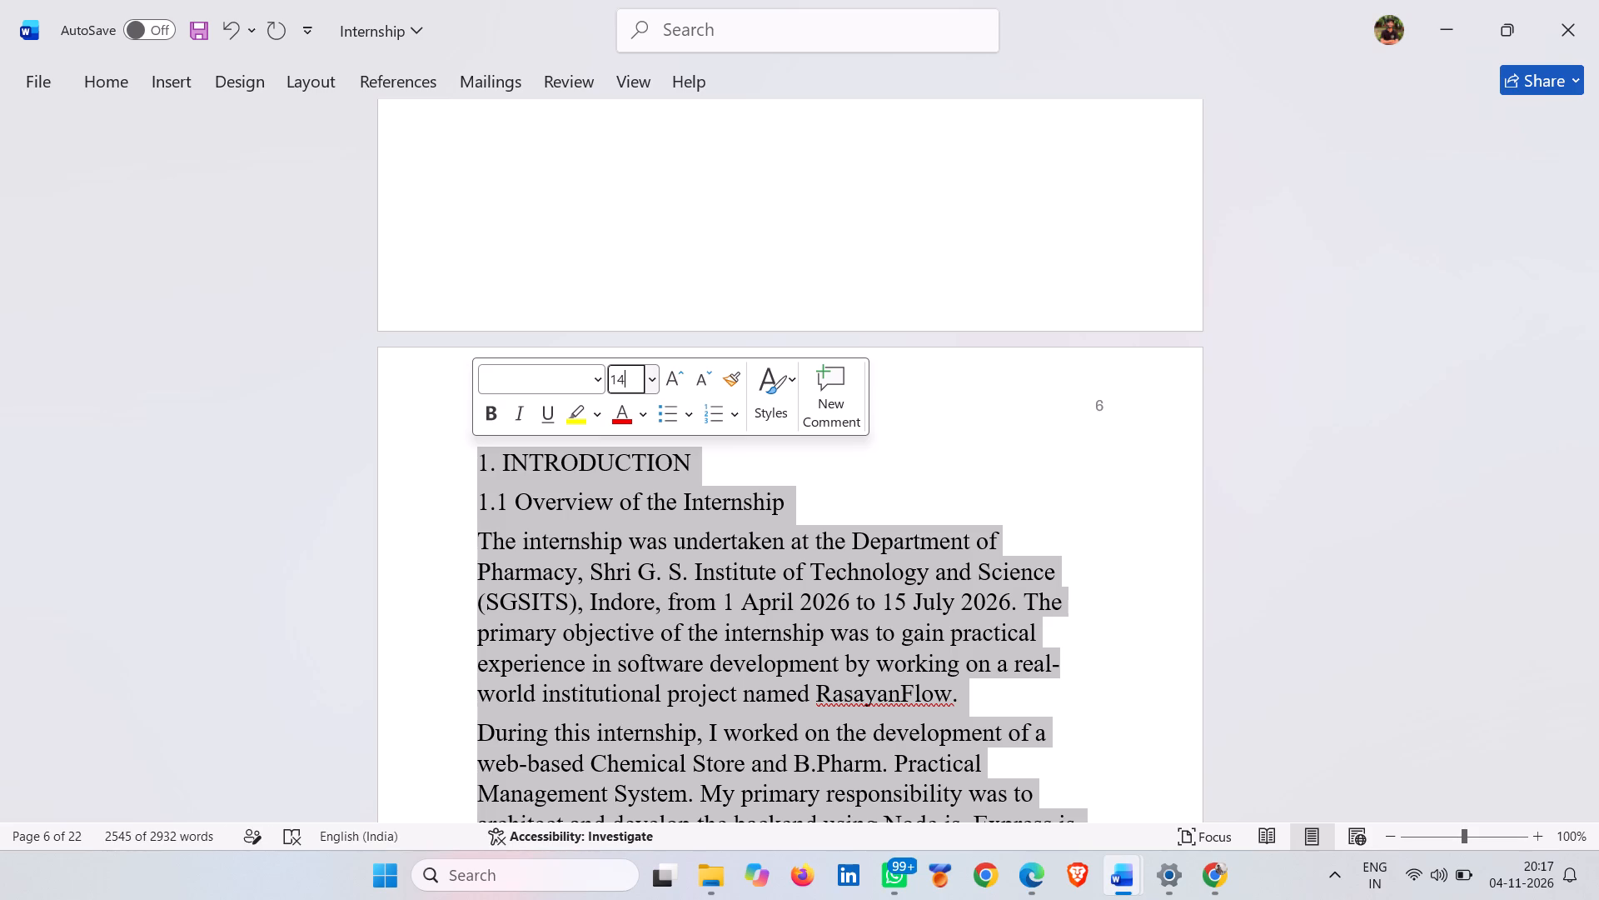
pyautogui.press('Return')
pyautogui.click(708, 617)
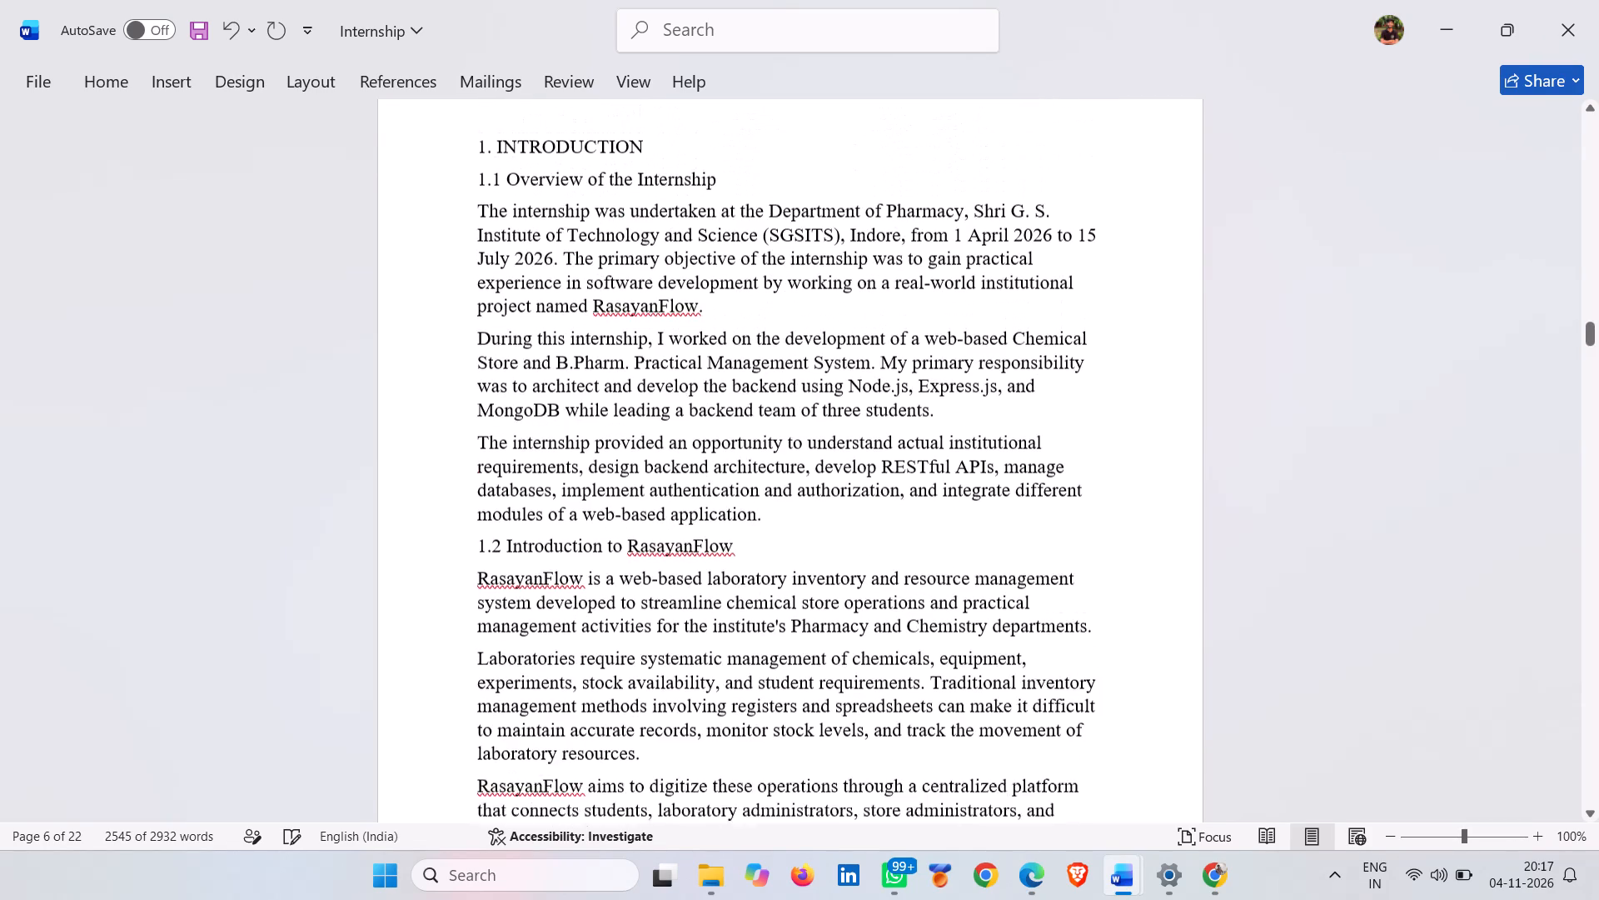
# Make the headings 1. INTRODUCTION and 1.1 Overview of the Internship bold.
pyautogui.moveTo(651, 233); pyautogui.dragTo(516, 223)
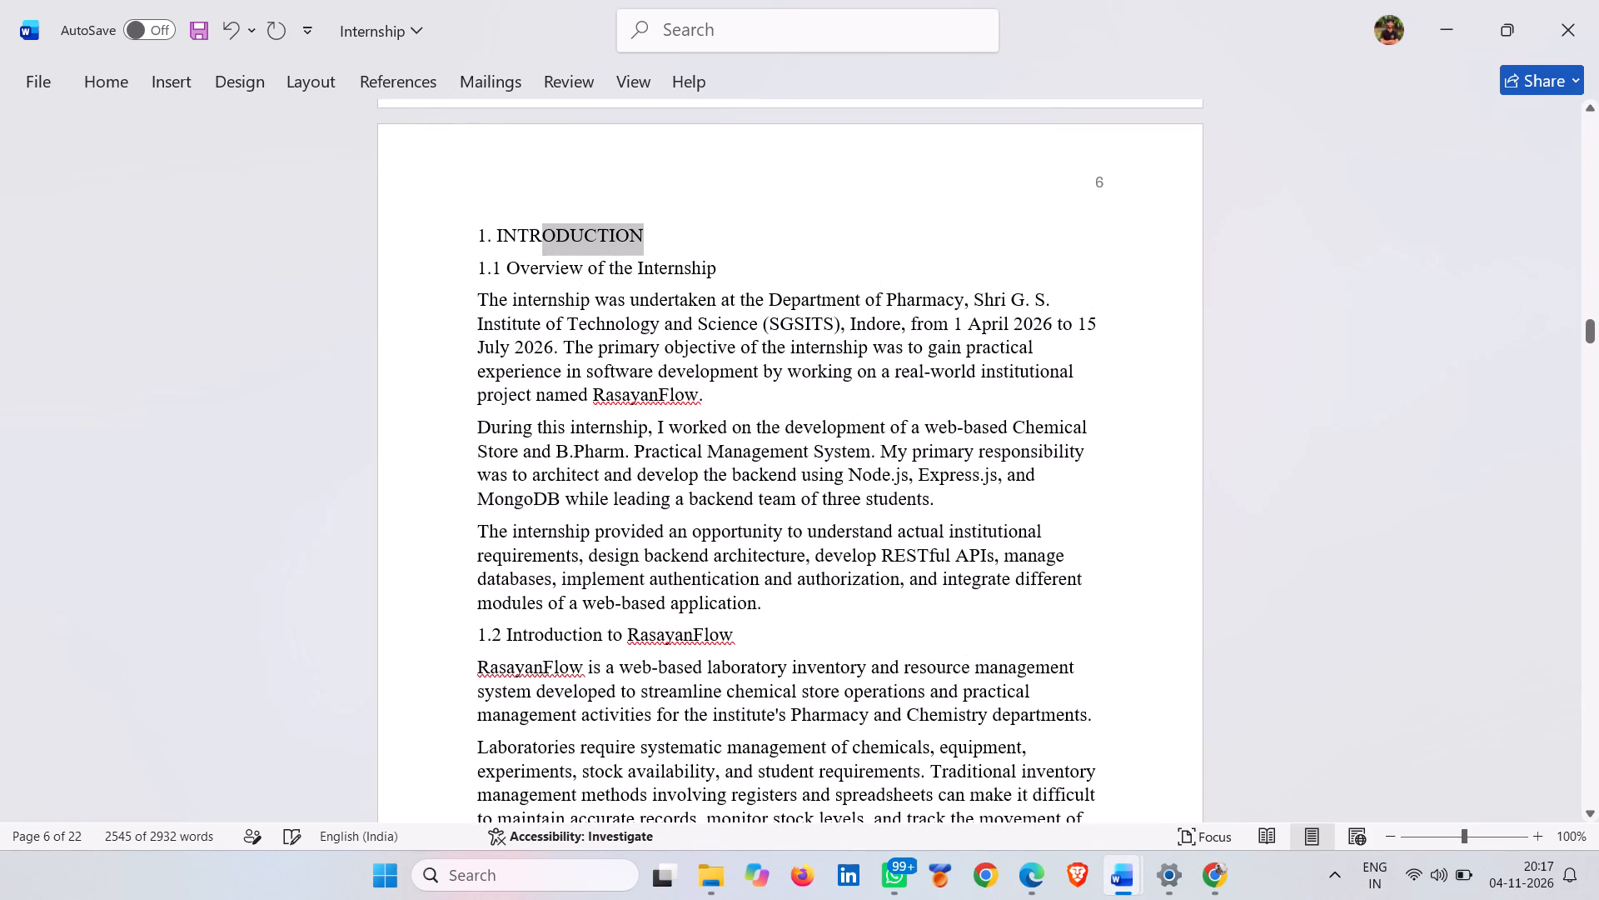
pyautogui.moveTo(516, 223); pyautogui.dragTo(719, 256)
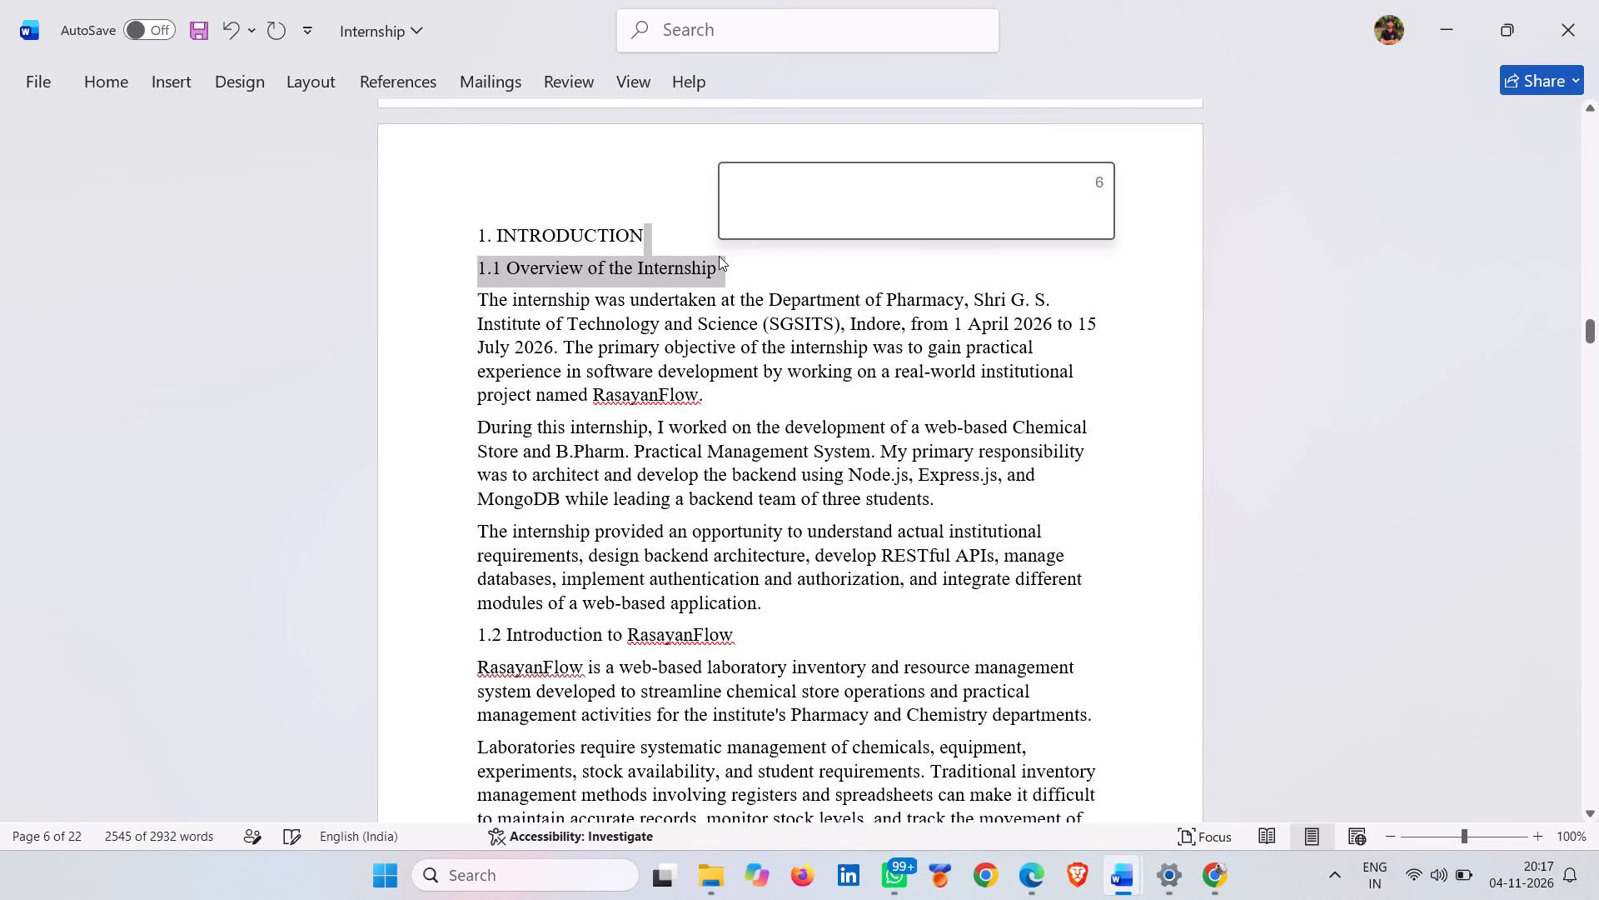
pyautogui.click(719, 256)
pyautogui.moveTo(719, 267); pyautogui.dragTo(476, 247)
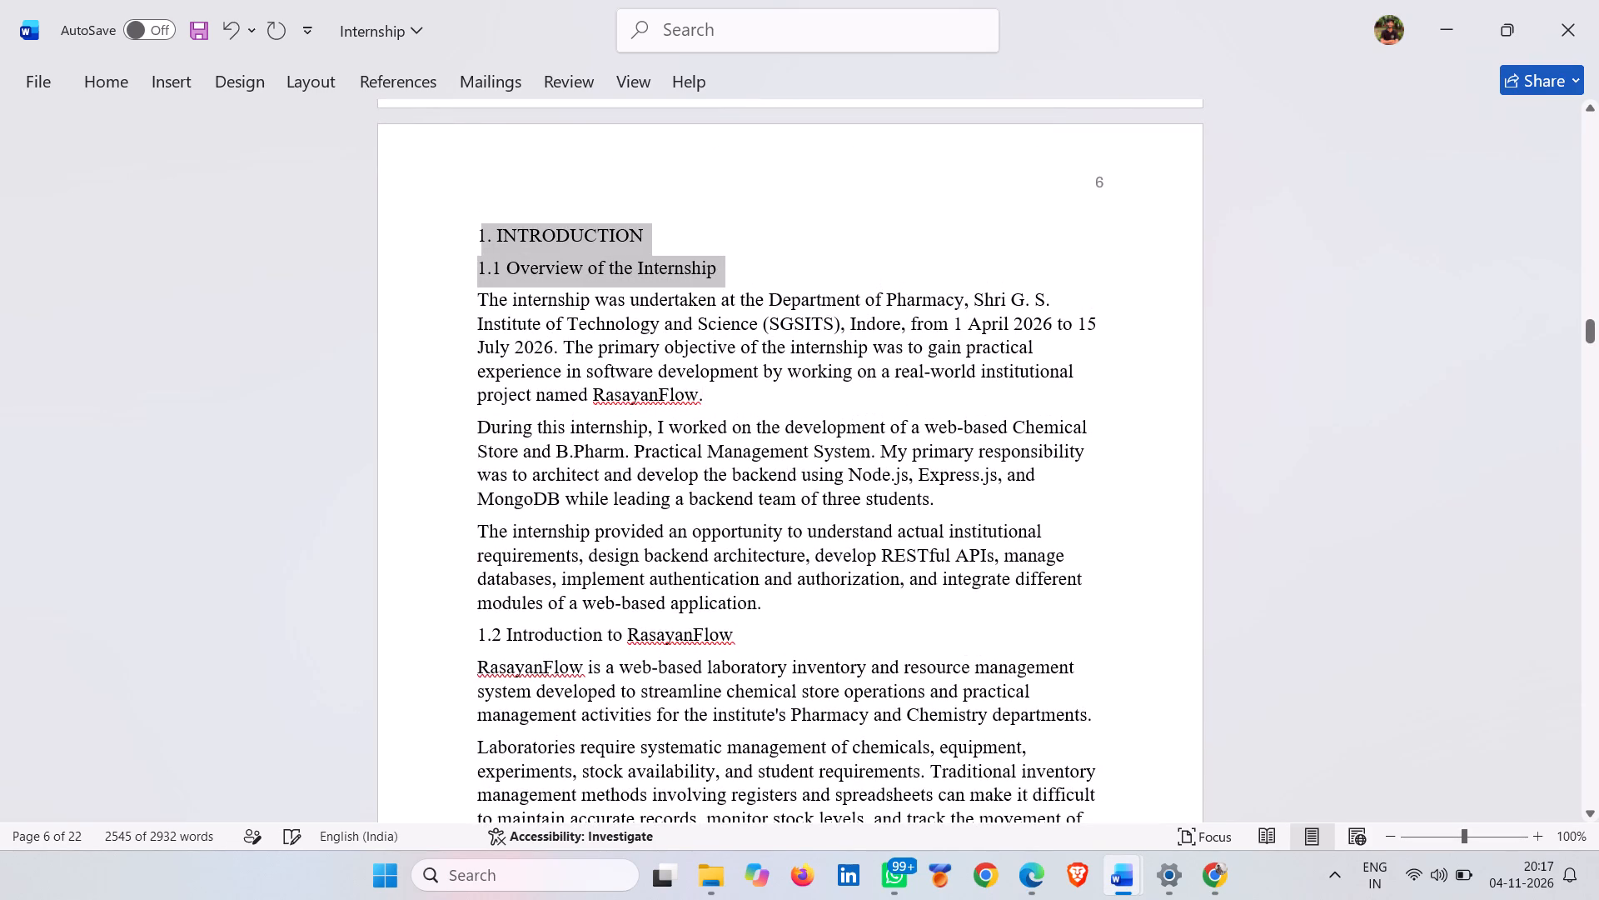
pyautogui.moveTo(476, 247); pyautogui.dragTo(474, 246)
pyautogui.click(499, 208)
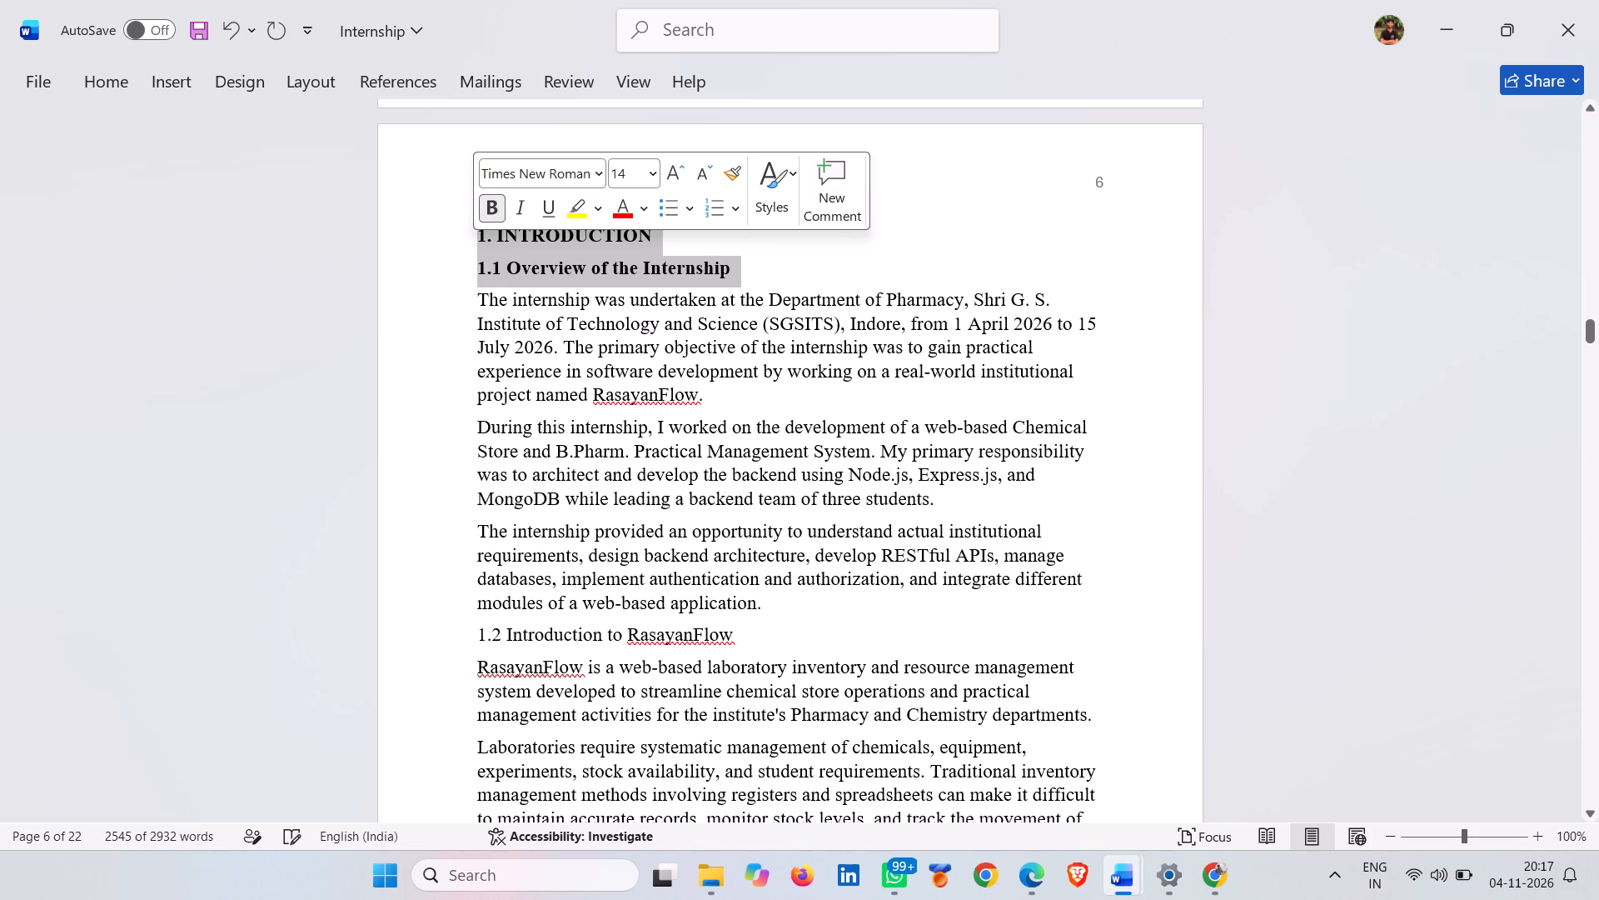
pyautogui.click(664, 316)
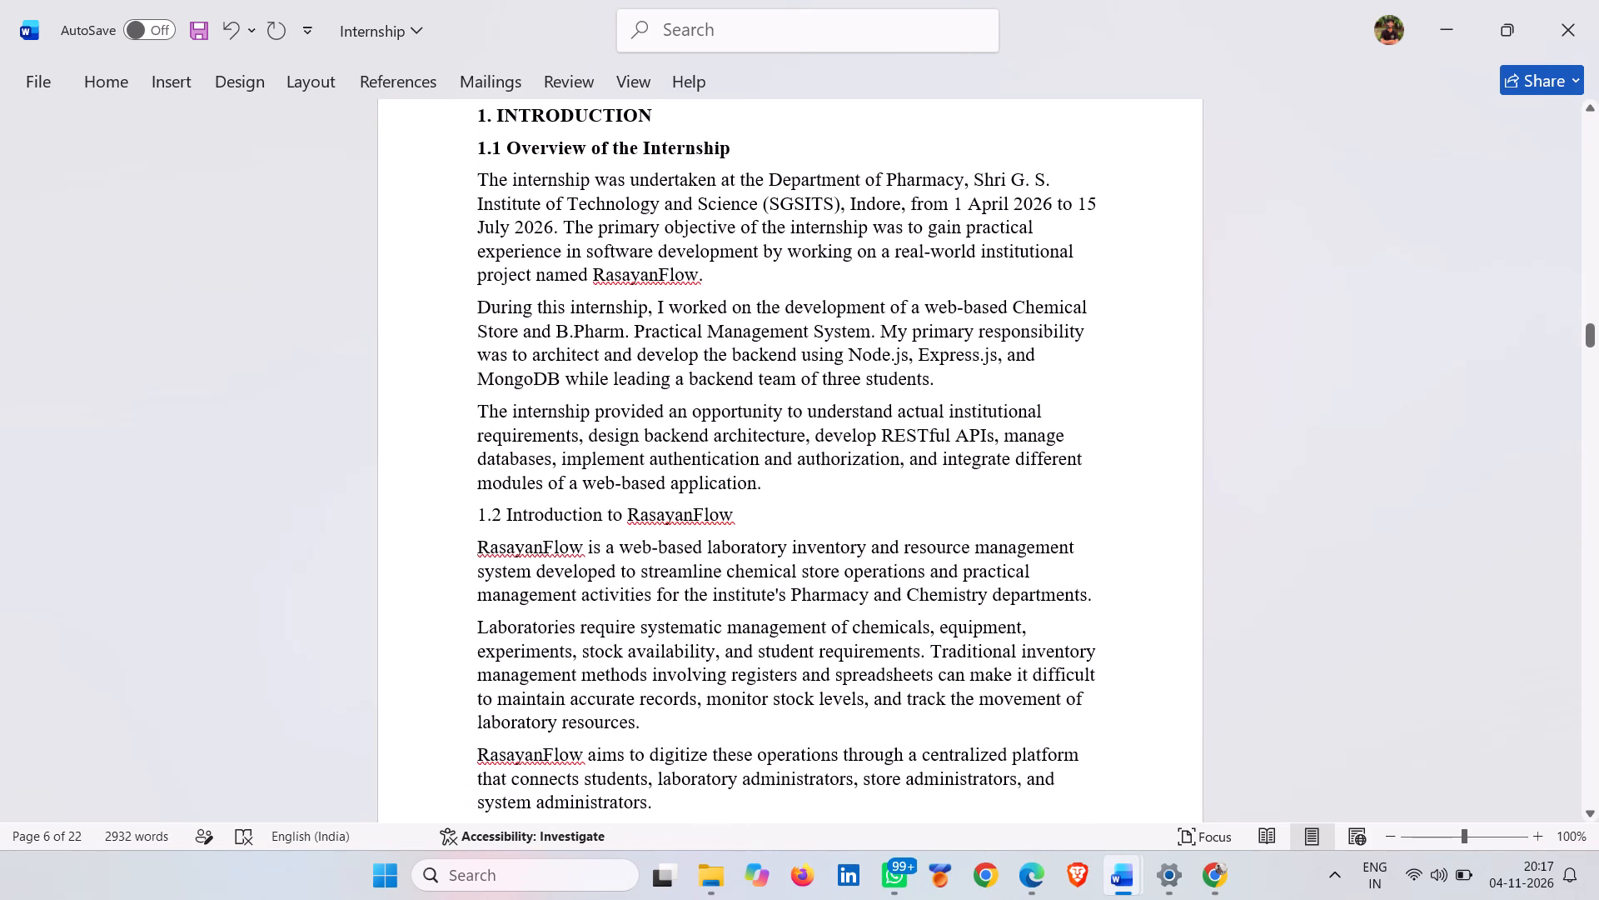
# Make the section 1 subheadings 1.2 Introduction to RasayanFlow, 1.3 Objectives of the Project and 1.4 Scope of the Internship bold.
pyautogui.moveTo(752, 514); pyautogui.dragTo(454, 527)
pyautogui.click(476, 486)
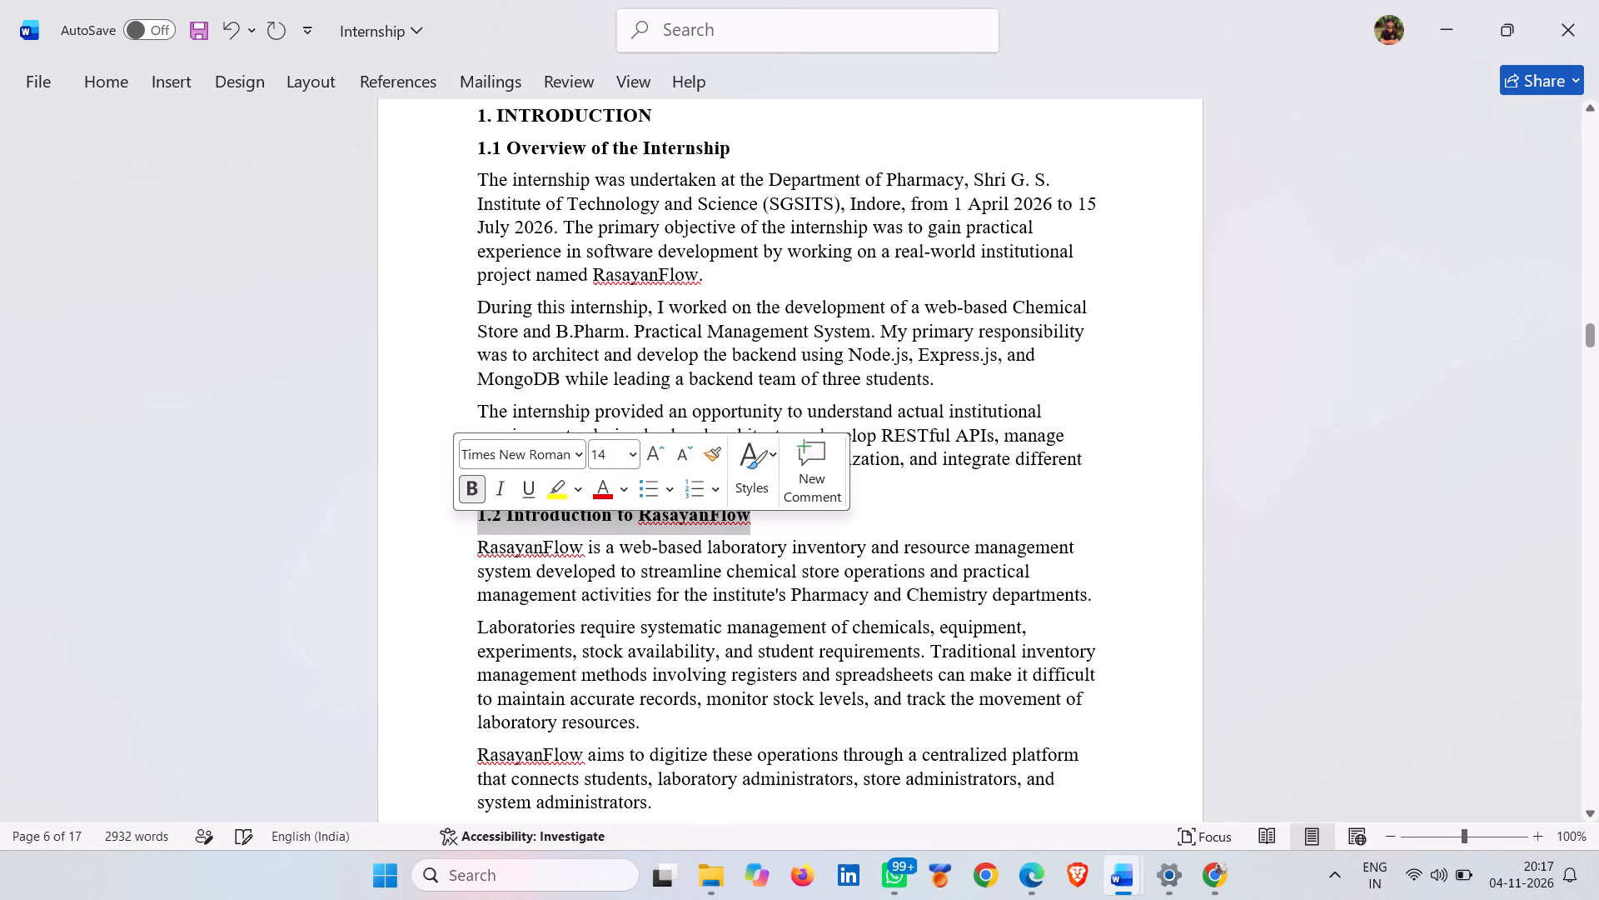
pyautogui.click(735, 595)
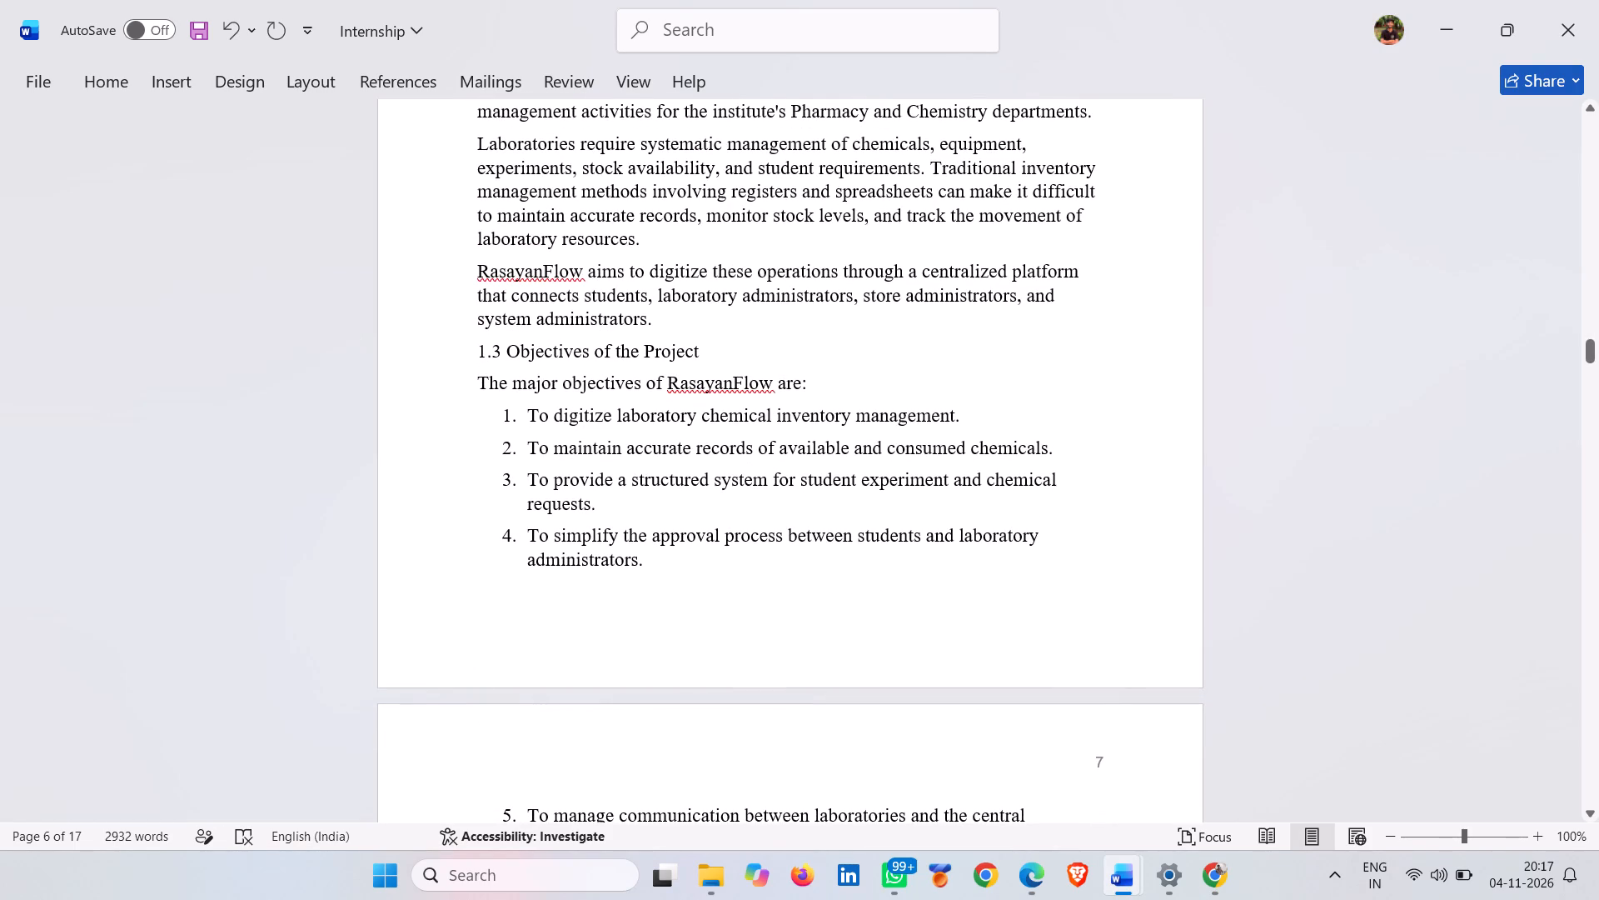
pyautogui.moveTo(705, 352); pyautogui.dragTo(449, 357)
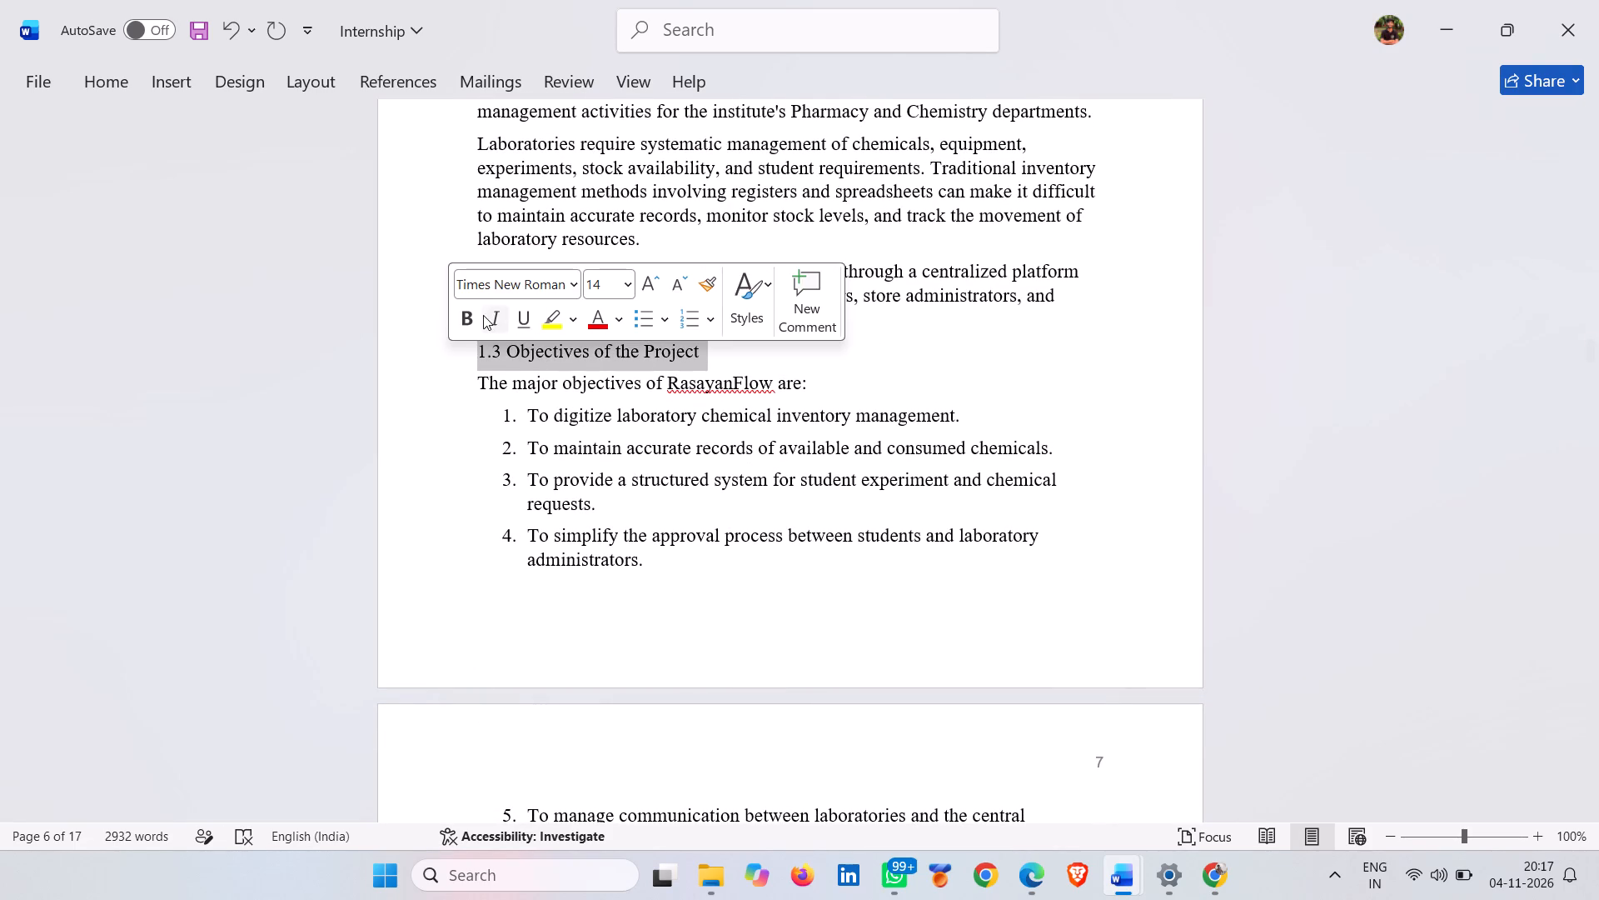
pyautogui.click(471, 315)
pyautogui.click(715, 452)
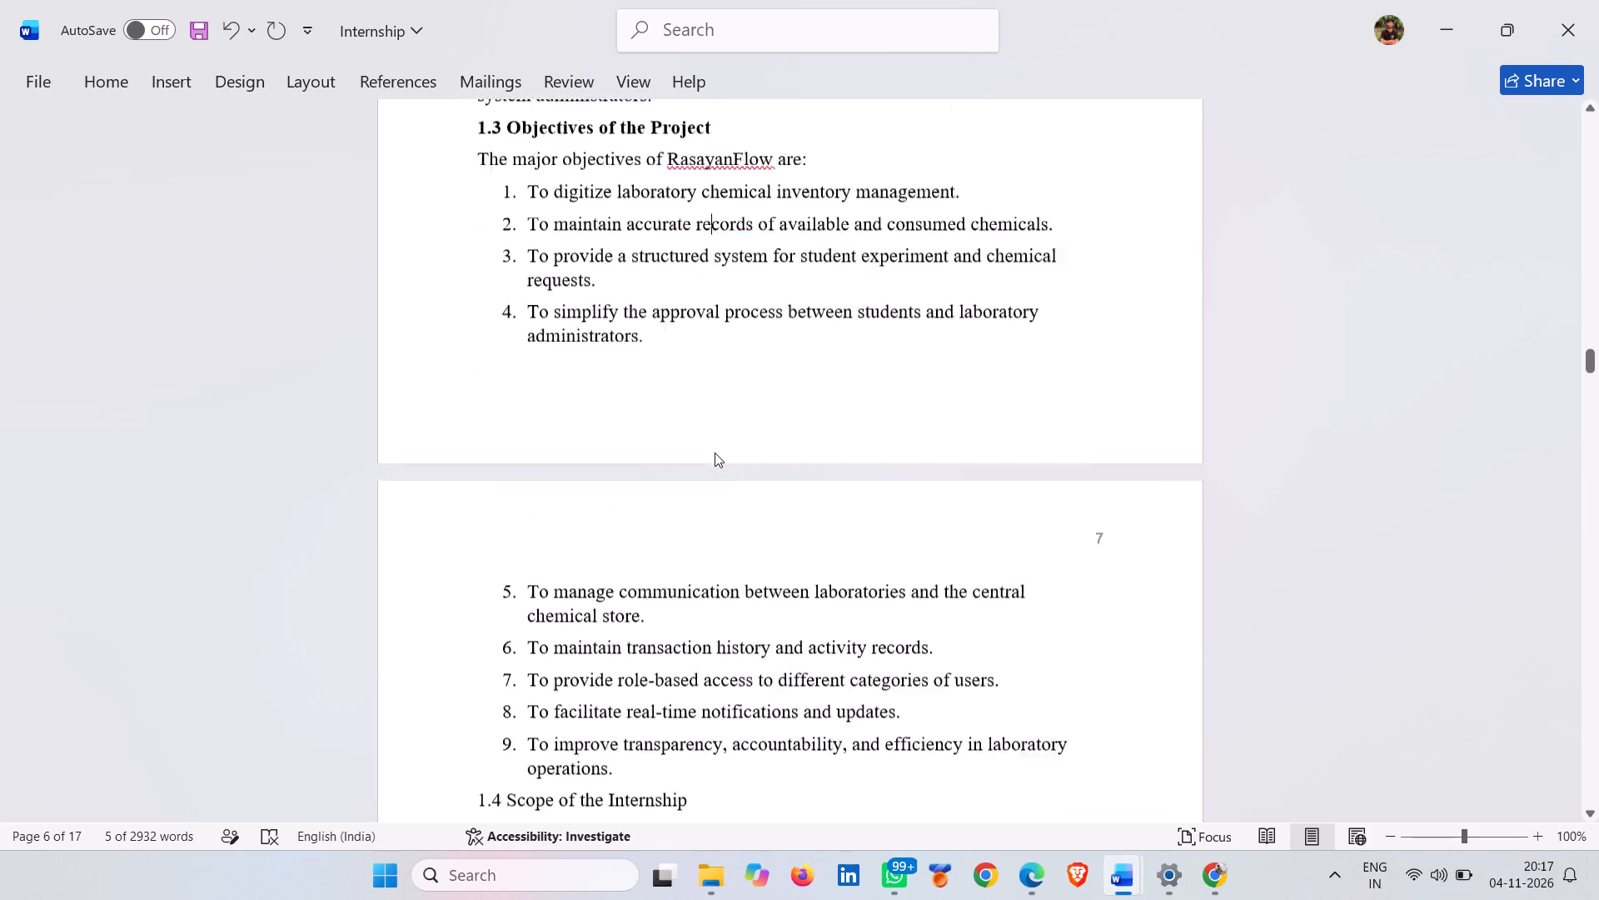
pyautogui.moveTo(697, 451); pyautogui.dragTo(676, 443)
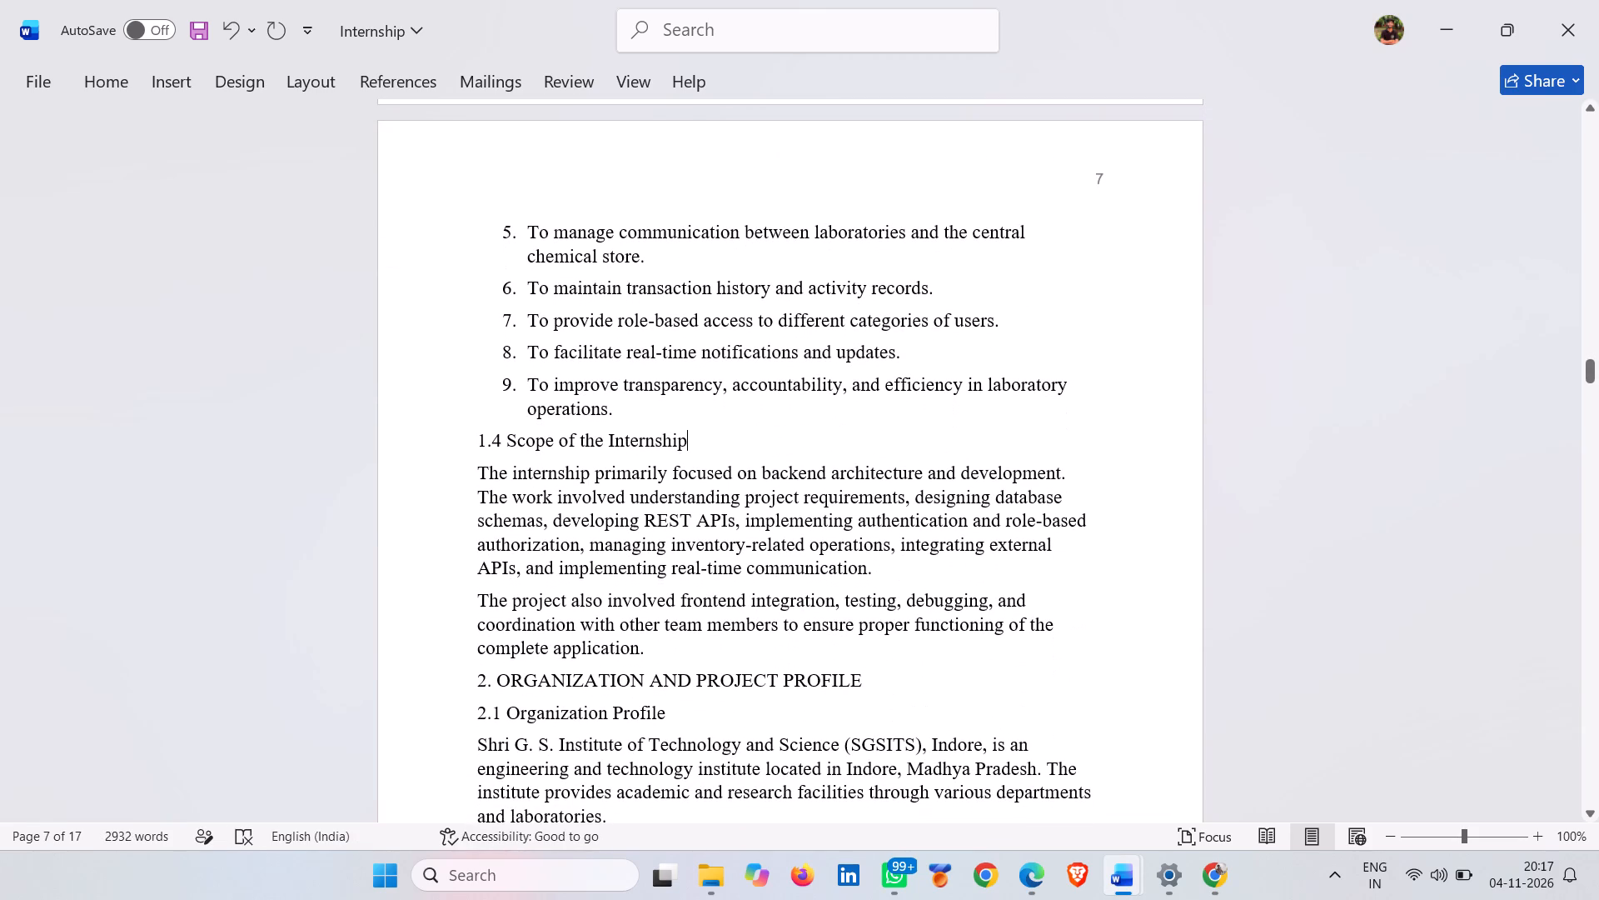
pyautogui.moveTo(676, 443); pyautogui.dragTo(476, 445)
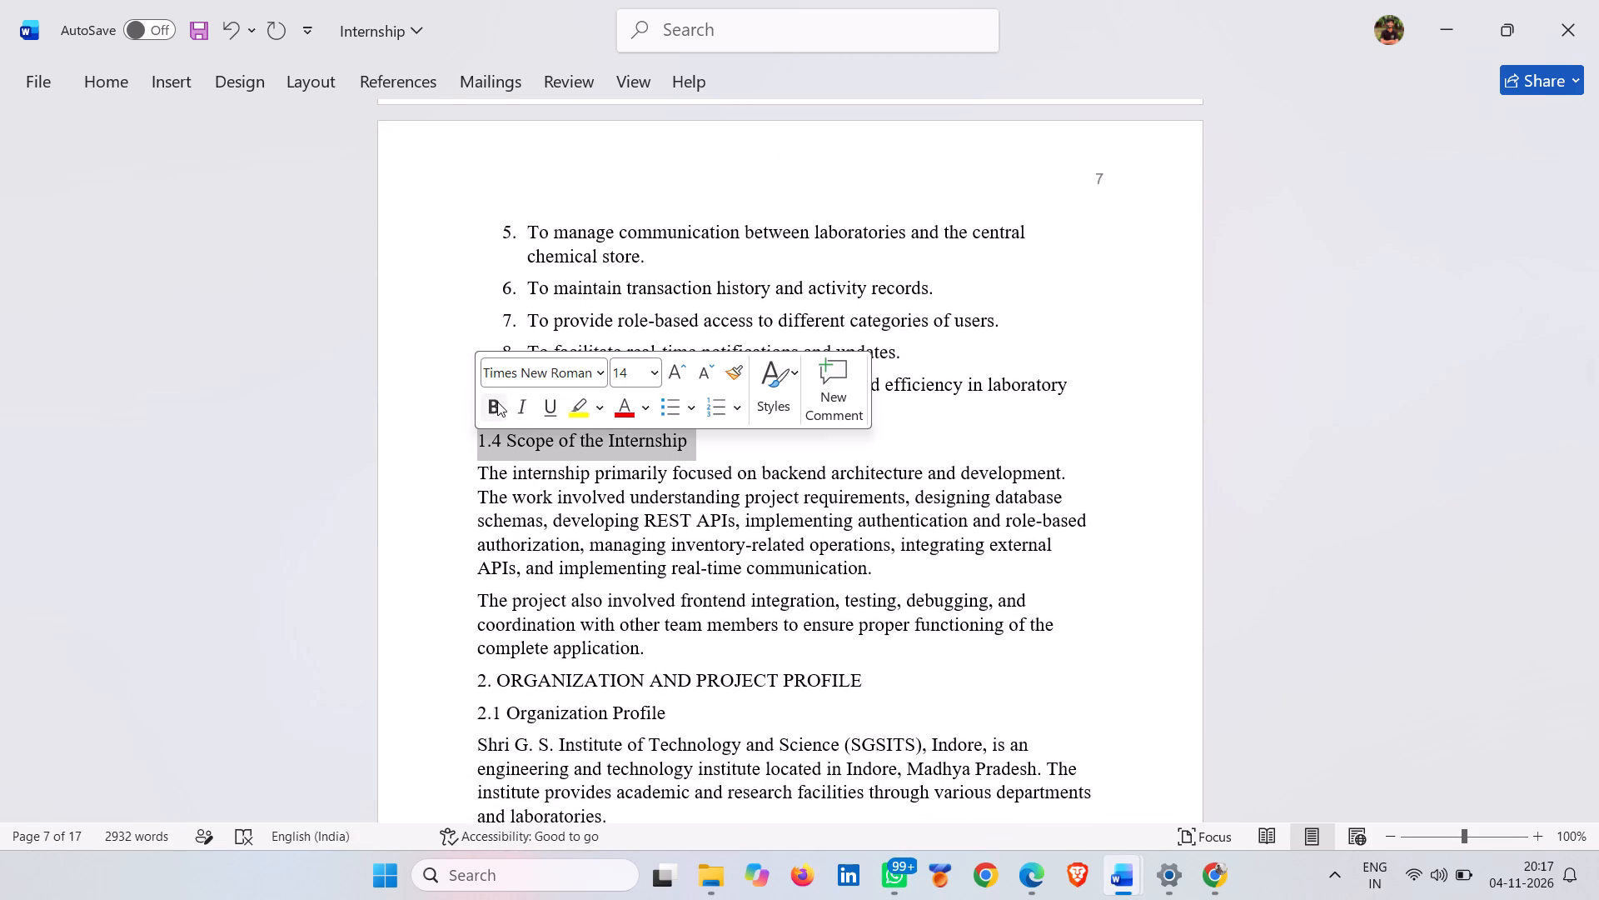
pyautogui.click(497, 402)
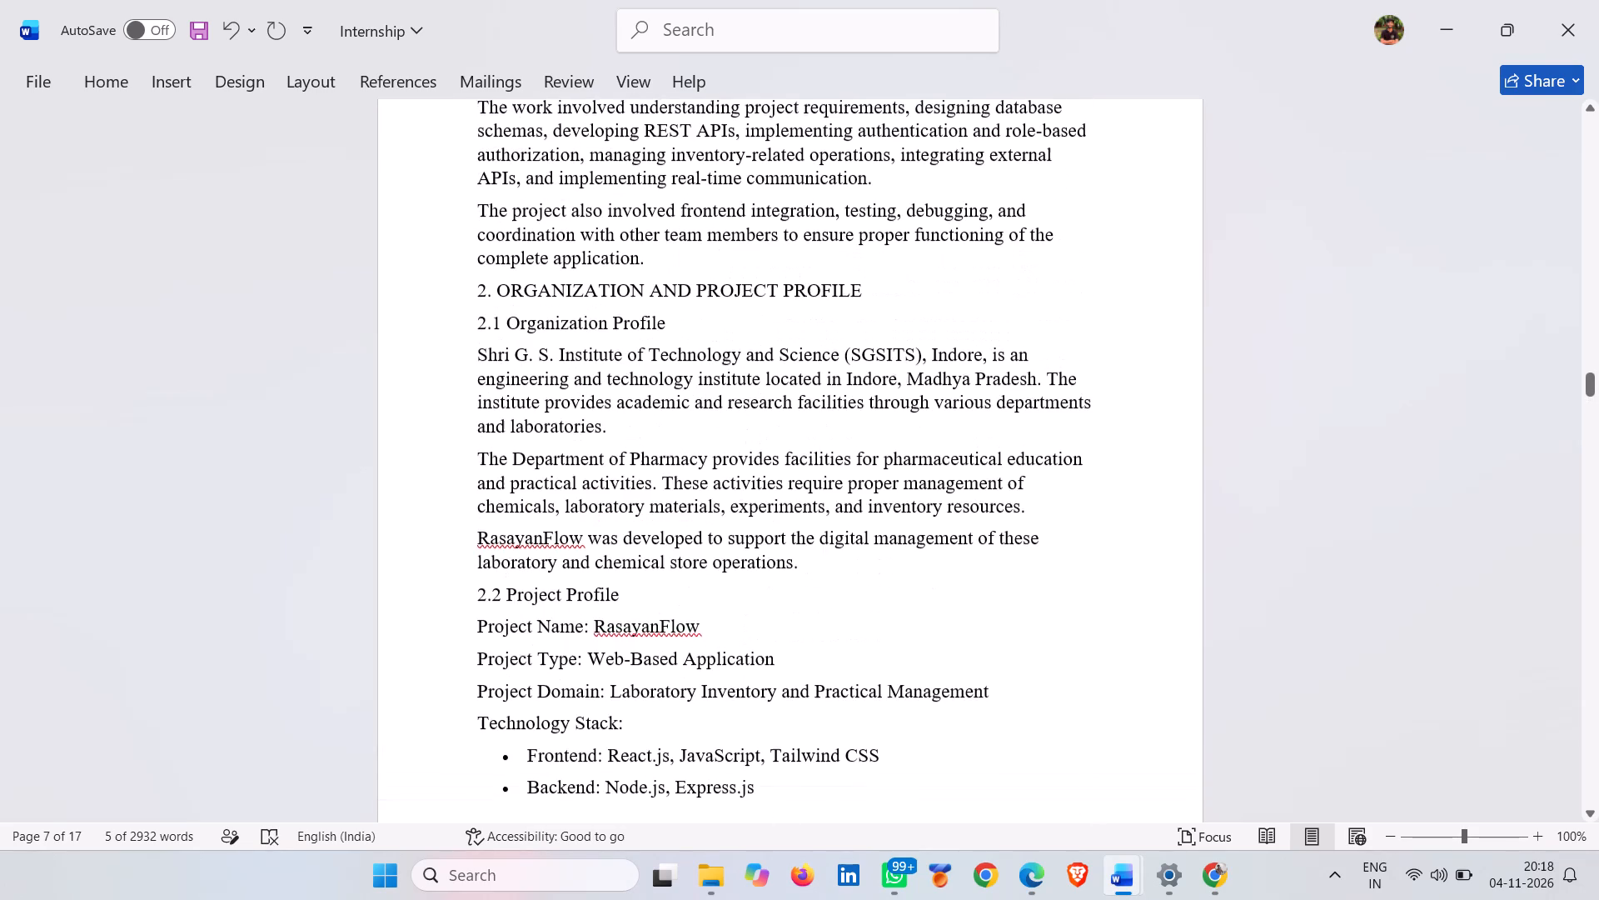
# Make the headings 2. ORGANIZATION AND PROJECT PROFILE, 2.1 Organization Profile and 2.2 Project Profile bold.
pyautogui.click(859, 295)
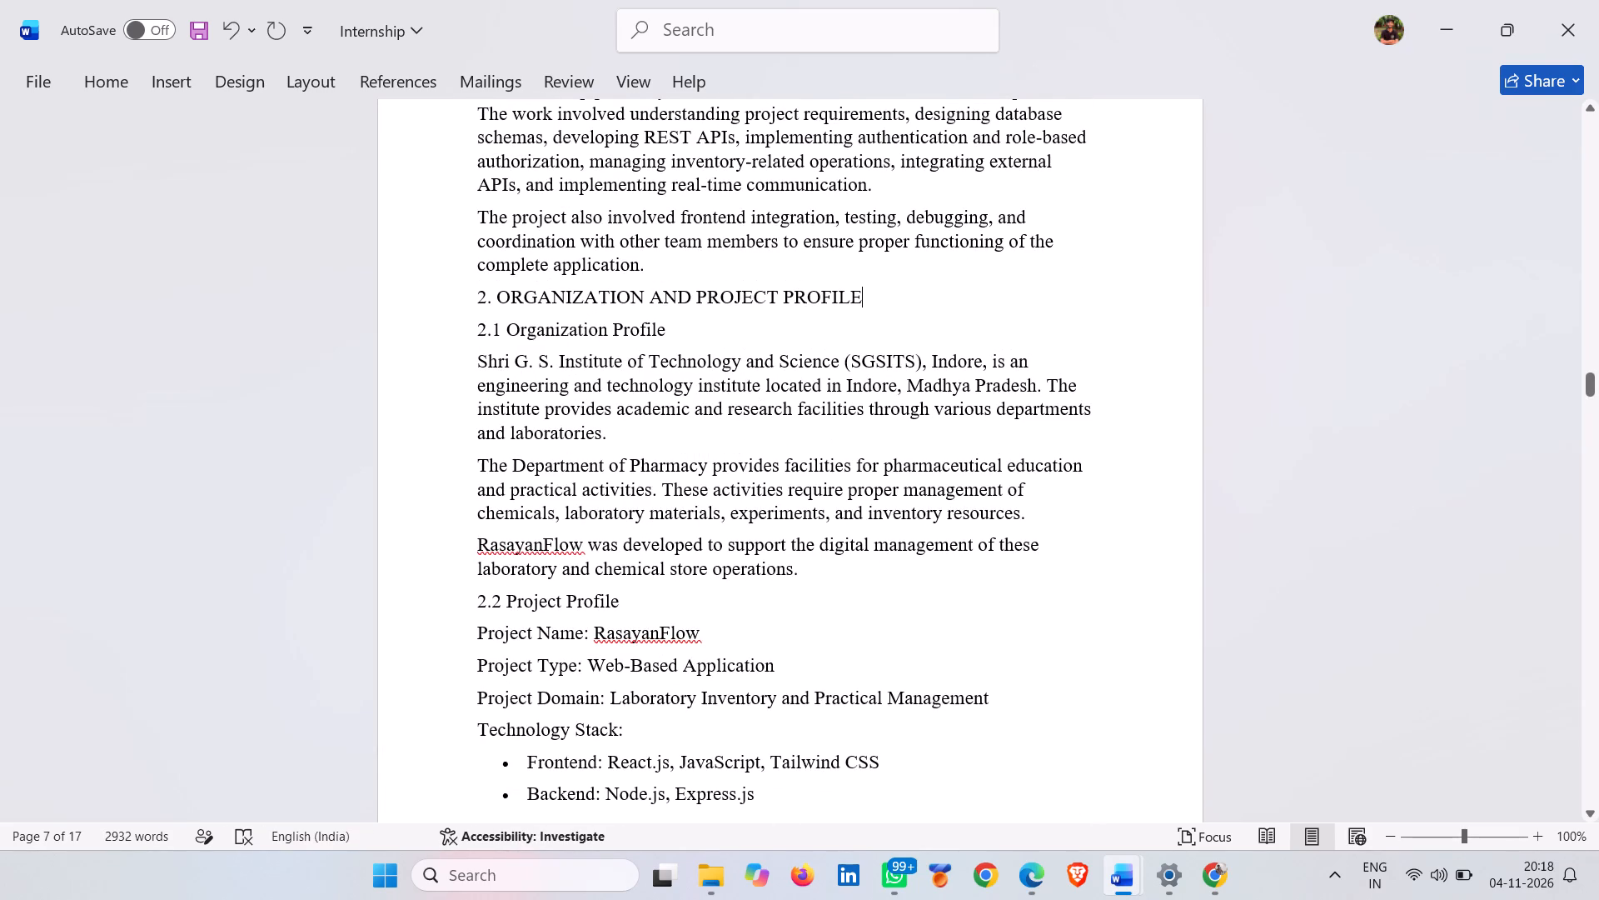
pyautogui.moveTo(668, 325); pyautogui.dragTo(446, 307)
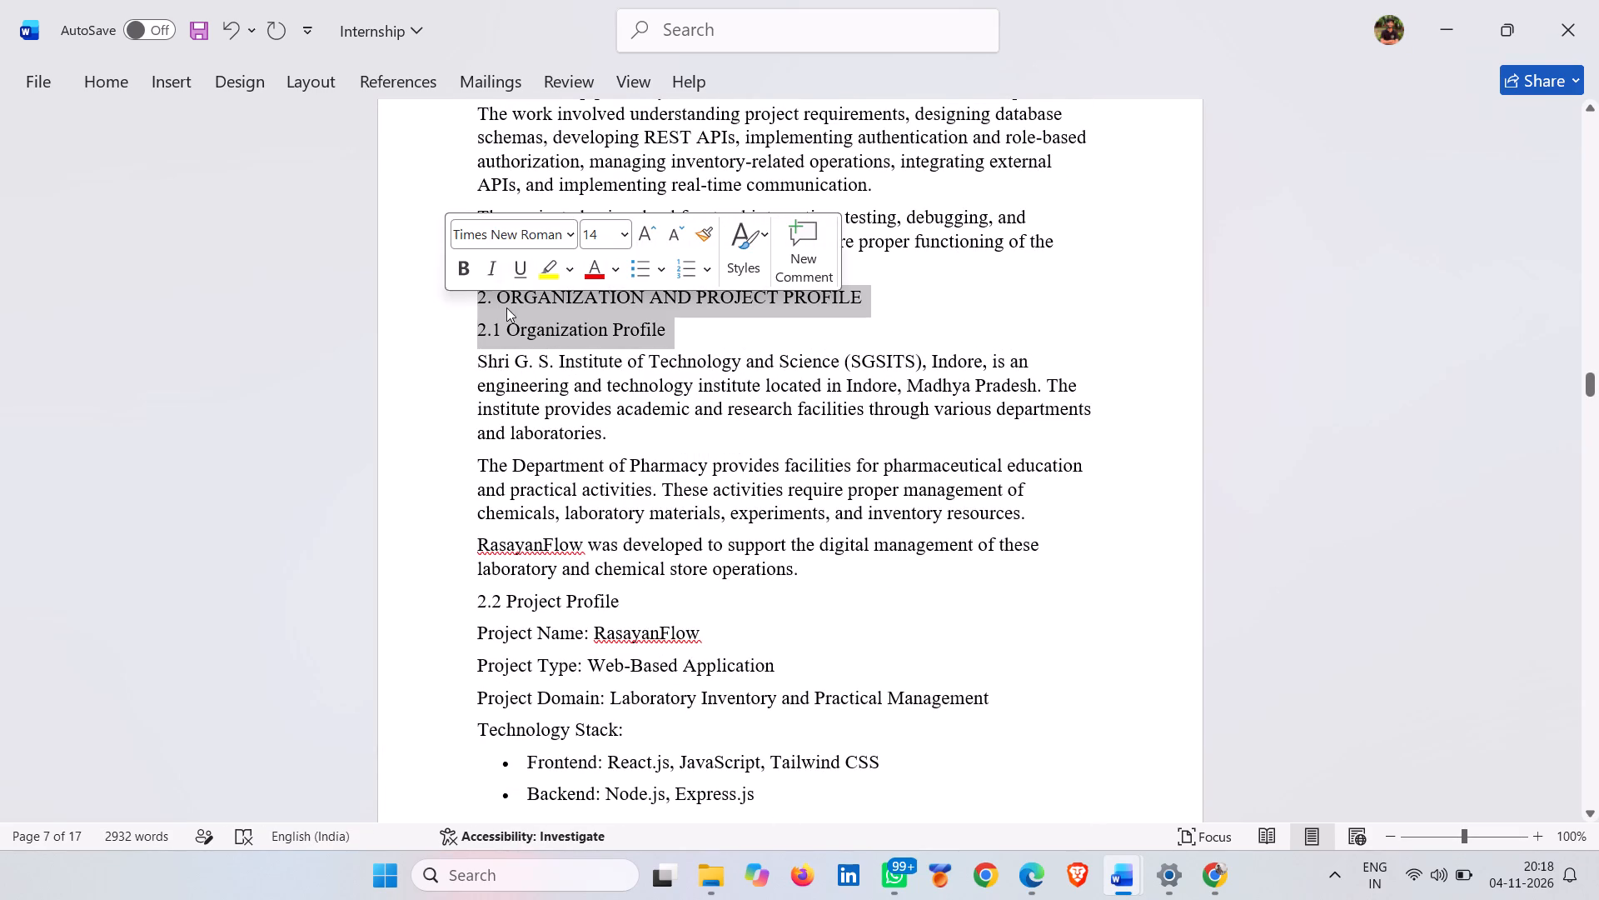
pyautogui.click(464, 262)
pyautogui.click(715, 401)
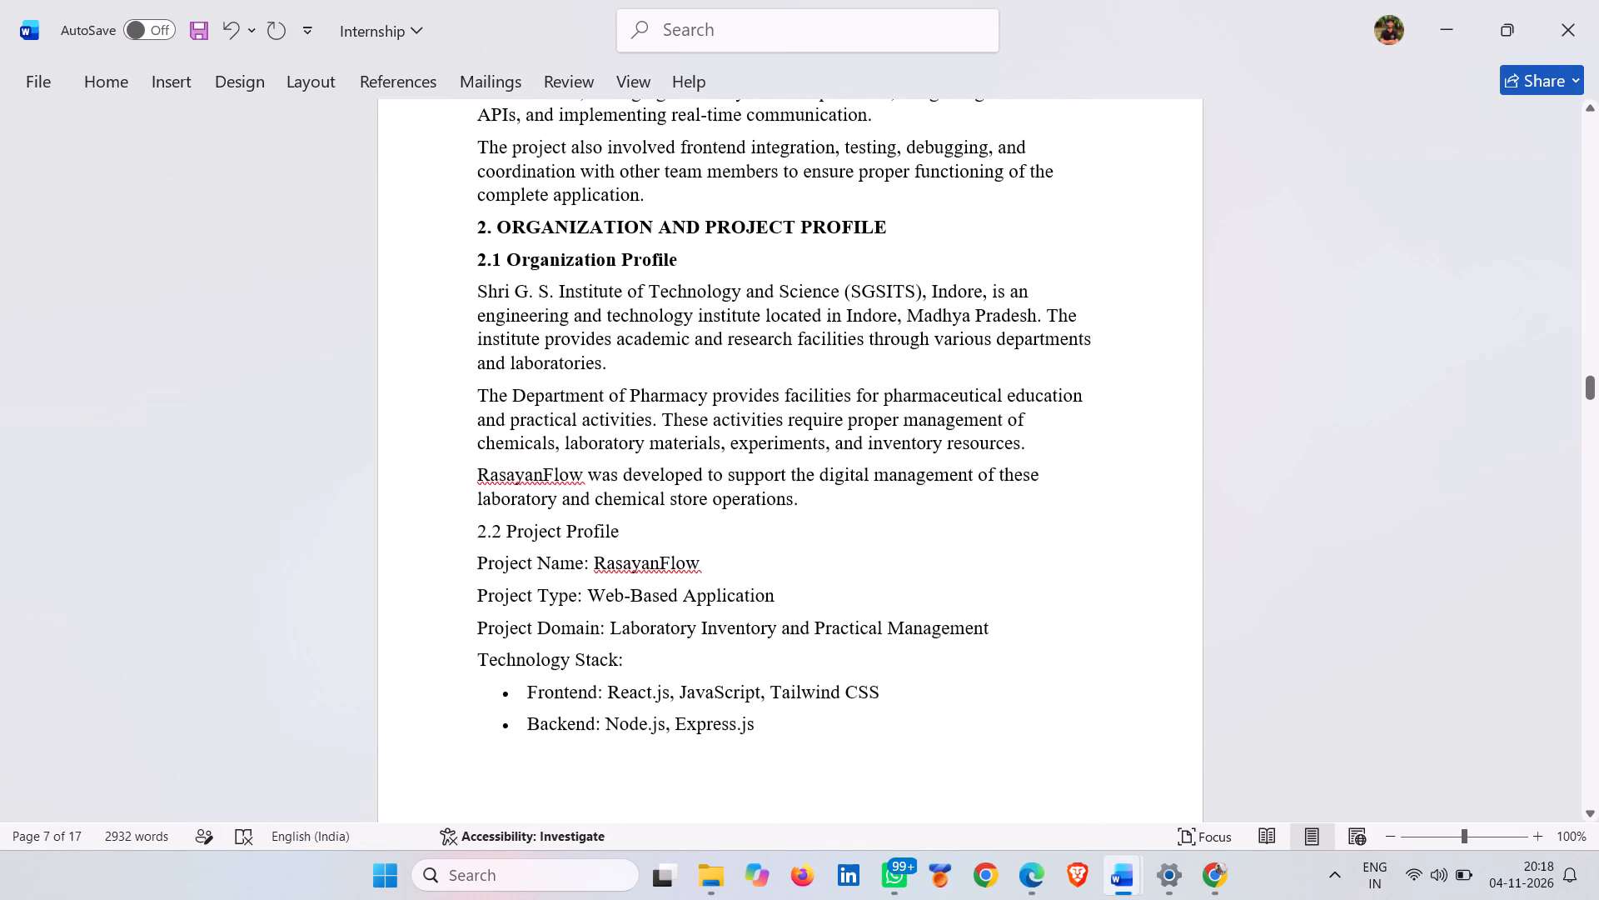
pyautogui.moveTo(645, 402); pyautogui.dragTo(444, 402)
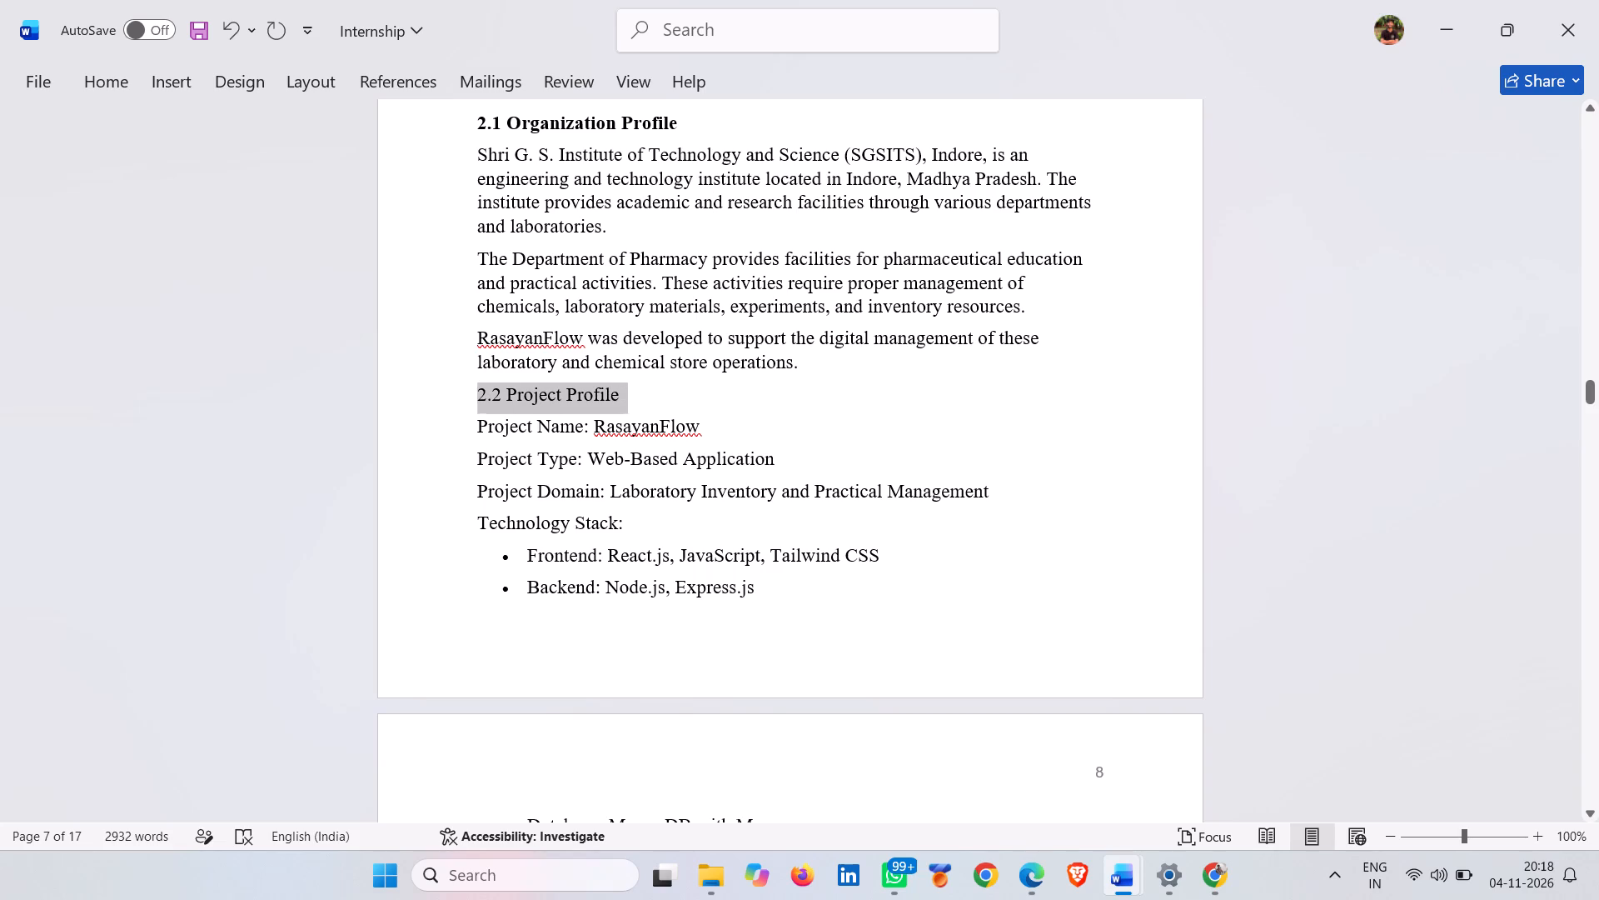
pyautogui.moveTo(444, 402); pyautogui.dragTo(443, 402)
pyautogui.click(458, 367)
pyautogui.click(584, 442)
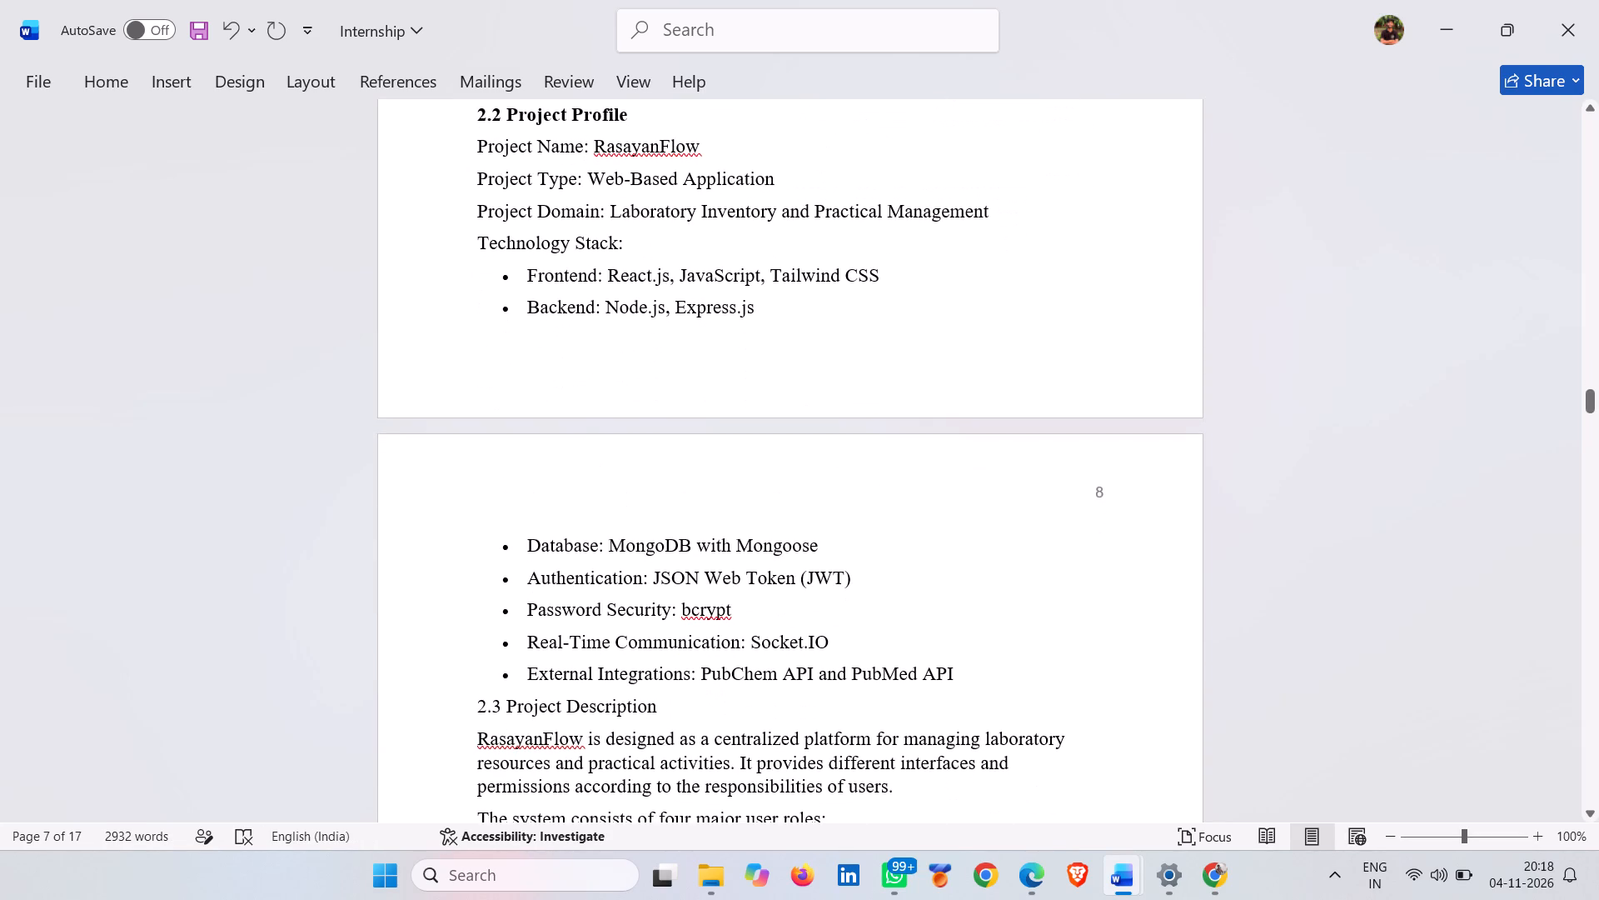
# Make the subheadings 2.3 Project Description and 2.4 Technologies Used bold.
pyautogui.moveTo(663, 612); pyautogui.dragTo(484, 593)
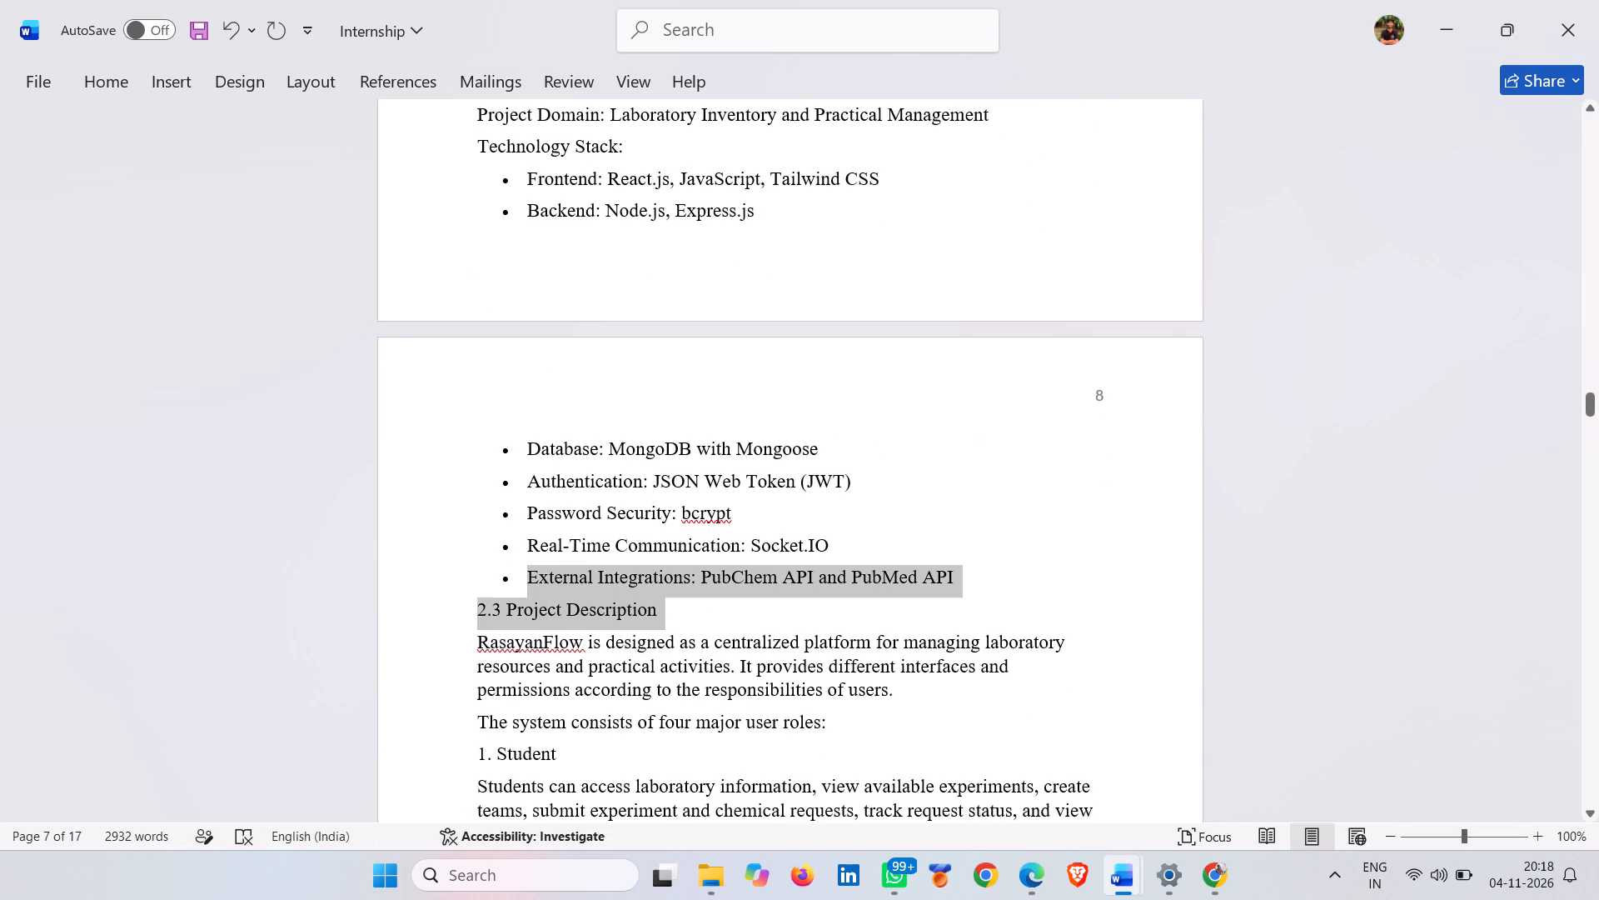
pyautogui.moveTo(484, 593); pyautogui.dragTo(455, 609)
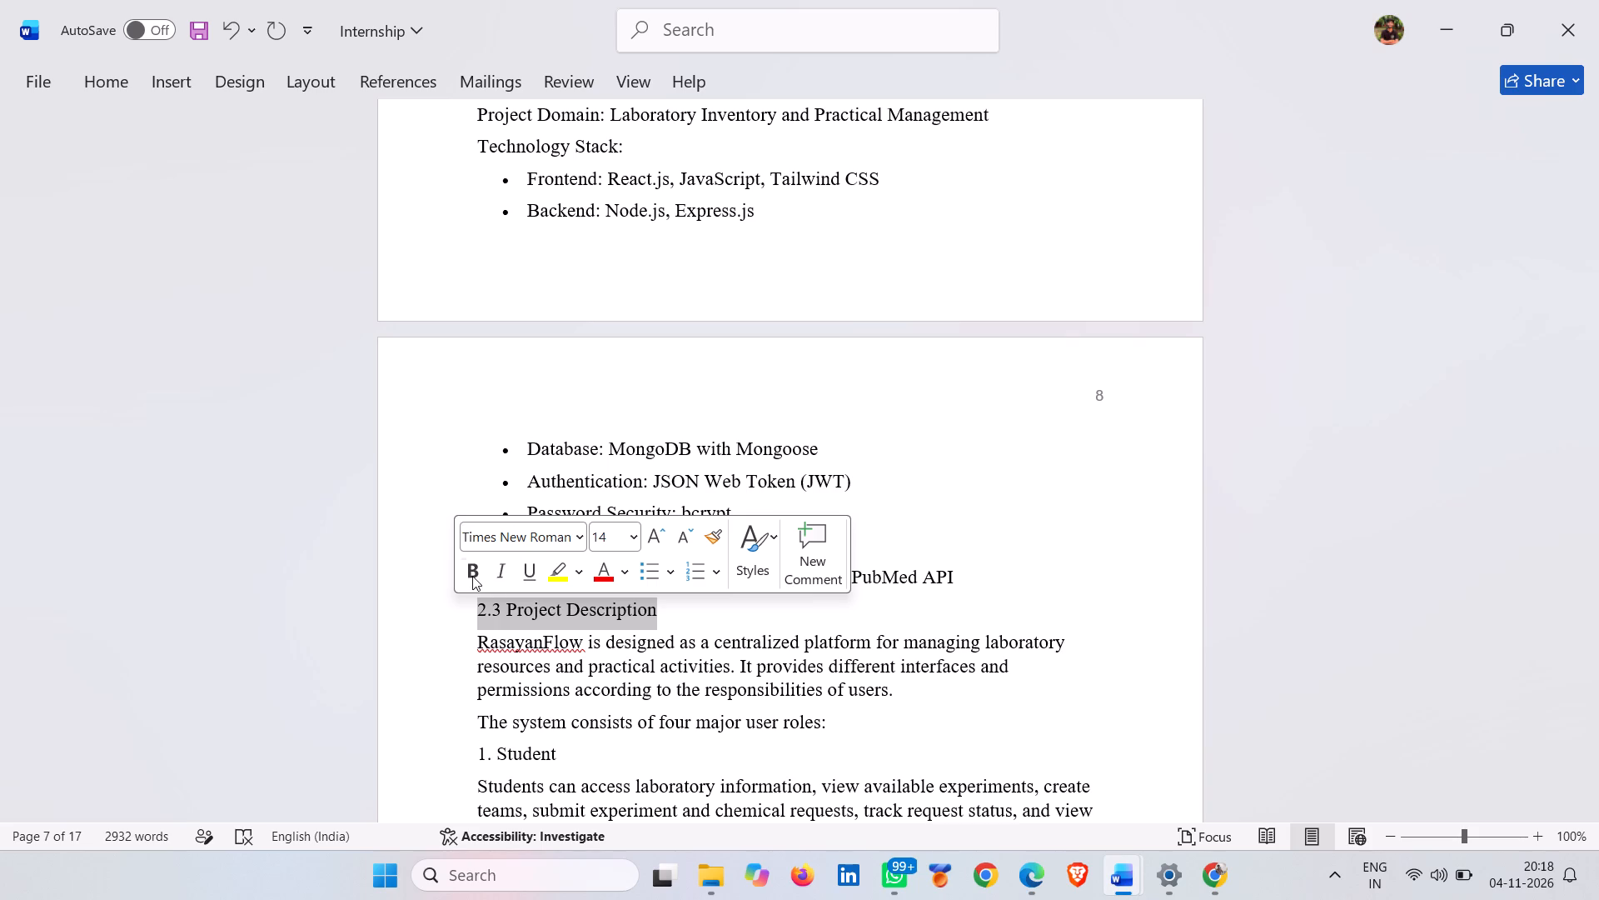
pyautogui.click(472, 576)
pyautogui.click(651, 619)
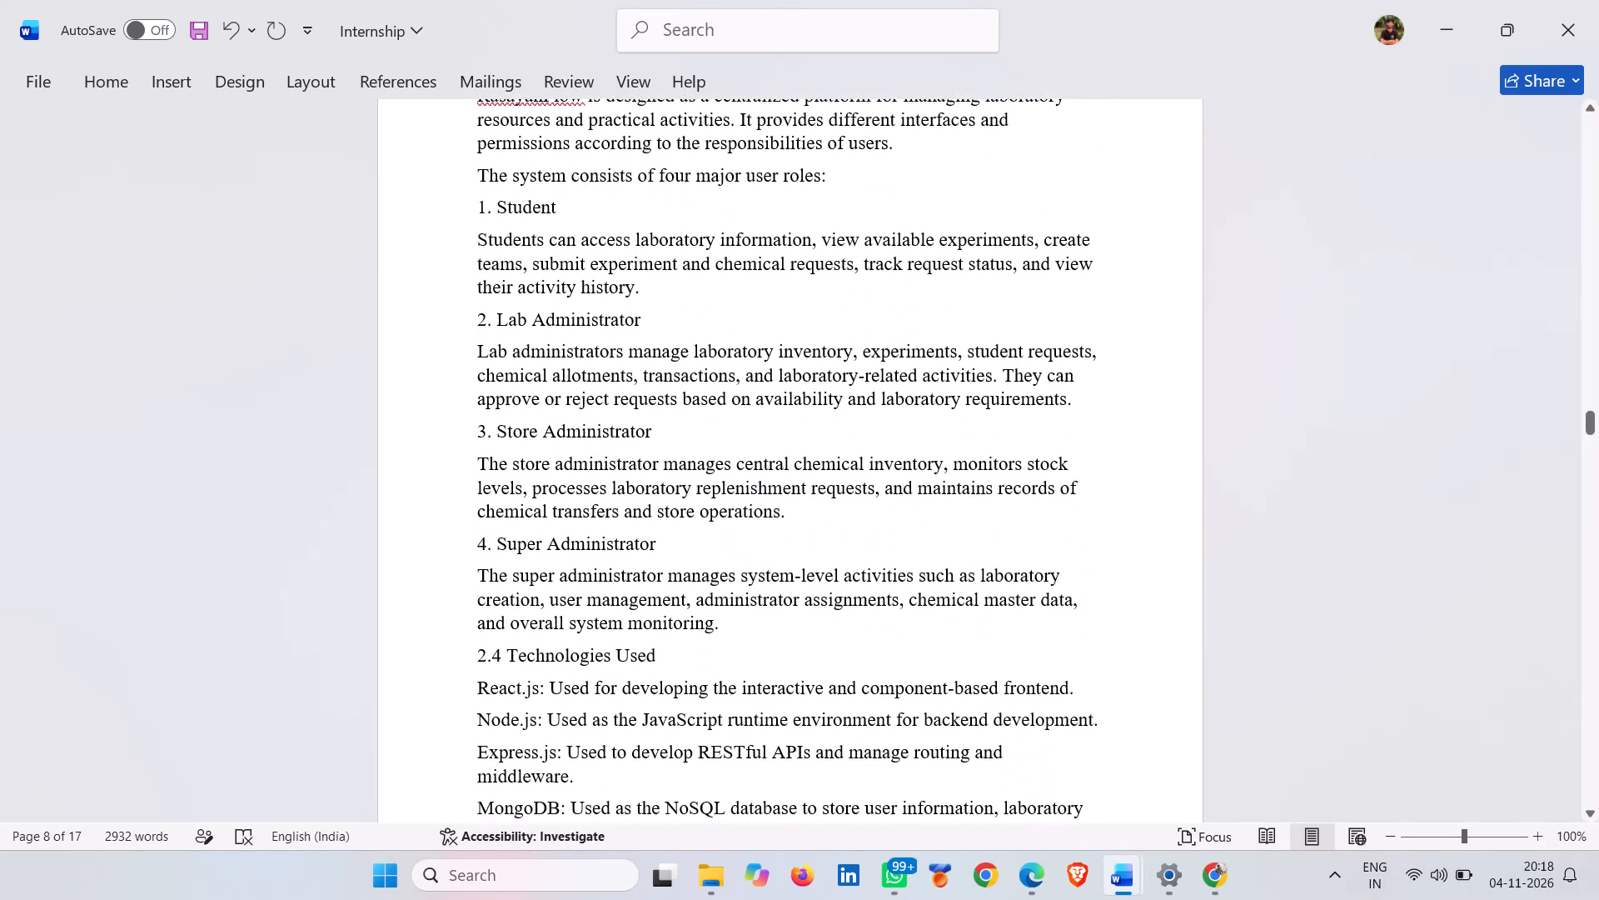
pyautogui.moveTo(655, 654); pyautogui.dragTo(477, 656)
pyautogui.click(506, 614)
pyautogui.click(755, 708)
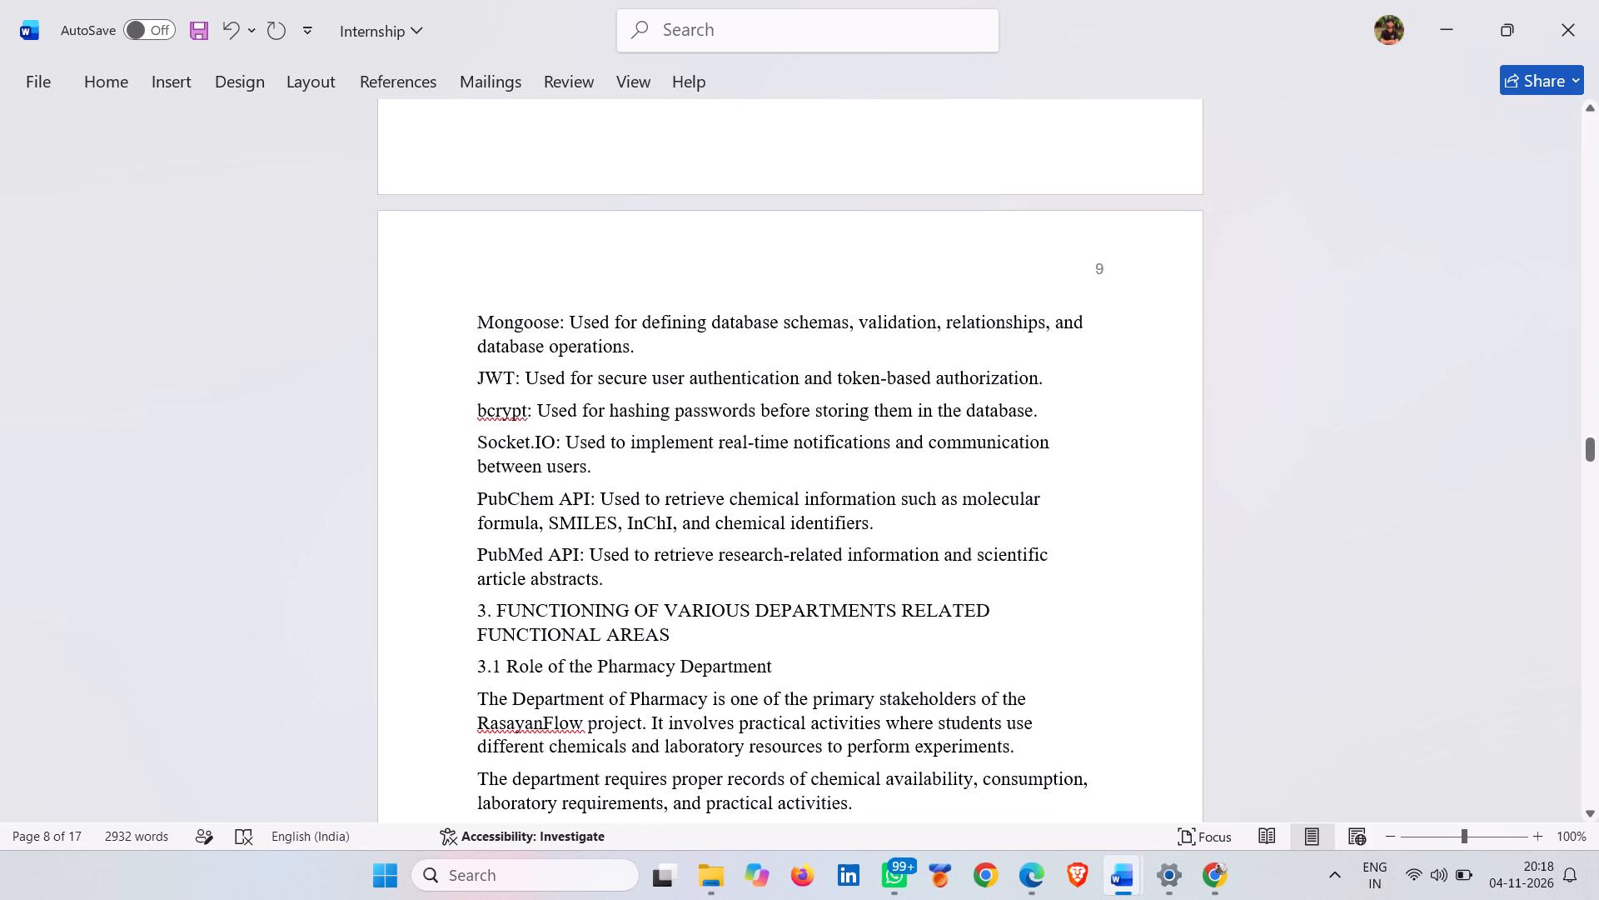
# Make the headings 3. FUNCTIONING OF VARIOUS DEPARTMENTS RELATED FUNCTIONAL AREAS and 3.1 Role of the Pharmacy Department bold.
pyautogui.moveTo(781, 666); pyautogui.dragTo(470, 614)
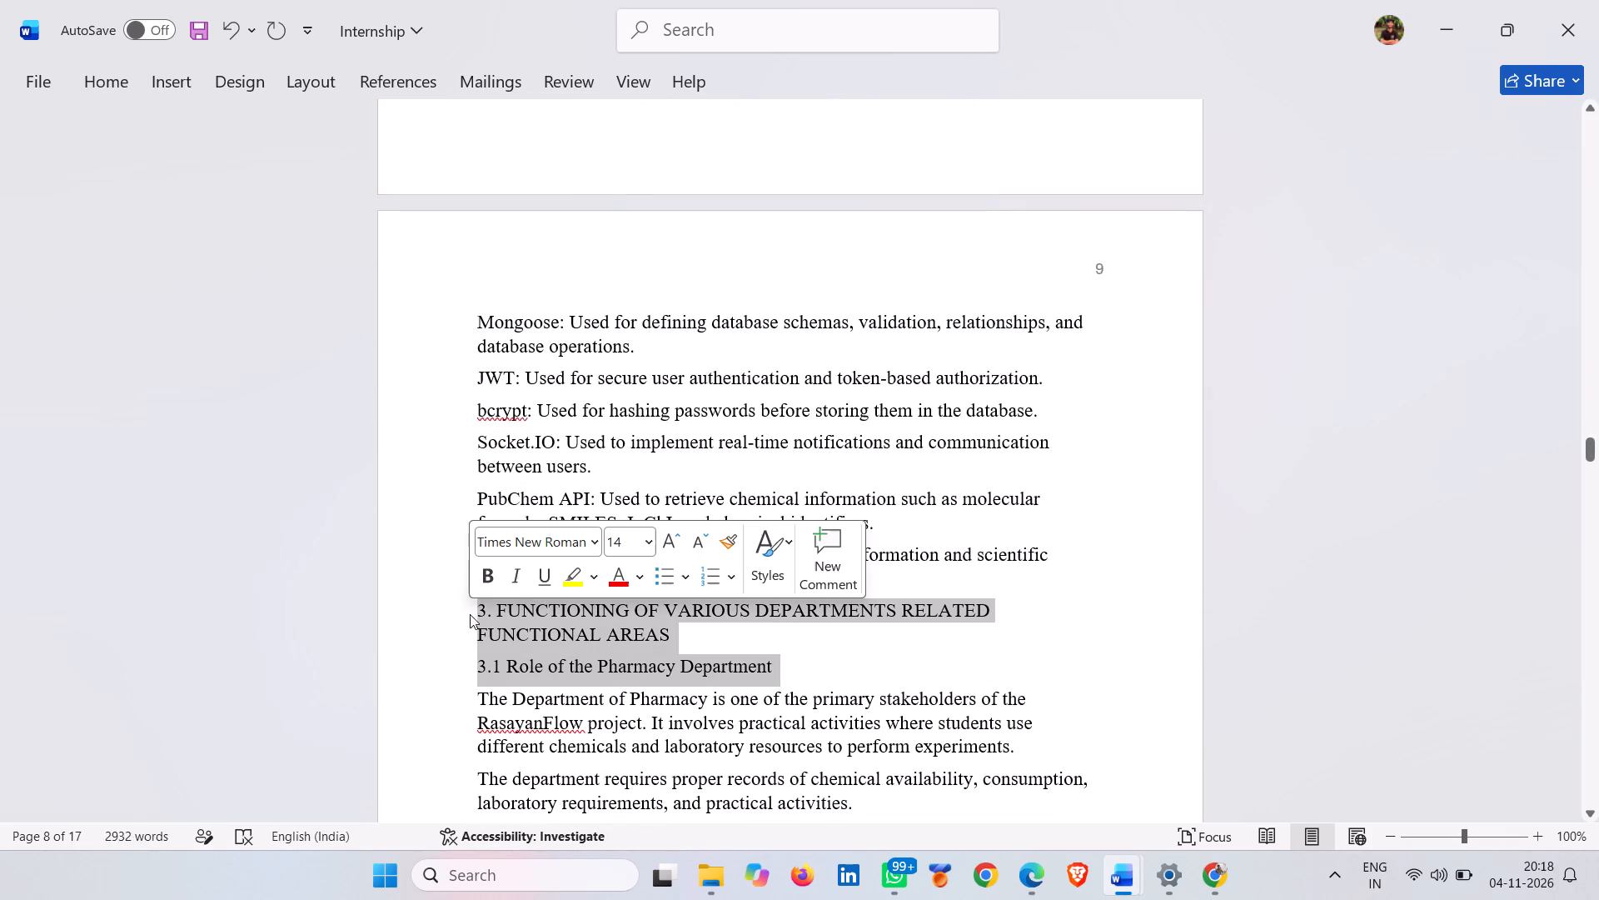
pyautogui.click(491, 580)
pyautogui.click(856, 644)
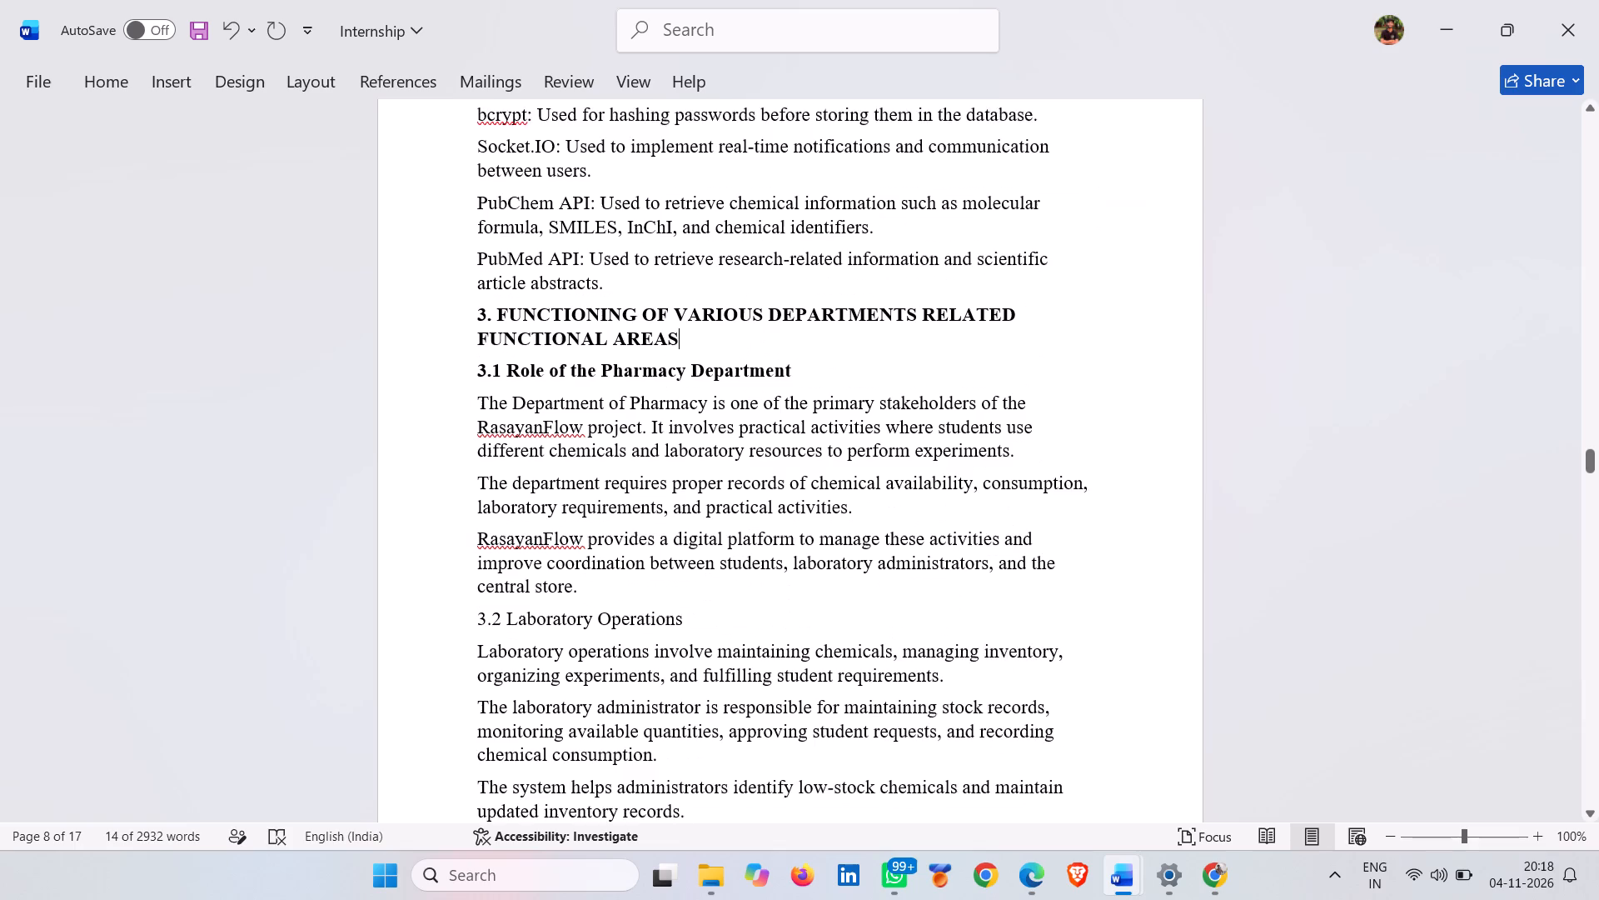
# Make the subheadings 3.2 Laboratory Operations and 3.3 Central Chemical Store Operations bold.
pyautogui.moveTo(695, 565); pyautogui.dragTo(475, 592)
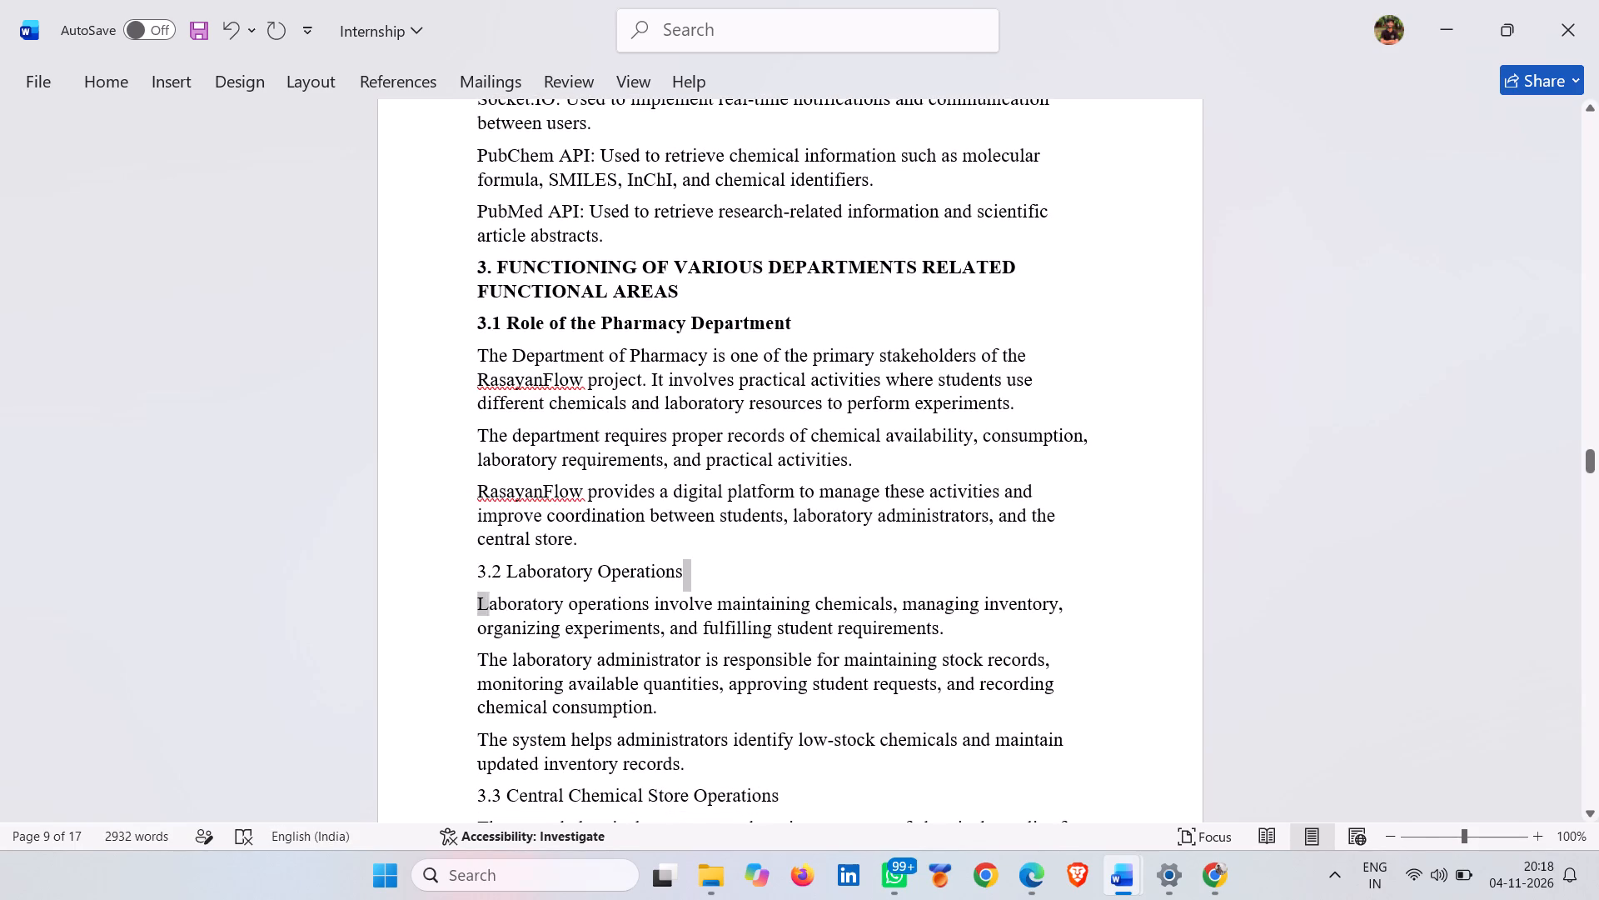
pyautogui.moveTo(475, 592); pyautogui.dragTo(468, 580)
pyautogui.click(493, 544)
pyautogui.click(776, 654)
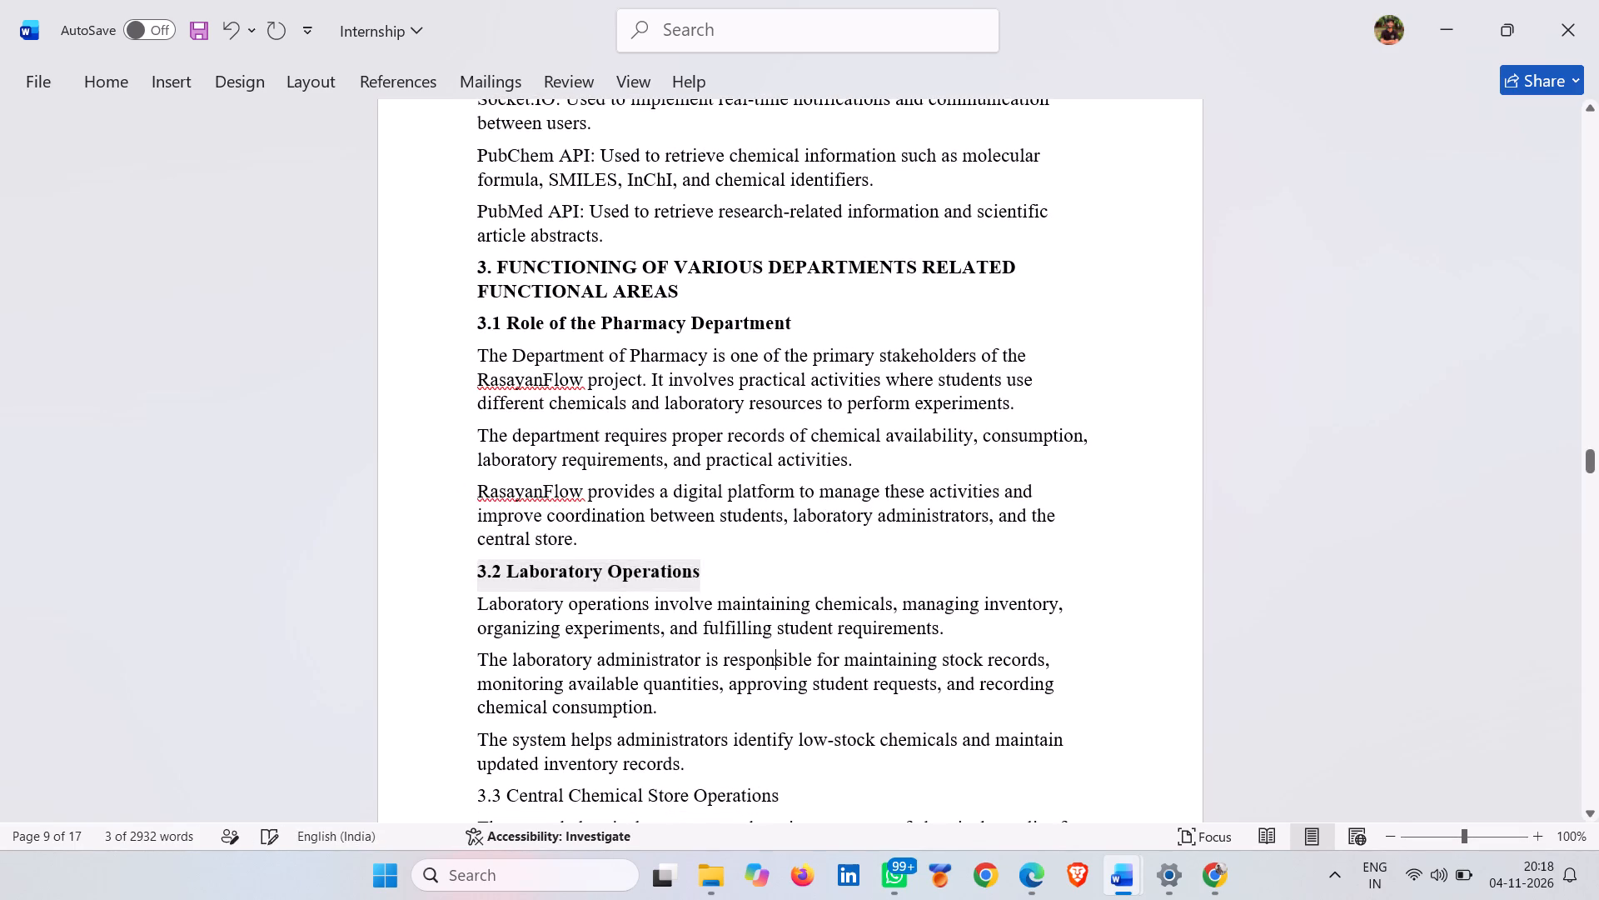
pyautogui.moveTo(794, 570); pyautogui.dragTo(404, 593)
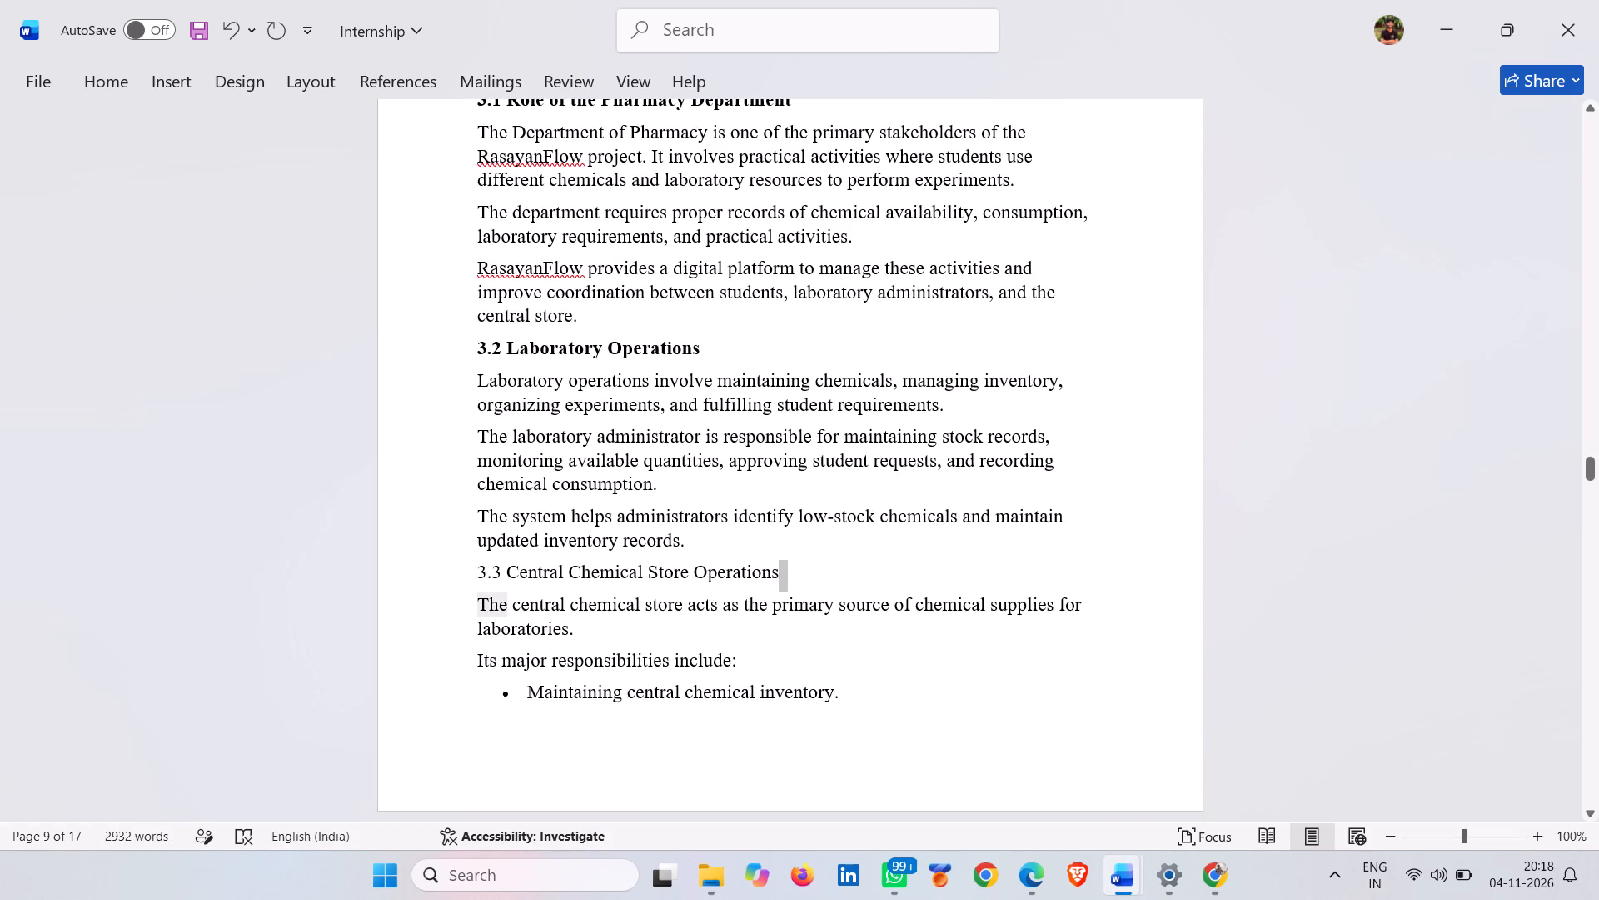
pyautogui.moveTo(404, 593); pyautogui.dragTo(411, 582)
pyautogui.click(417, 558)
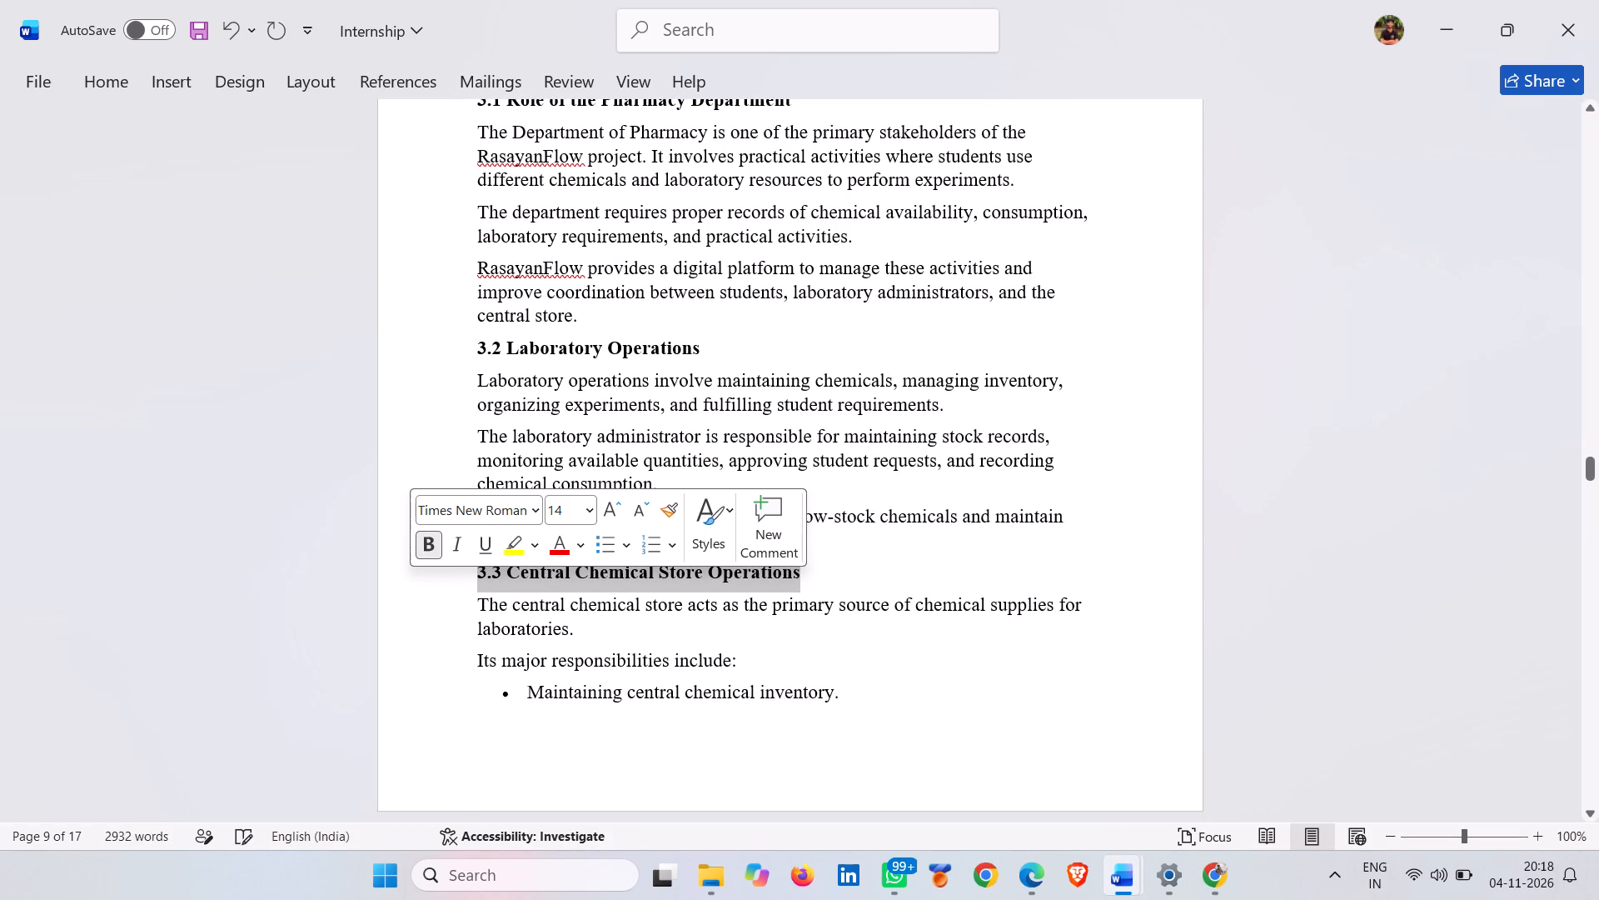
pyautogui.click(620, 658)
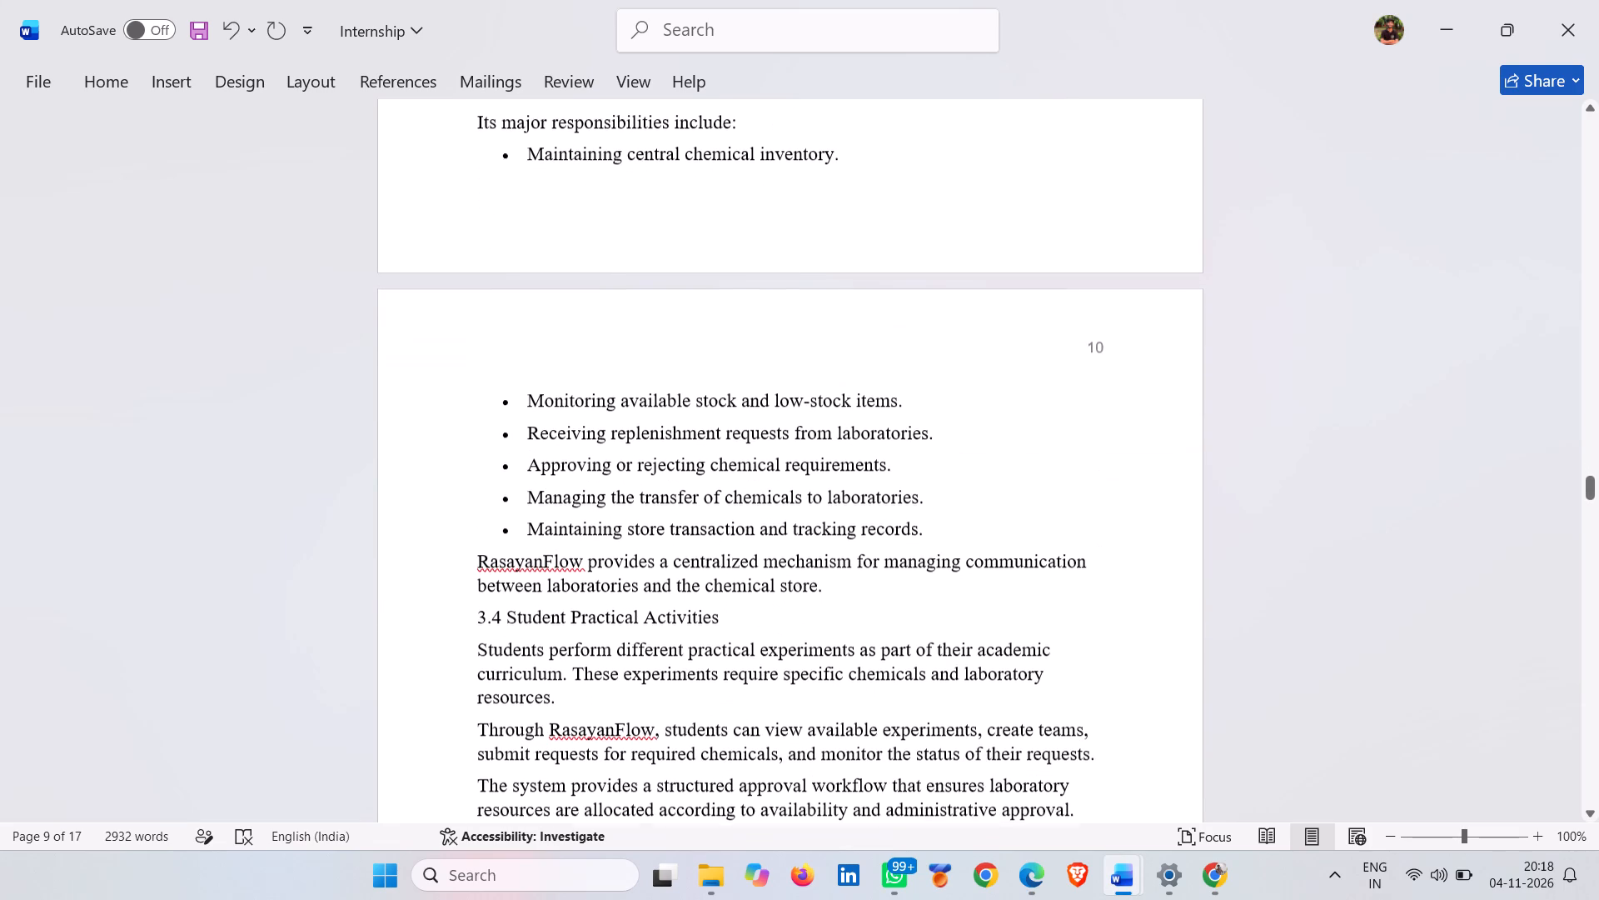
# Make the subheadings 3.4 Student Practical Activities and 3.5 Coordination Between Different Functional Areas bold.
pyautogui.moveTo(724, 603); pyautogui.dragTo(426, 607)
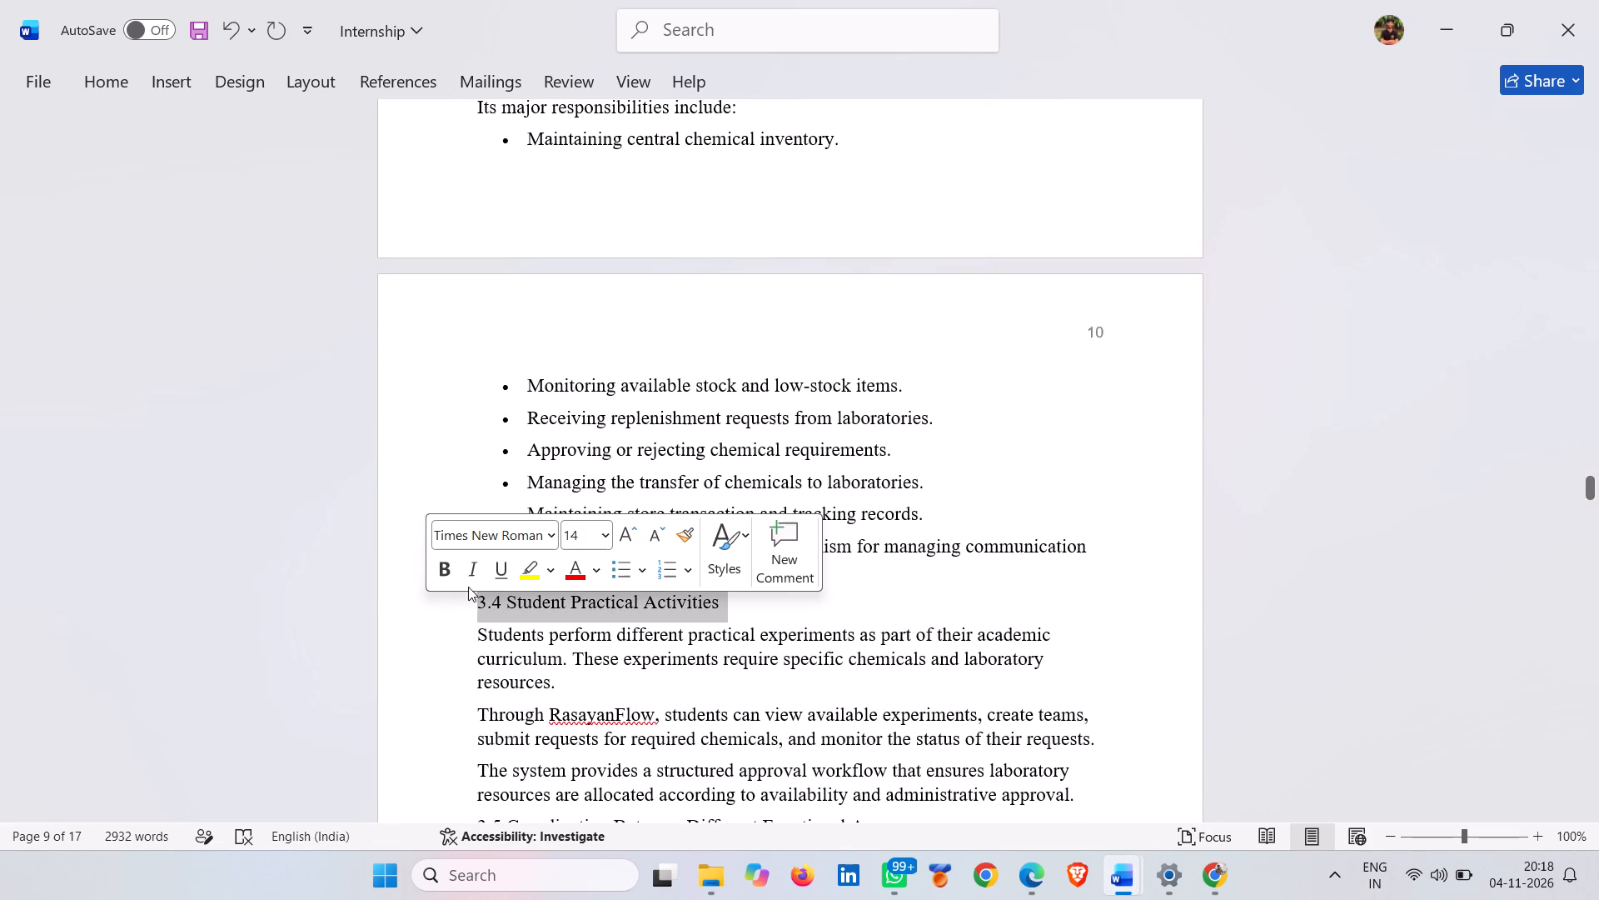
pyautogui.click(441, 571)
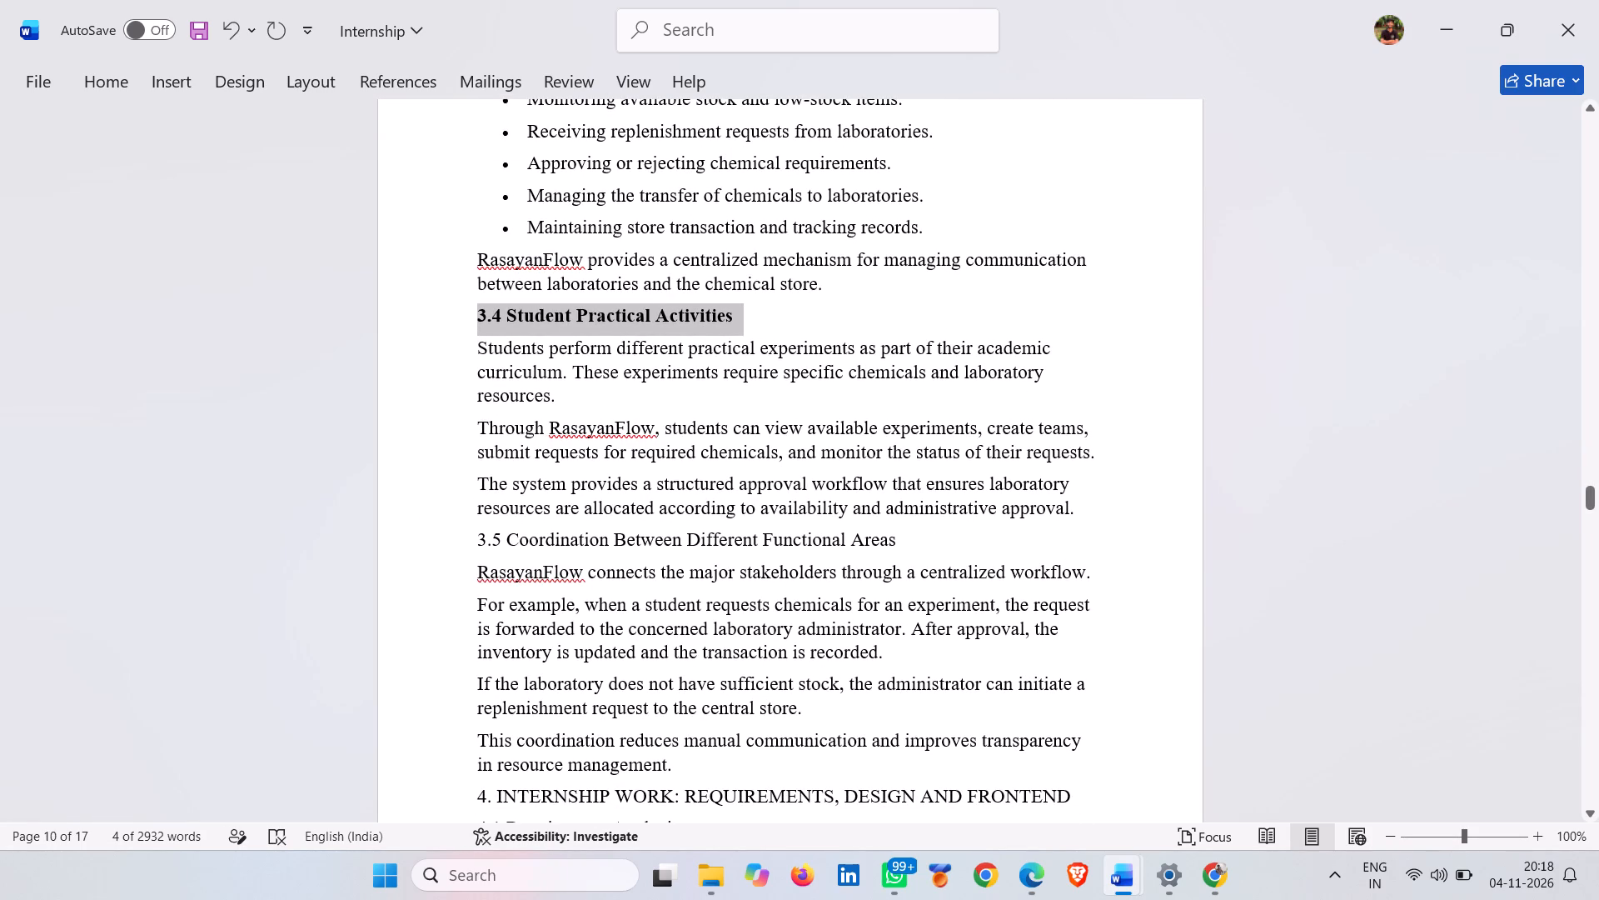
pyautogui.moveTo(900, 543); pyautogui.dragTo(409, 547)
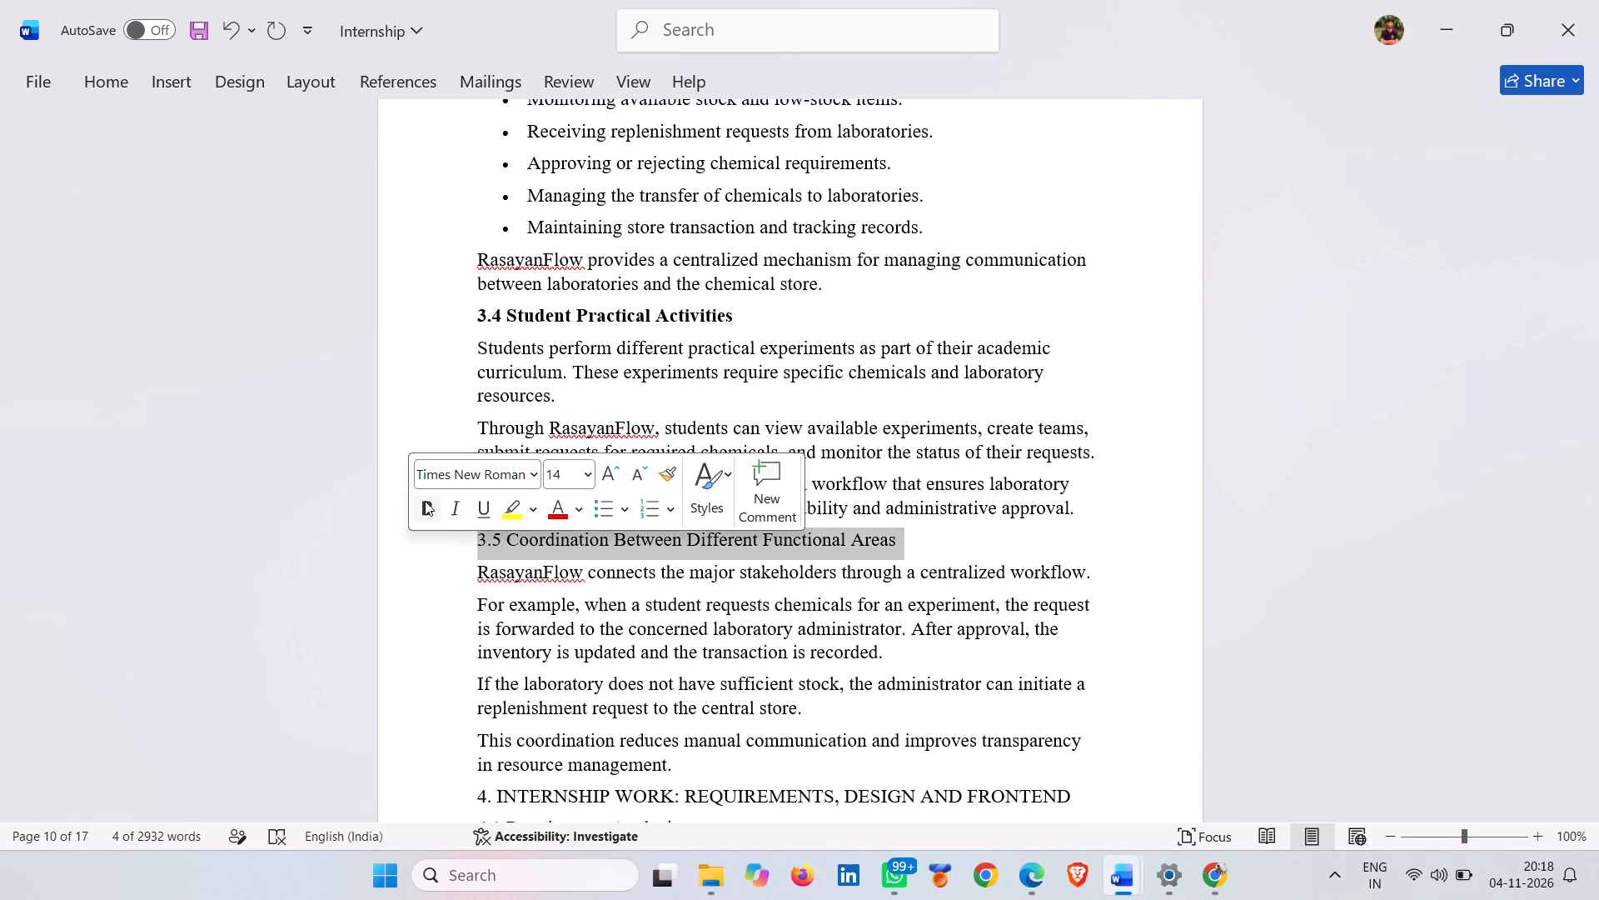
pyautogui.click(425, 501)
pyautogui.click(550, 560)
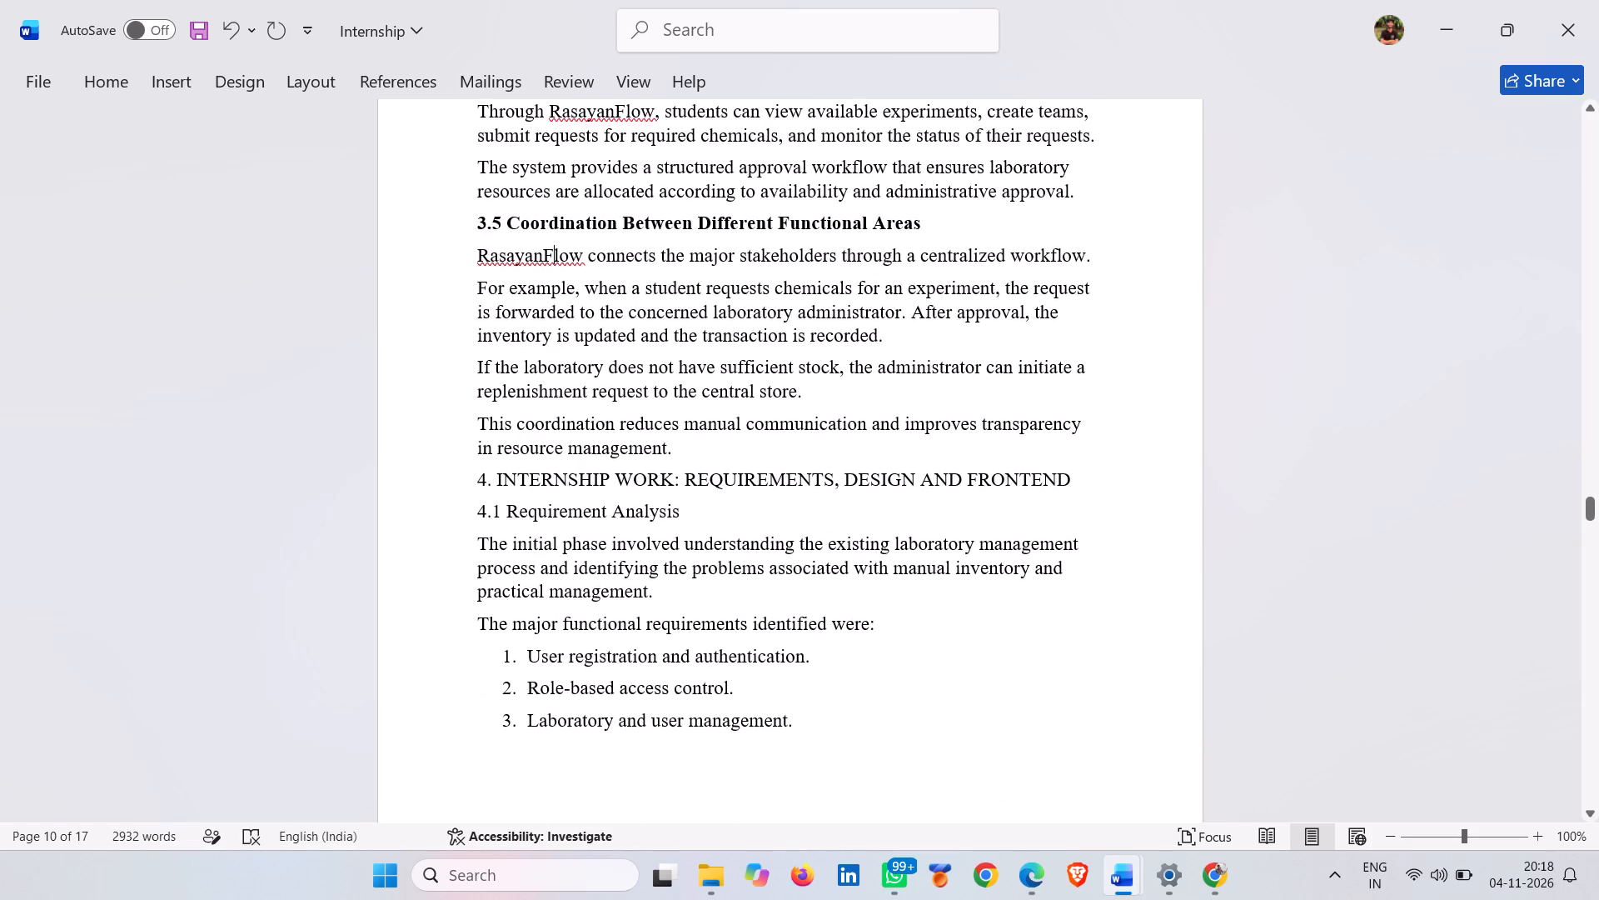
# Make the headings 4. INTERNSHIP WORK: REQUIREMENTS, DESIGN AND FRONTEND and 4.1 Requirement Analysis bold.
pyautogui.moveTo(682, 513); pyautogui.dragTo(491, 492)
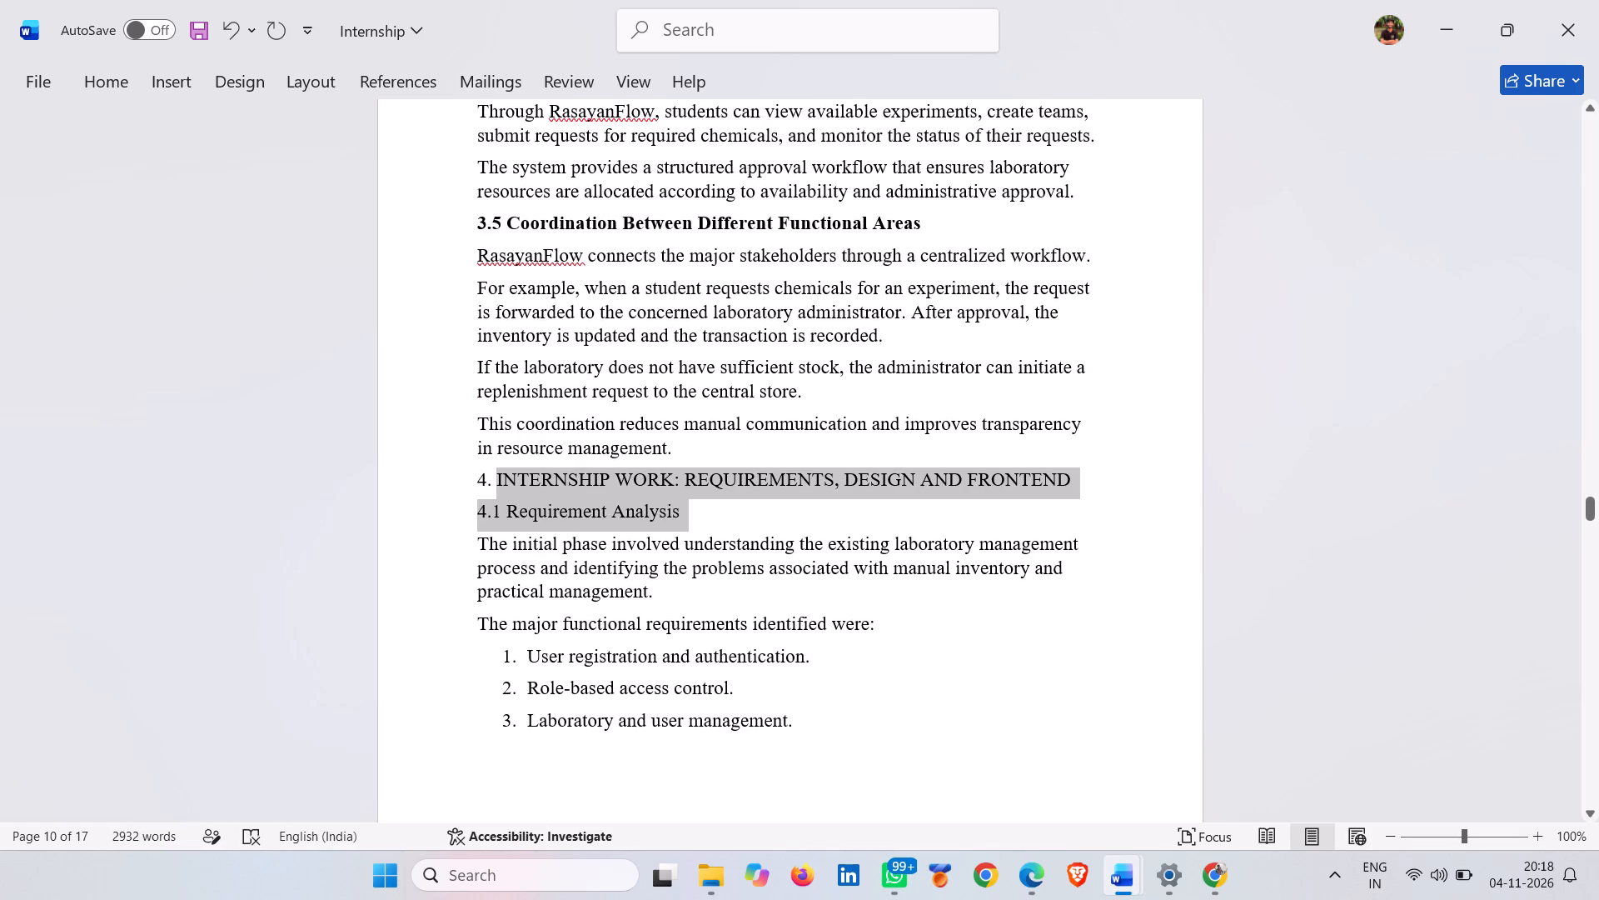
pyautogui.moveTo(491, 492); pyautogui.dragTo(476, 479)
pyautogui.click(504, 443)
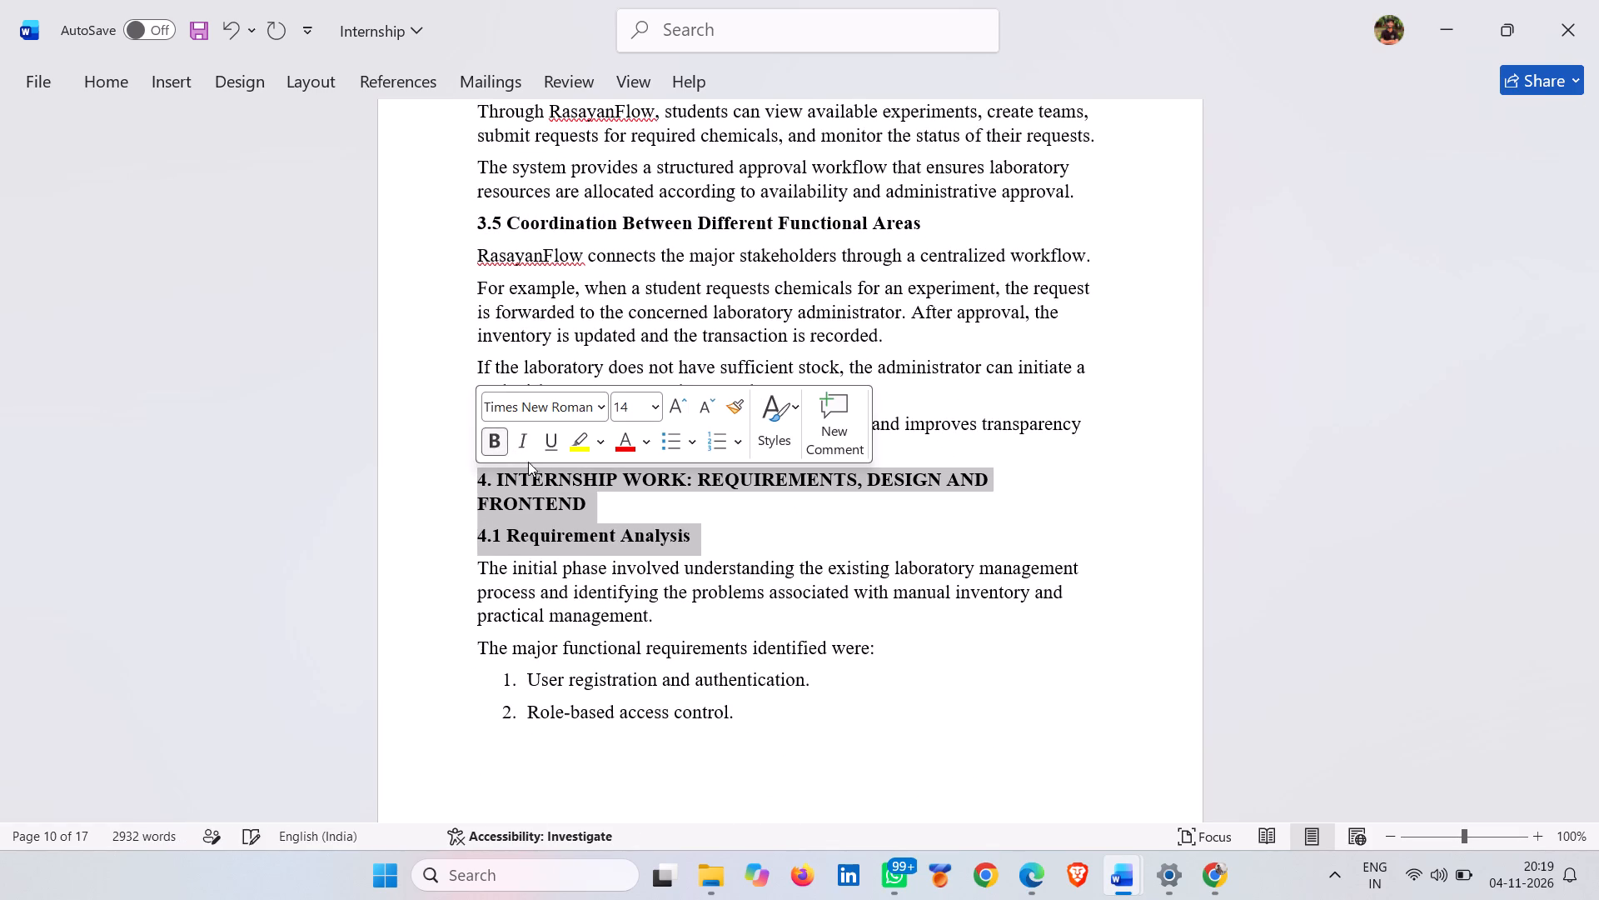
pyautogui.click(563, 502)
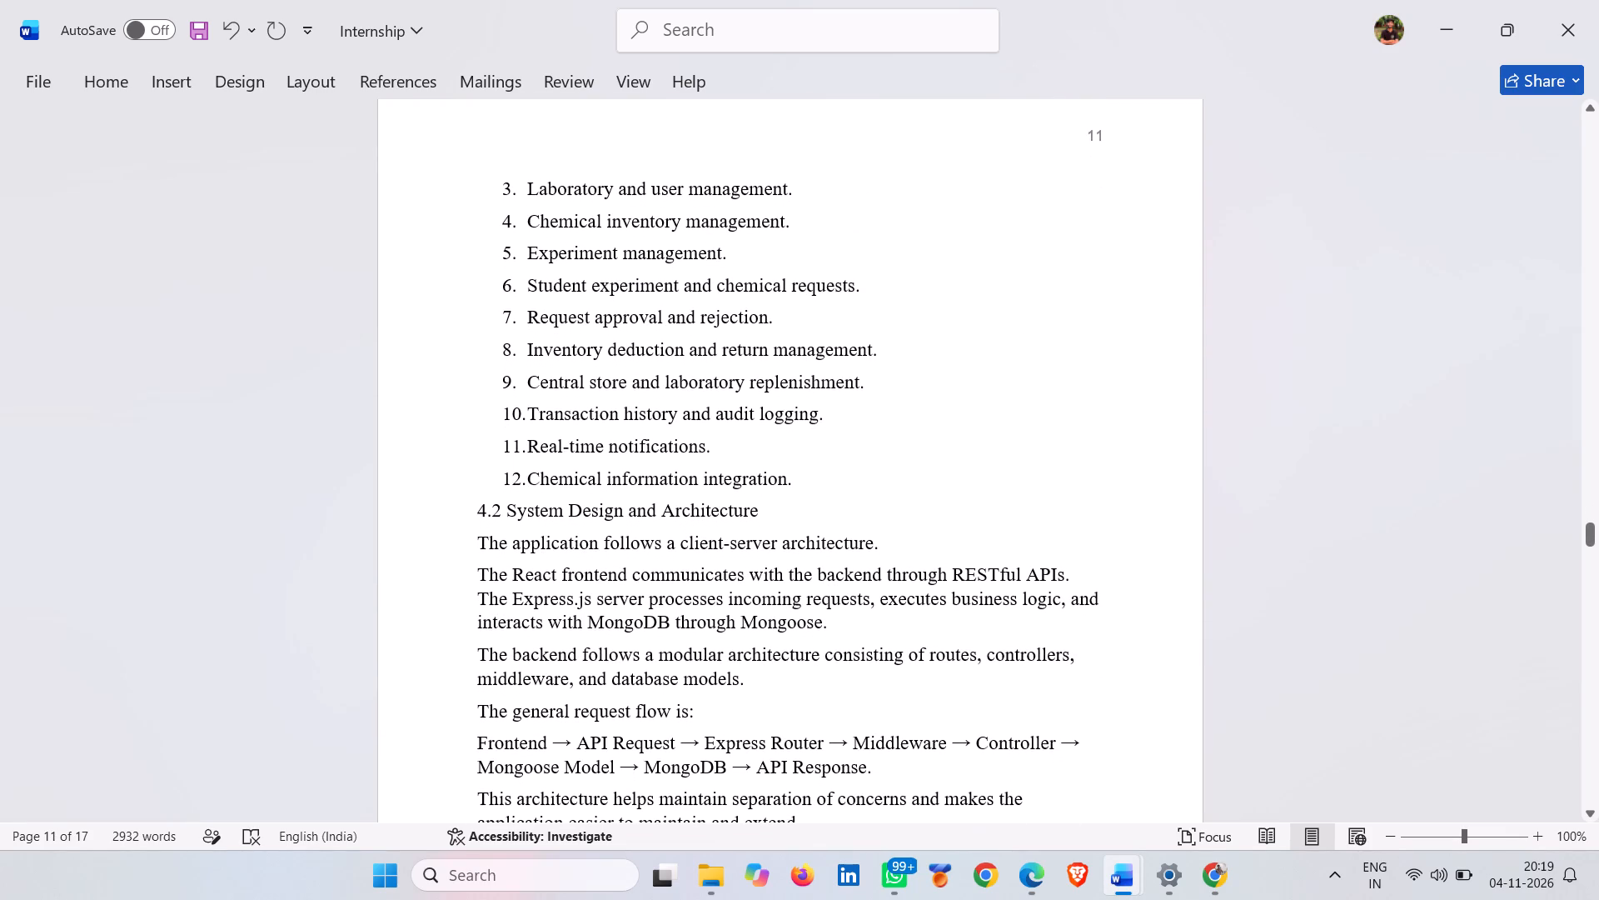
# Make the subheadings 4.2 System Design and Architecture and 4.3 Backend Development bold.
pyautogui.moveTo(765, 512); pyautogui.dragTo(441, 522)
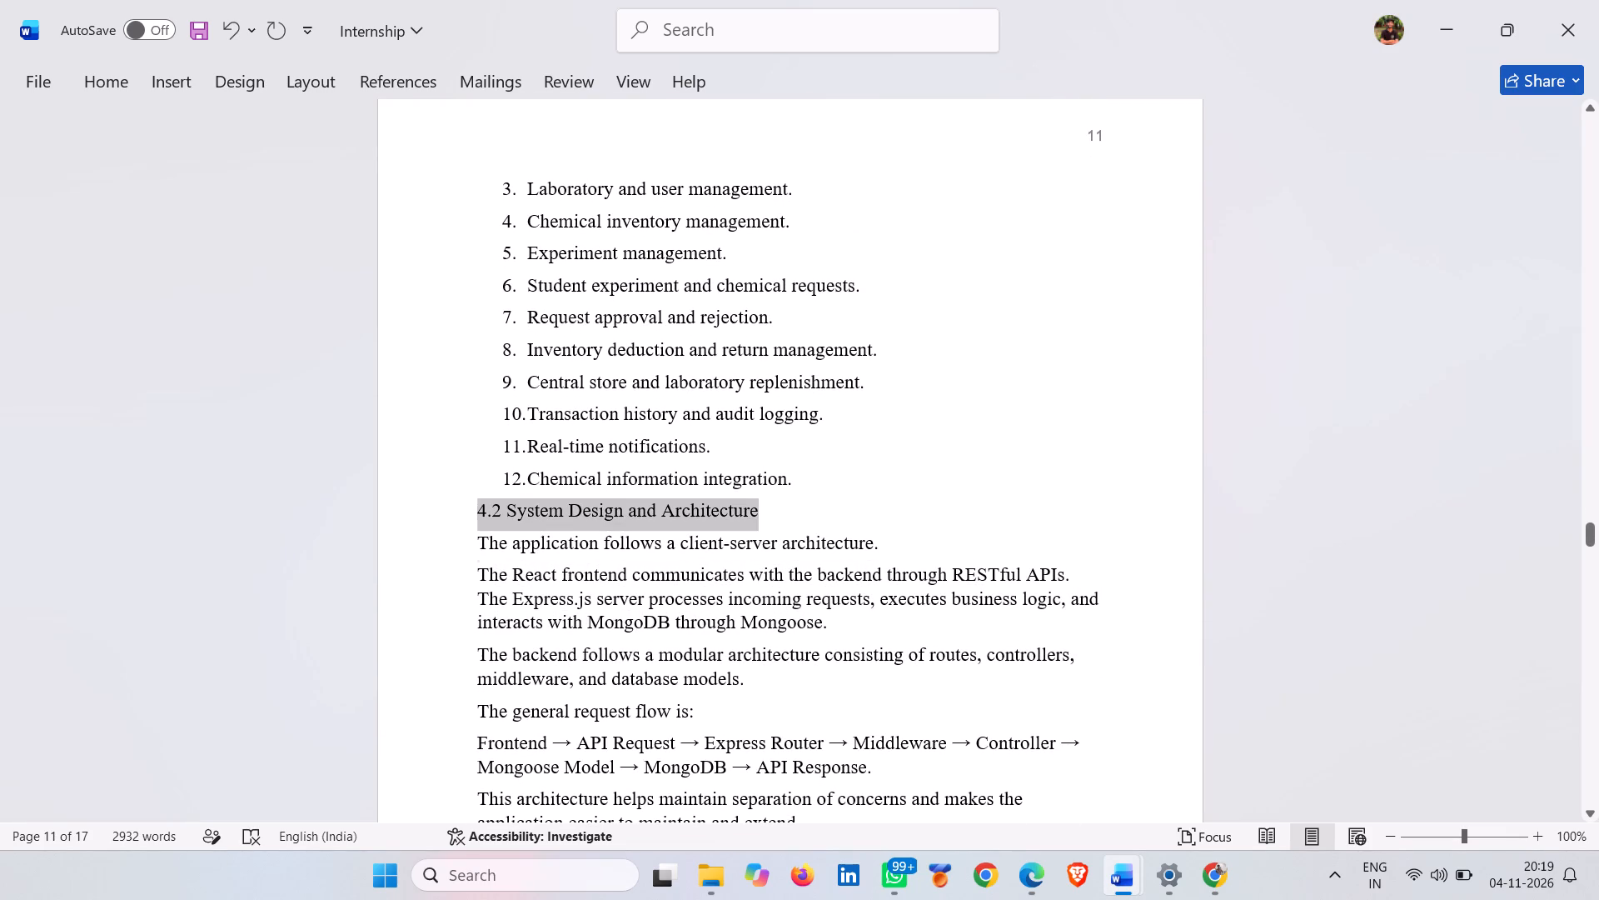
pyautogui.moveTo(441, 522); pyautogui.dragTo(447, 516)
pyautogui.click(465, 470)
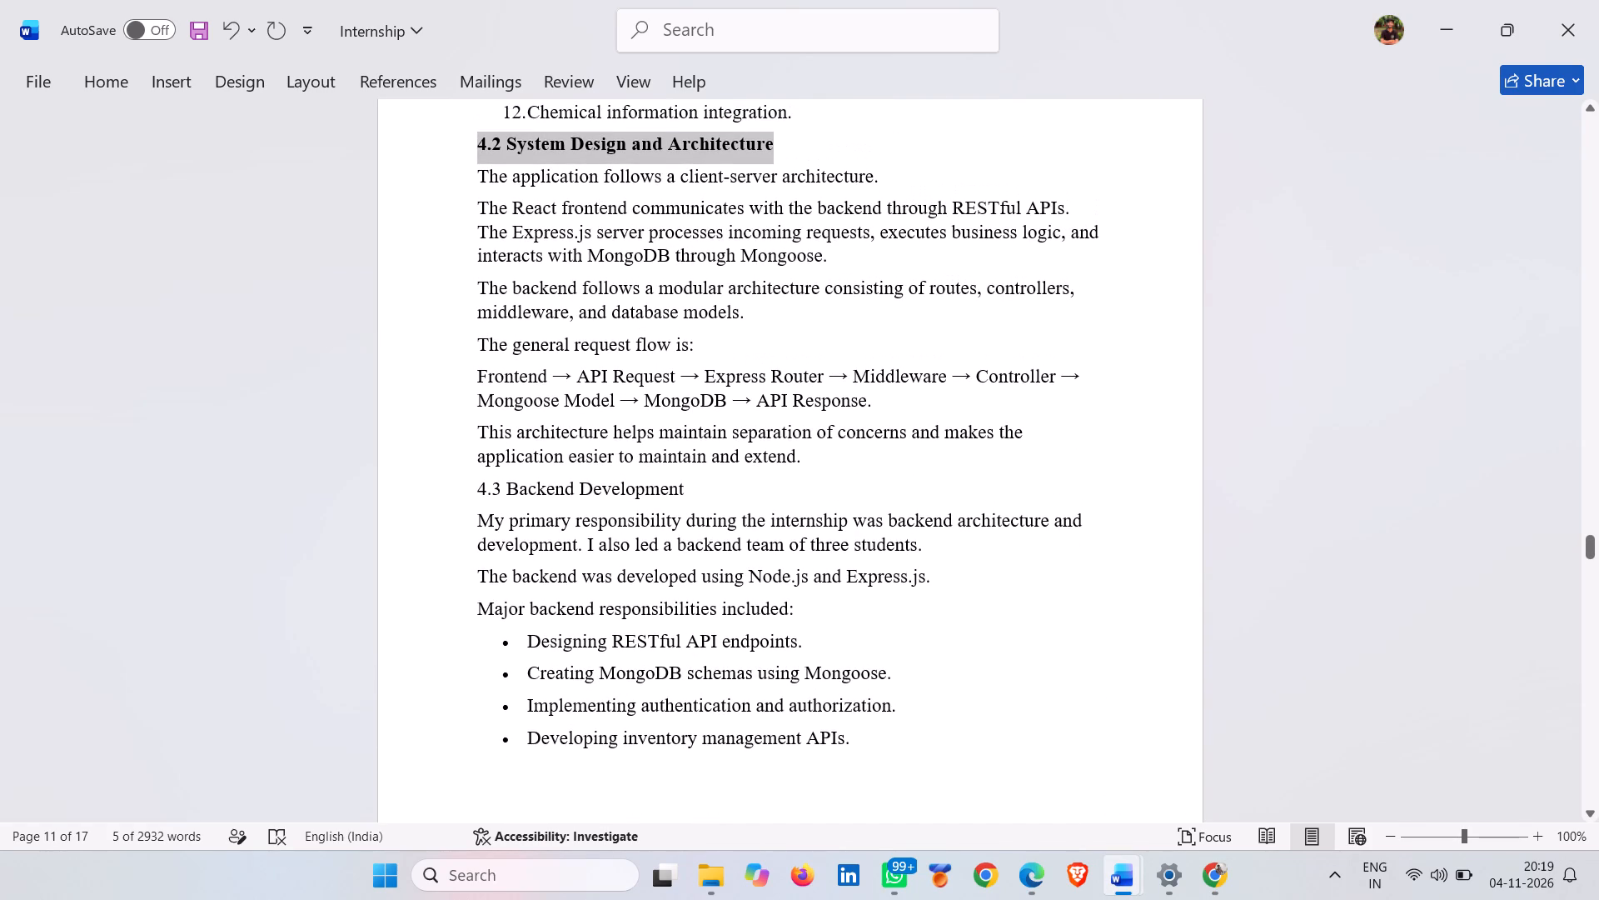
pyautogui.moveTo(685, 502); pyautogui.dragTo(446, 485)
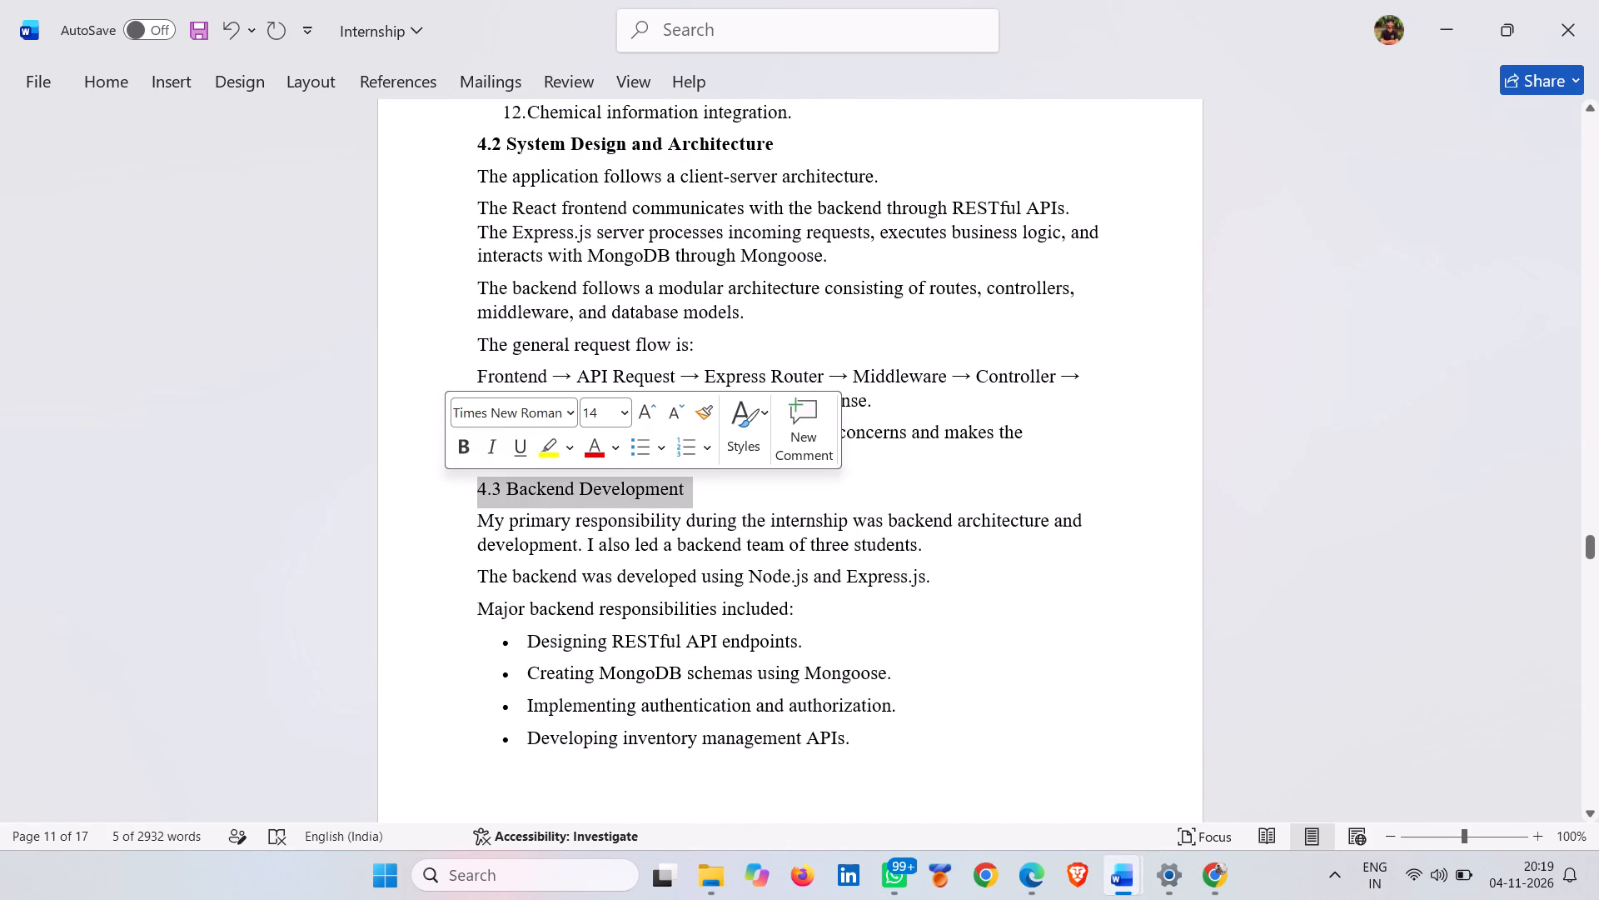
pyautogui.click(460, 452)
pyautogui.click(975, 501)
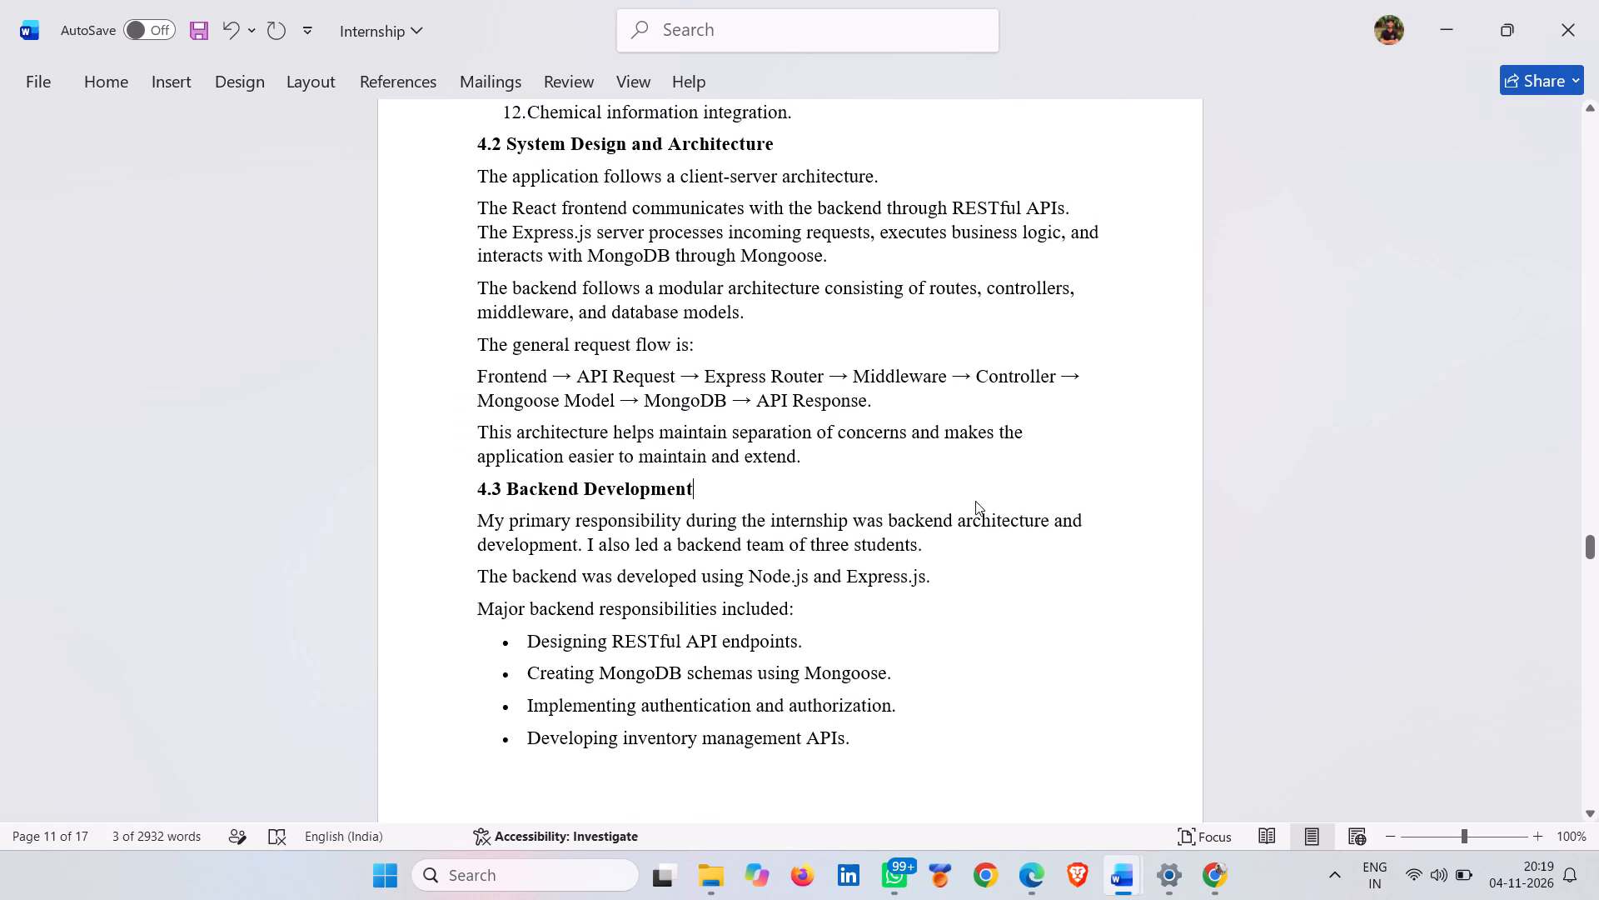
# Make the general request flow line in section 4.2, from Frontend through API Response, bold.
pyautogui.moveTo(879, 403); pyautogui.dragTo(800, 390)
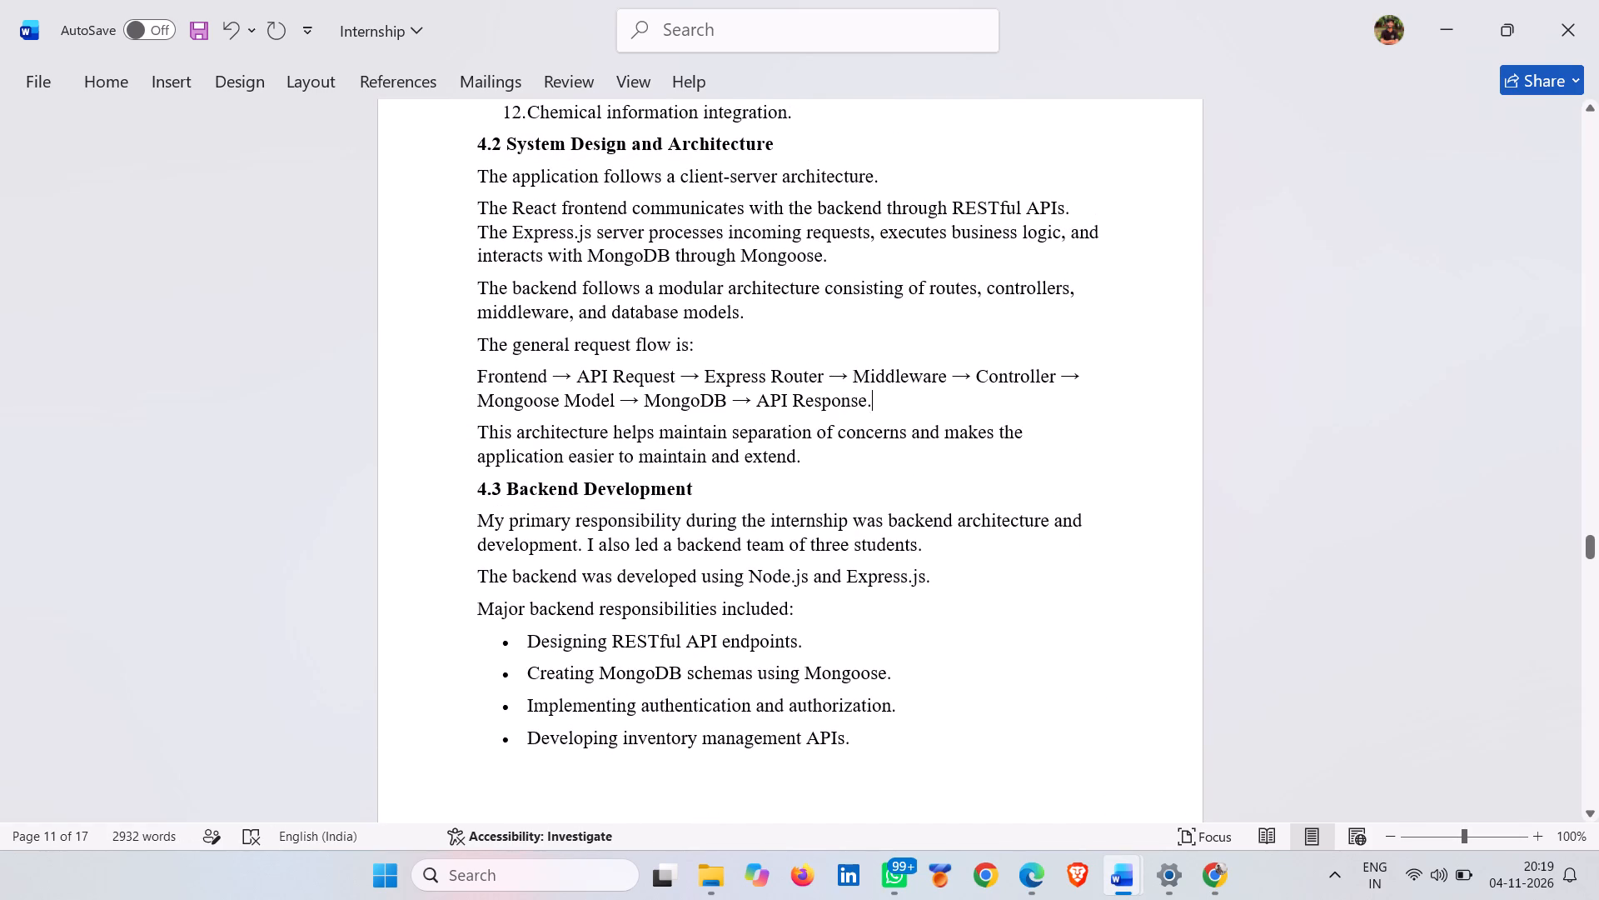
pyautogui.moveTo(800, 390); pyautogui.dragTo(504, 371)
pyautogui.click(527, 334)
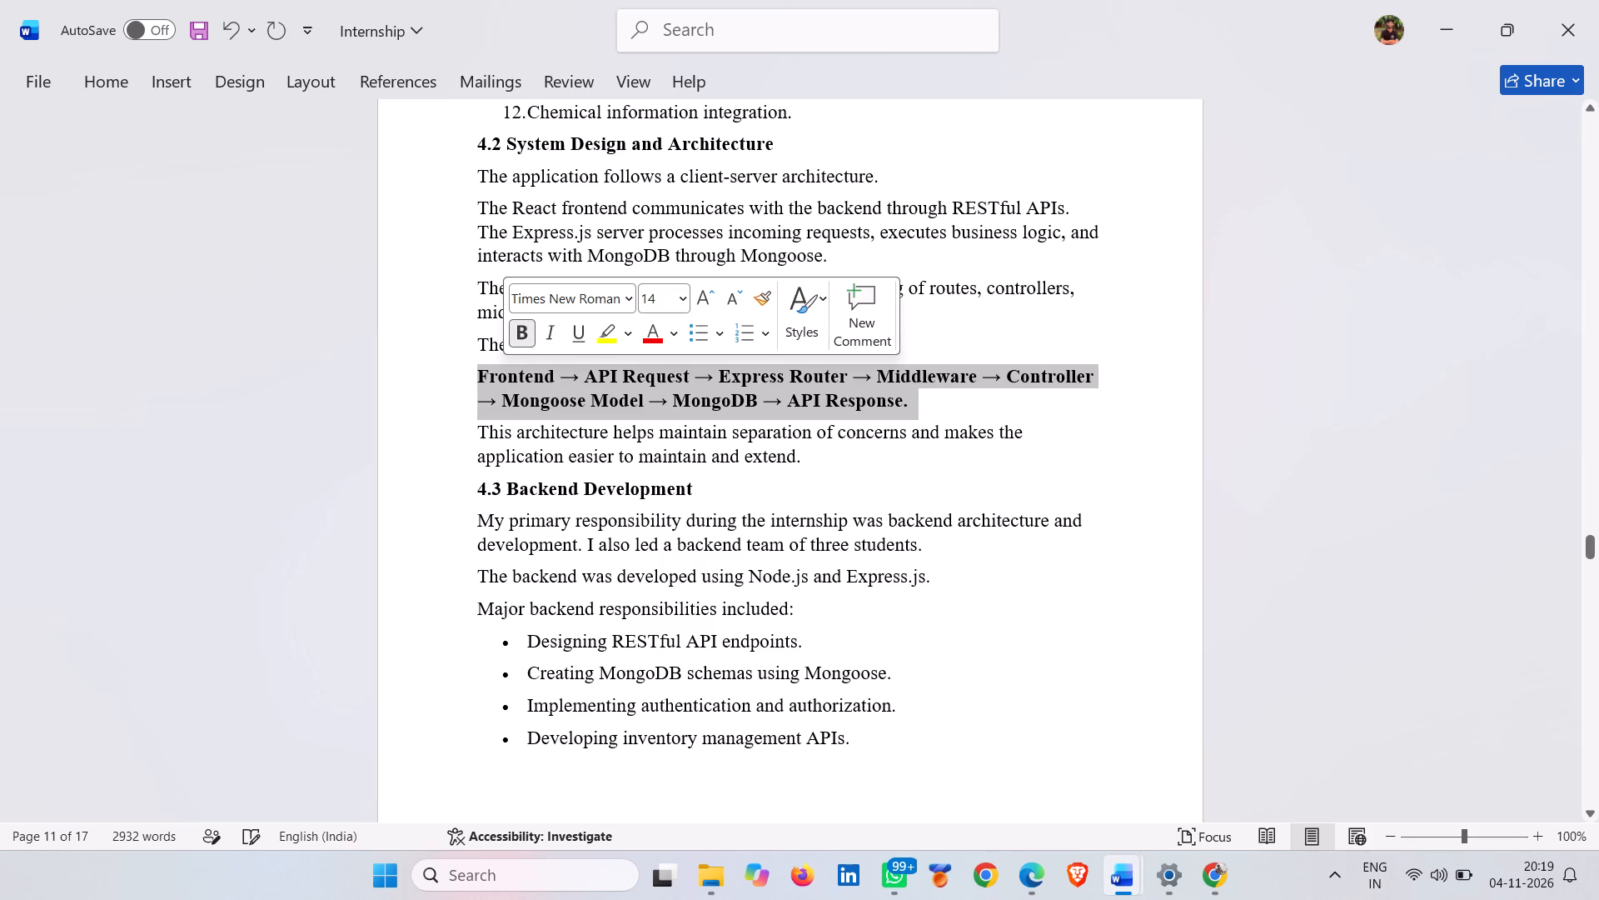
pyautogui.click(808, 440)
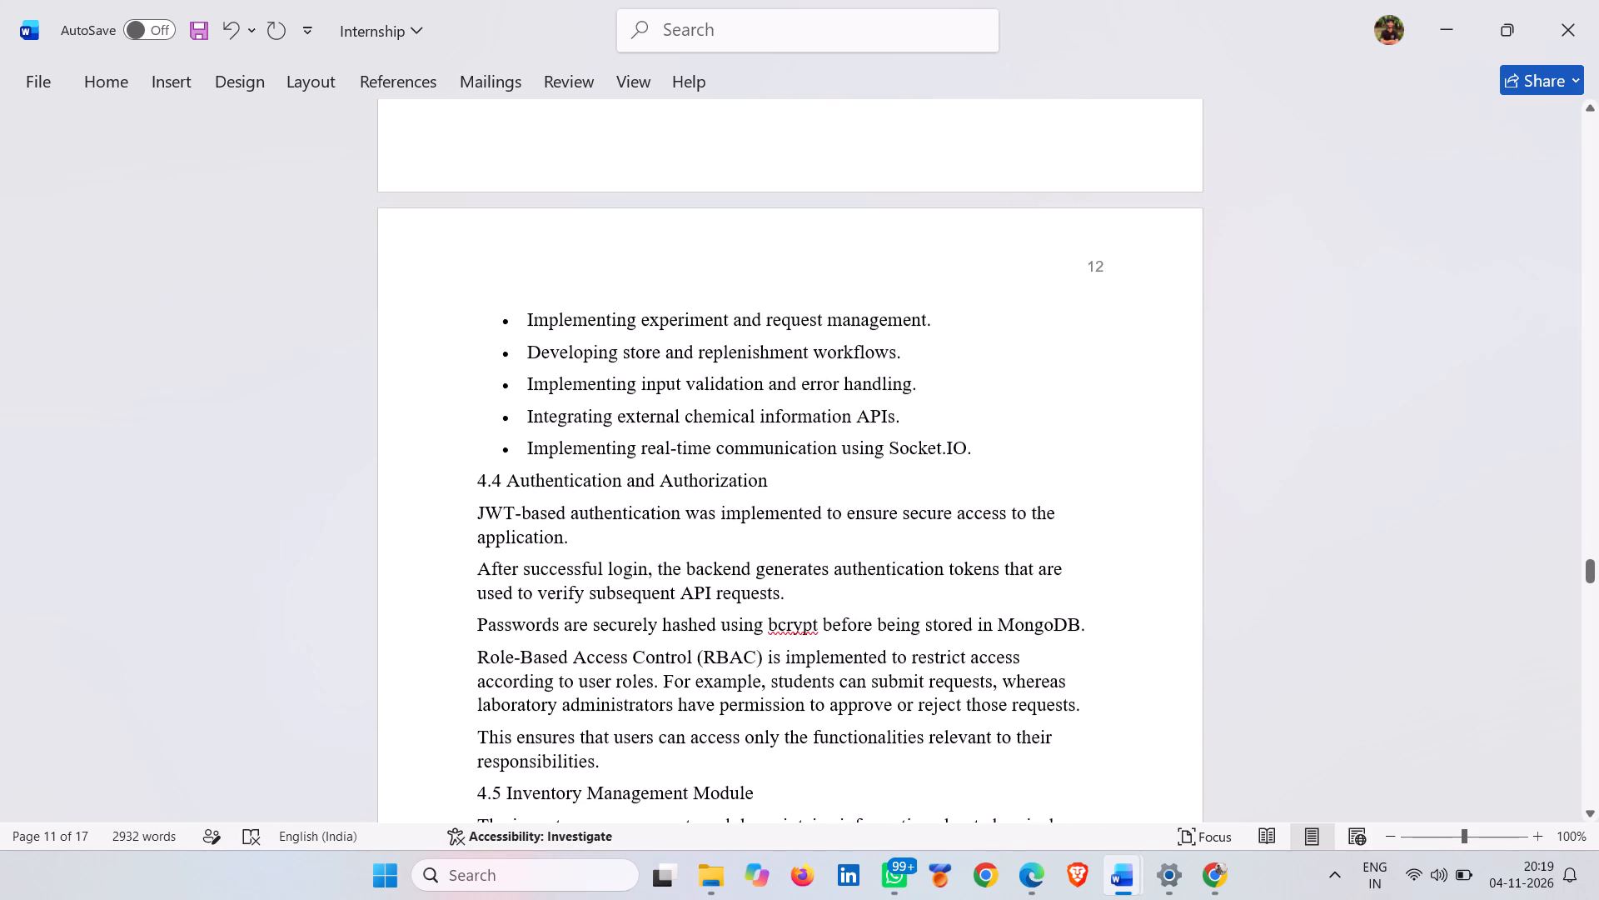
# Make the subheadings 4.4 Authentication and Authorization and 4.5 Inventory Management Module bold.
pyautogui.moveTo(774, 492); pyautogui.dragTo(476, 490)
pyautogui.click(486, 451)
pyautogui.click(630, 575)
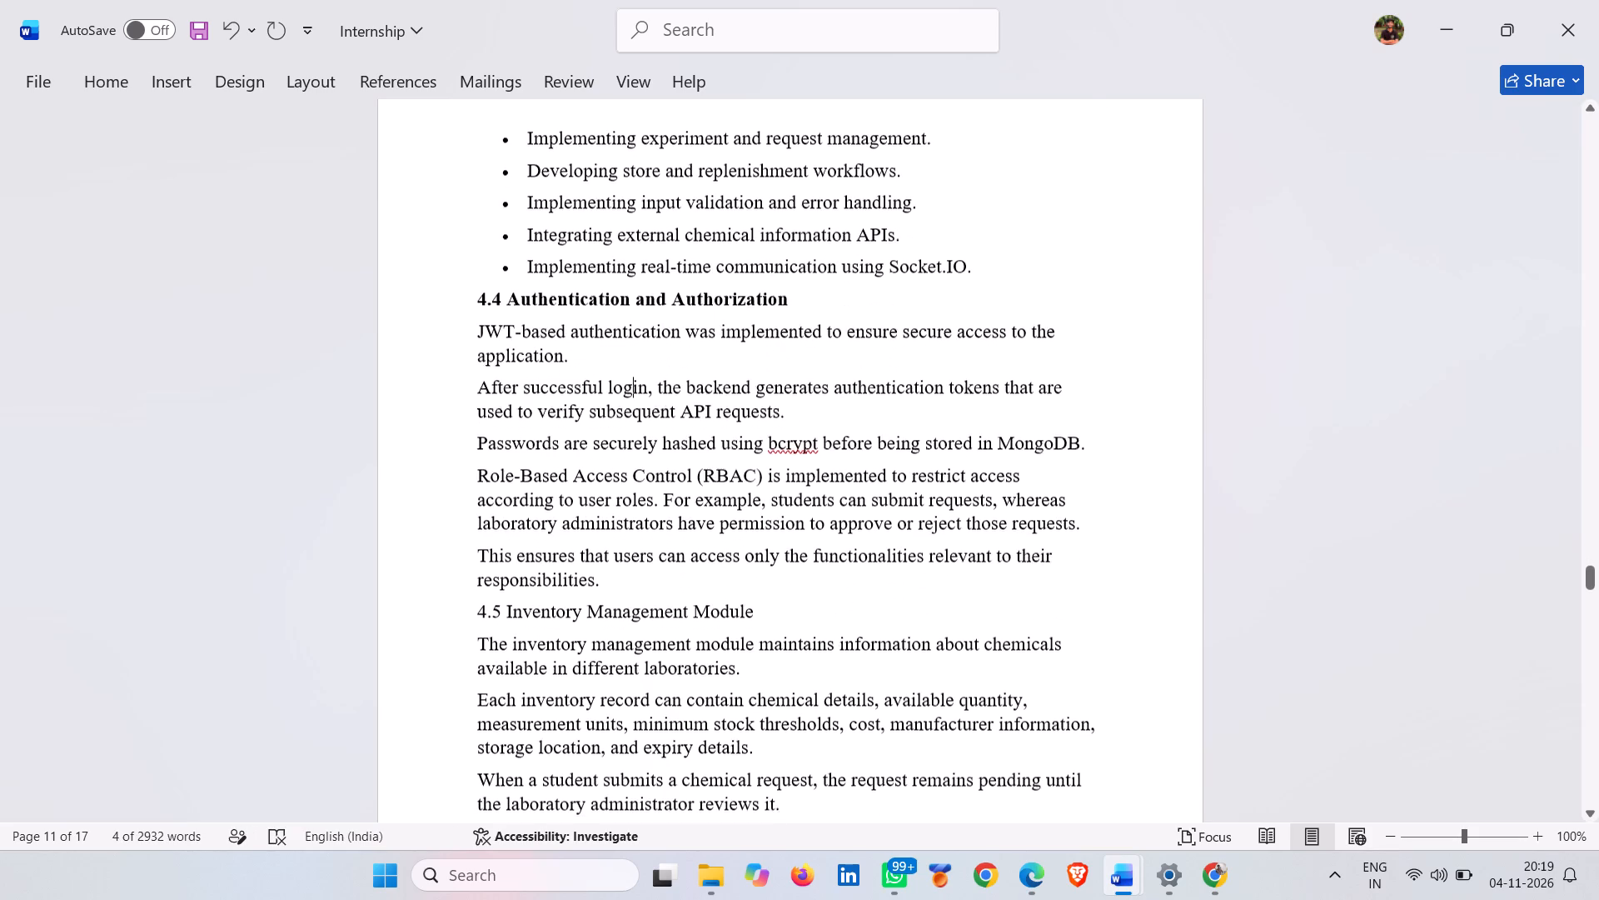
pyautogui.moveTo(766, 529); pyautogui.dragTo(466, 534)
pyautogui.click(479, 500)
pyautogui.click(646, 697)
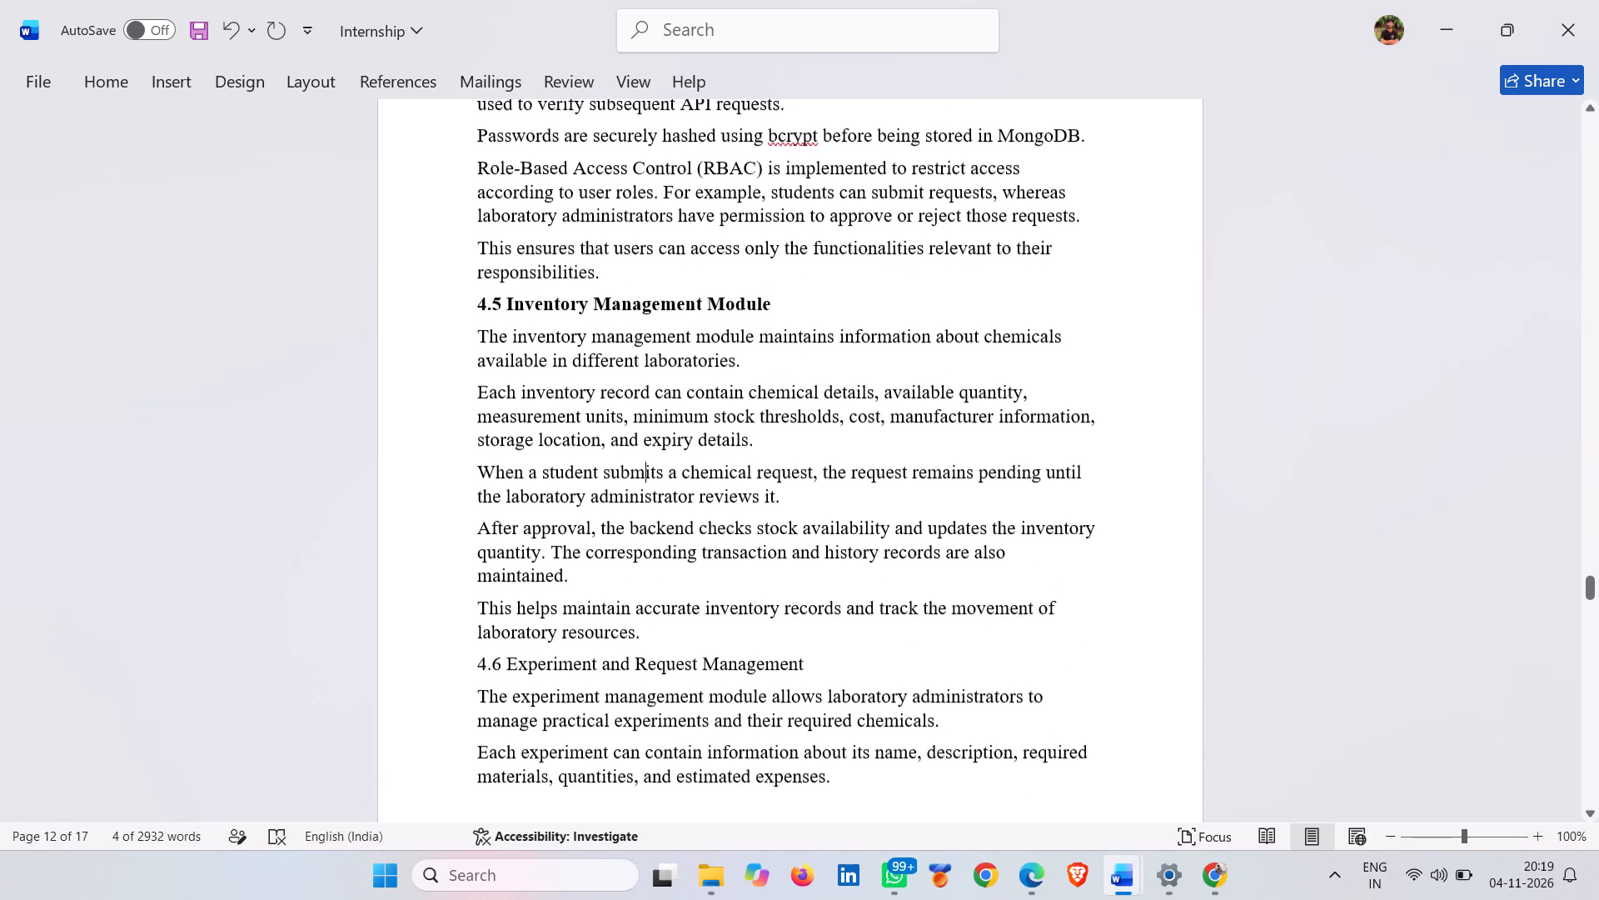
# Make the subheadings 4.6 Experiment and Request Management and 4.7 Central Store Integration bold.
pyautogui.moveTo(808, 564); pyautogui.dragTo(477, 557)
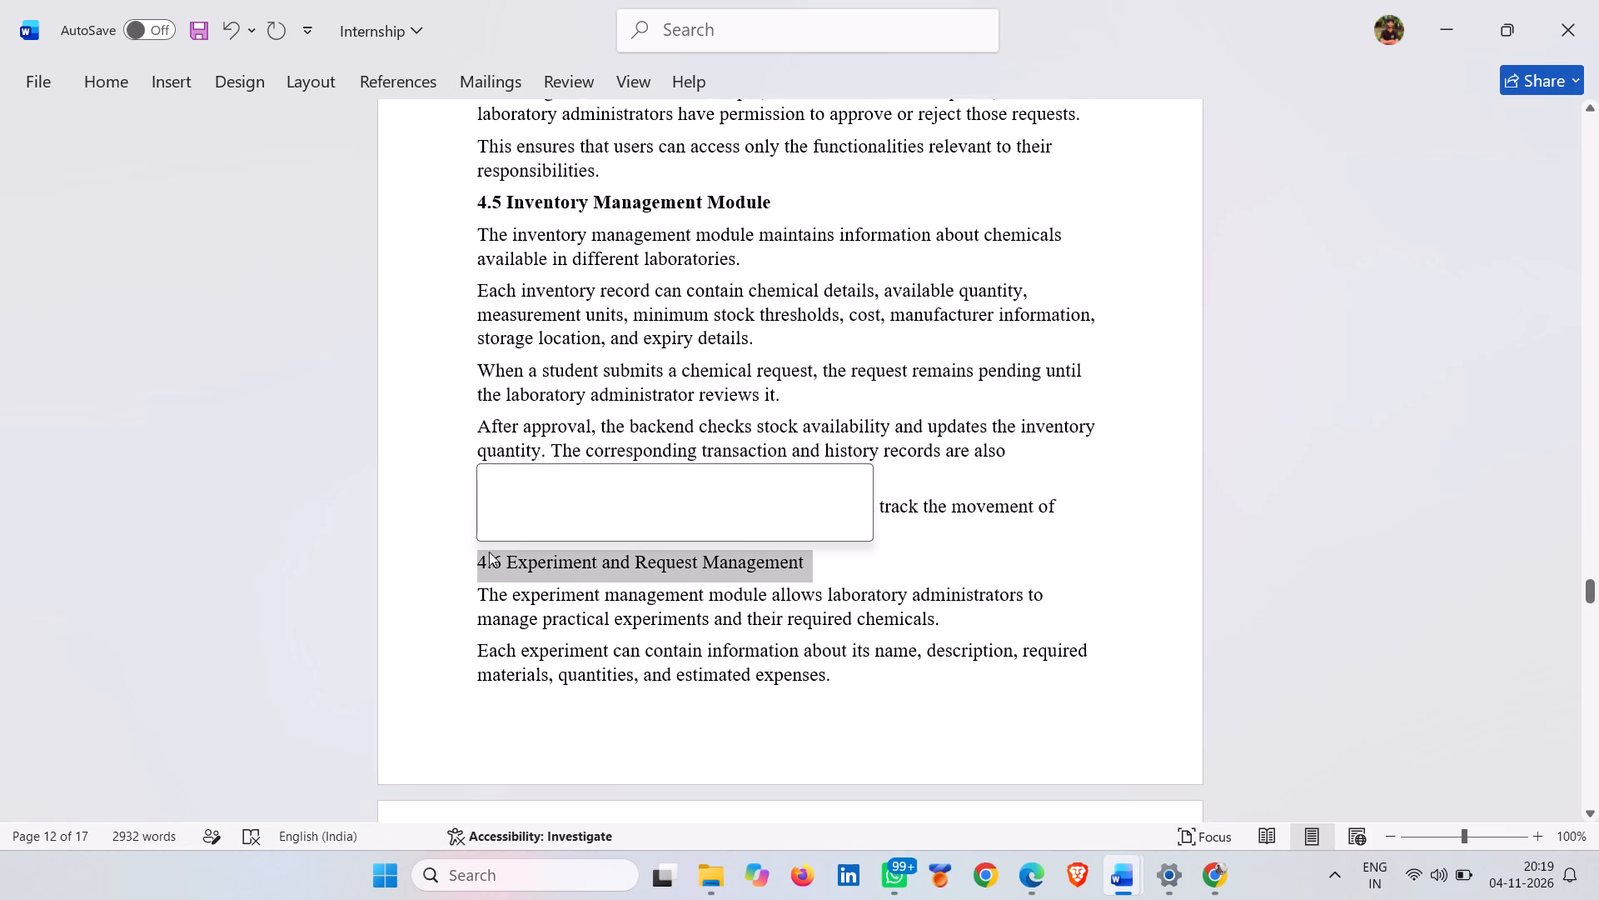
pyautogui.click(500, 513)
pyautogui.click(649, 569)
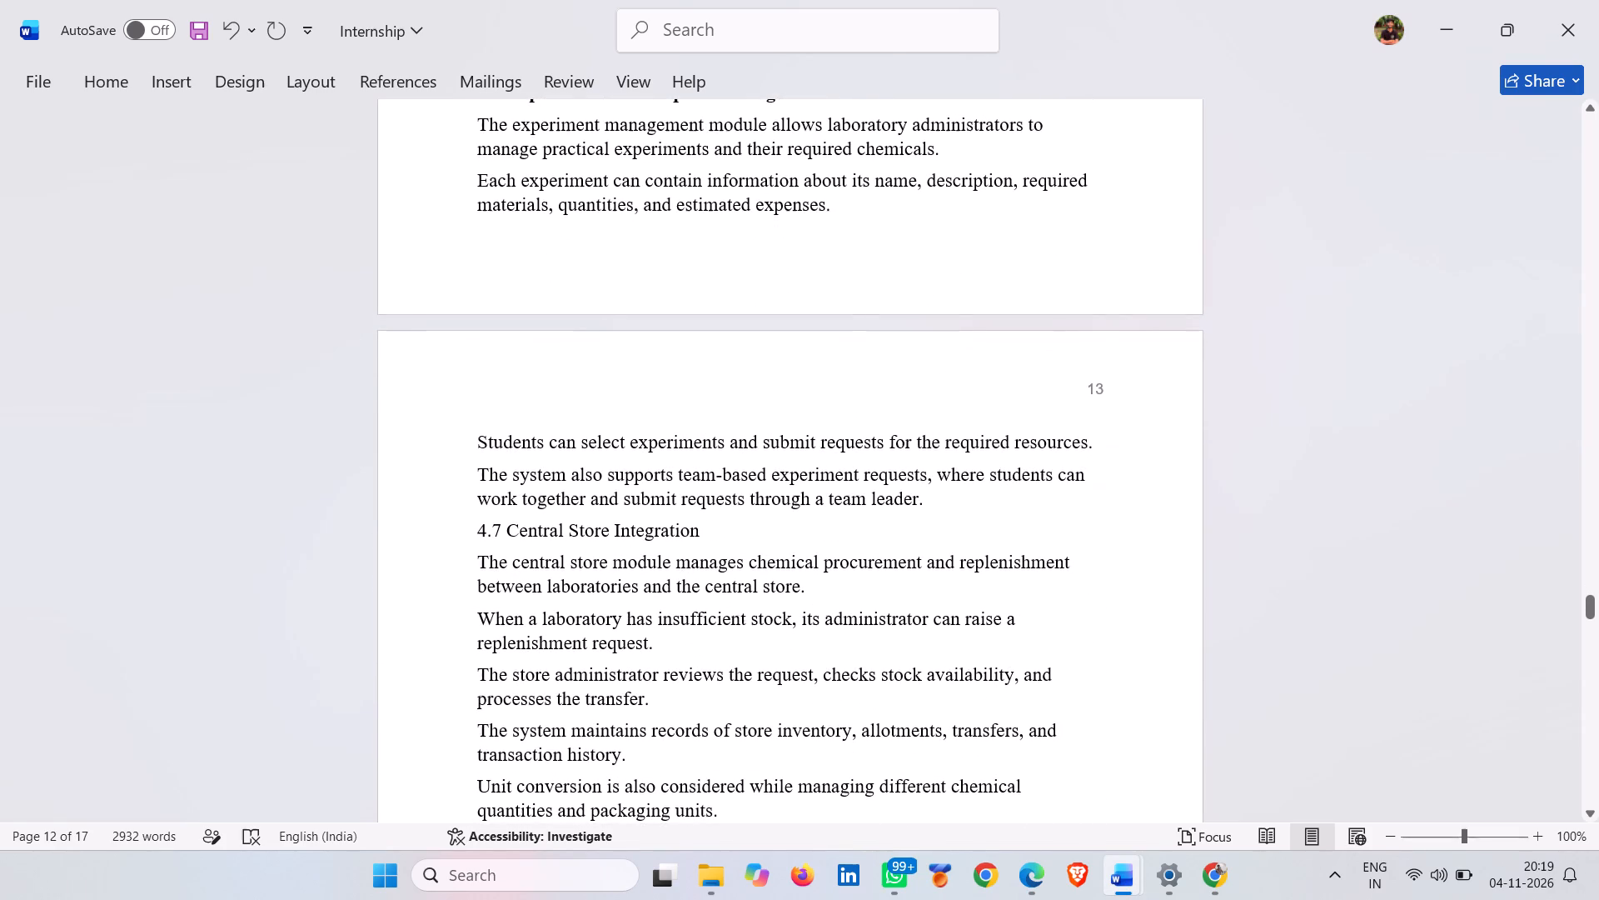
pyautogui.moveTo(712, 537); pyautogui.dragTo(421, 520)
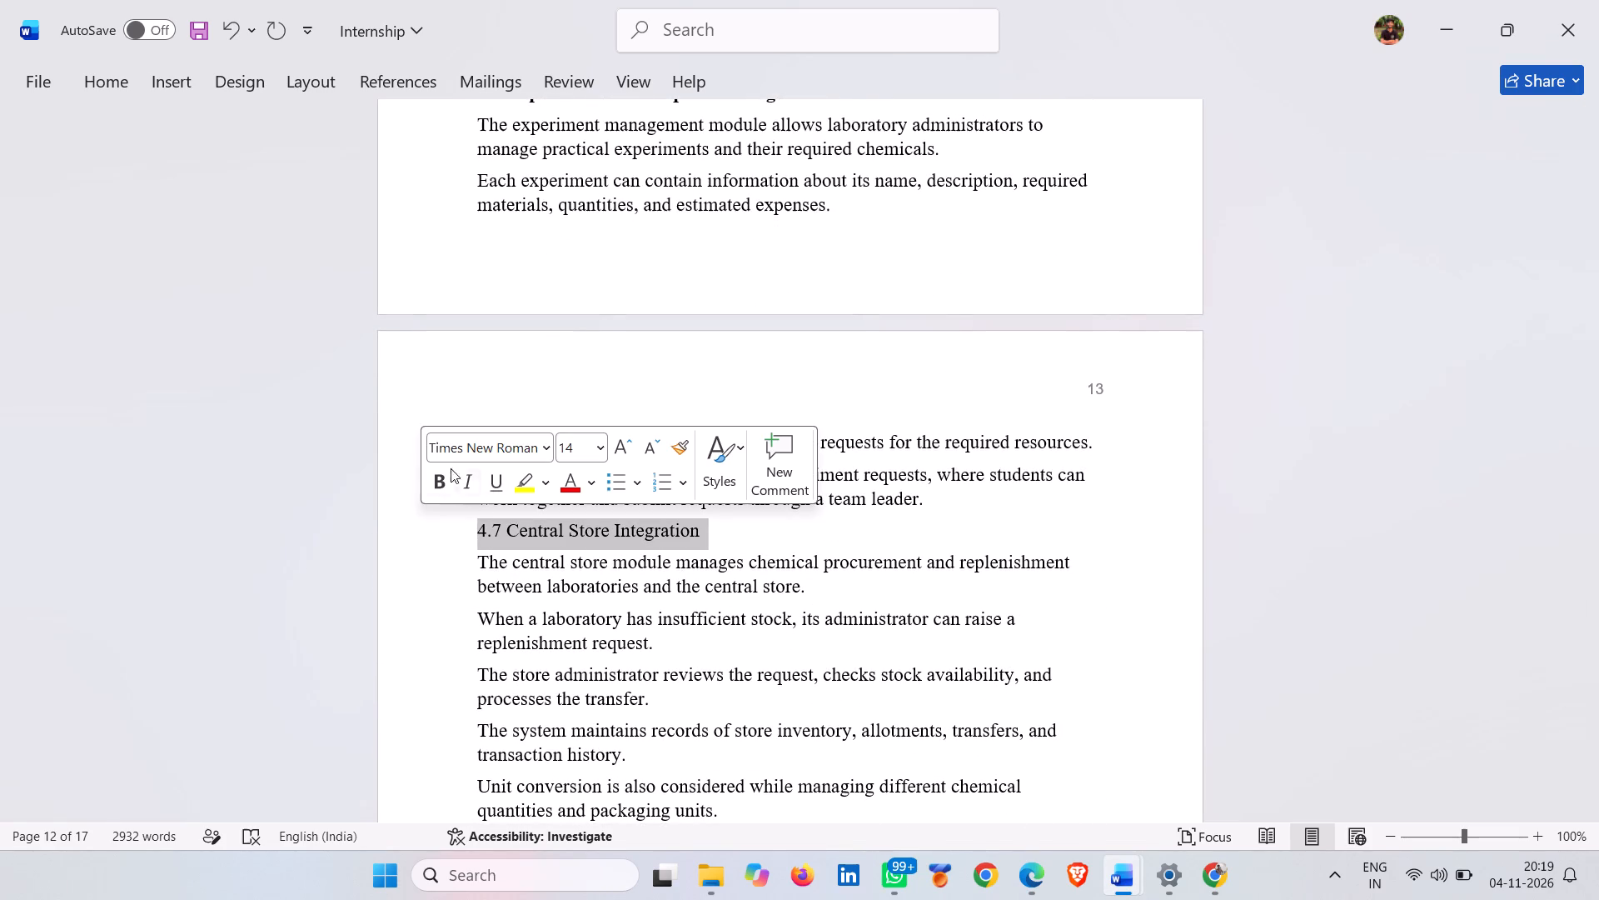
pyautogui.click(442, 476)
pyautogui.click(760, 604)
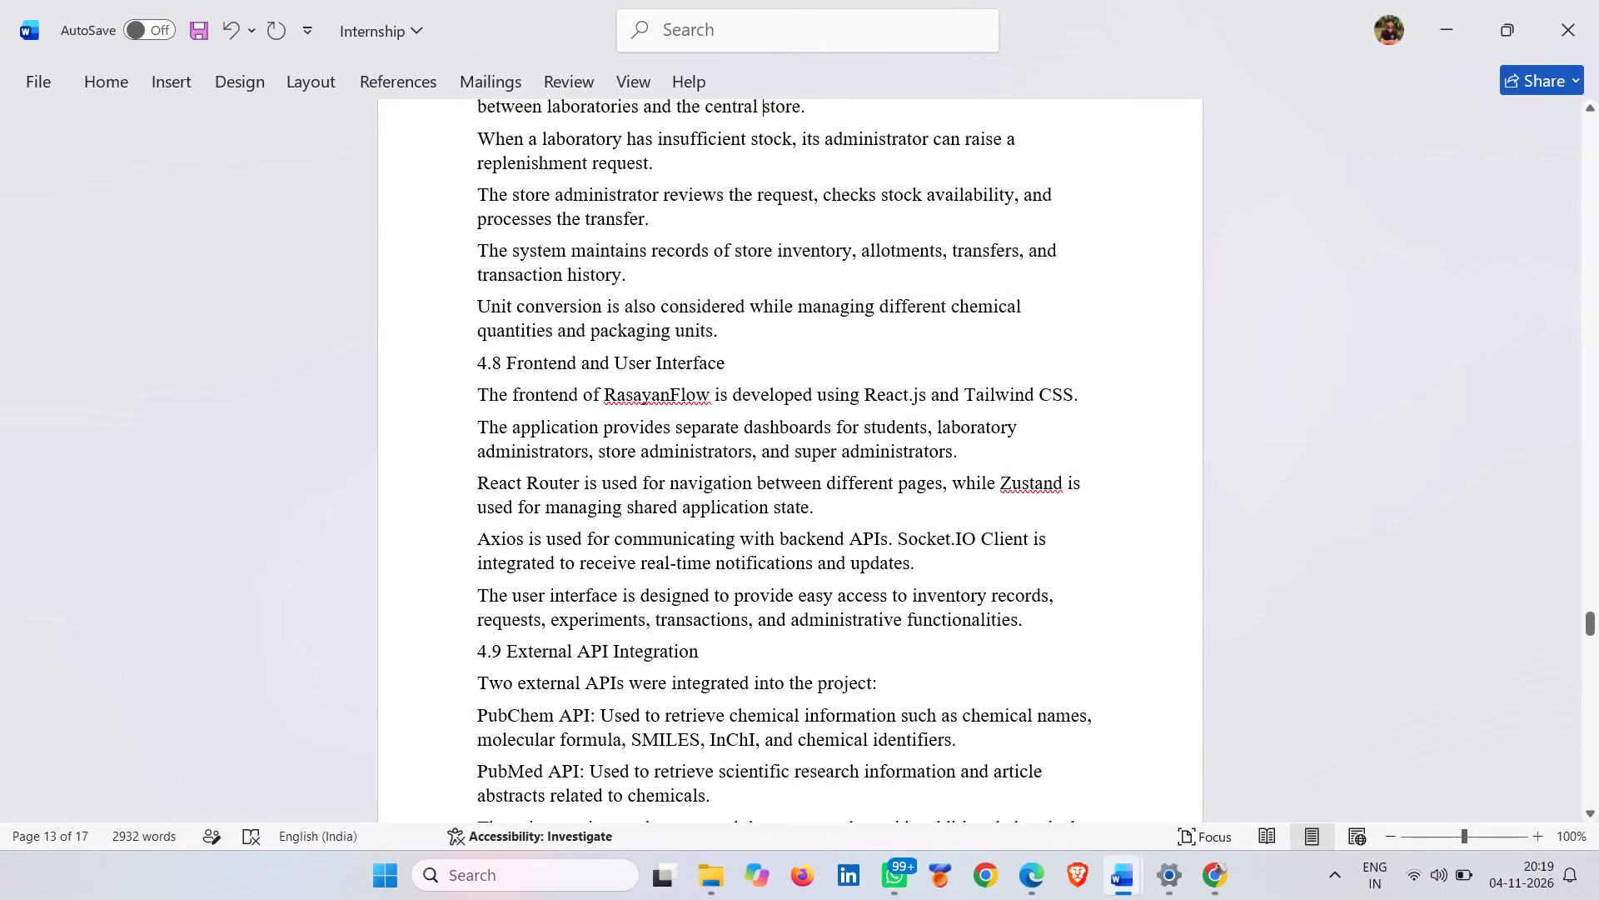
# Make the subheadings 4.8 Frontend and User Interface and 4.9 External API Integration bold.
pyautogui.moveTo(732, 365); pyautogui.dragTo(476, 361)
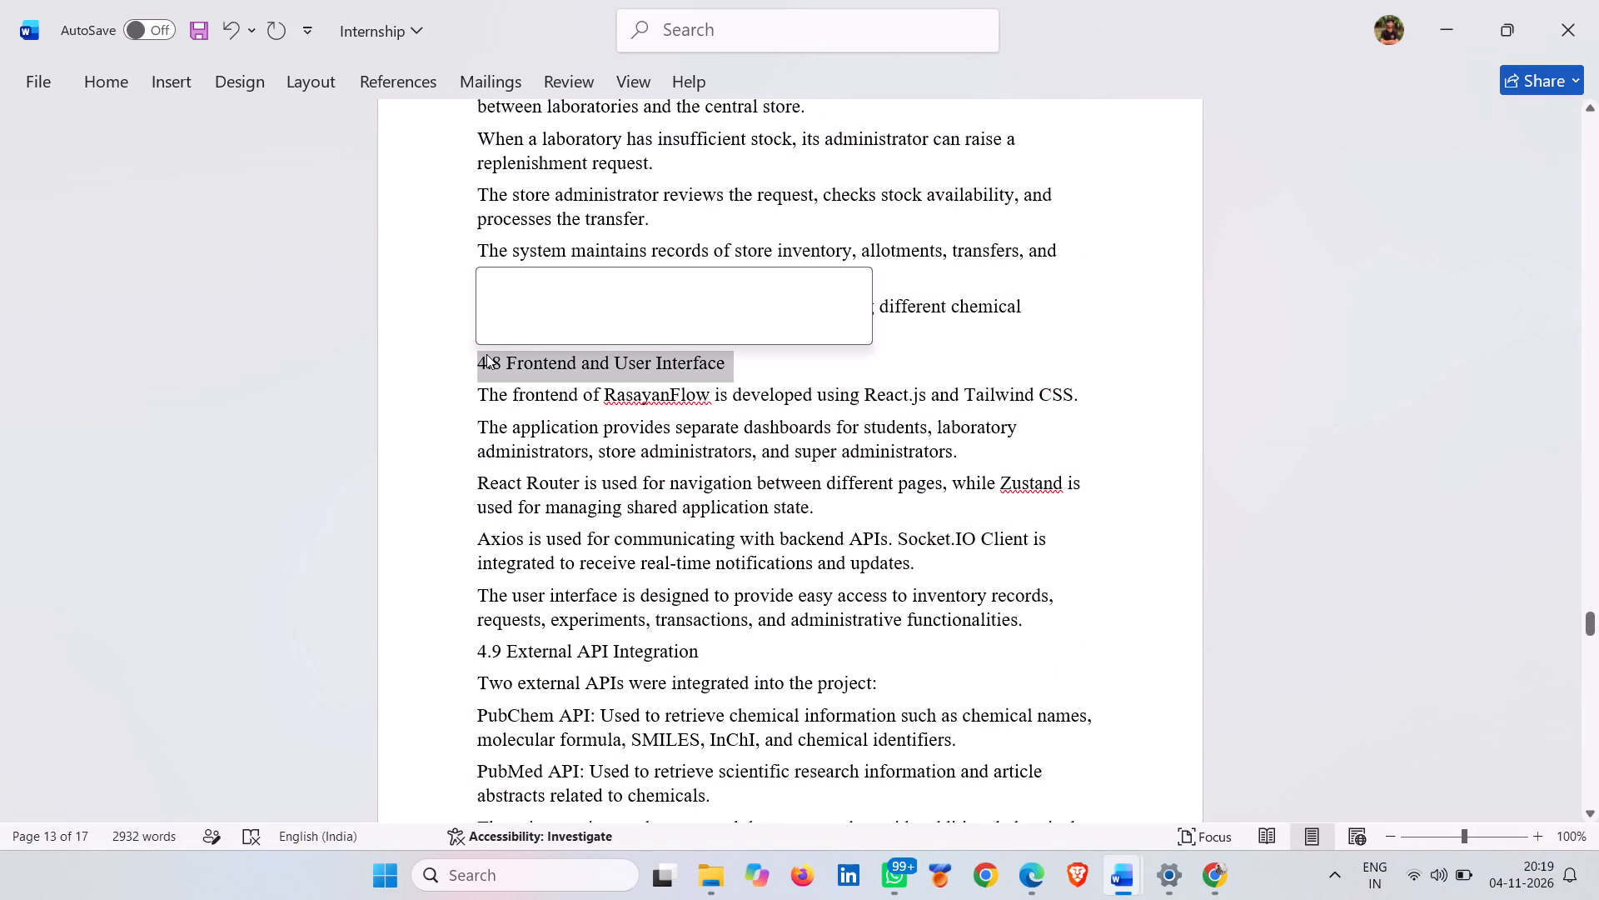
pyautogui.click(495, 332)
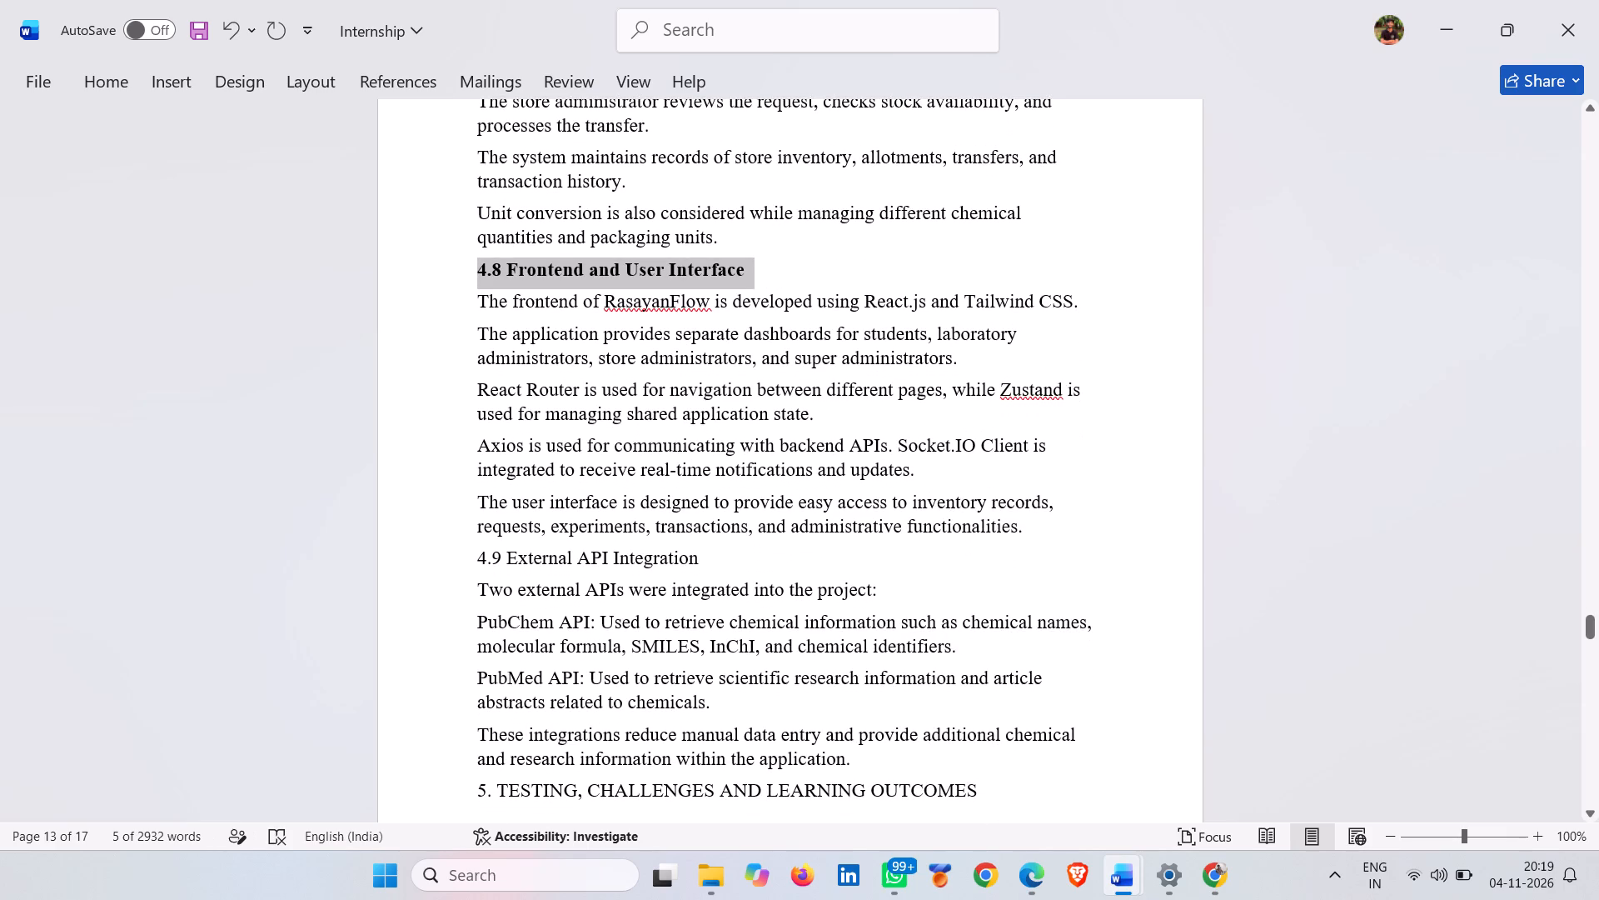
pyautogui.moveTo(721, 566); pyautogui.dragTo(476, 552)
pyautogui.click(496, 516)
pyautogui.click(865, 622)
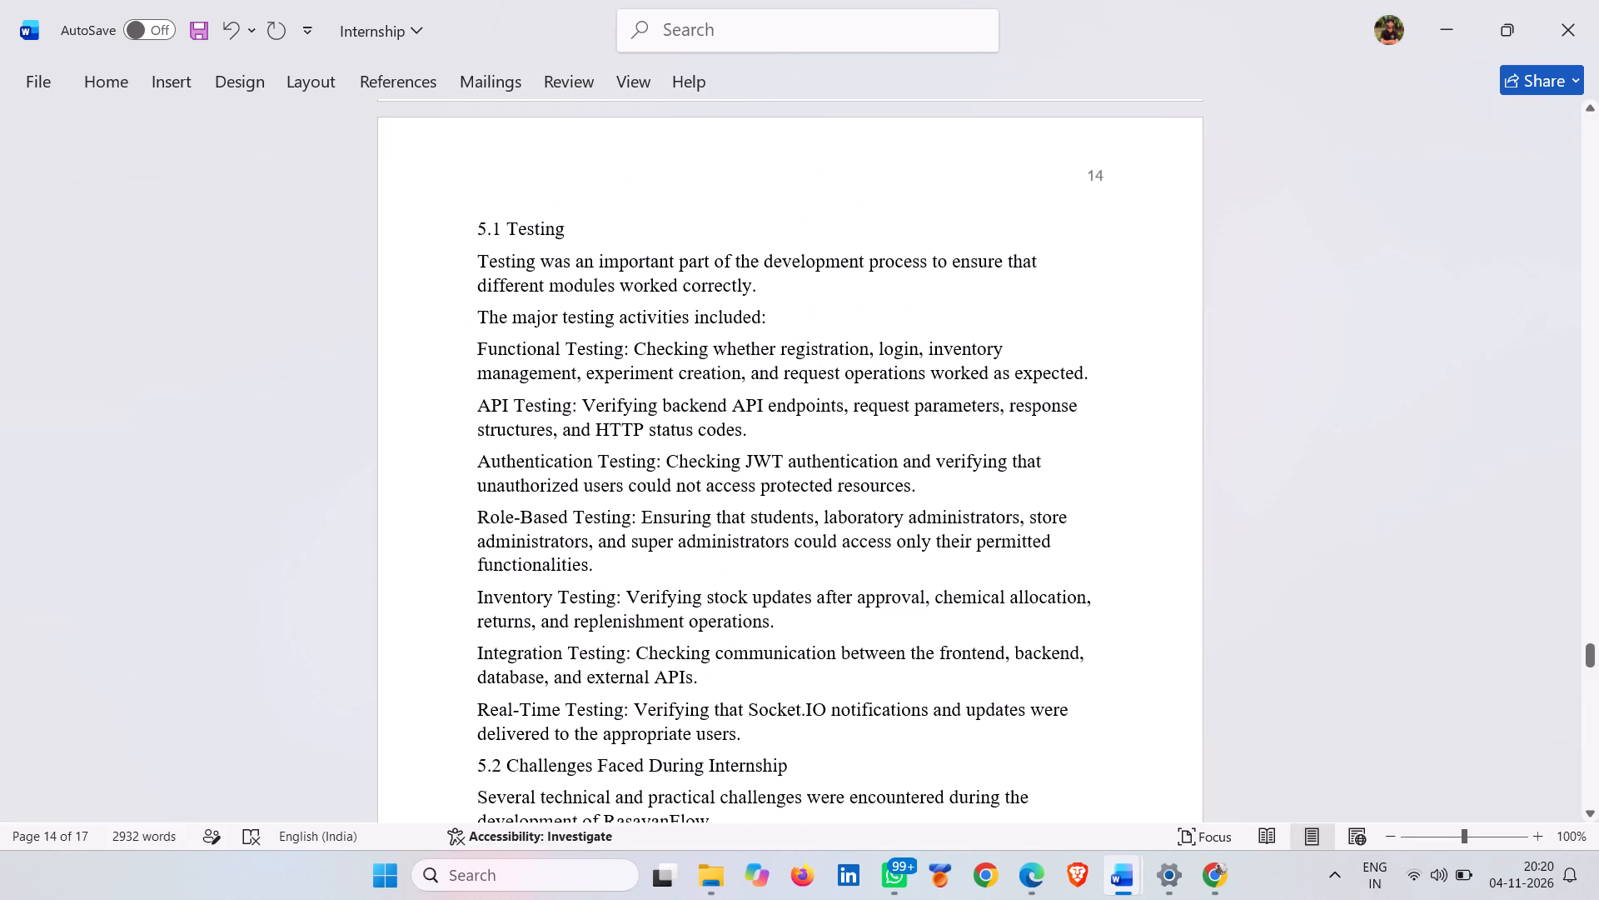
# Make the subheading 5.1 Testing and the section heading 5. TESTING, CHALLENGES AND LEARNING OUTCOMES bold.
pyautogui.moveTo(581, 240); pyautogui.dragTo(471, 206)
pyautogui.click(495, 177)
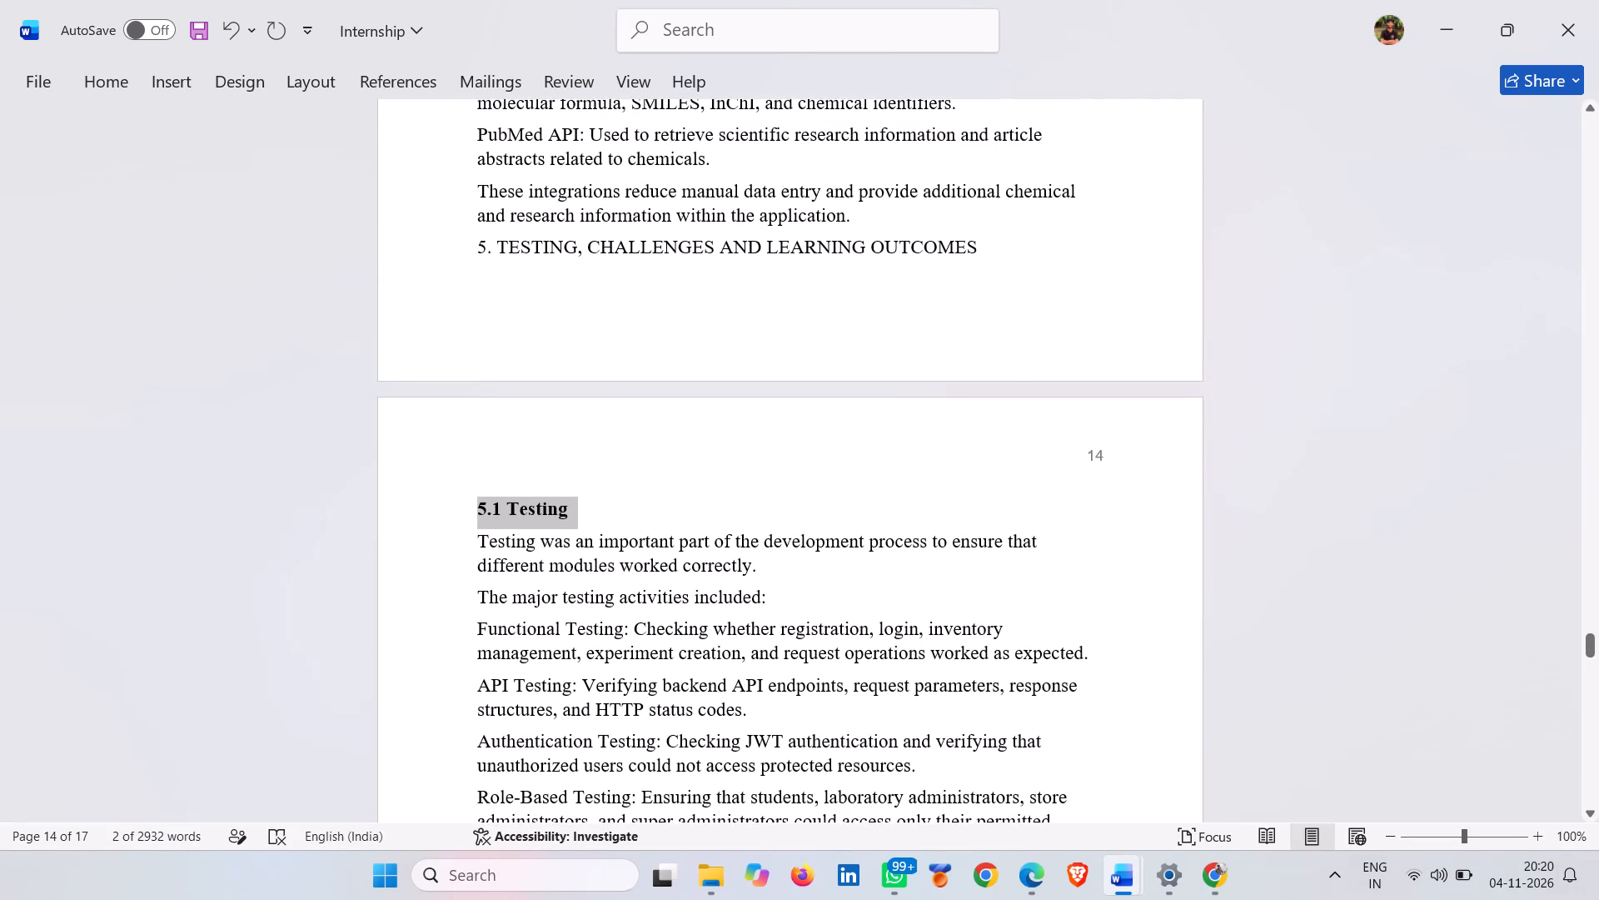
pyautogui.moveTo(1003, 250); pyautogui.dragTo(500, 245)
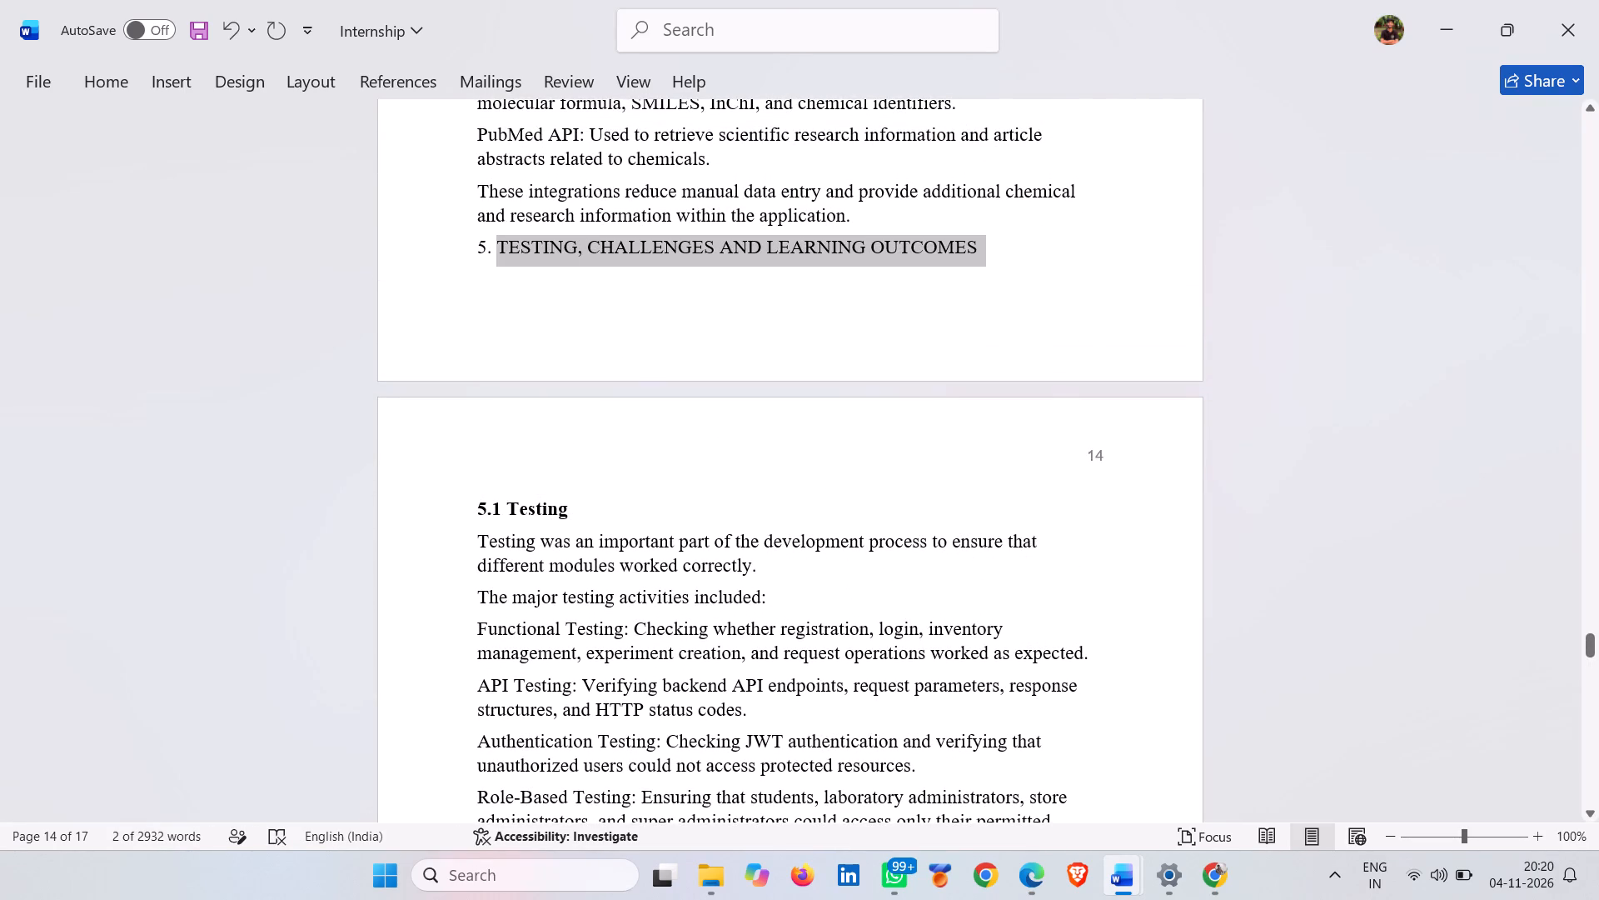
pyautogui.moveTo(500, 245); pyautogui.dragTo(481, 245)
pyautogui.click(498, 211)
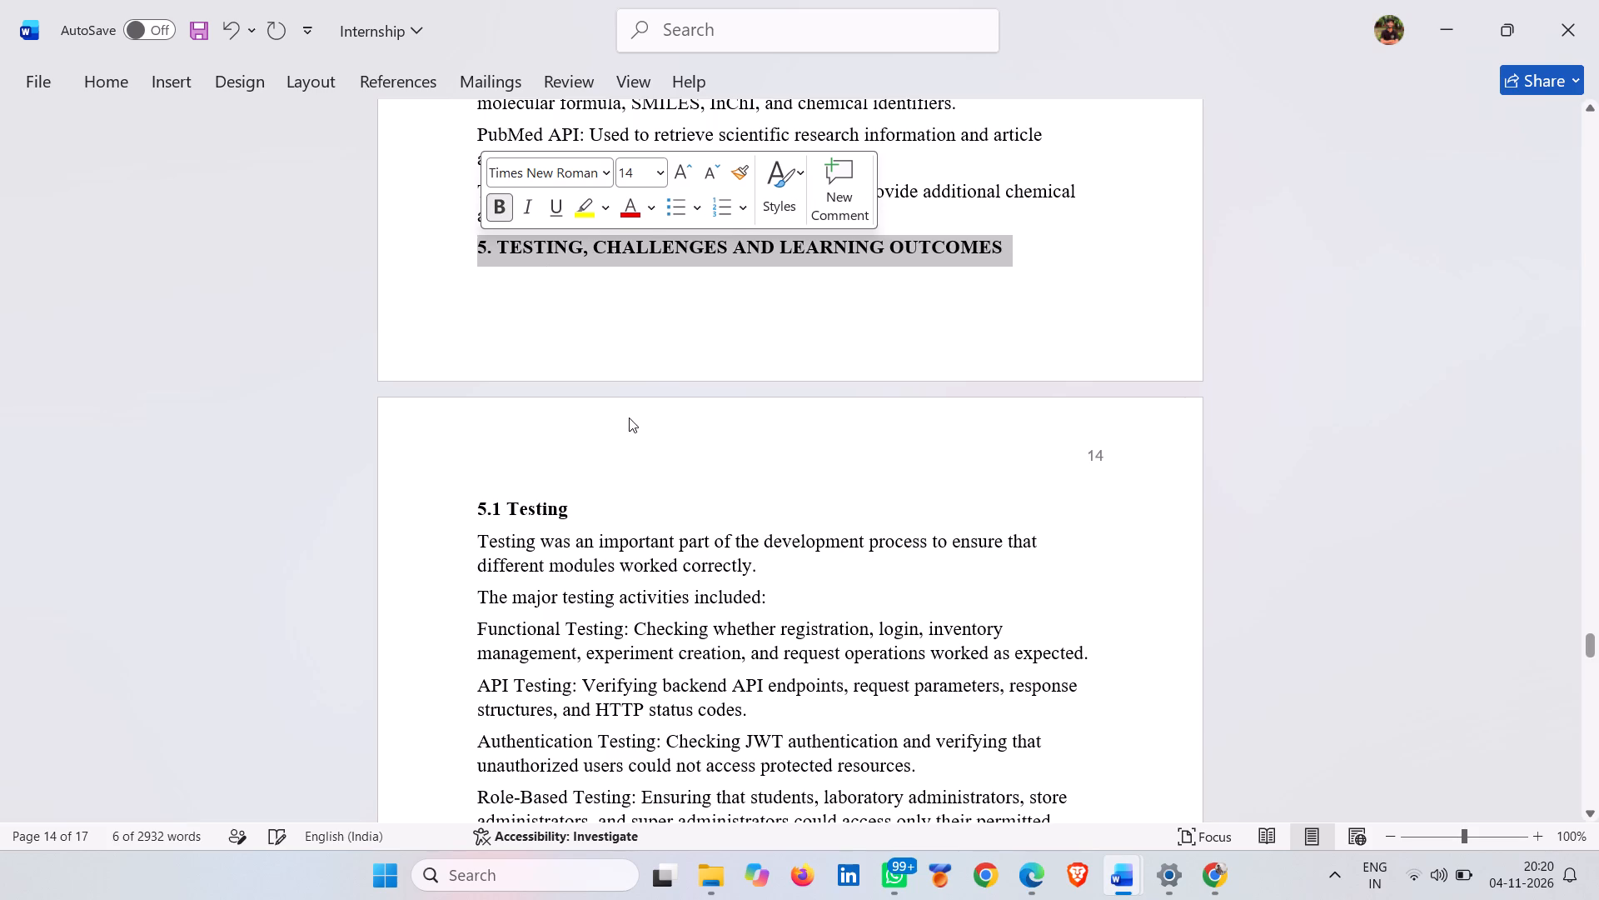
pyautogui.click(629, 417)
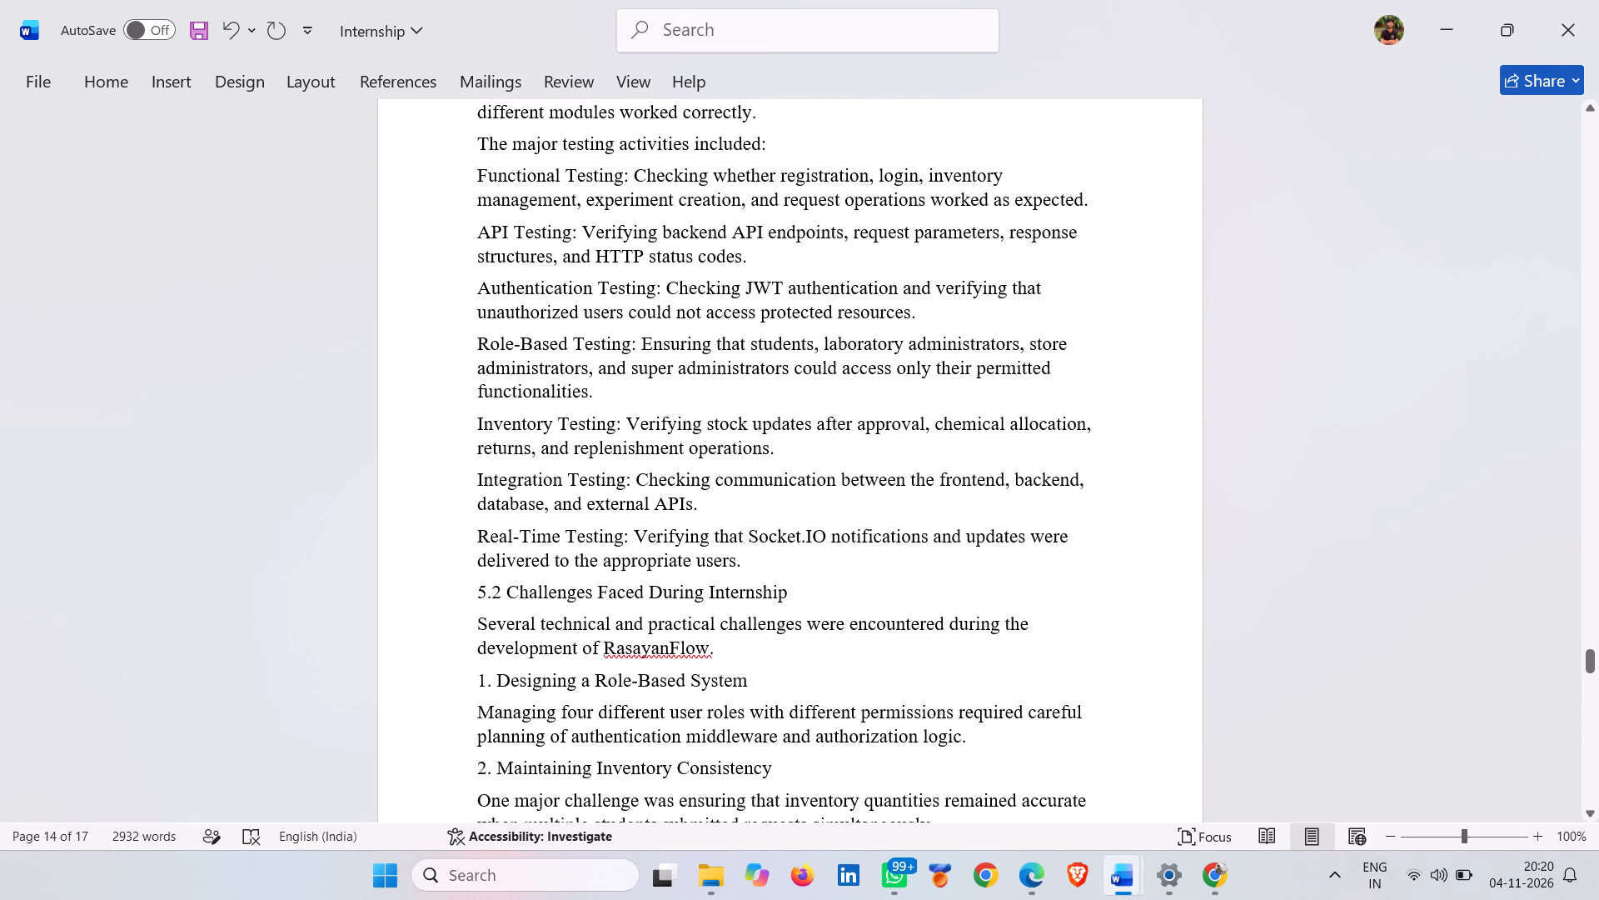
# Make the subheadings 5.2 Challenges Faced During Internship and 5.3 Learning Outcomes bold.
pyautogui.moveTo(809, 596); pyautogui.dragTo(458, 588)
pyautogui.click(489, 550)
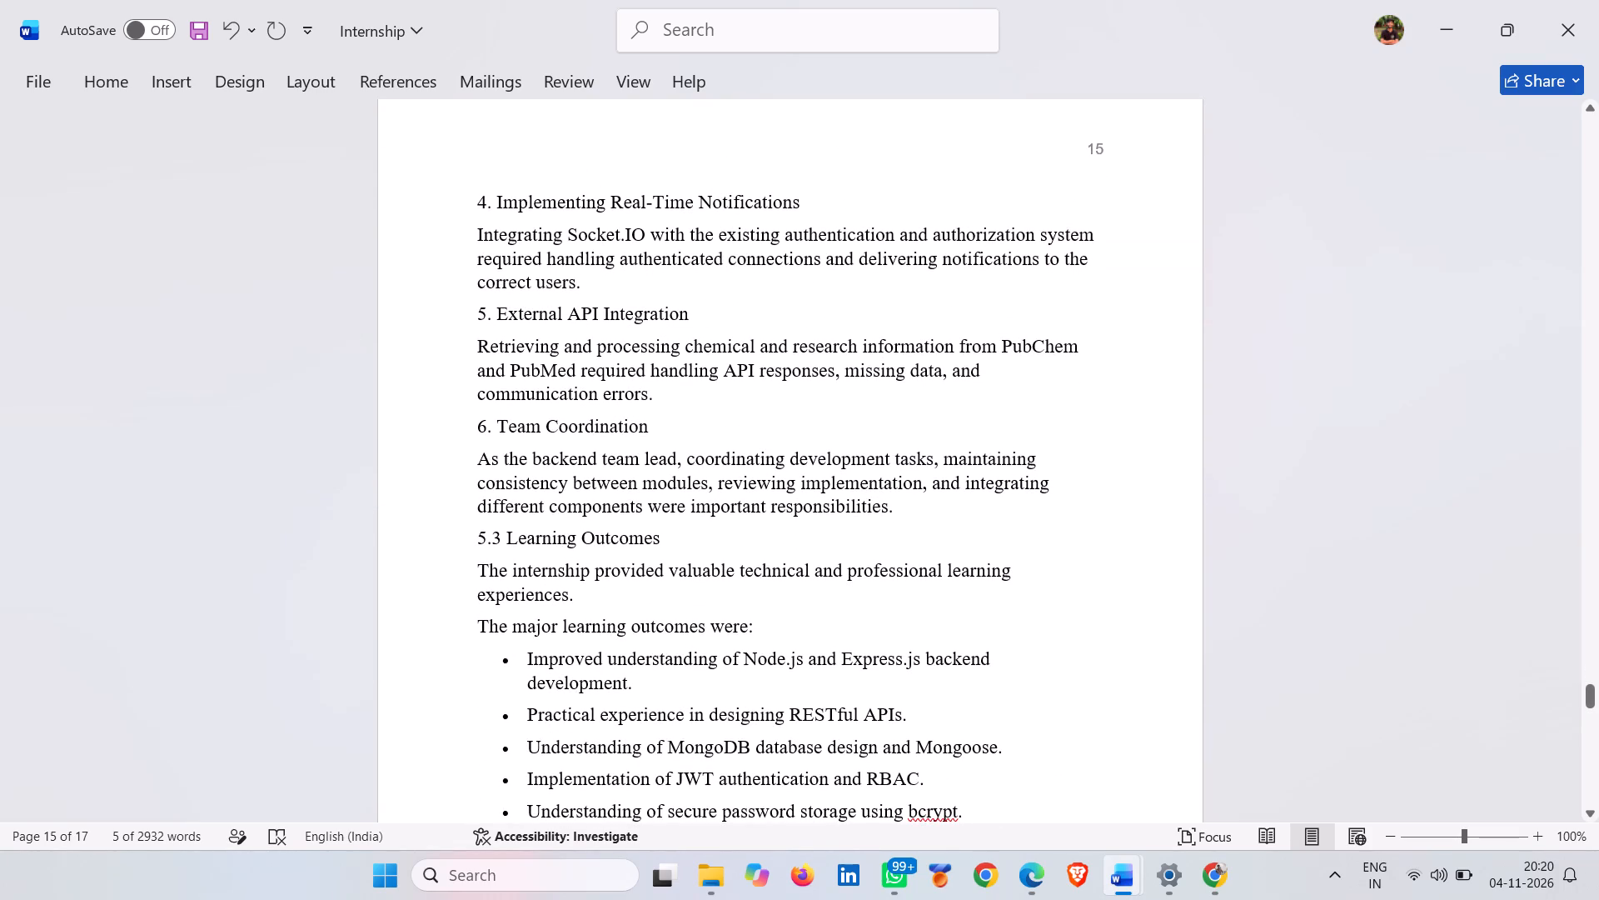
pyautogui.moveTo(664, 540); pyautogui.dragTo(408, 531)
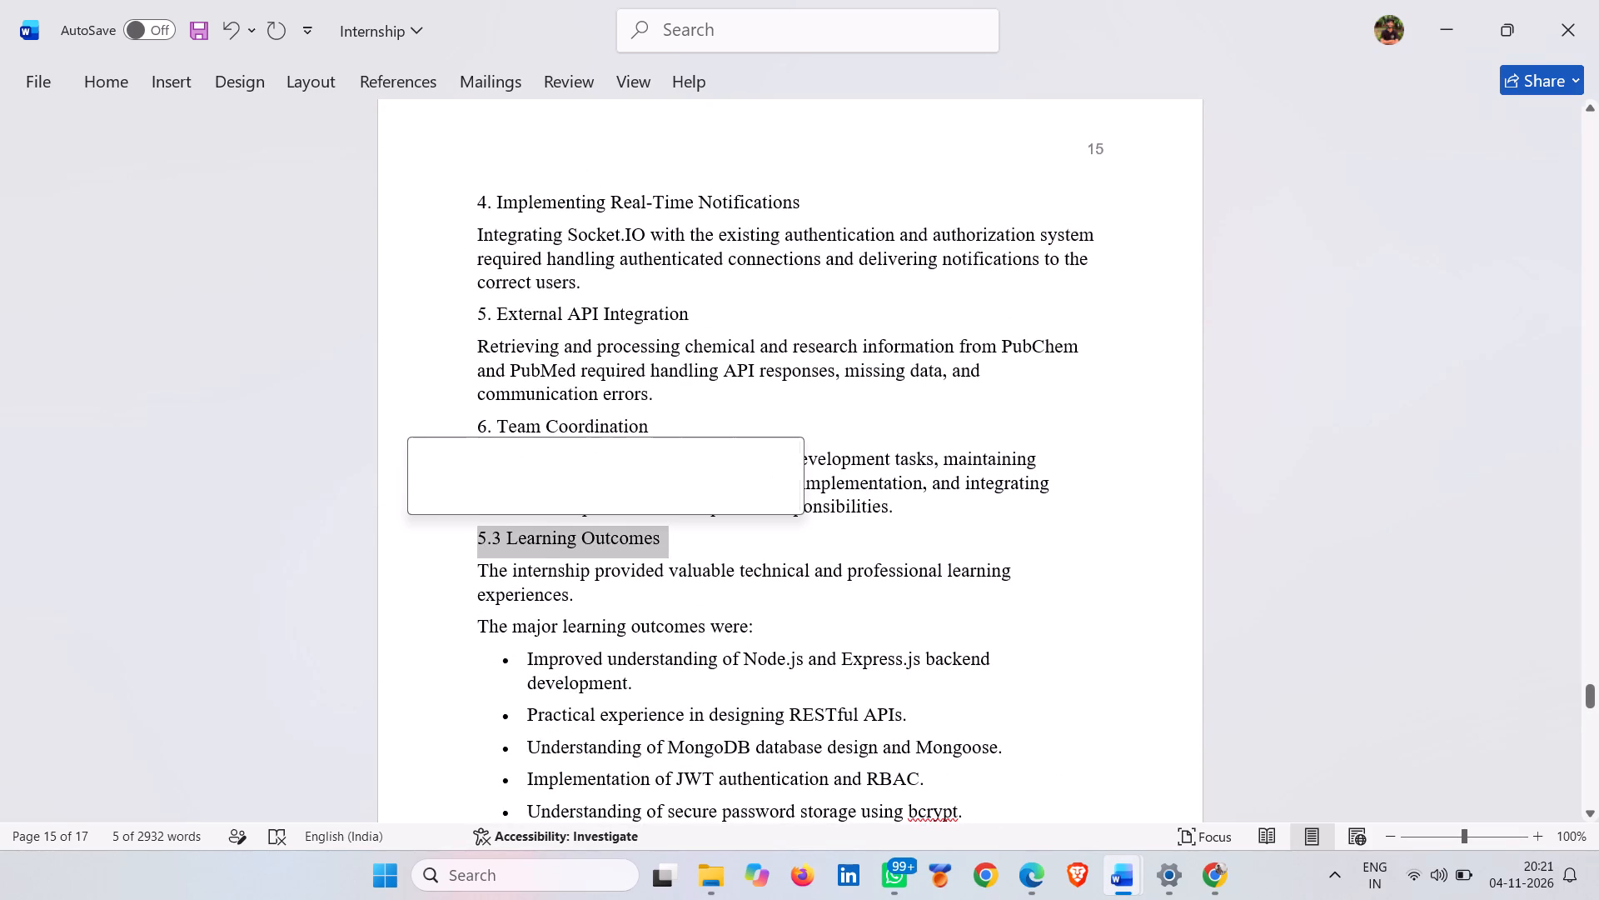
pyautogui.click(421, 502)
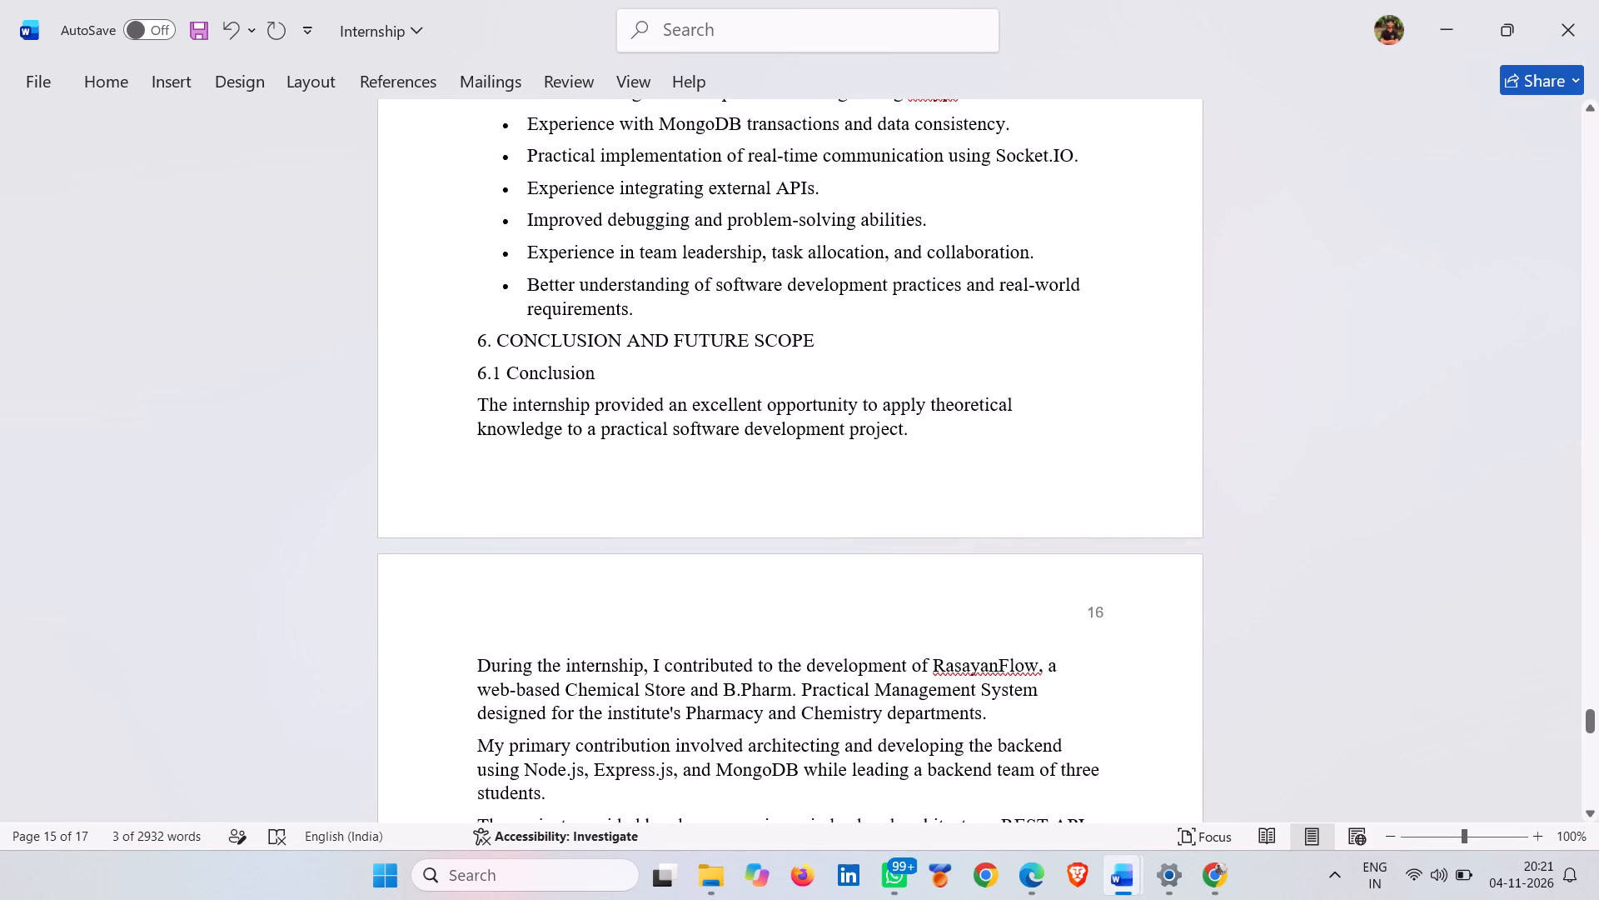
# Make the section heading 6. CONCLUSION AND FUTURE SCOPE and the subheading 6.1 Conclusion bold, without italics.
pyautogui.moveTo(599, 380); pyautogui.dragTo(420, 323)
pyautogui.click(596, 367)
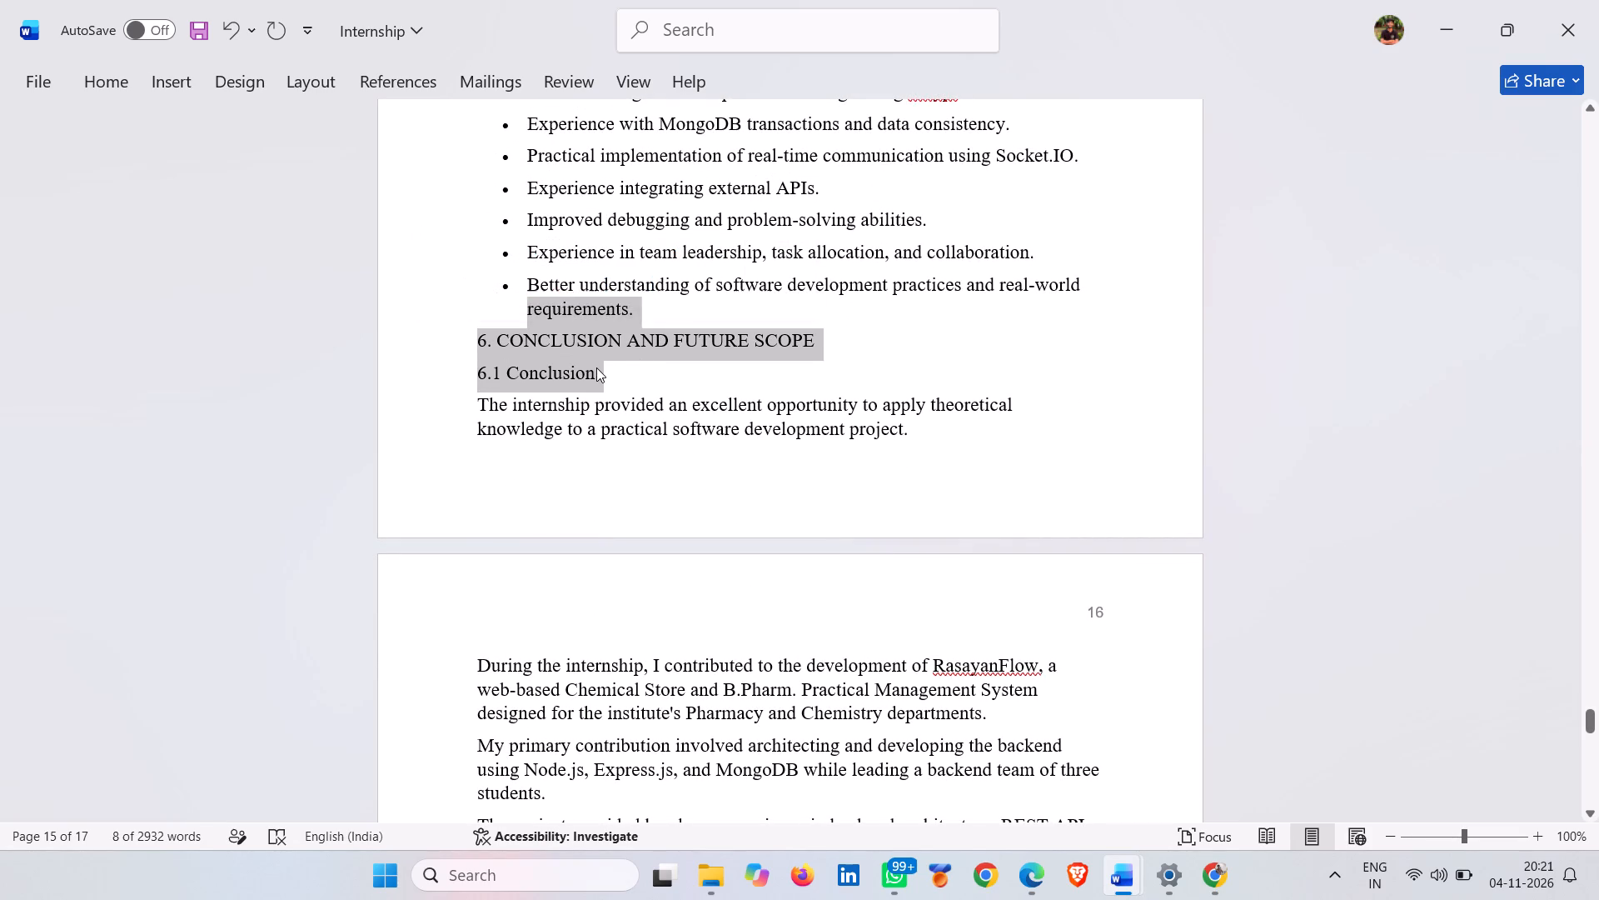
pyautogui.moveTo(602, 379); pyautogui.dragTo(469, 346)
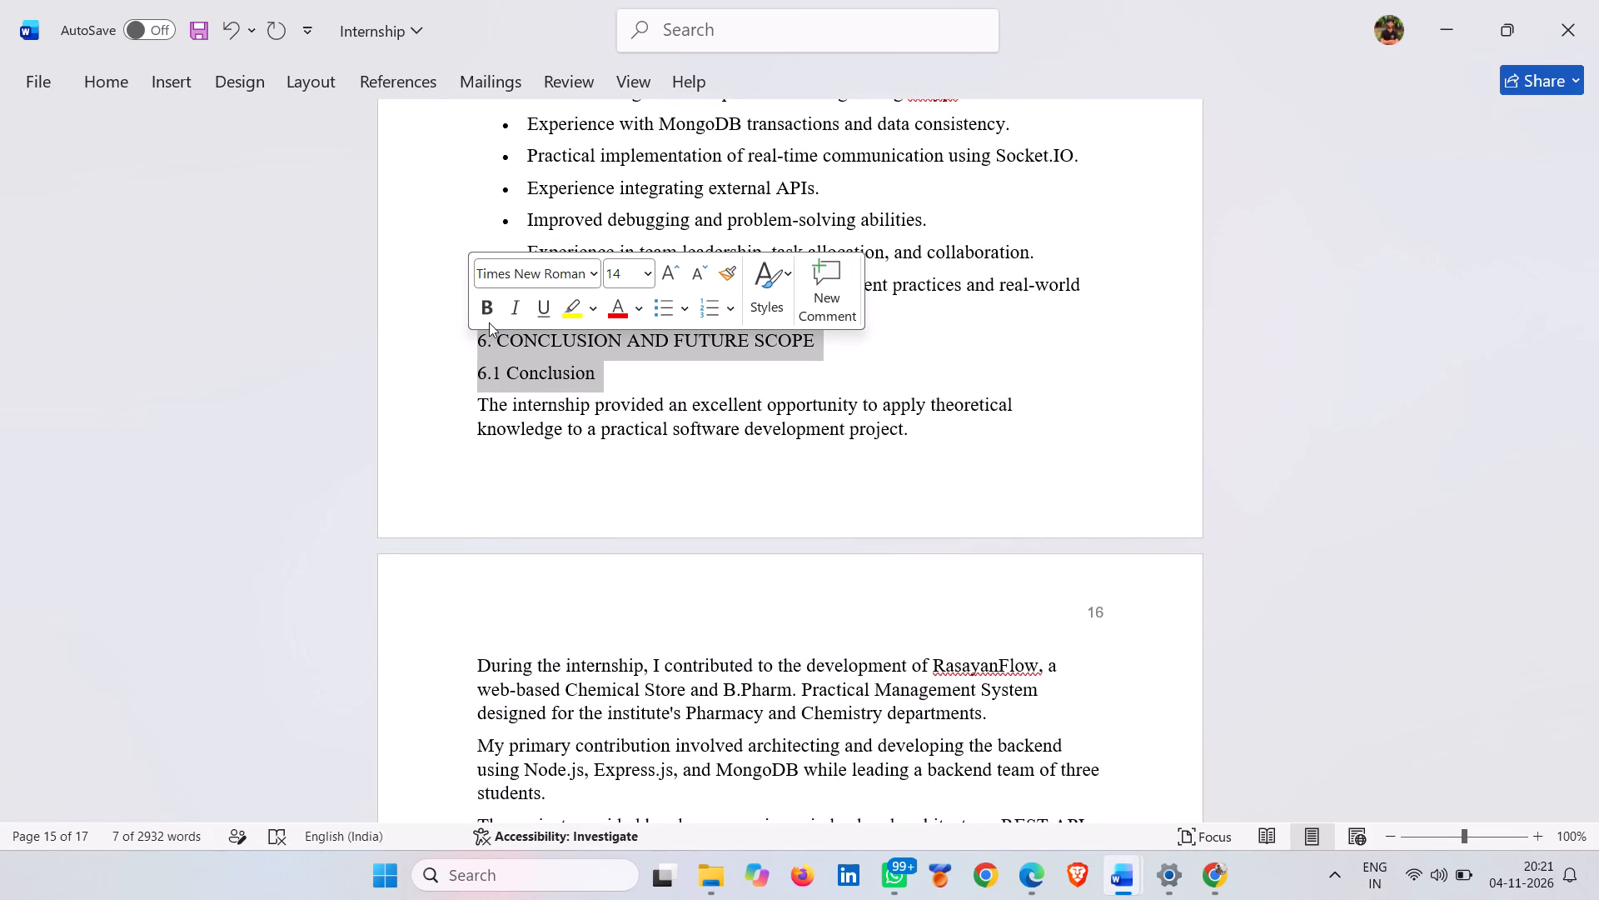
pyautogui.click(489, 322)
pyautogui.click(507, 321)
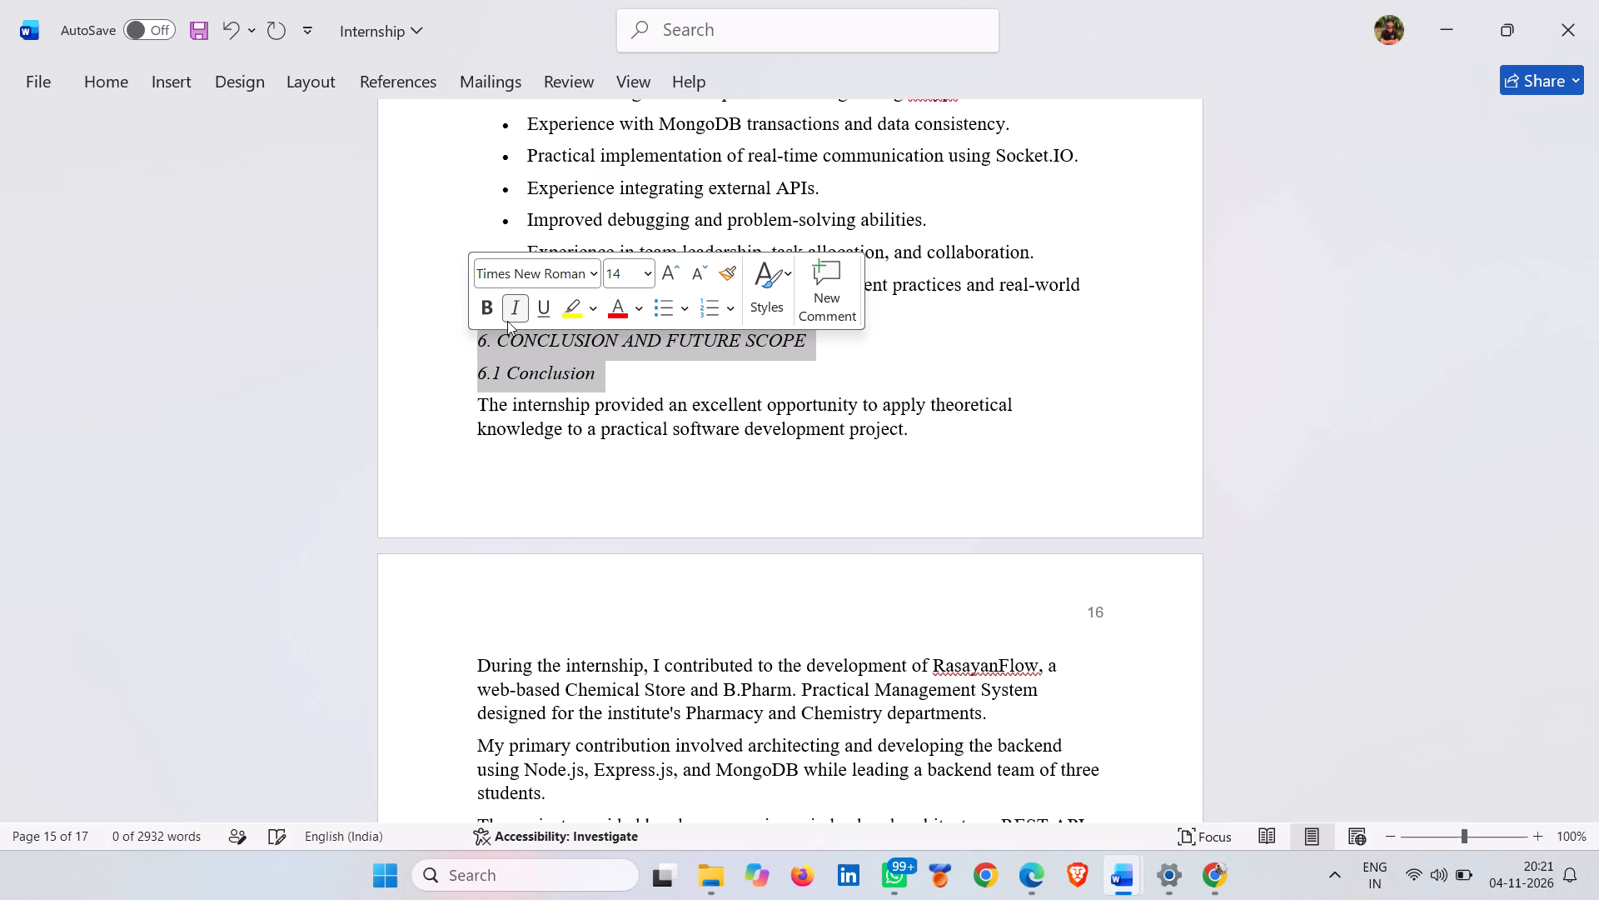
pyautogui.click(477, 312)
pyautogui.click(611, 445)
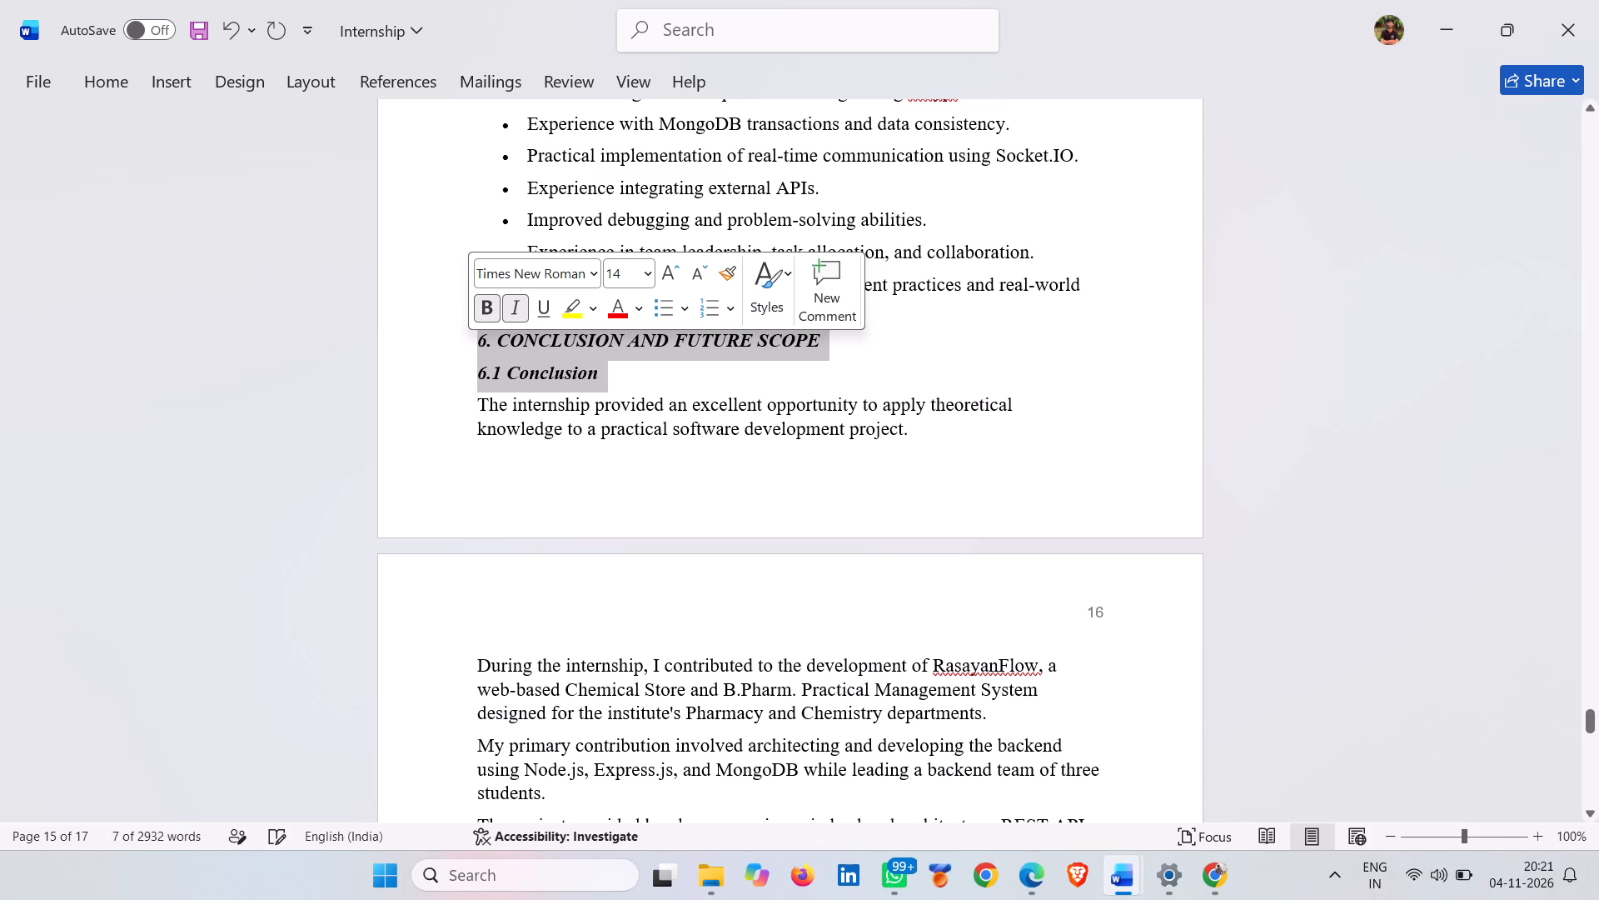
pyautogui.moveTo(615, 372); pyautogui.dragTo(459, 347)
pyautogui.click(509, 306)
pyautogui.click(785, 457)
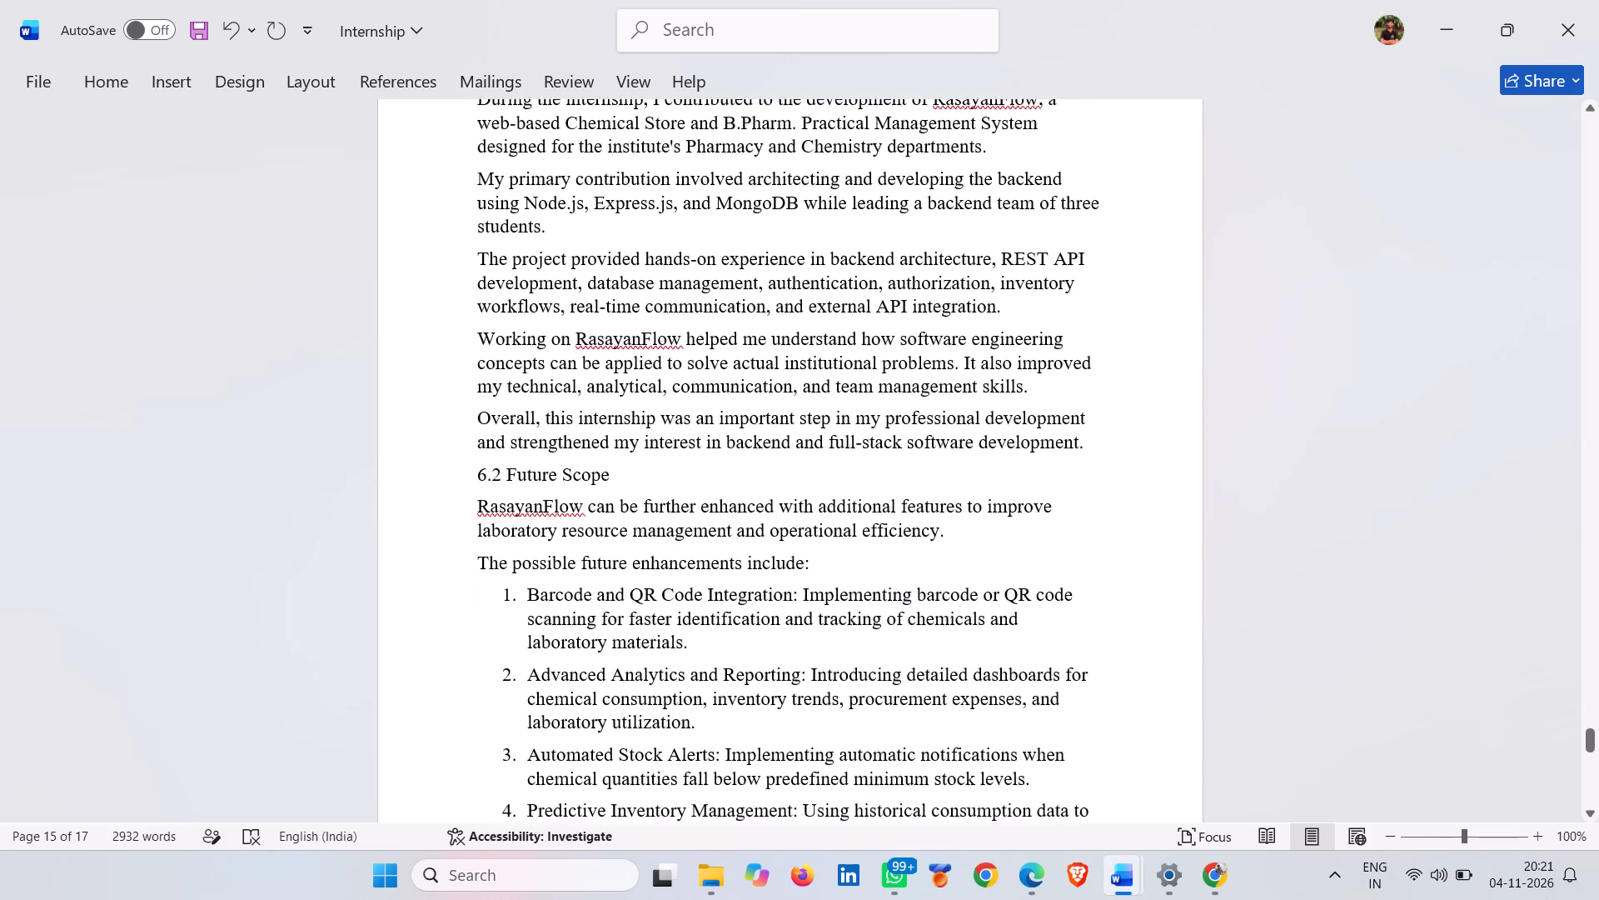
# Make the subheading 6.2 Future Scope bold.
pyautogui.moveTo(617, 369); pyautogui.dragTo(447, 380)
pyautogui.click(466, 347)
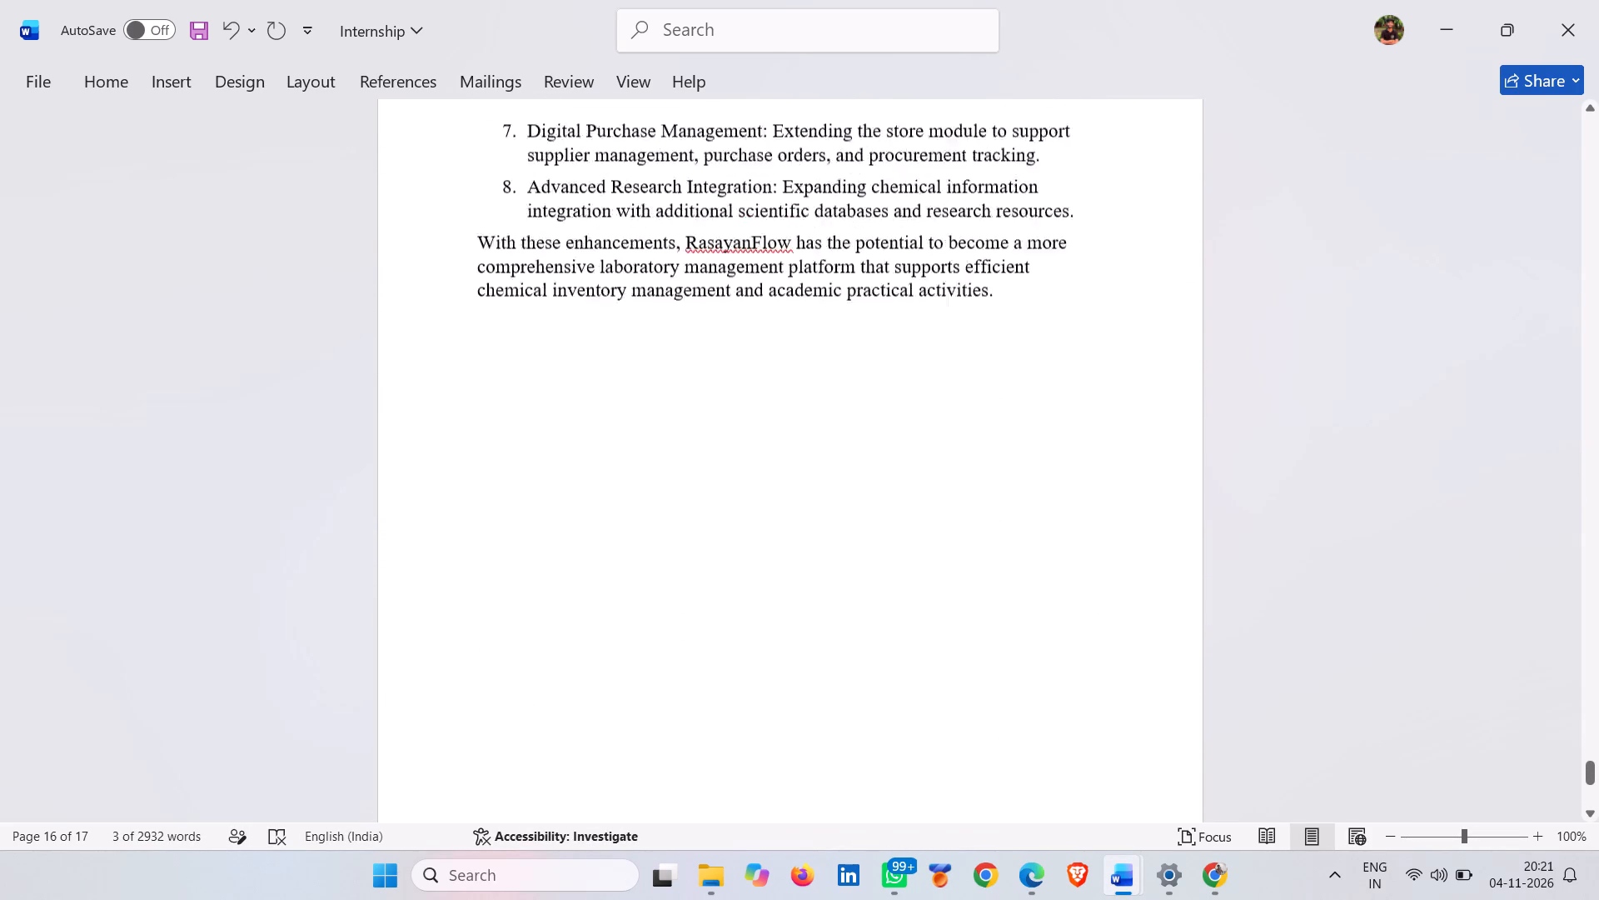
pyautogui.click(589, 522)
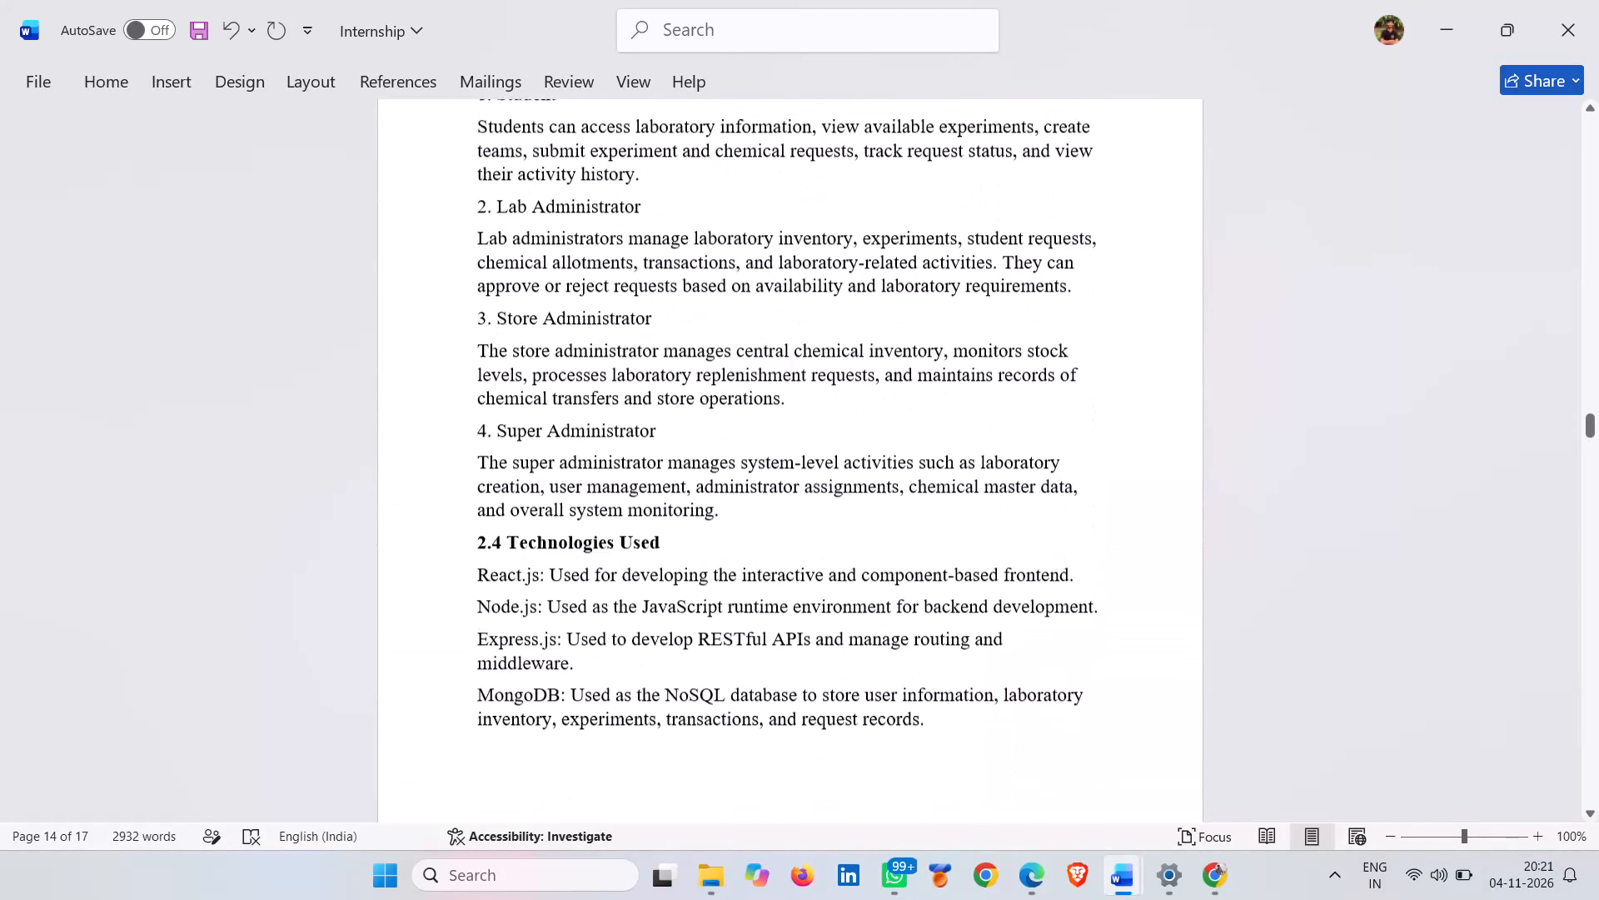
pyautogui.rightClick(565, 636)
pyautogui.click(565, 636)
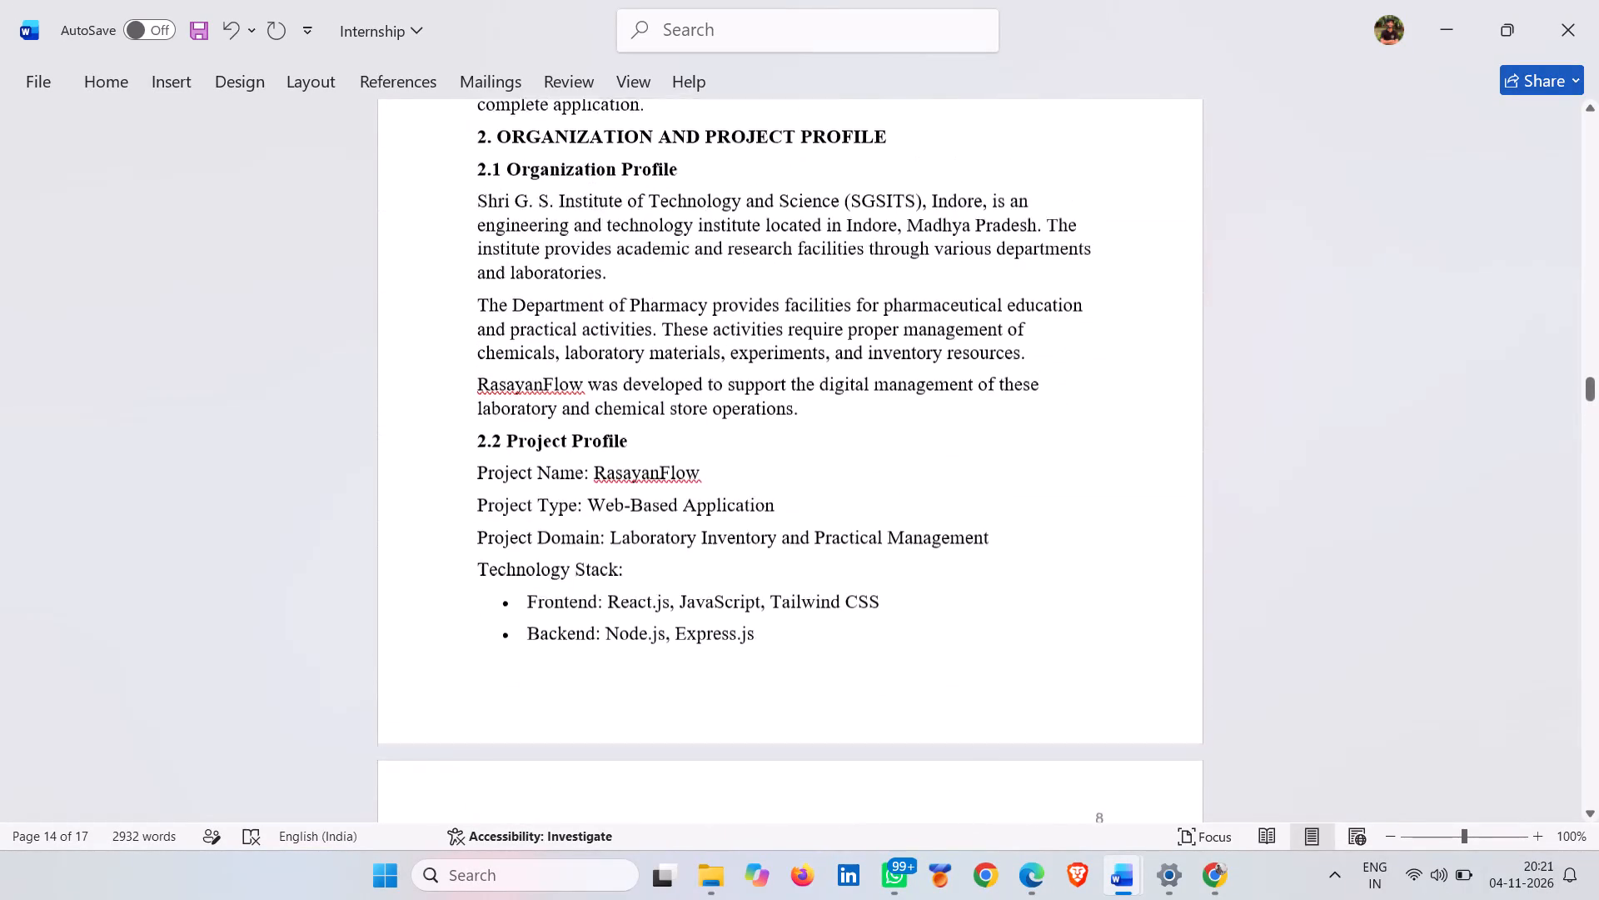
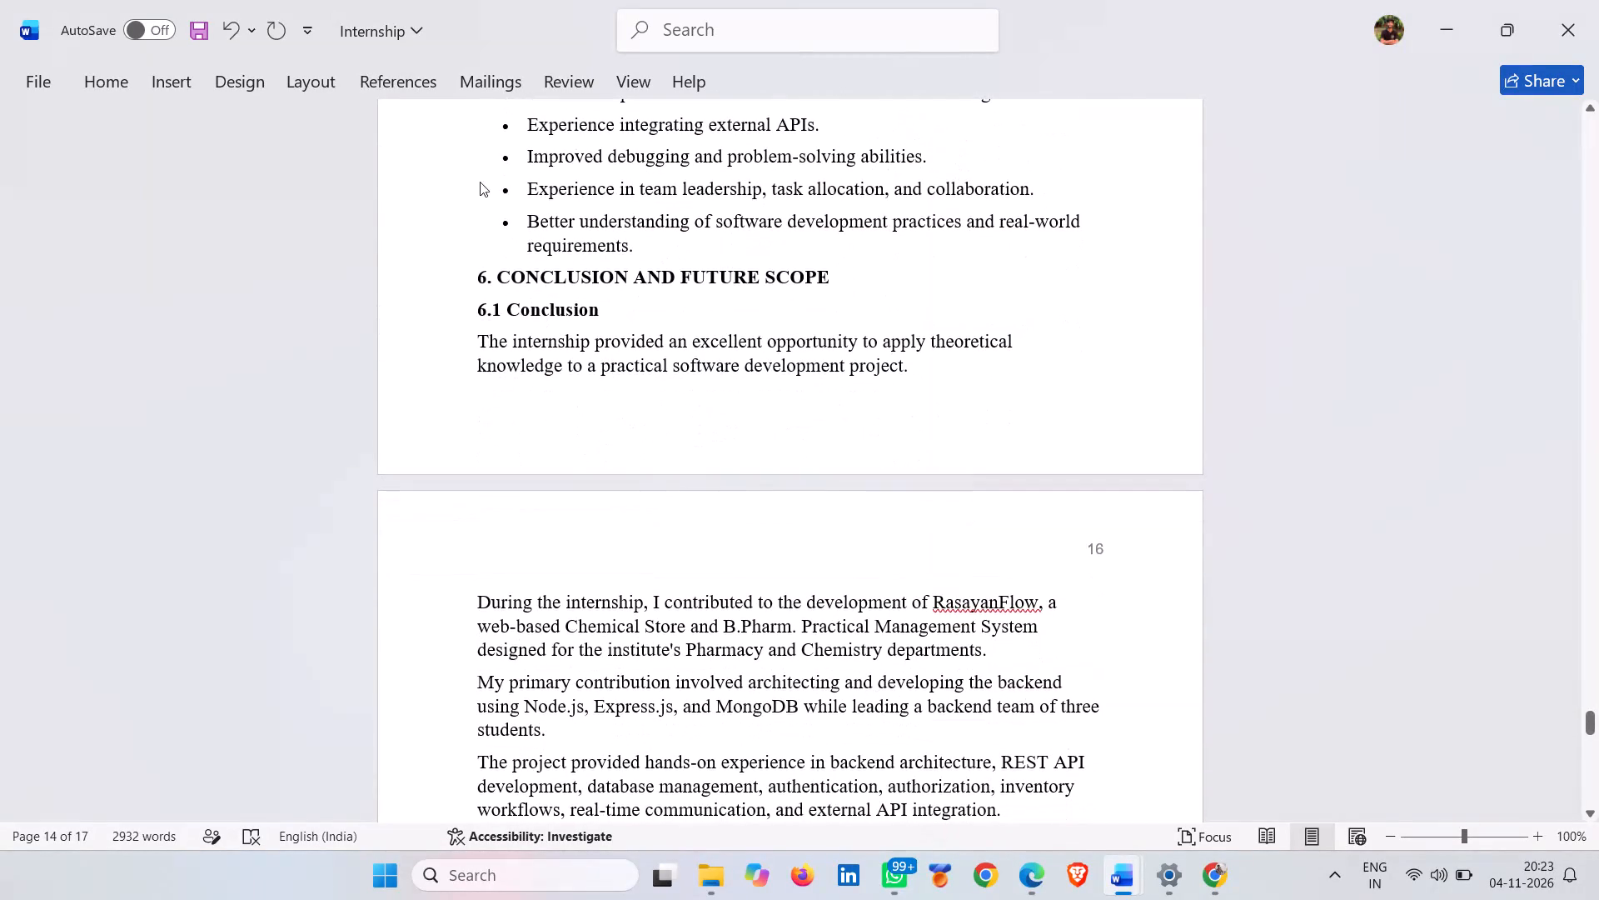
pyautogui.click(481, 268)
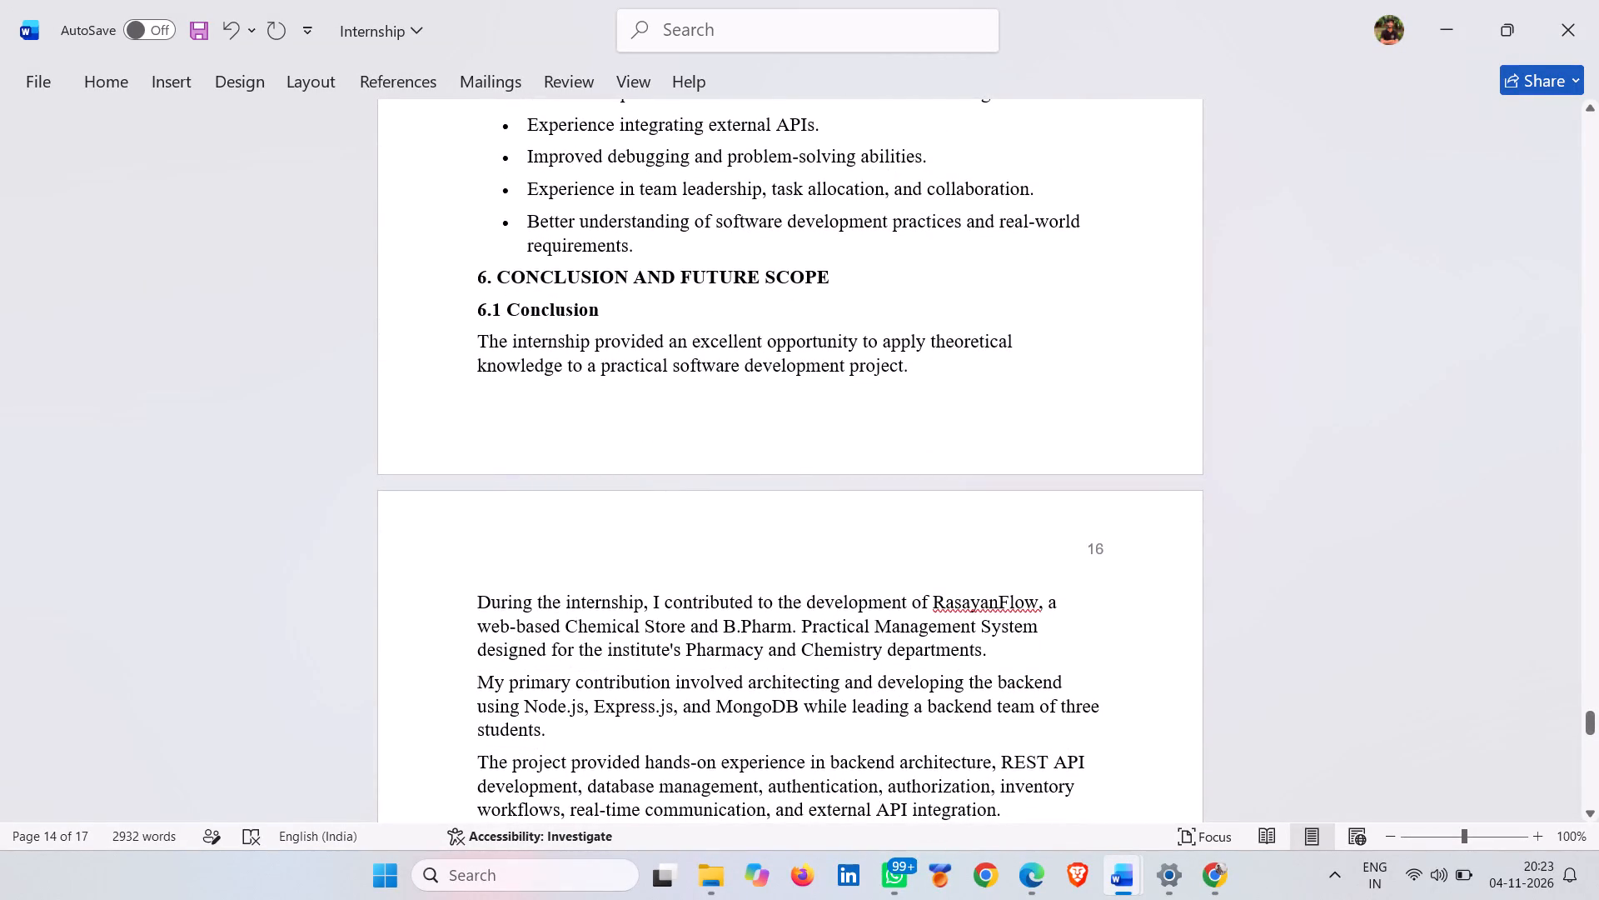
# Renumber the section heading CONCLUSION AND FUTURE SCOPE as 7 and its Conclusion and Future Scope subheadings as 7.1 and 7.2.
pyautogui.click(496, 274)
pyautogui.press('Right')
pyautogui.press('BackSpace')
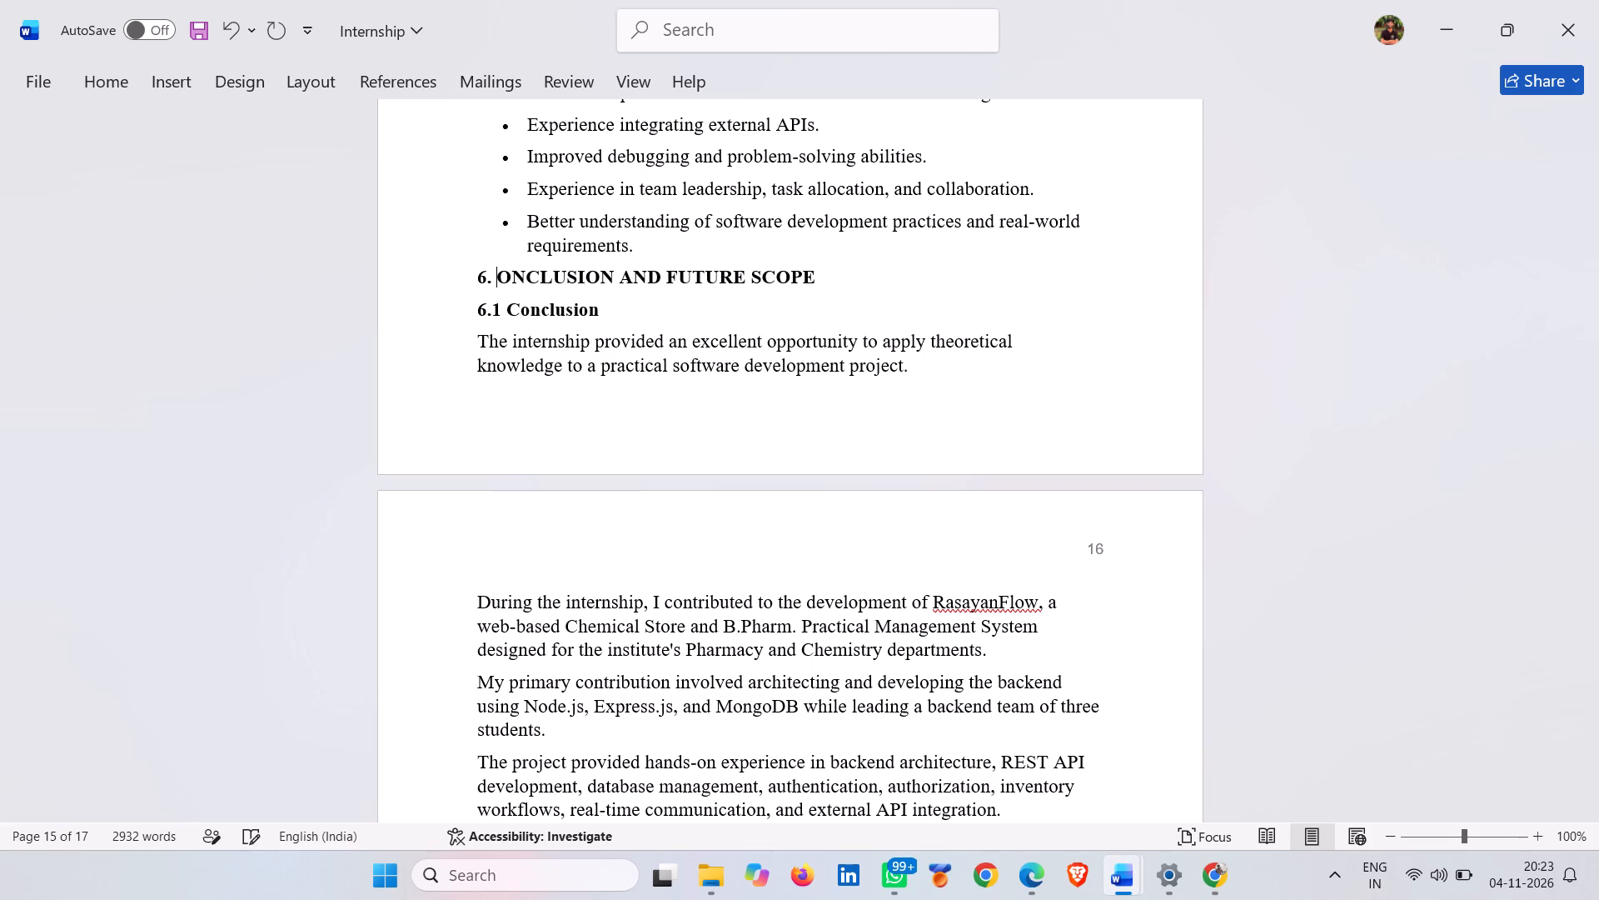
pyautogui.press('Left')
pyautogui.hotkey('ctrl', 'z')
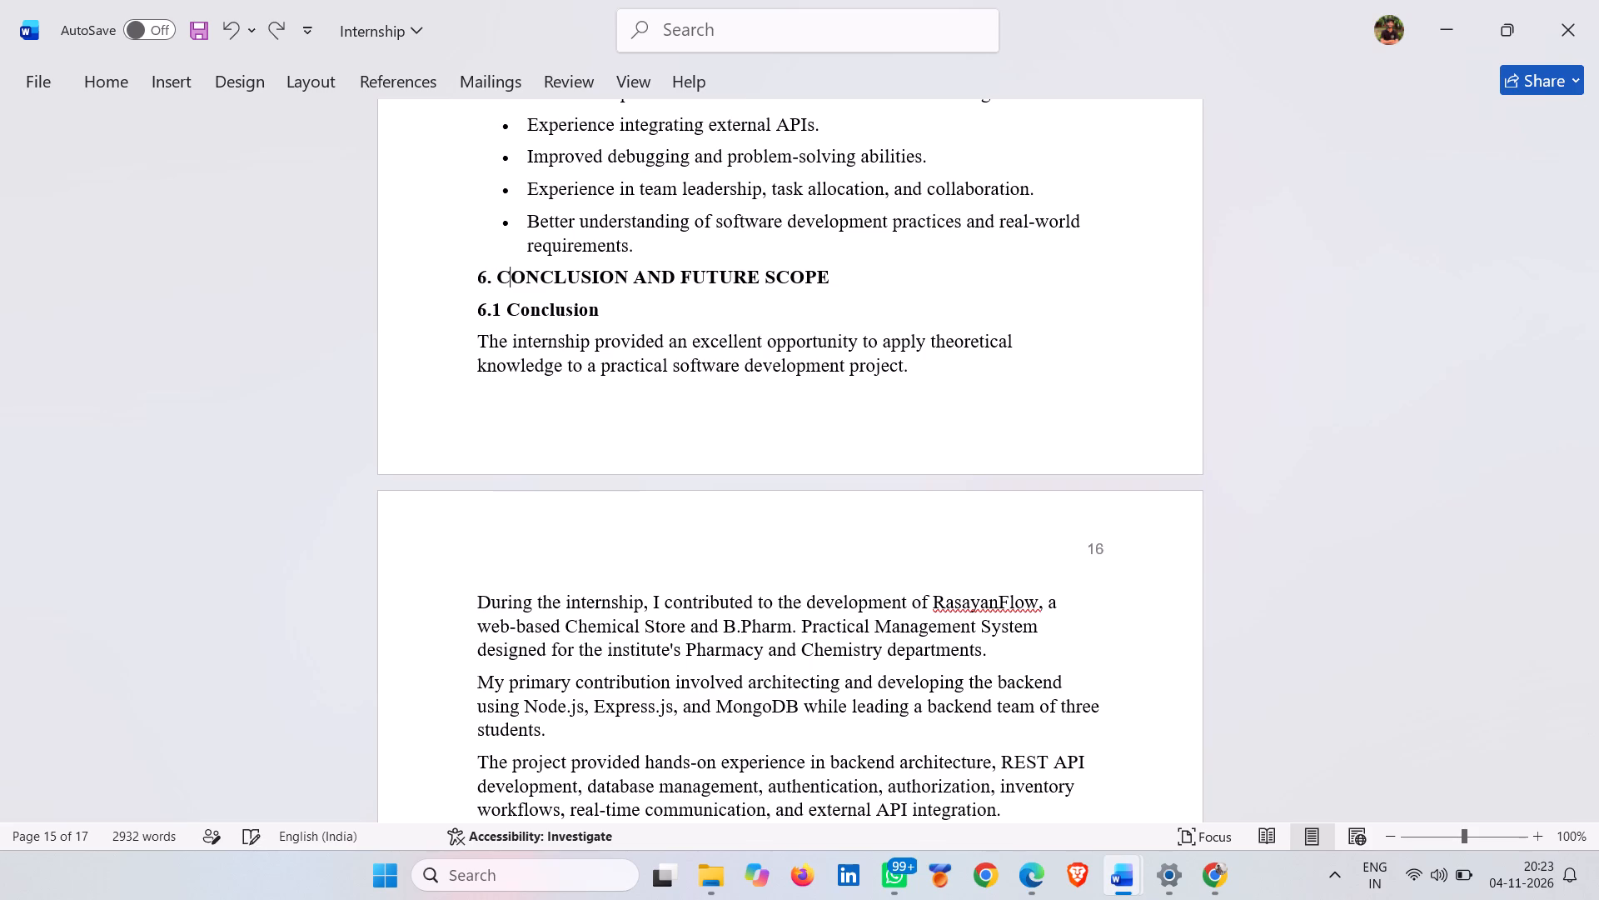
pyautogui.press('Left')
pyautogui.press('Left')
pyautogui.press('Left')
pyautogui.press('BackSpace')
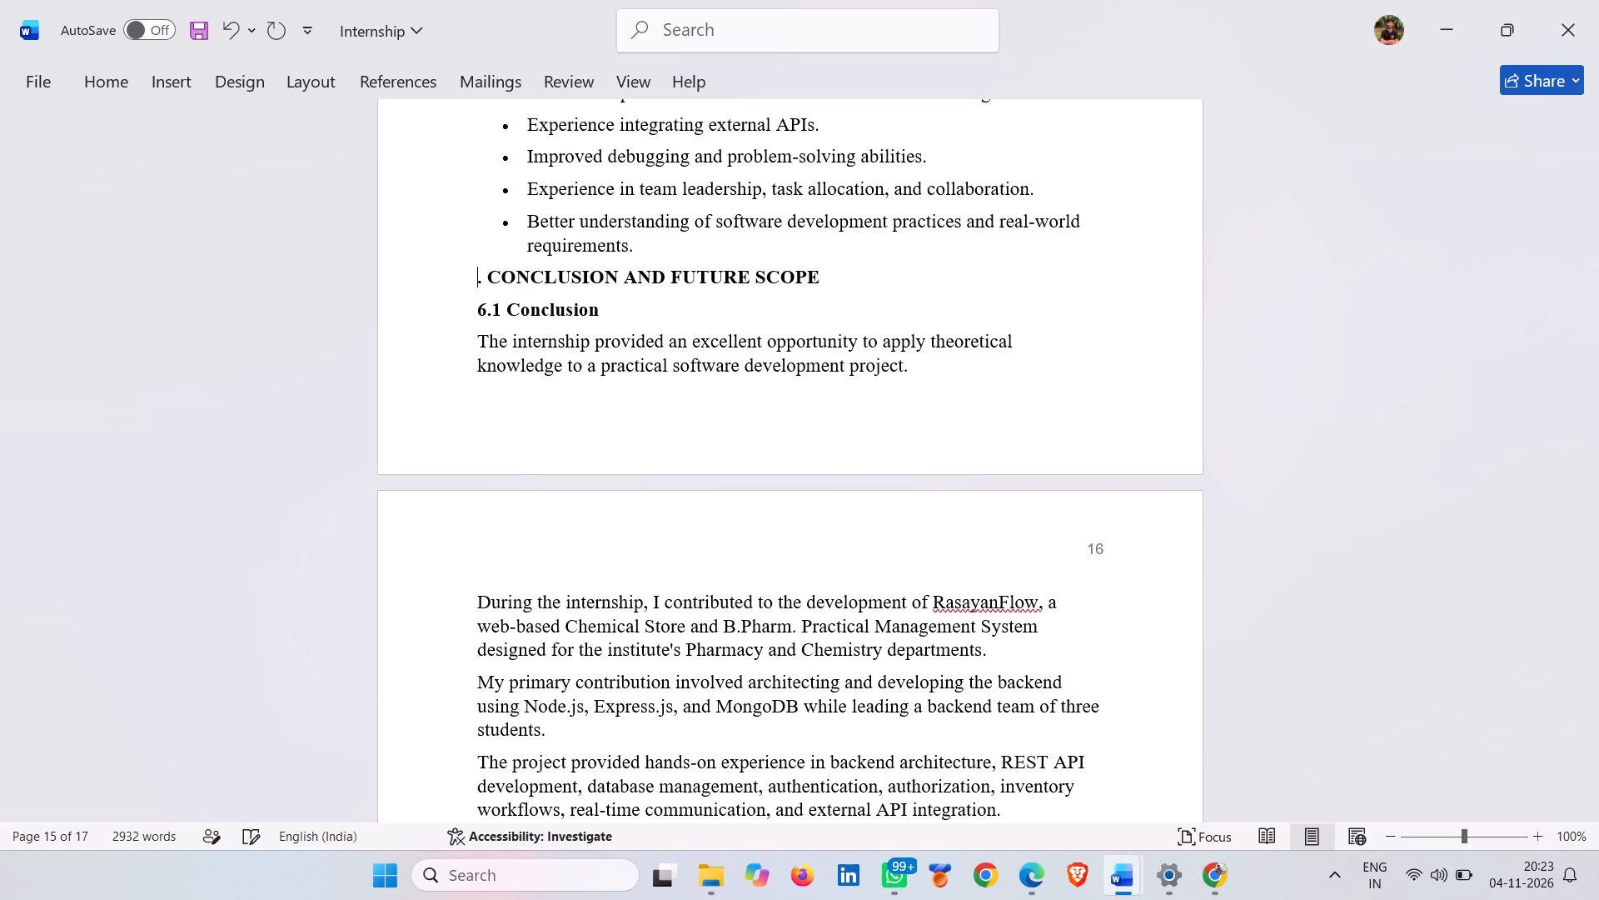
pyautogui.press('7')
pyautogui.press('Down')
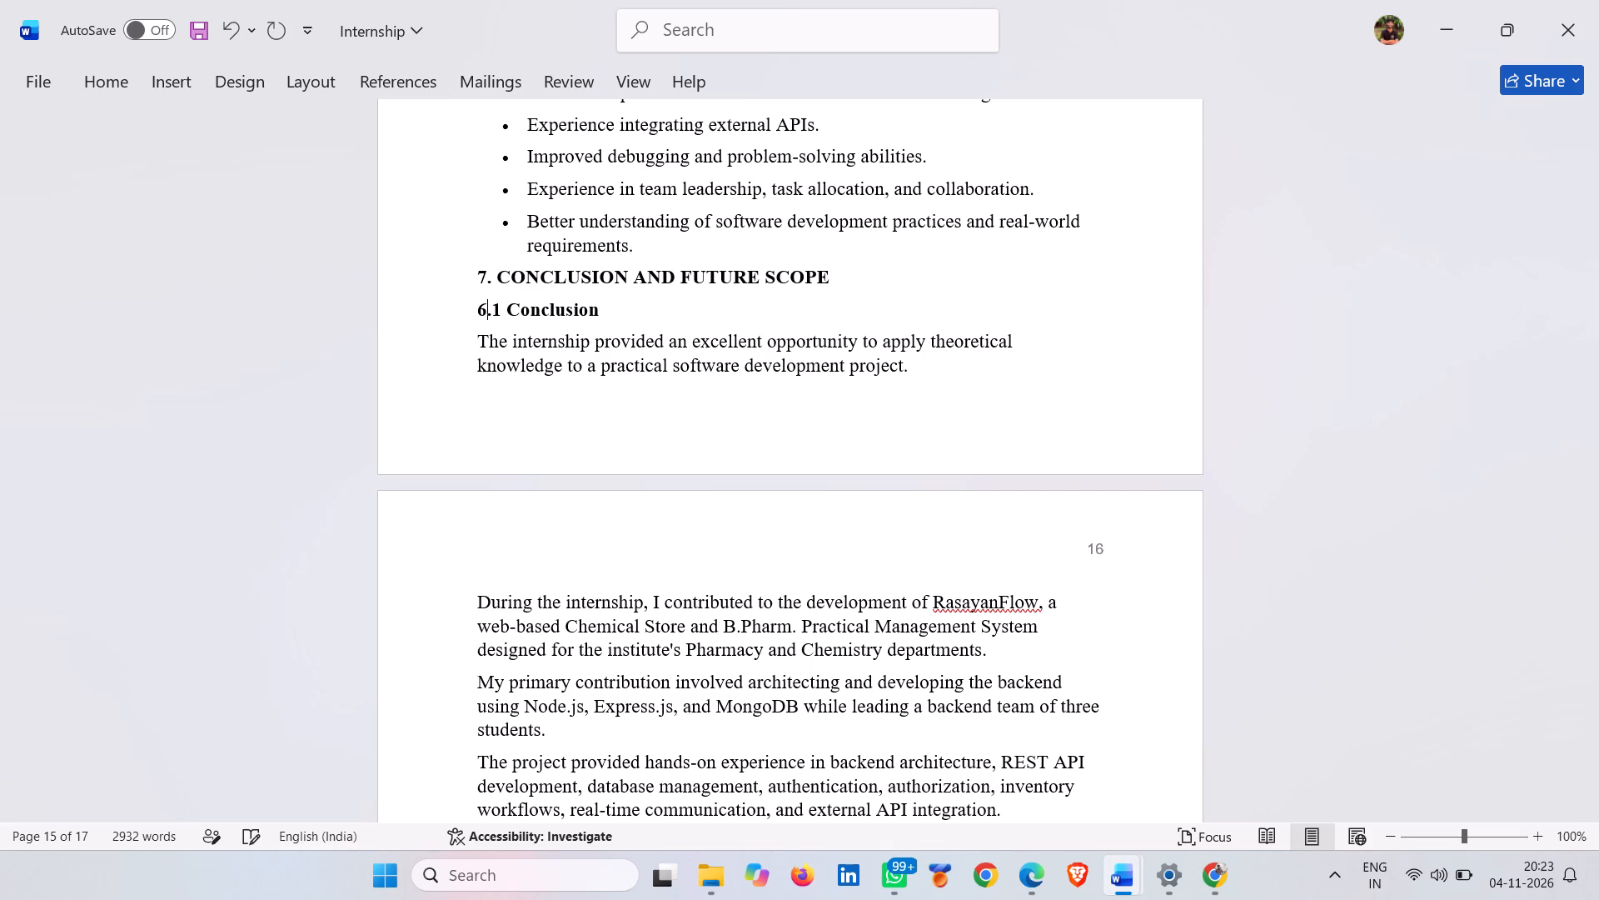
pyautogui.press('BackSpace')
pyautogui.press('7')
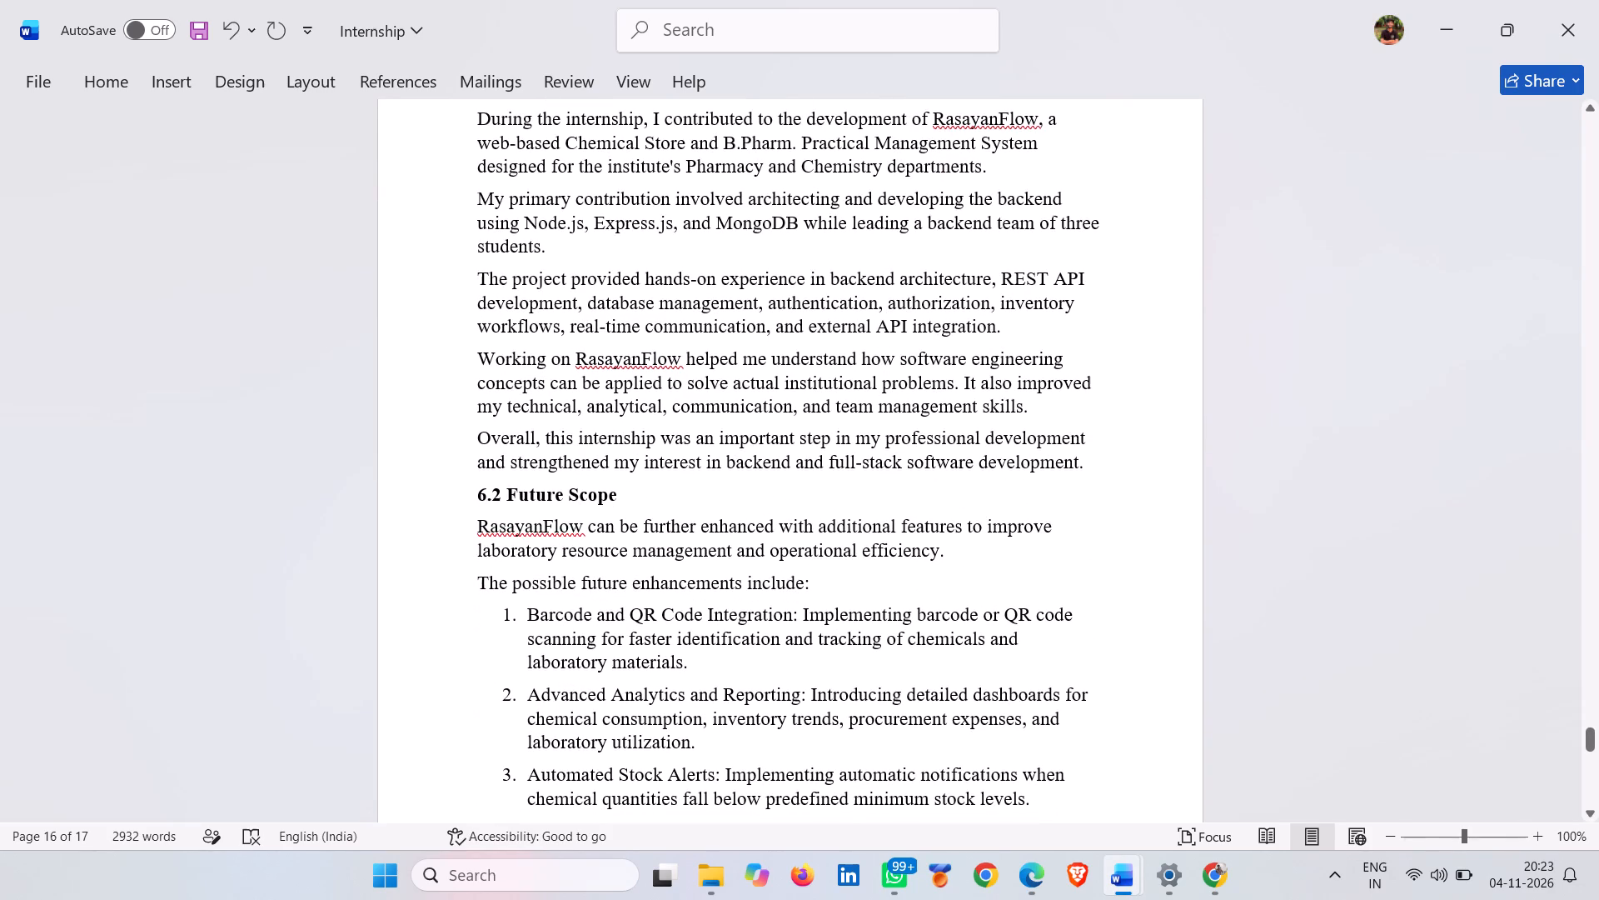
pyautogui.click(487, 505)
pyautogui.press('BackSpace')
pyautogui.press('7')
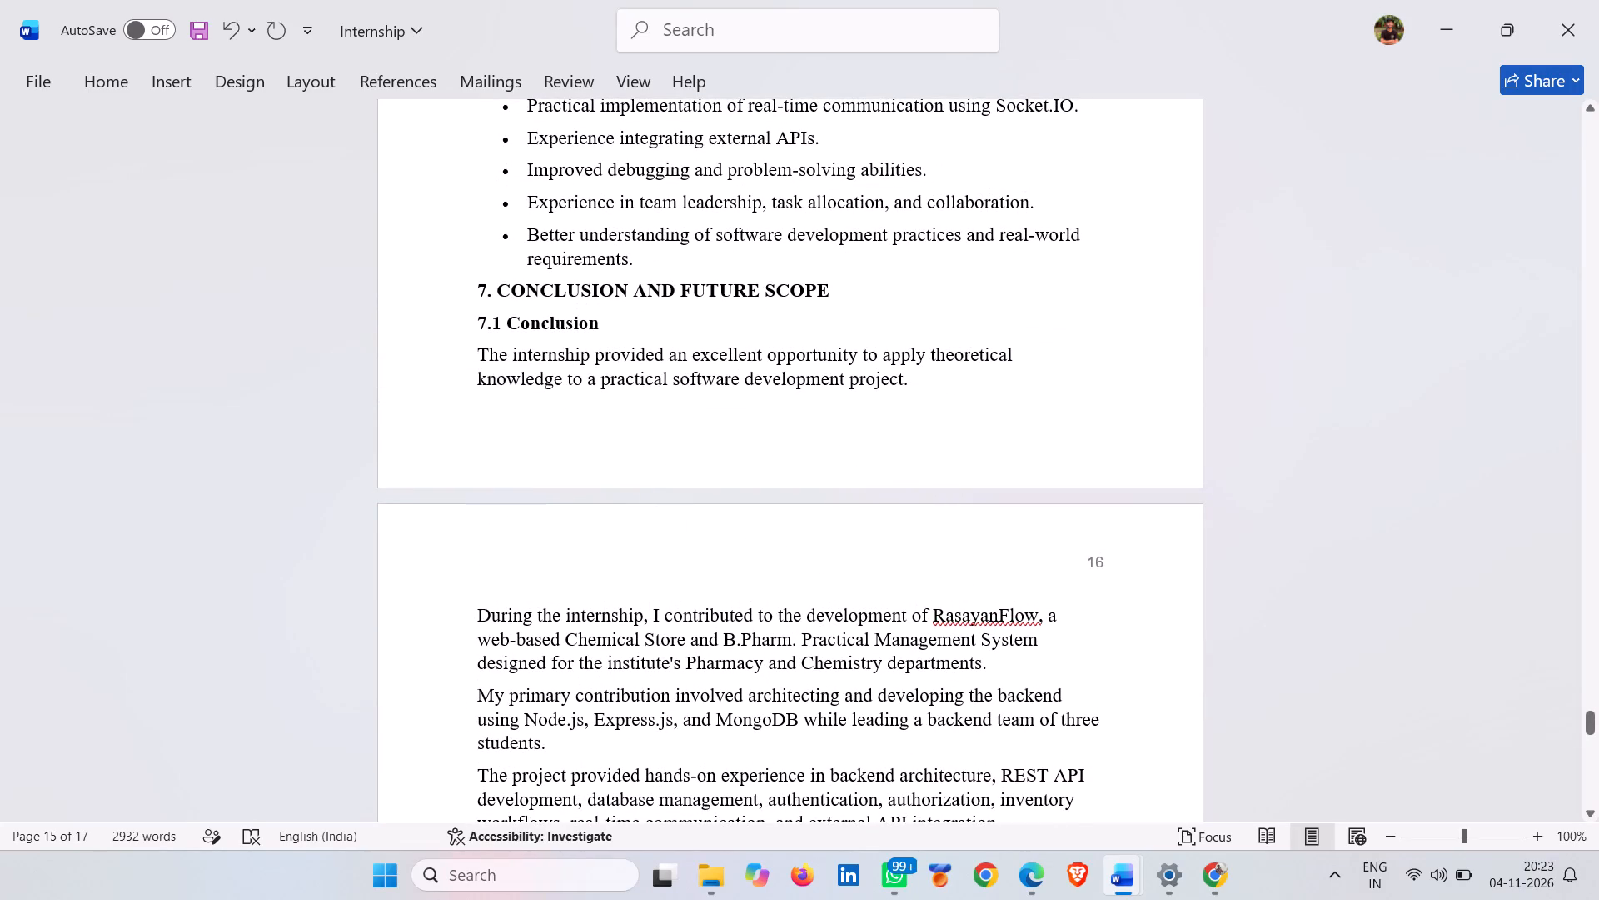
# Insert two empty lines above the section heading 7. CONCLUSION AND FUTURE SCOPE.
pyautogui.click(478, 277)
pyautogui.click(478, 287)
pyautogui.press('Return')
pyautogui.press('Return')
pyautogui.press('Return')
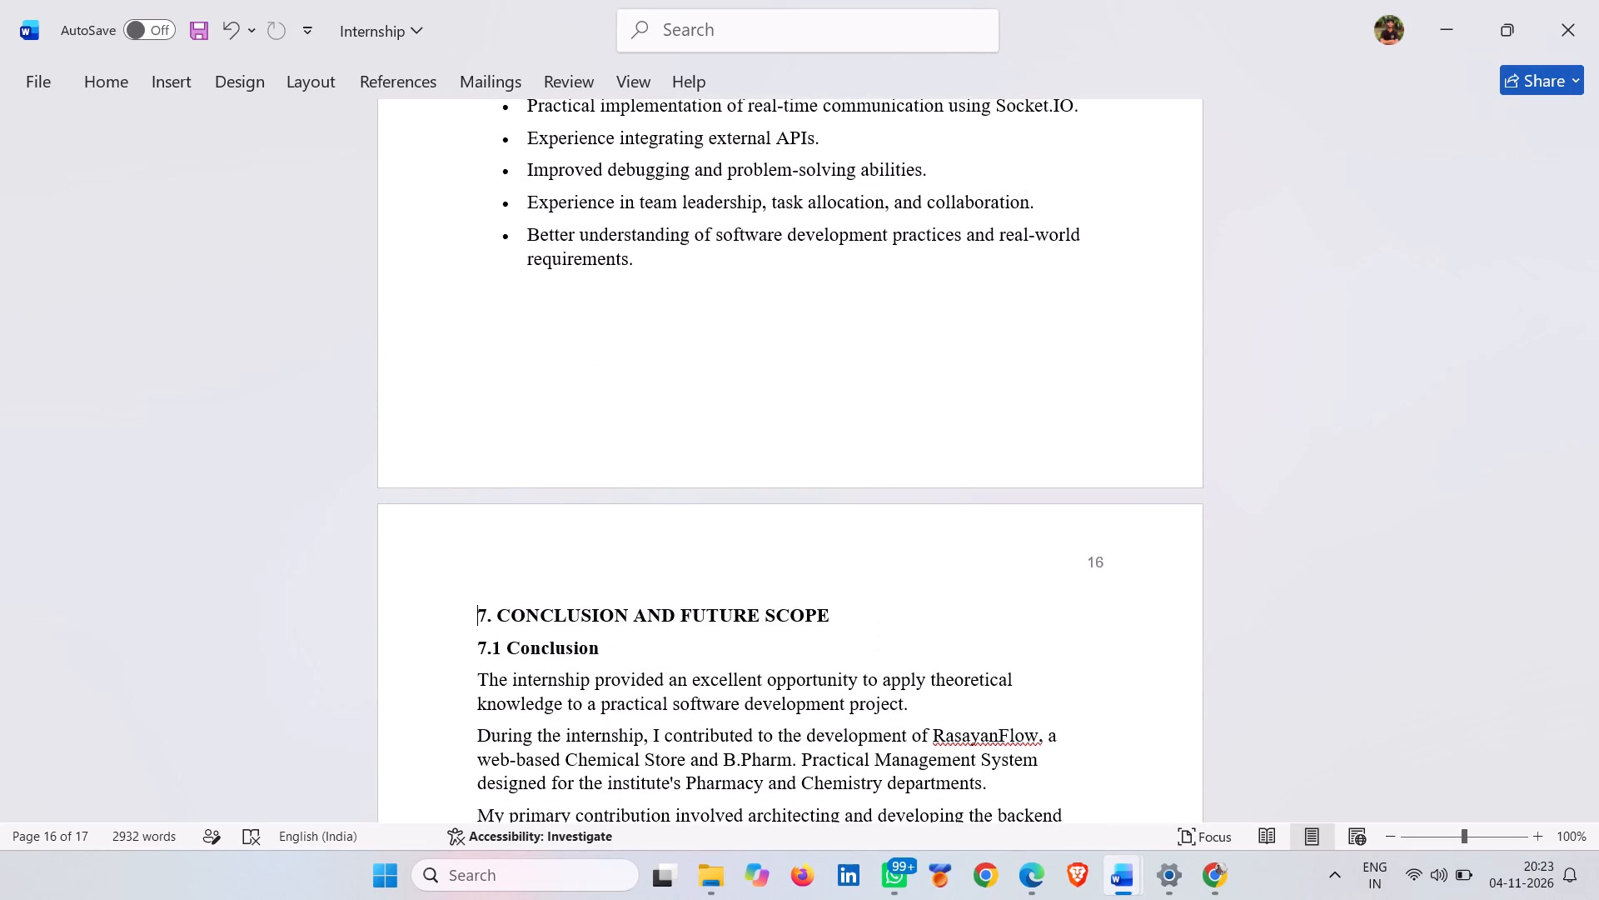
pyautogui.press('Up')
pyautogui.press('Return')
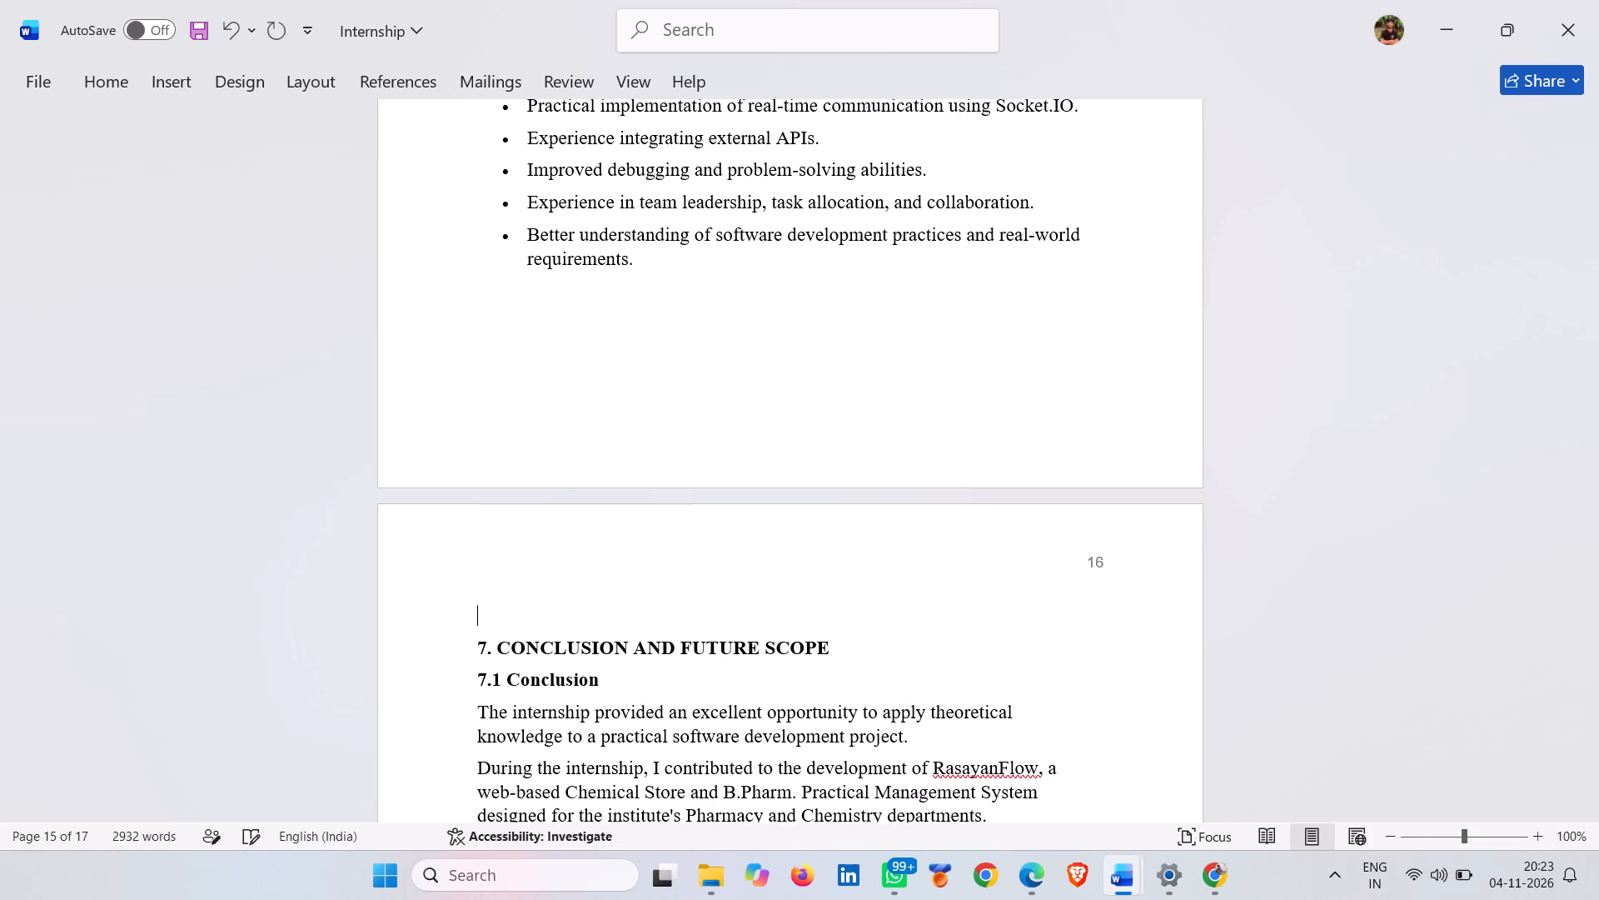
pyautogui.press('BackSpace')
pyautogui.press('BackSpace')
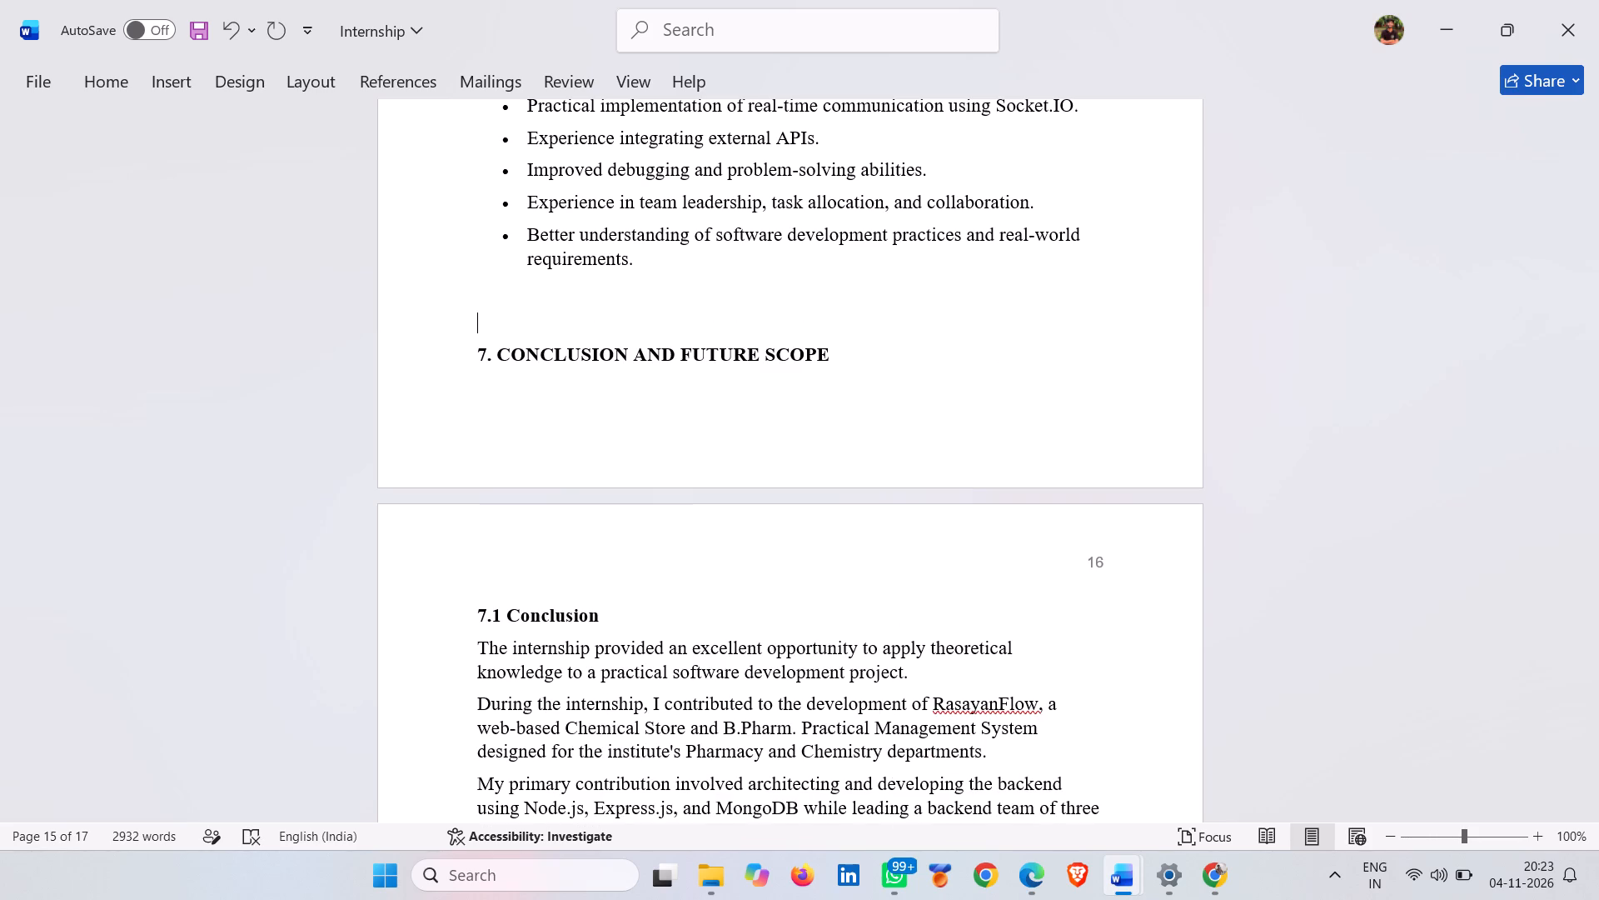
pyautogui.press('Up')
pyautogui.press('Up')
pyautogui.press('Down')
pyautogui.press('Down')
# Enter the heading 6. SCREENSHOTS on the empty line just above section 7, followed by a new empty line.
pyautogui.press('6')
pyautogui.write('.')
pyautogui.press('space')
pyautogui.hotkey('shift', 's')
pyautogui.press('c')
pyautogui.press('BackSpace')
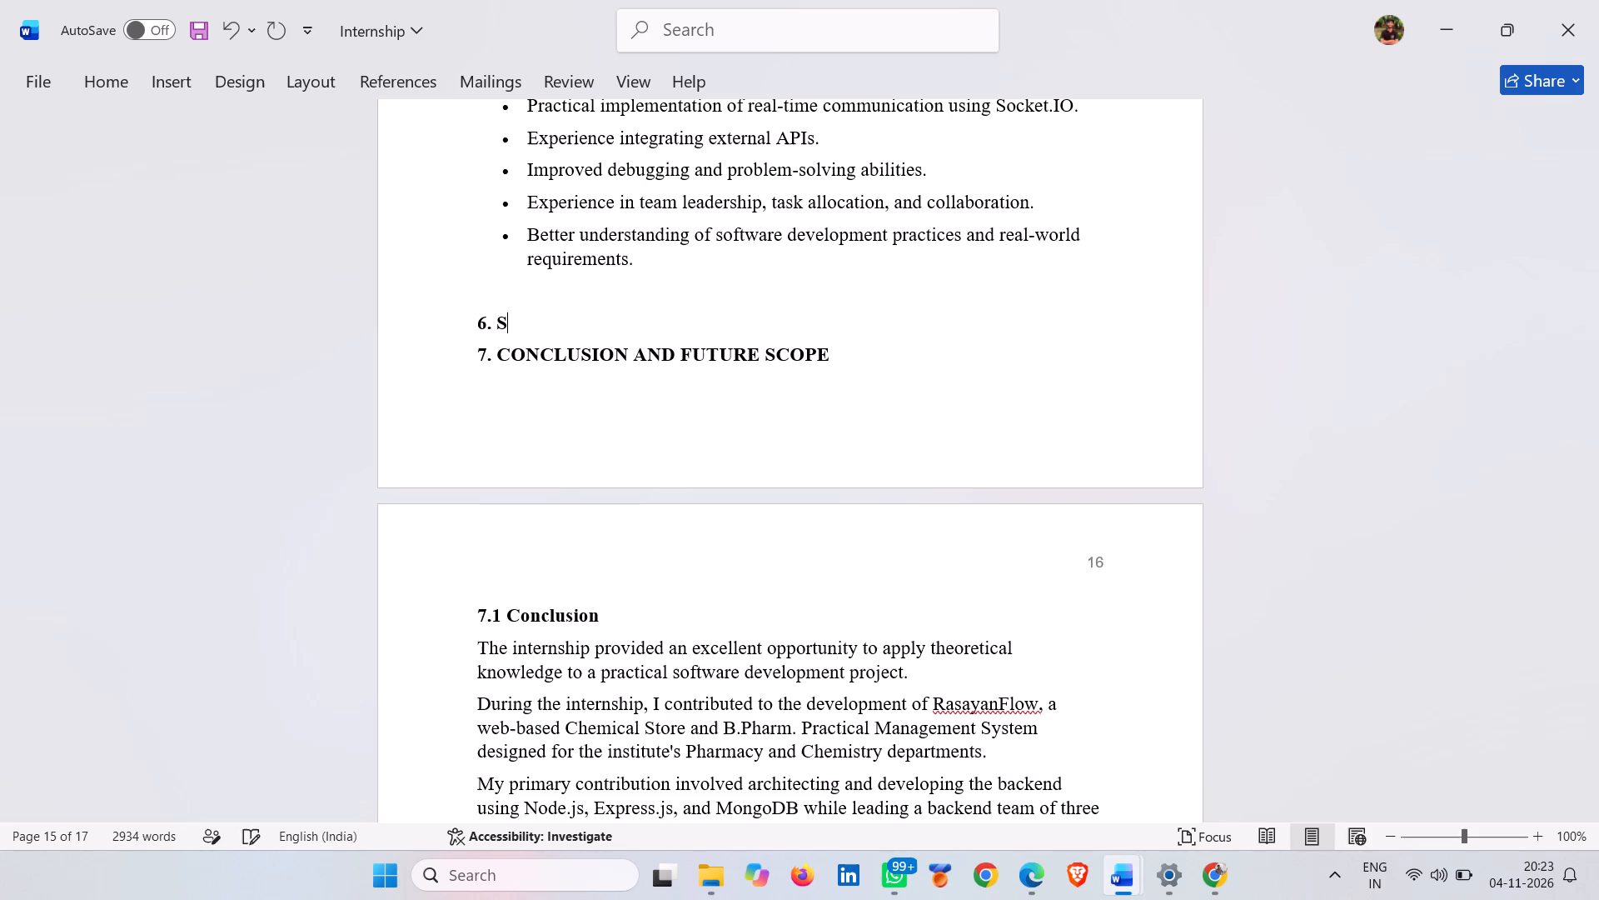
pyautogui.write('CREE')
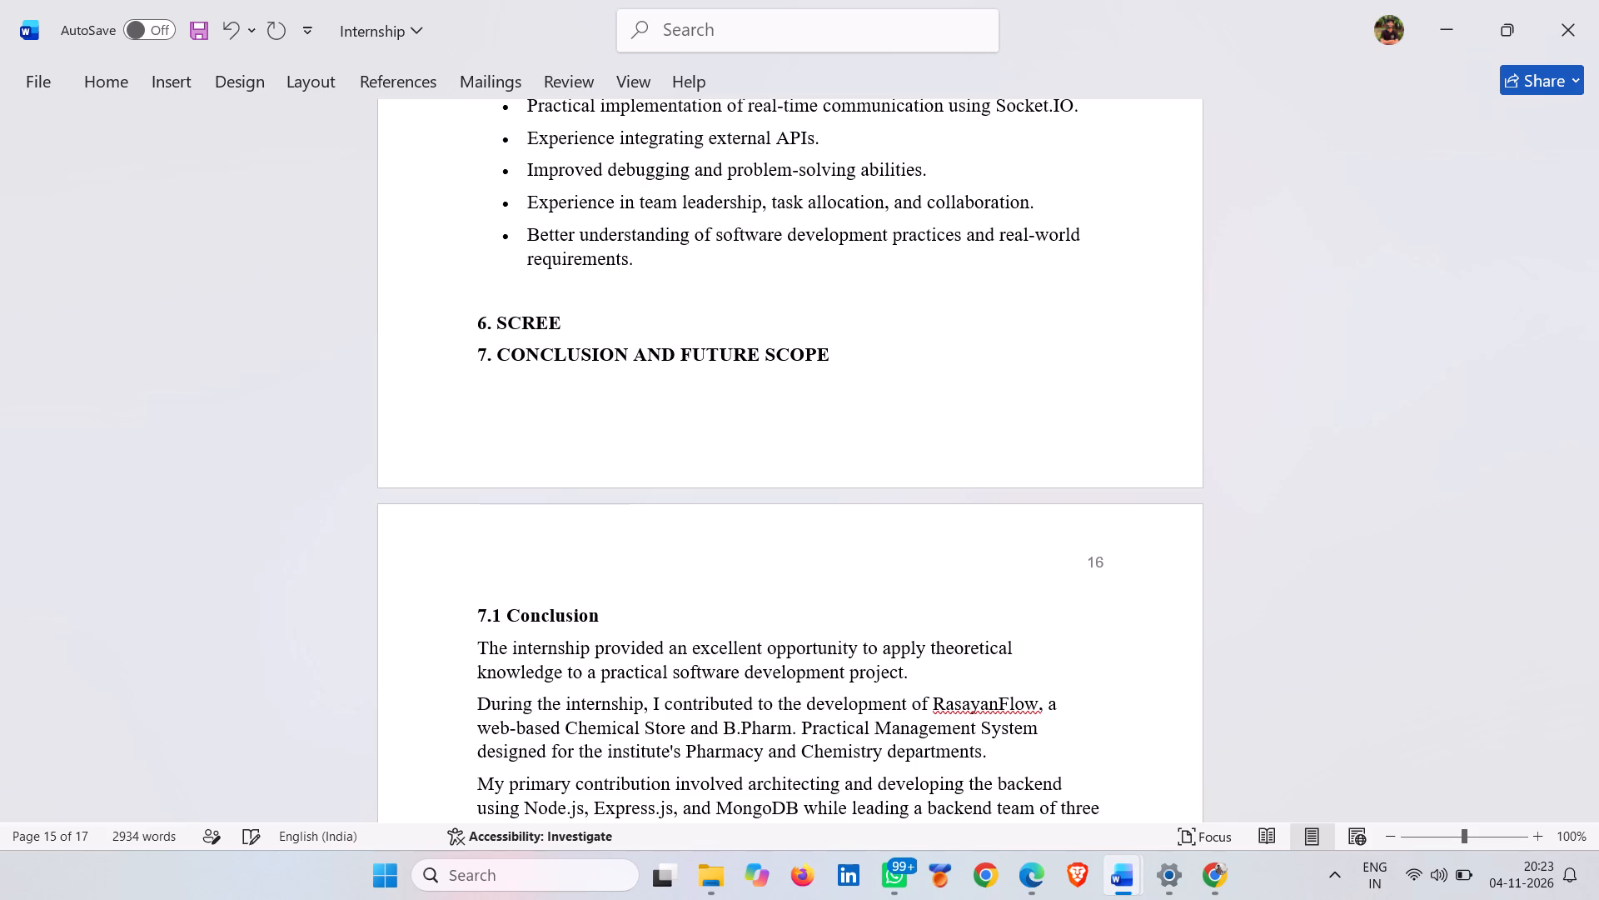
pyautogui.press('m')
pyautogui.press('BackSpace')
pyautogui.write('NSHOT')
pyautogui.write('S OF')
pyautogui.press('space')
pyautogui.press('BackSpace')
pyautogui.press('BackSpace')
pyautogui.press('BackSpace')
pyautogui.press('BackSpace')
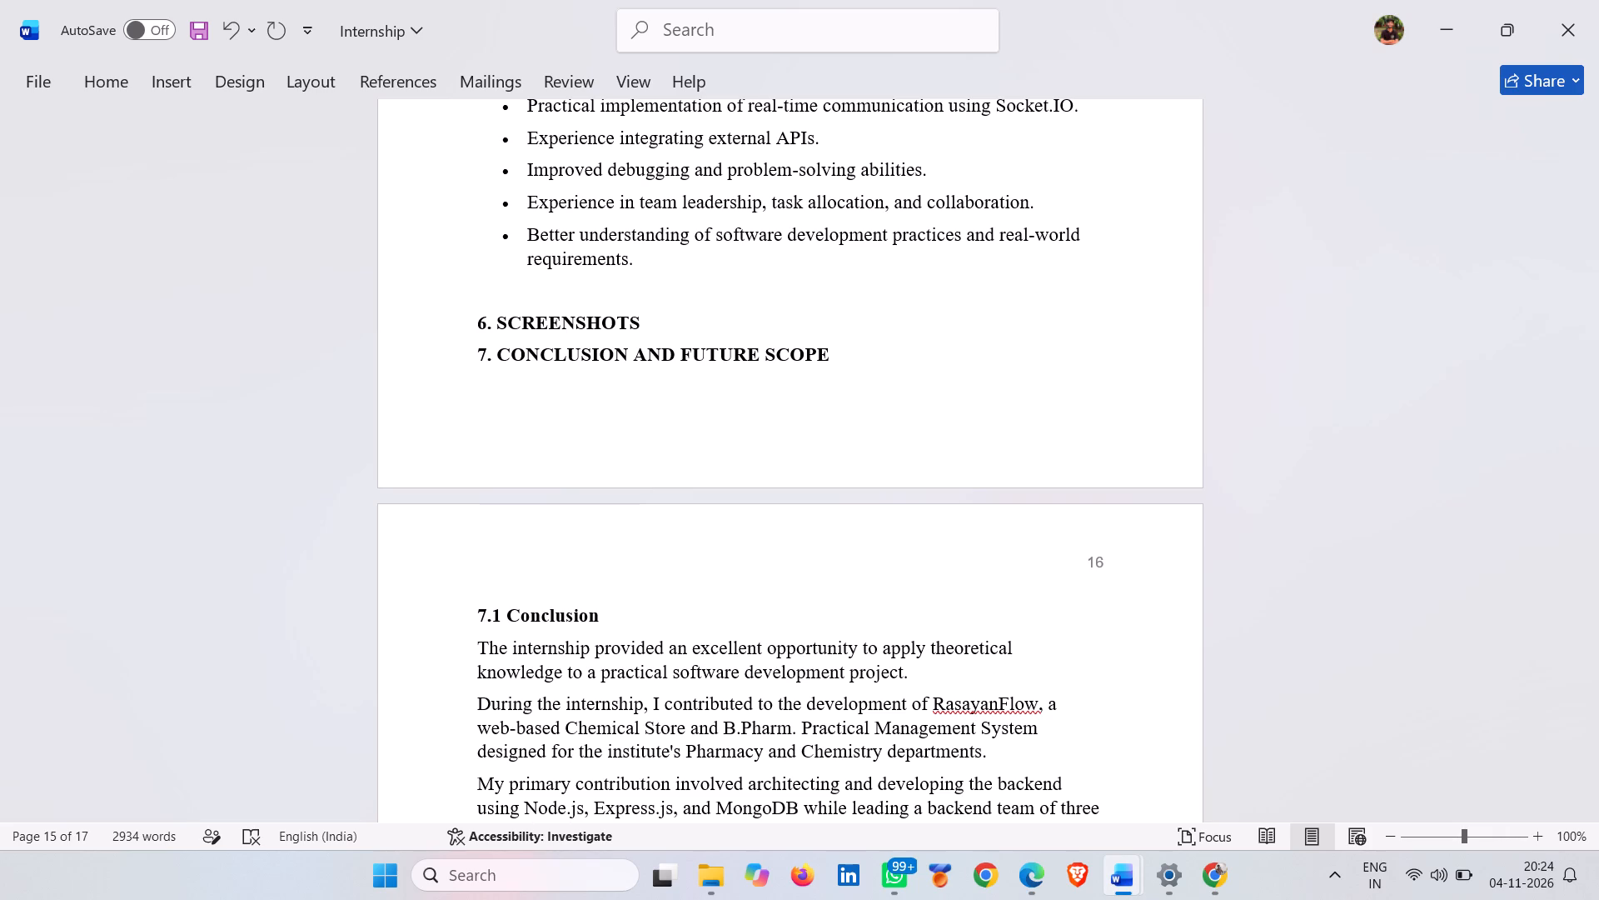
pyautogui.press('Return')
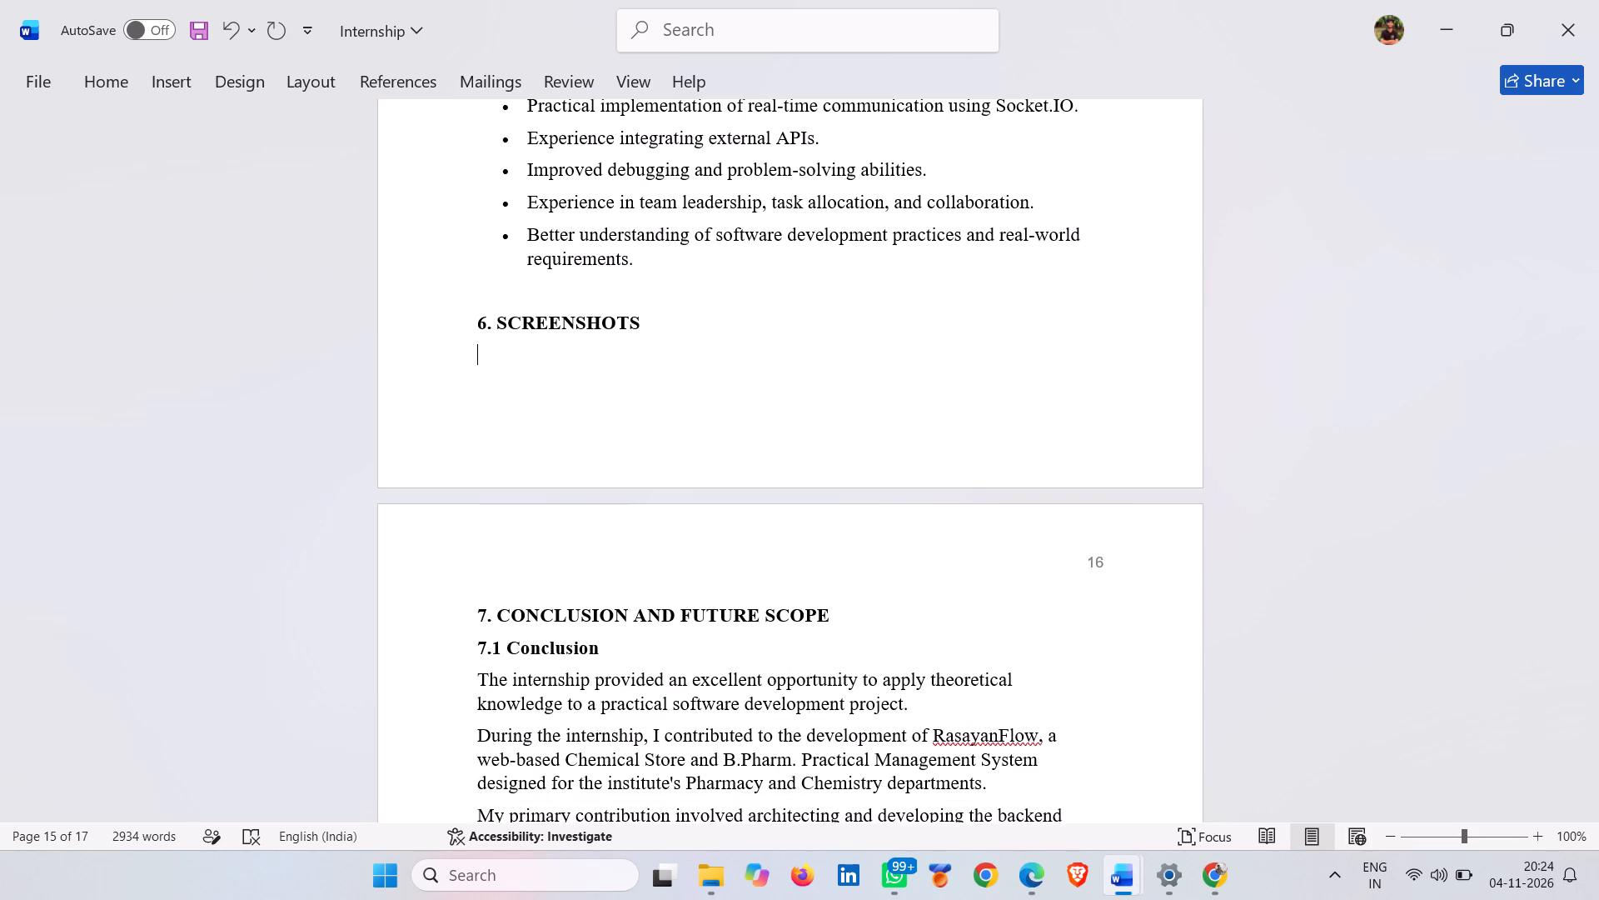
# Switch to the reference internship report PDF in Edge and look through its chapters from the contents page to Chapter IV.
pyautogui.click(1029, 864)
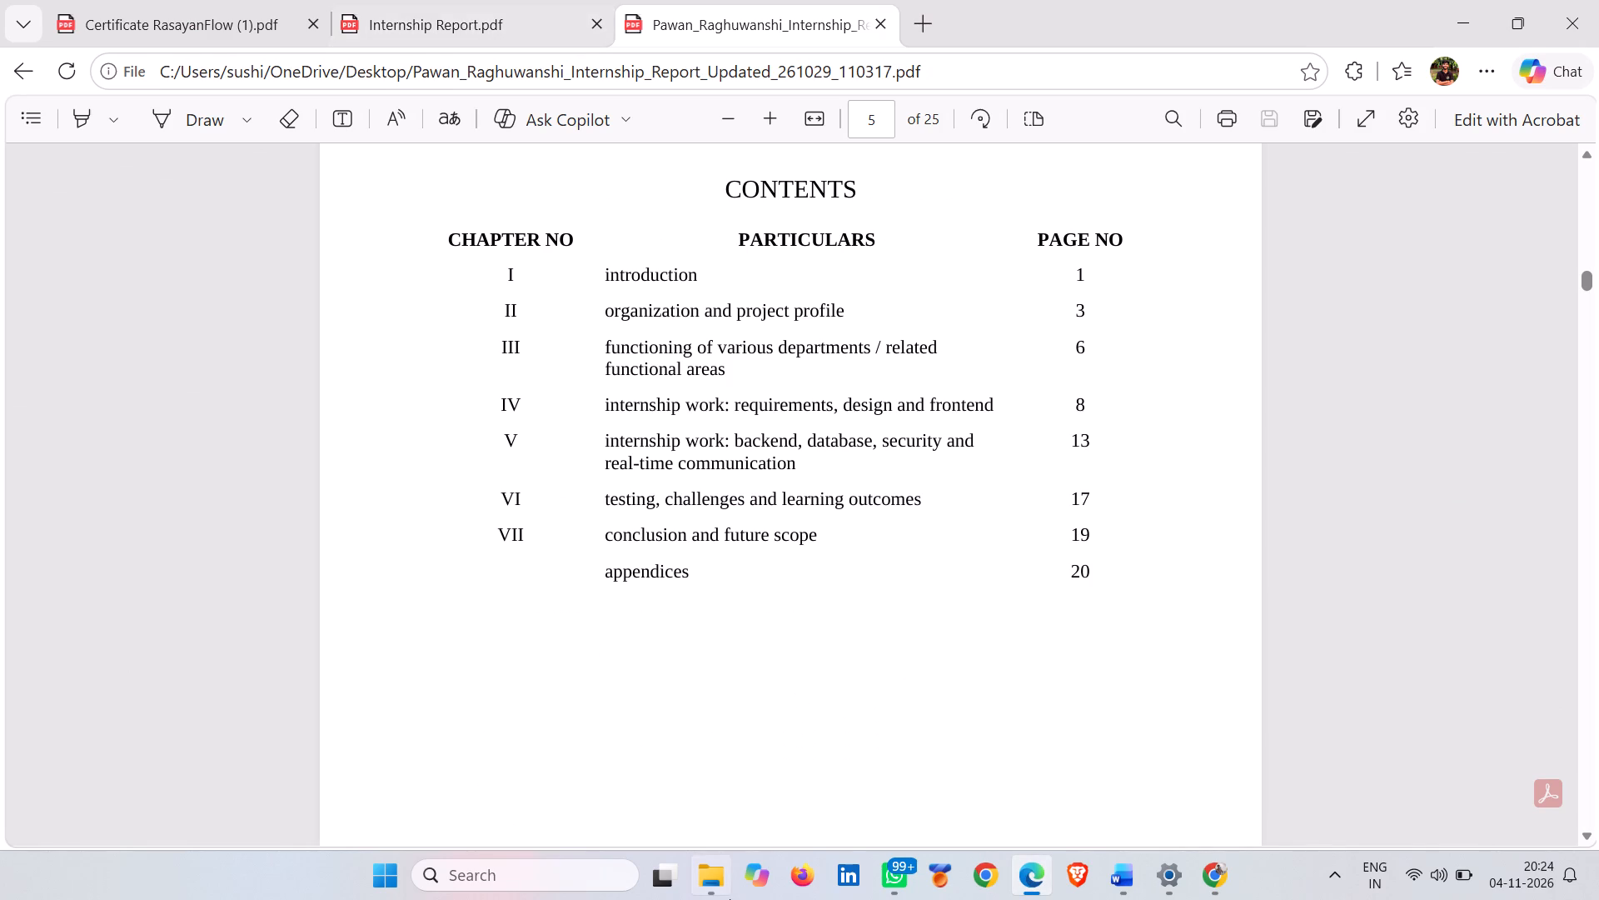
pyautogui.scroll(-10, 912, 581)
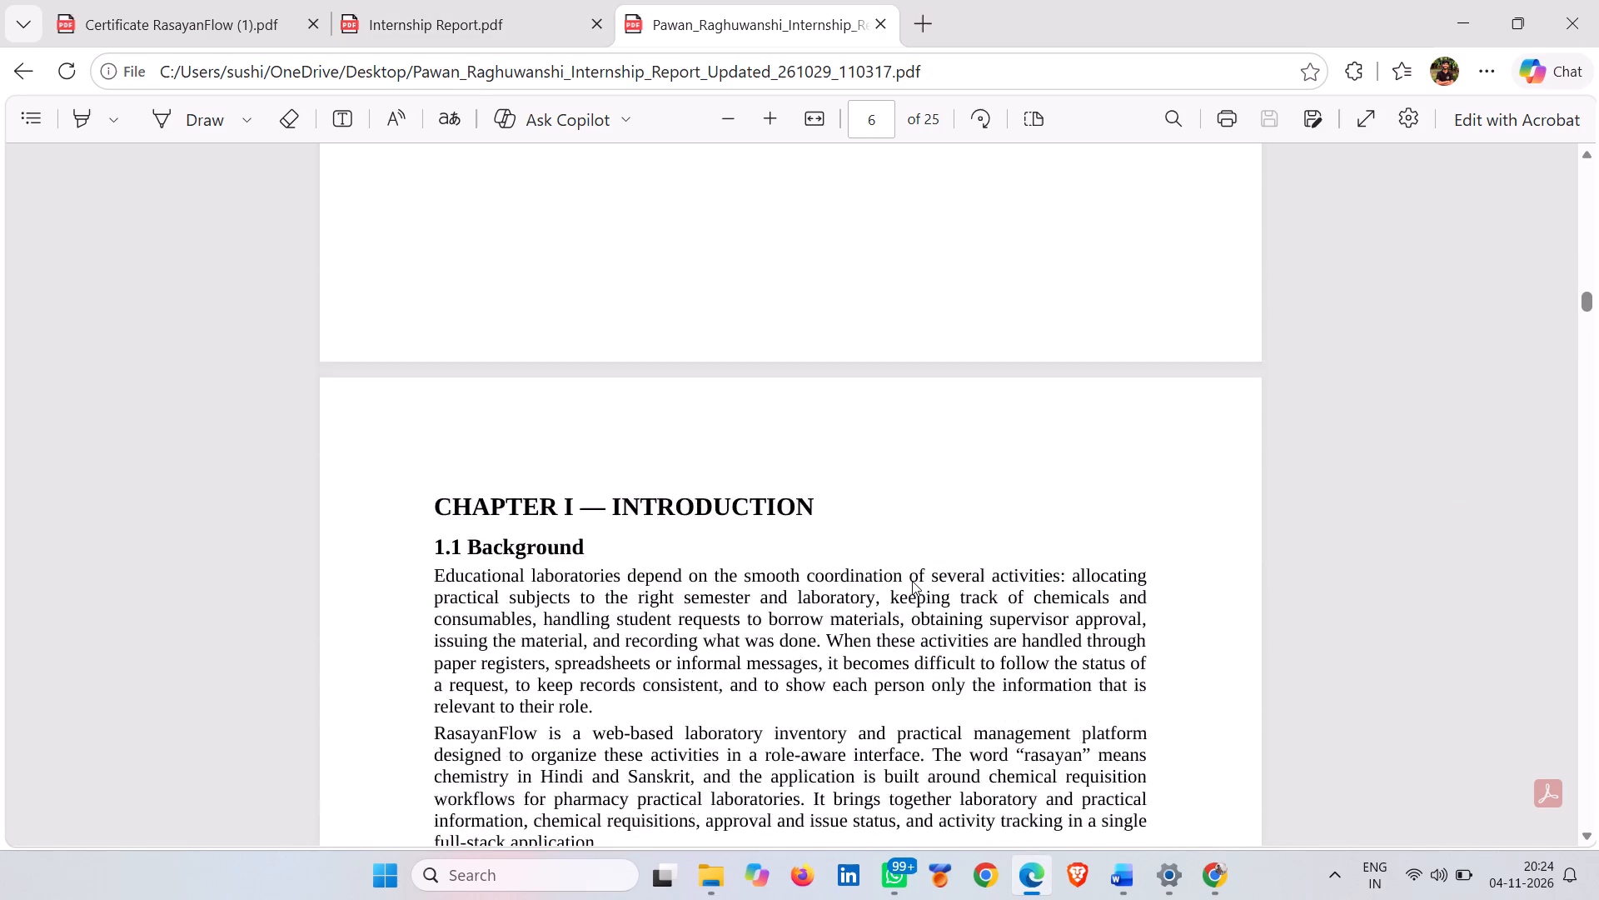
pyautogui.scroll(-19, 912, 581)
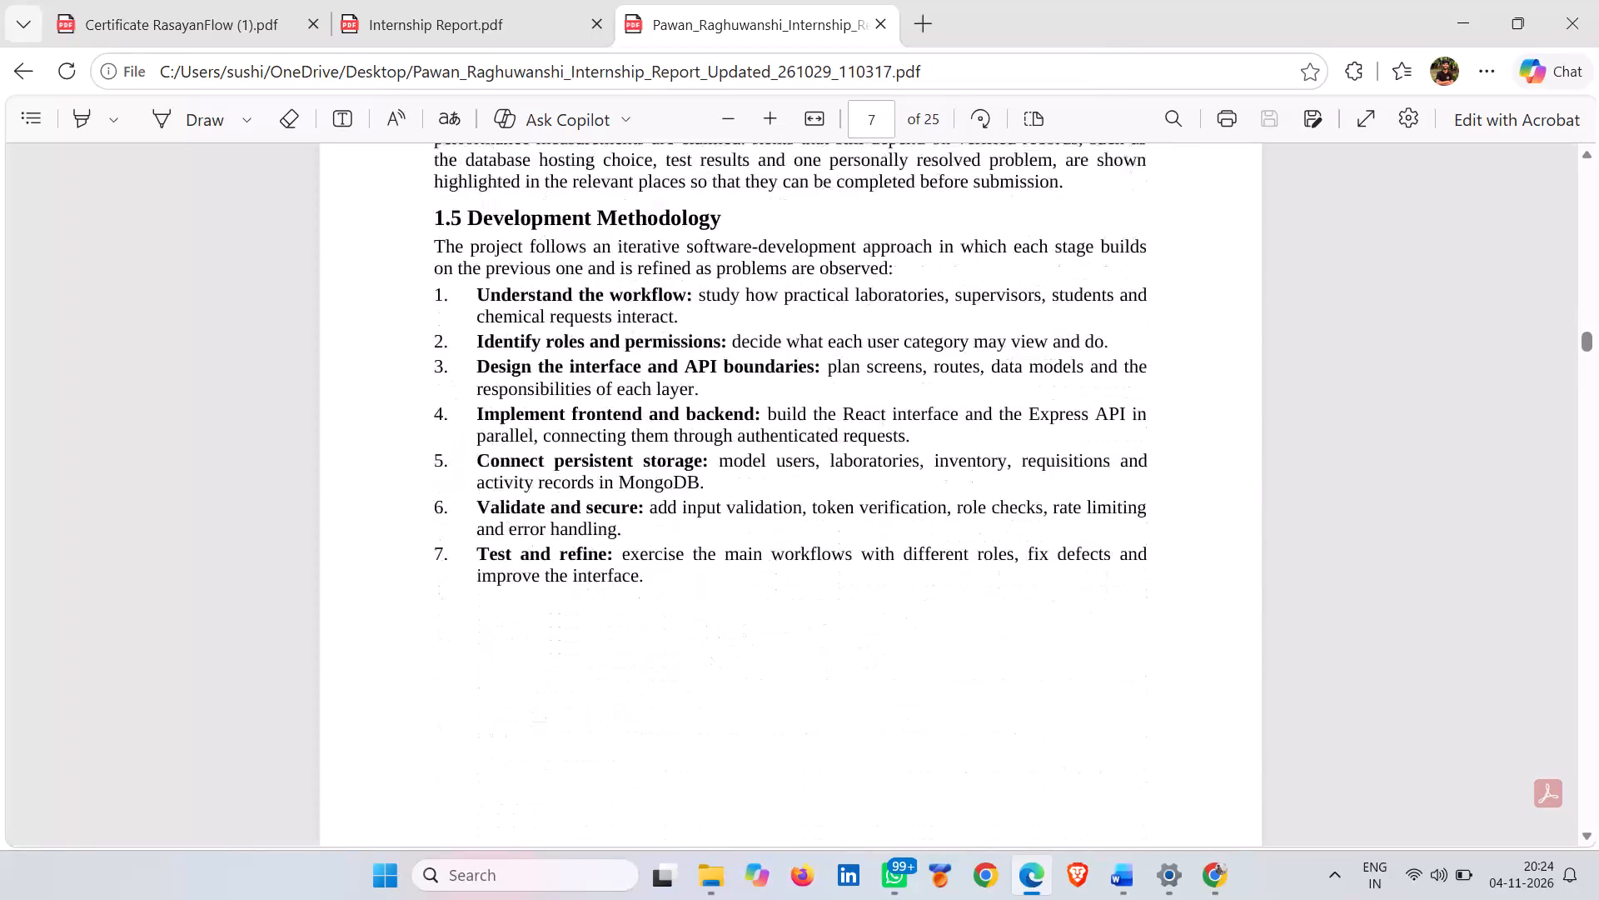
pyautogui.scroll(-17, 915, 580)
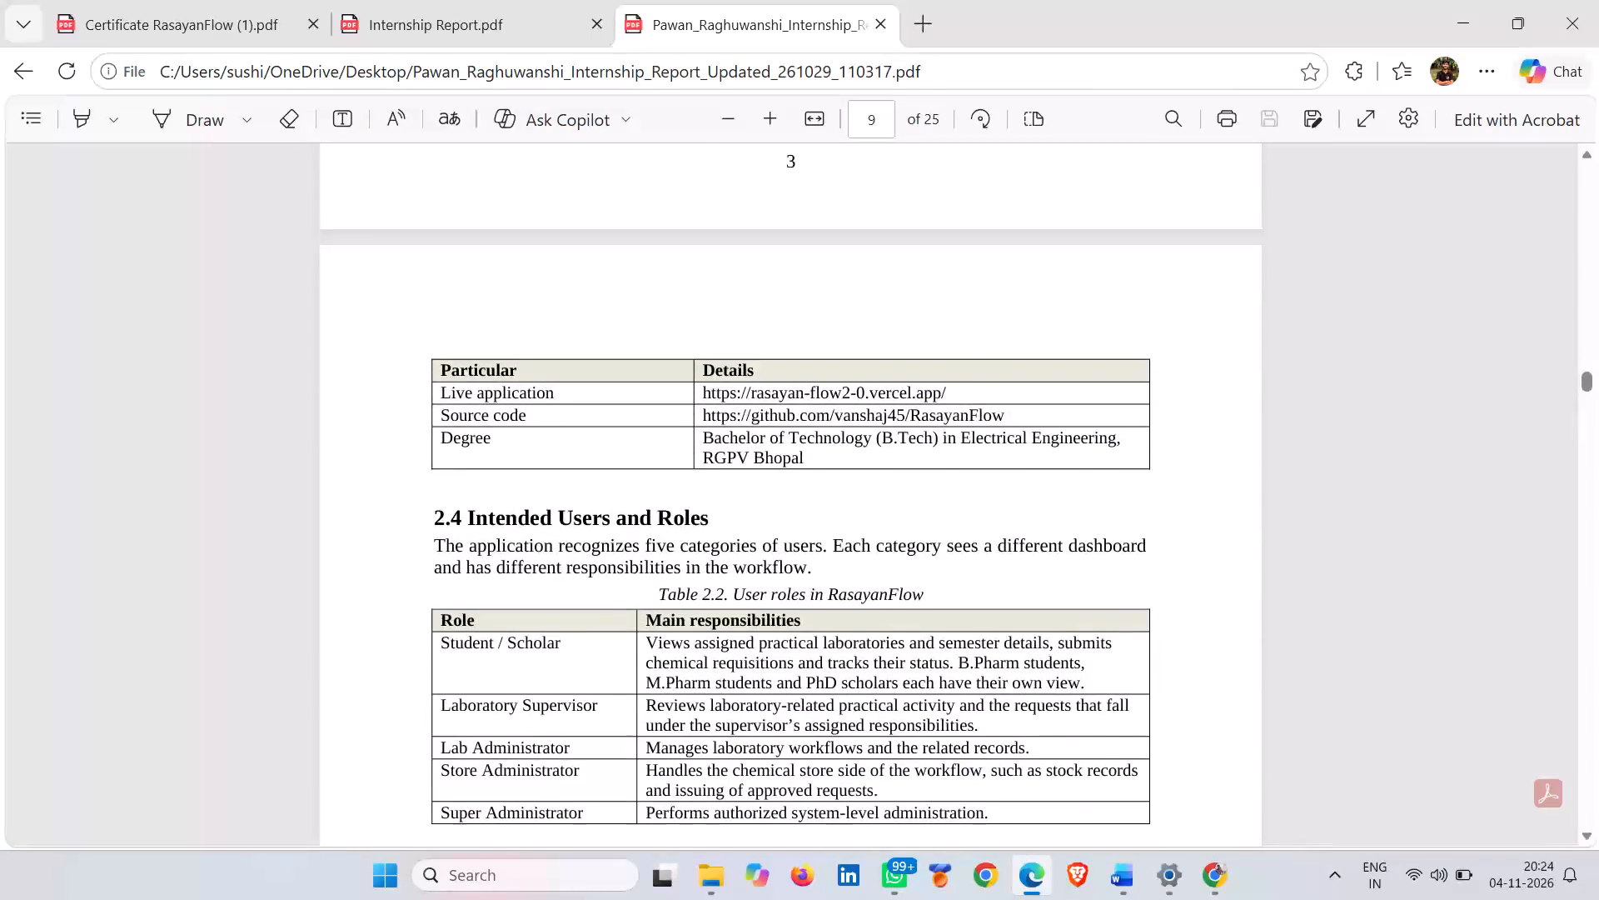
pyautogui.scroll(-11, 915, 580)
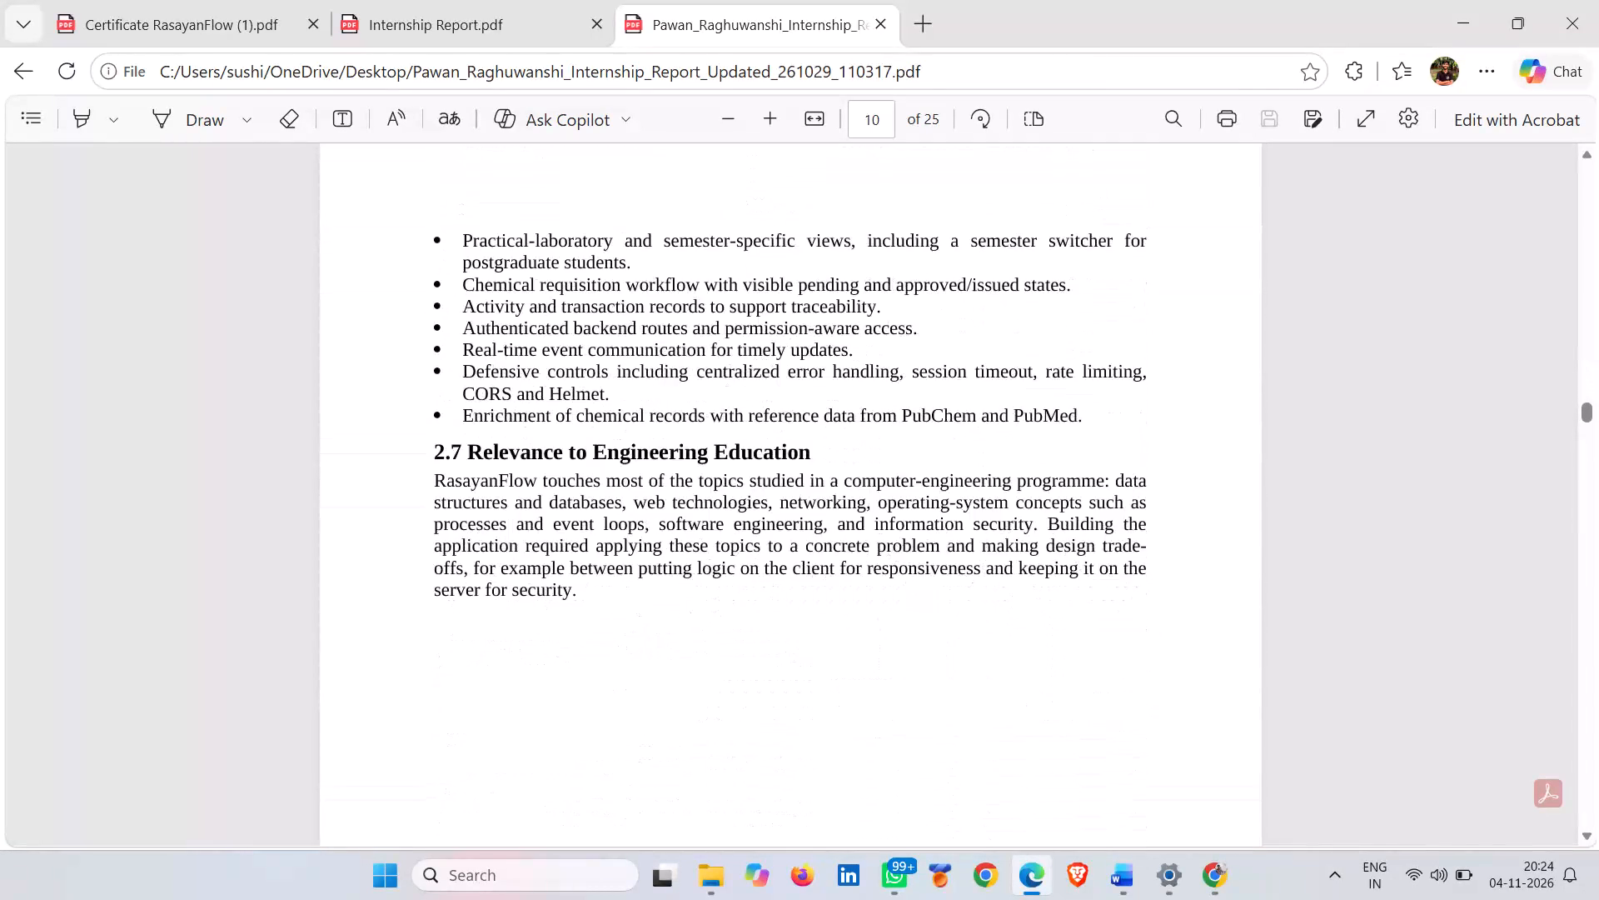
pyautogui.scroll(-7, 915, 580)
pyautogui.scroll(1, 911, 591)
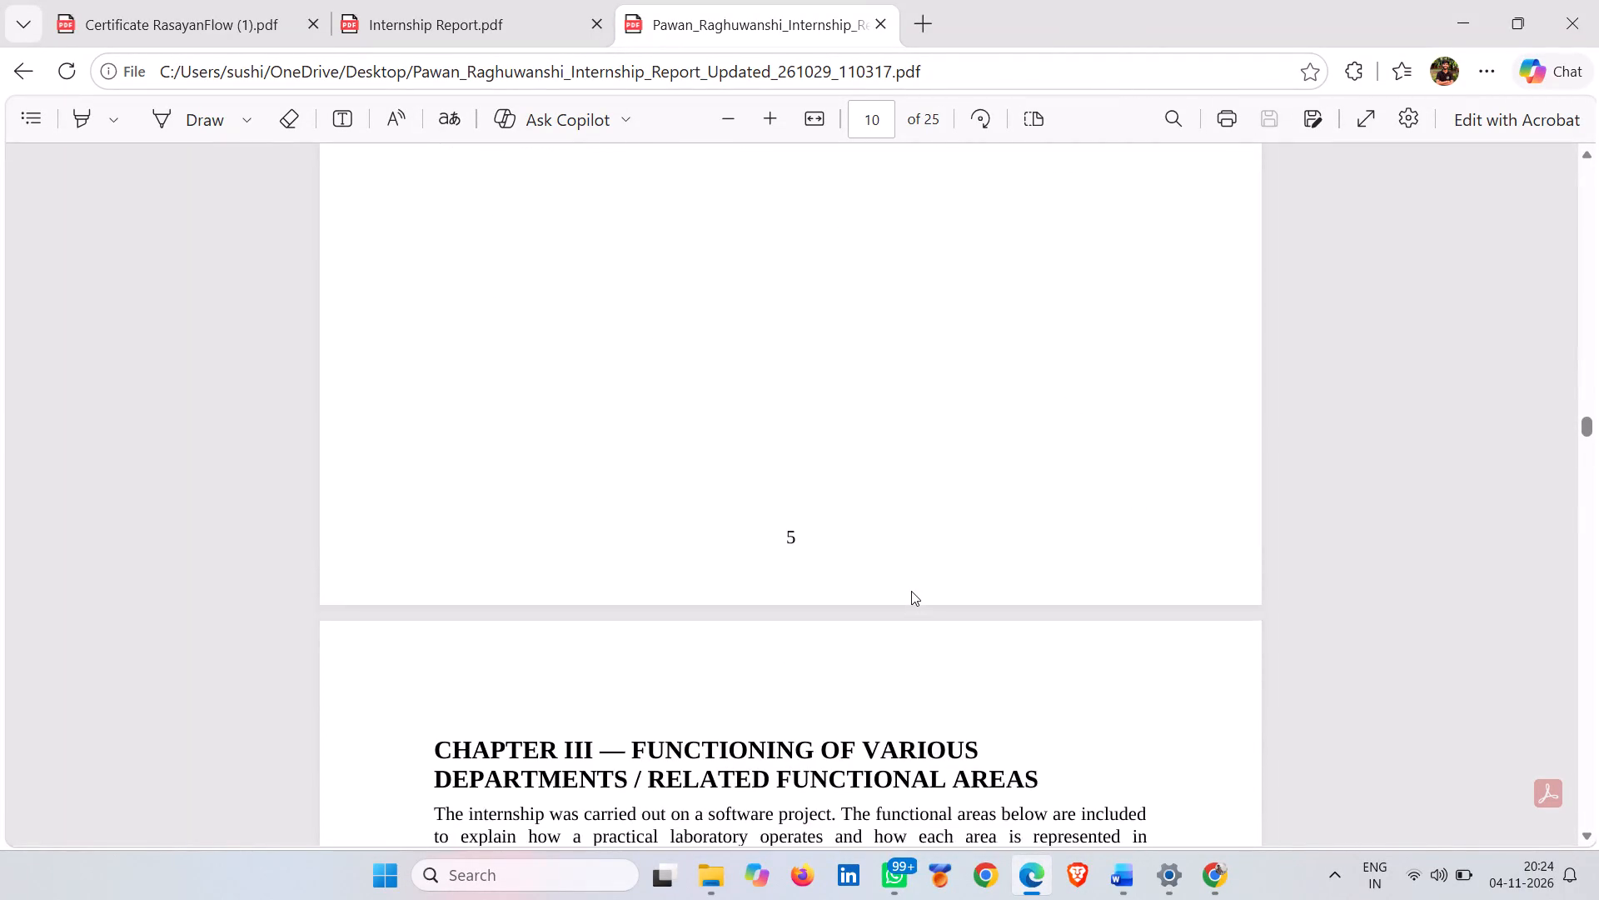
pyautogui.scroll(1, 911, 591)
pyautogui.scroll(-17, 911, 591)
pyautogui.scroll(1, 911, 591)
pyautogui.scroll(-1, 911, 591)
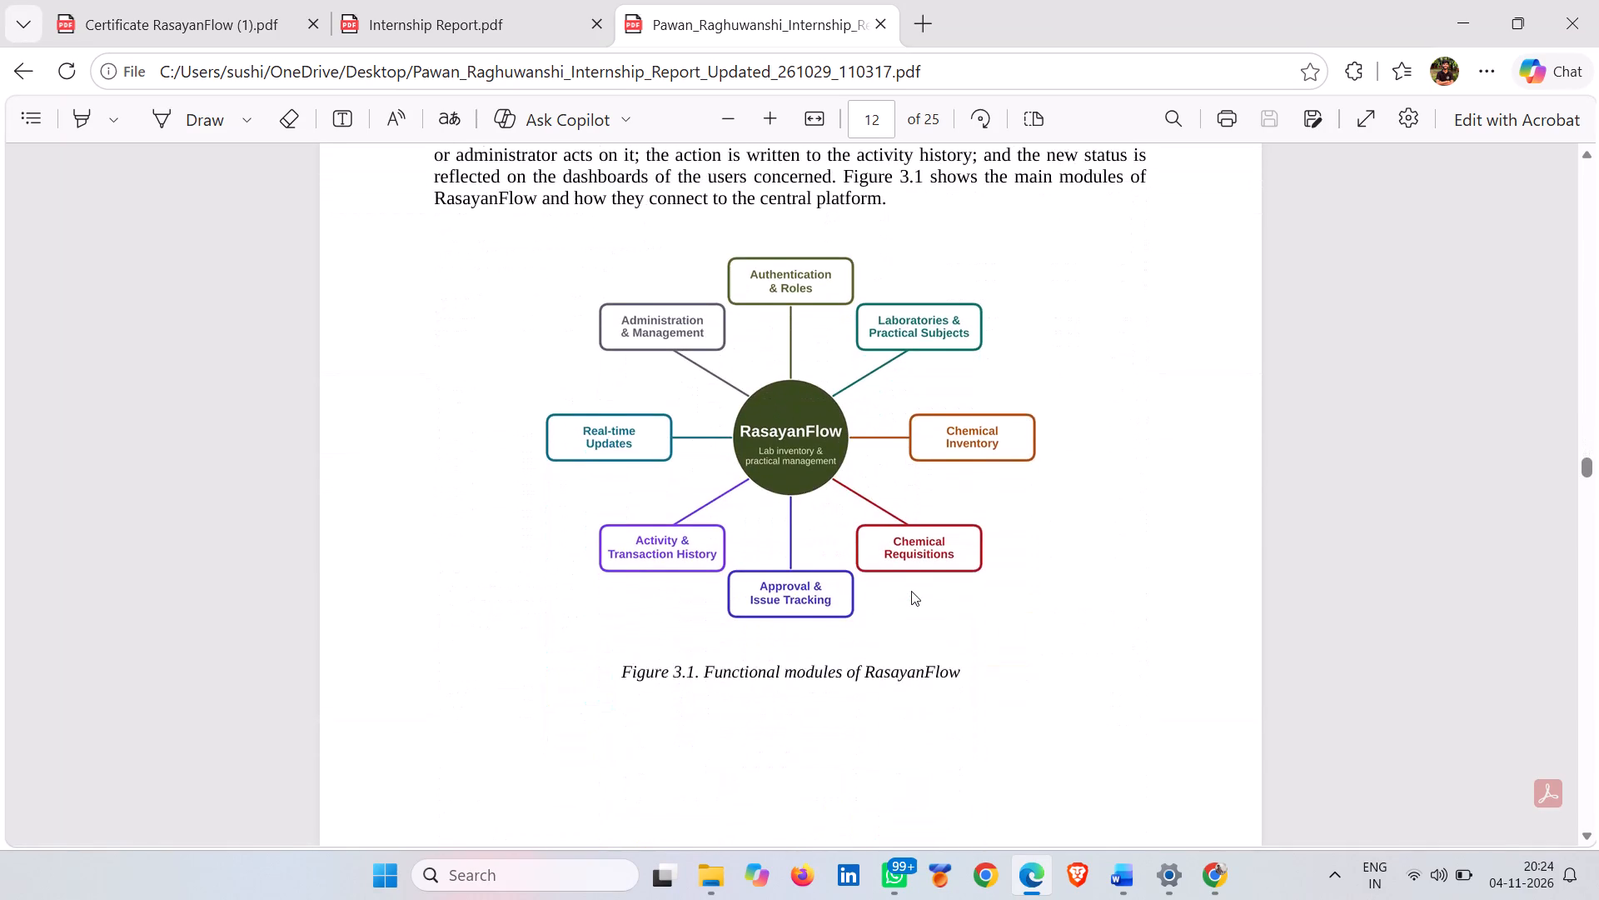
pyautogui.scroll(2, 911, 591)
pyautogui.scroll(-6, 911, 591)
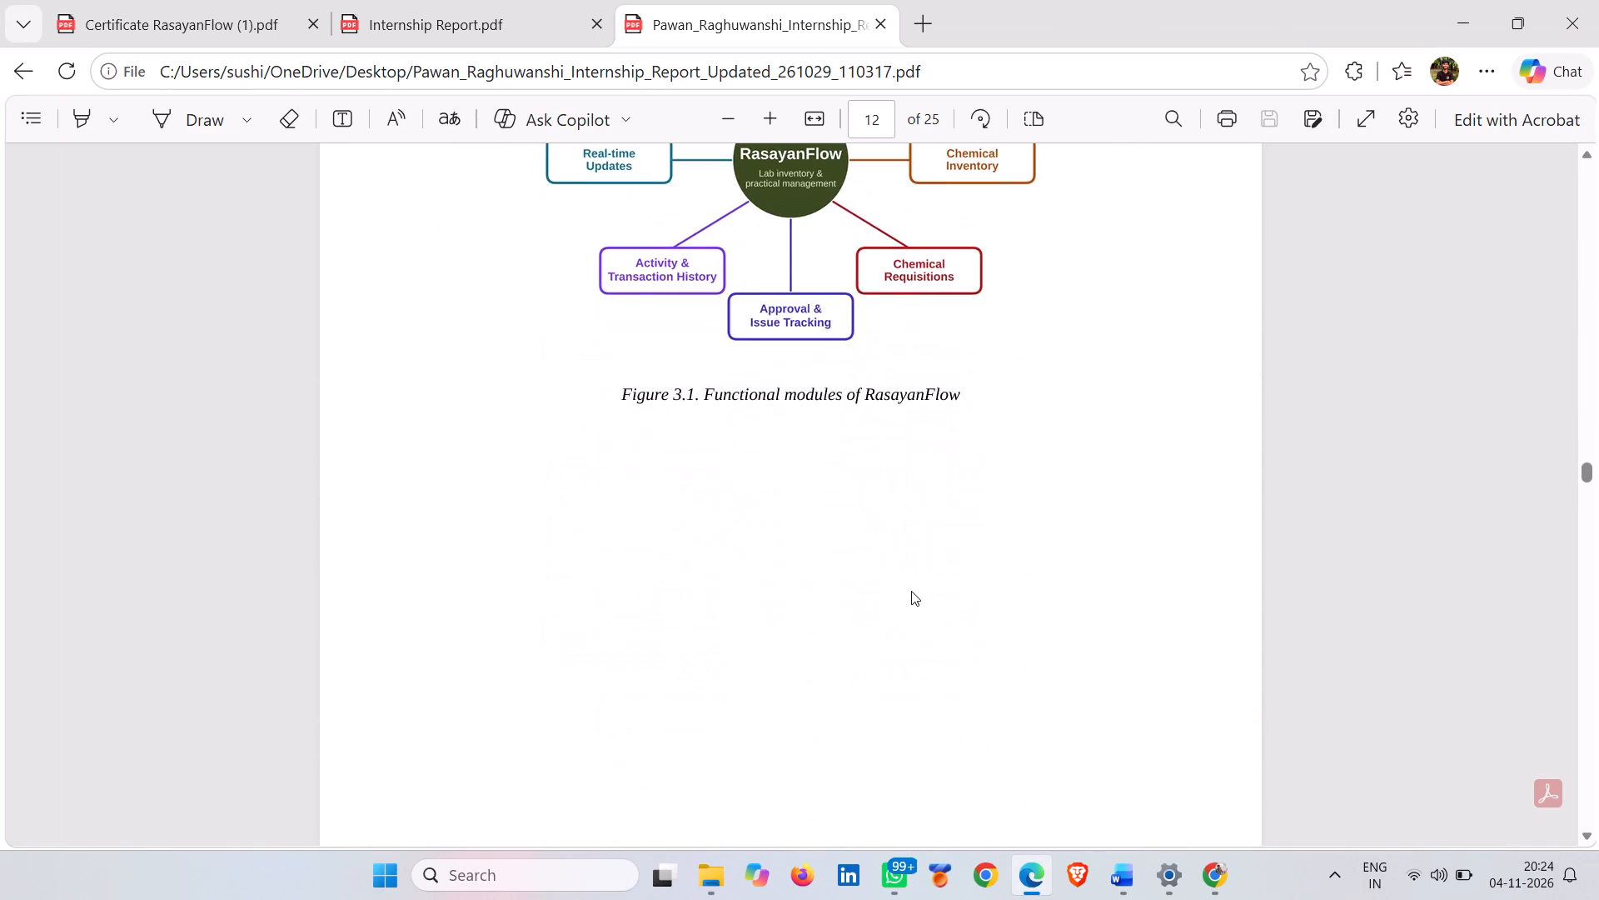
pyautogui.scroll(-7, 911, 591)
pyautogui.scroll(1, 911, 591)
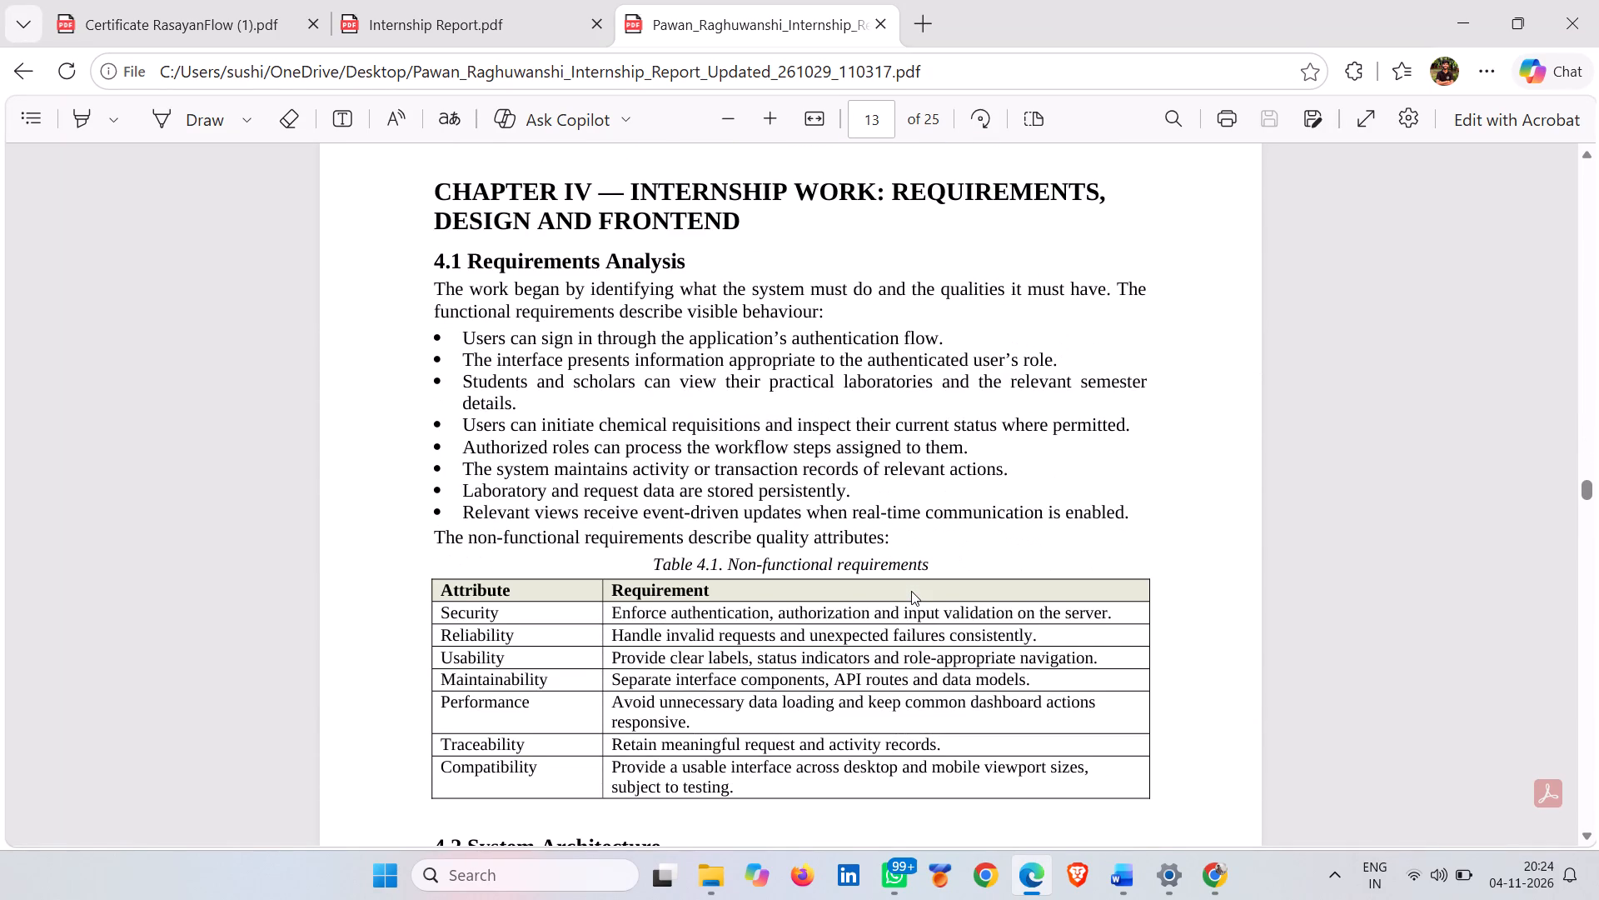
# Go back through the reference report to Chapter II and examine the About RasayanFlow text and the Details of the Internship table.
pyautogui.scroll(14, 911, 591)
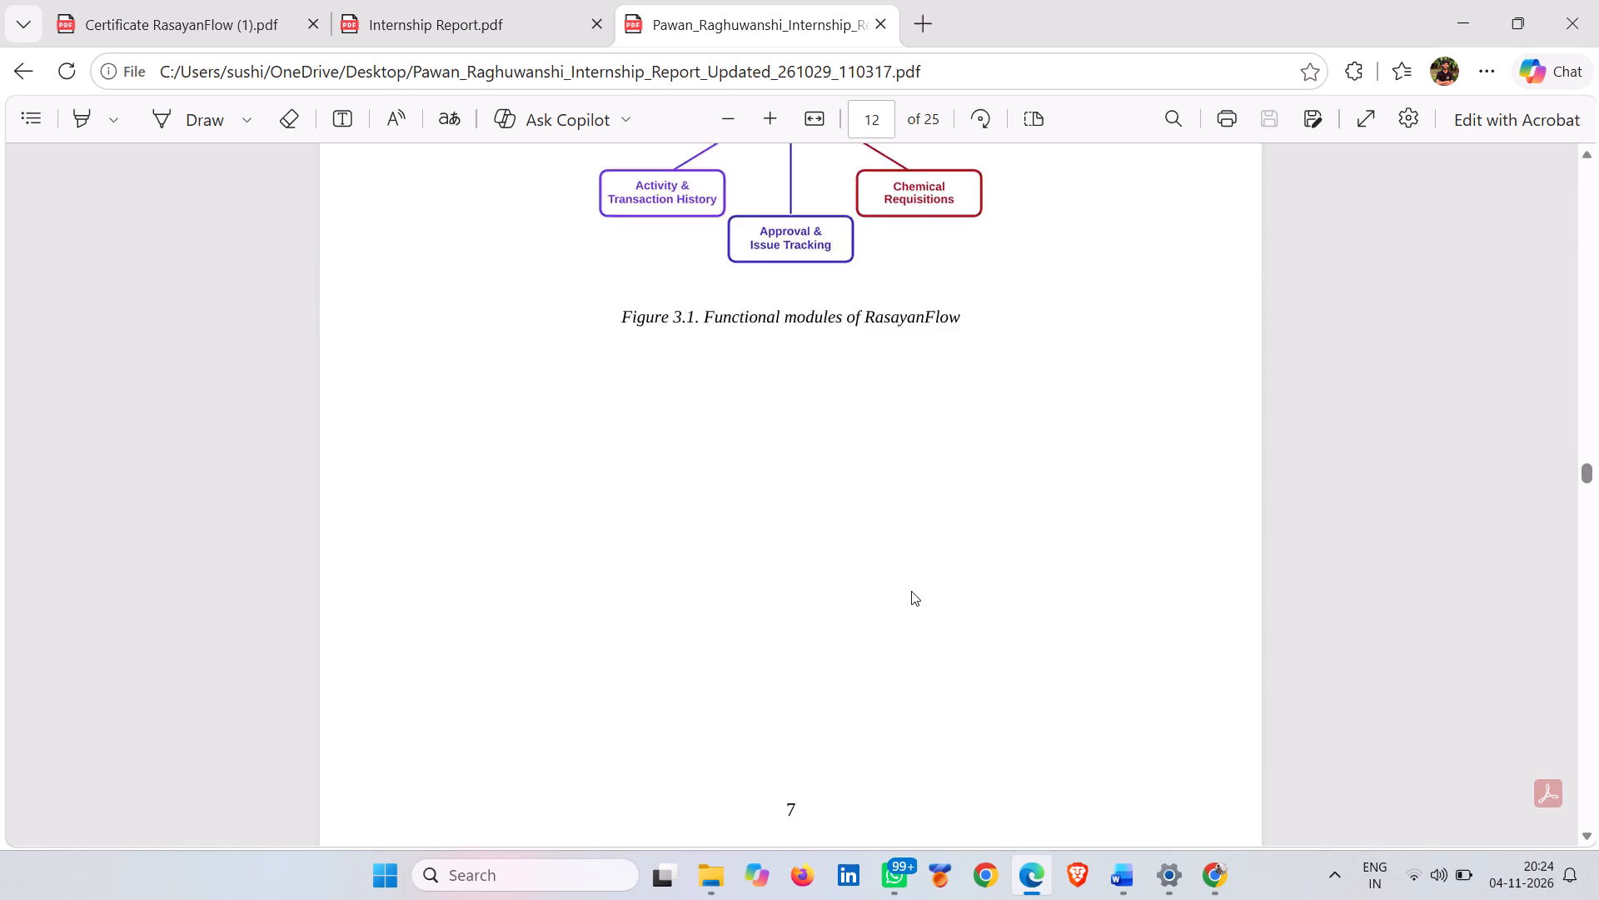
pyautogui.scroll(20, 911, 591)
pyautogui.scroll(3, 911, 591)
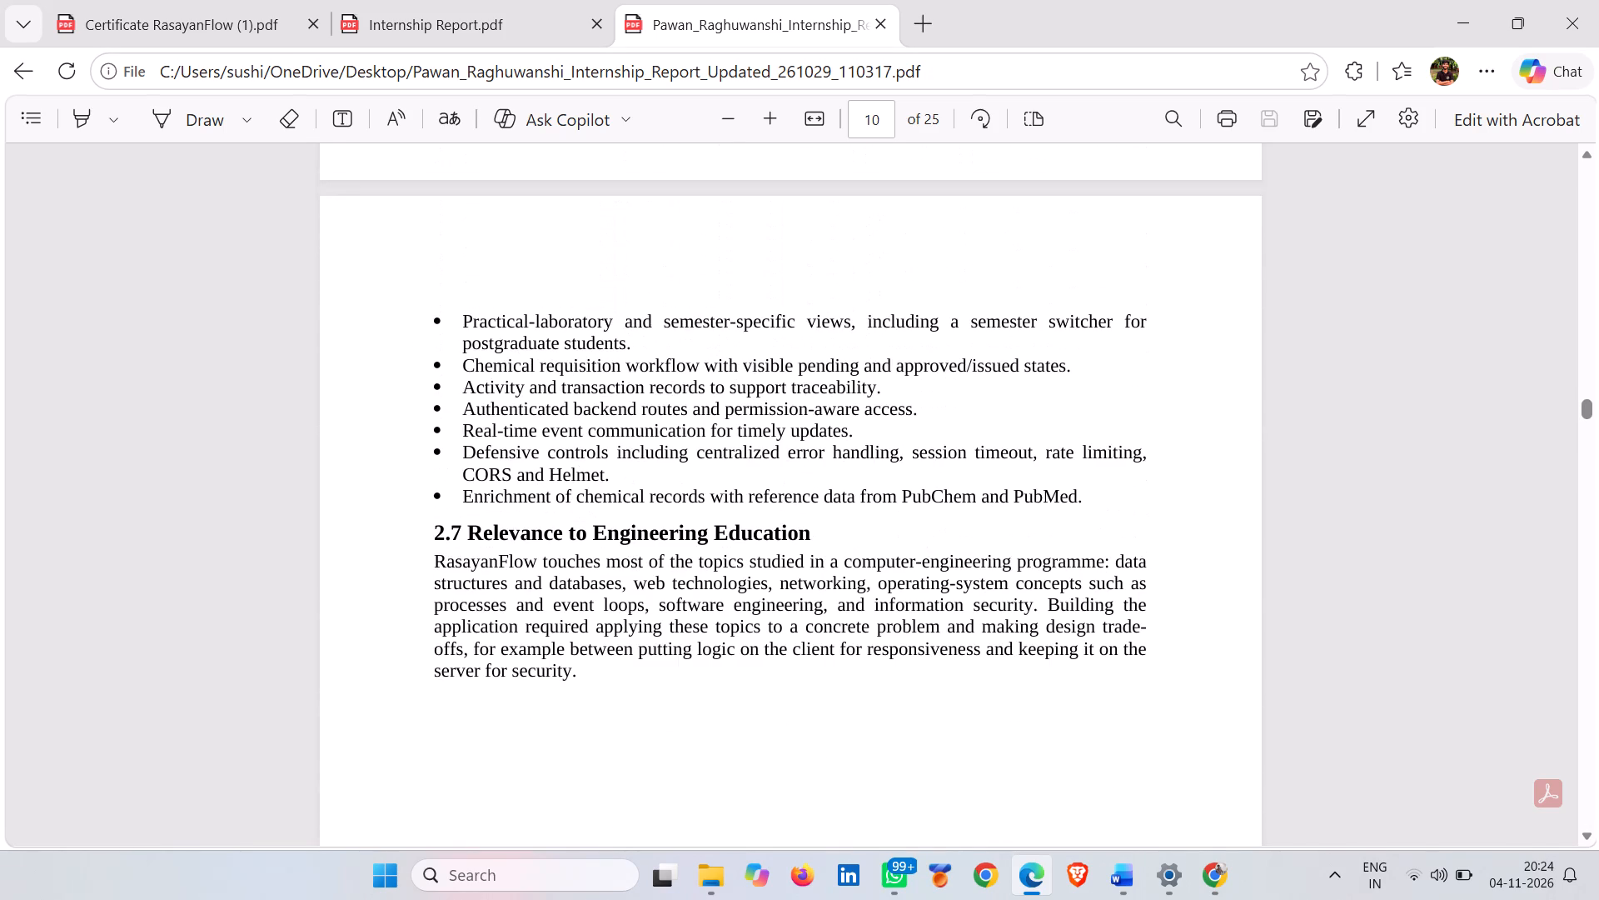
pyautogui.scroll(13, 908, 602)
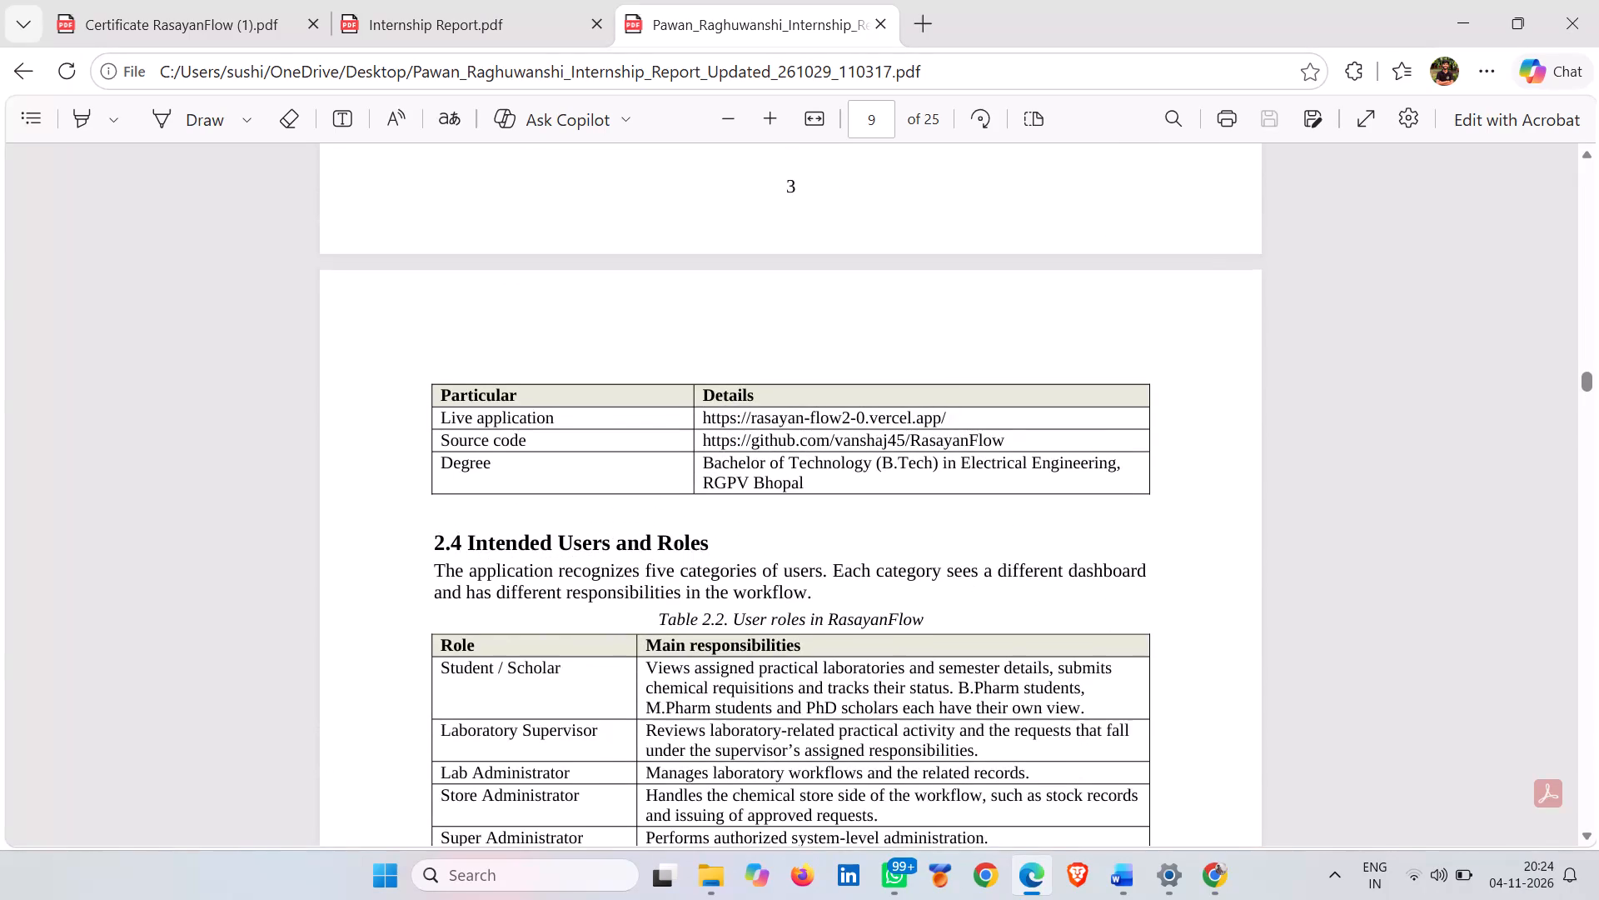
pyautogui.scroll(3, 908, 602)
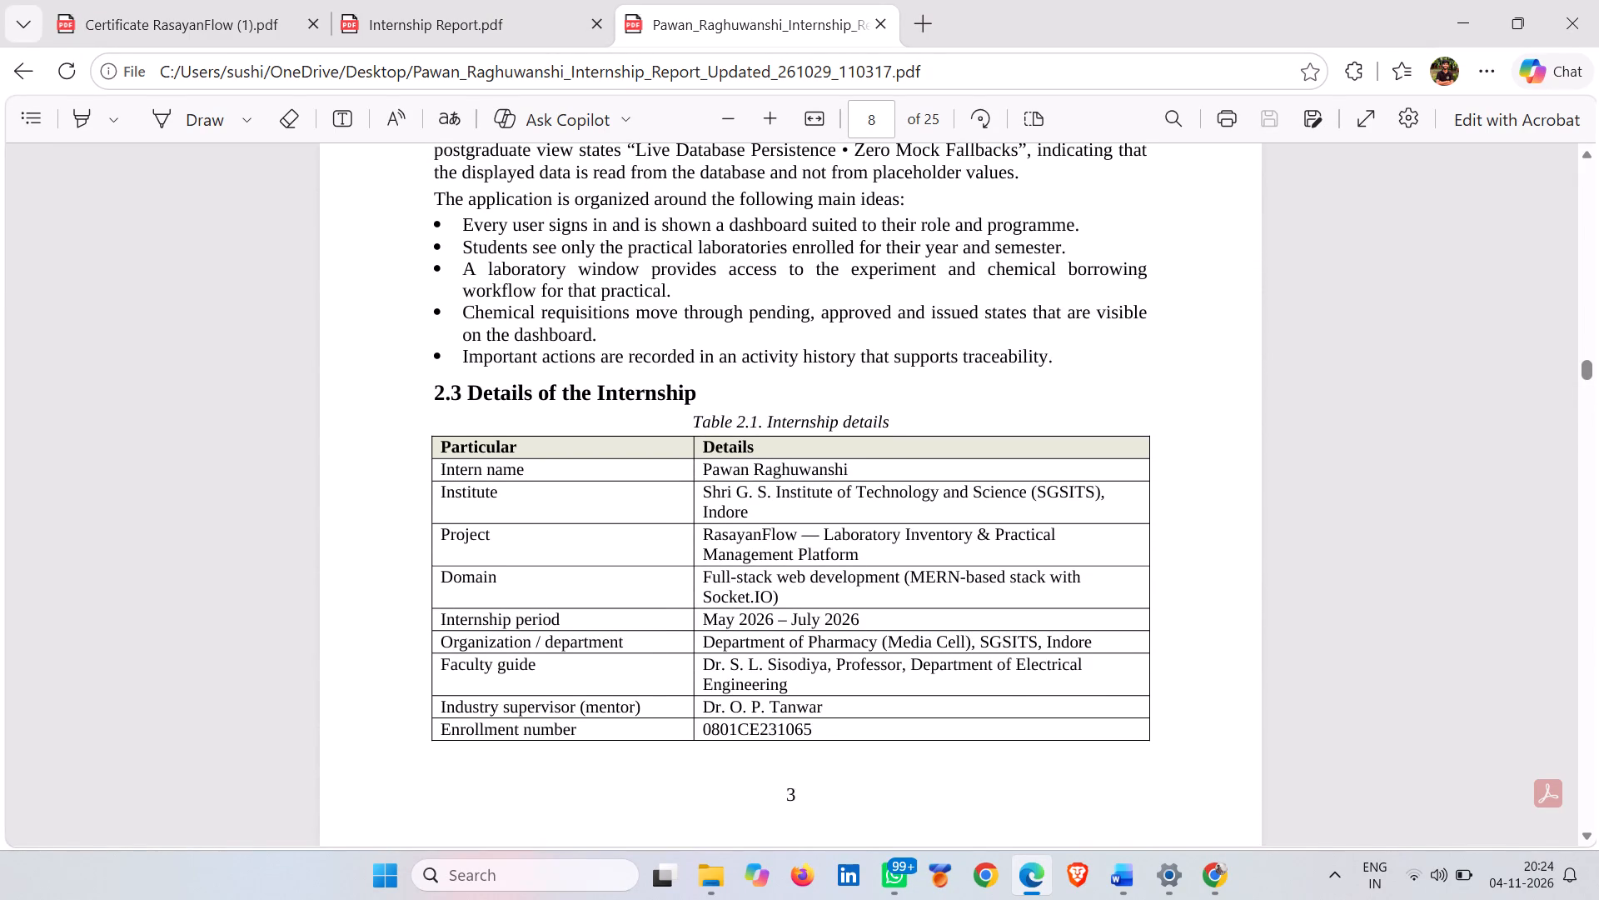
pyautogui.scroll(4, 908, 602)
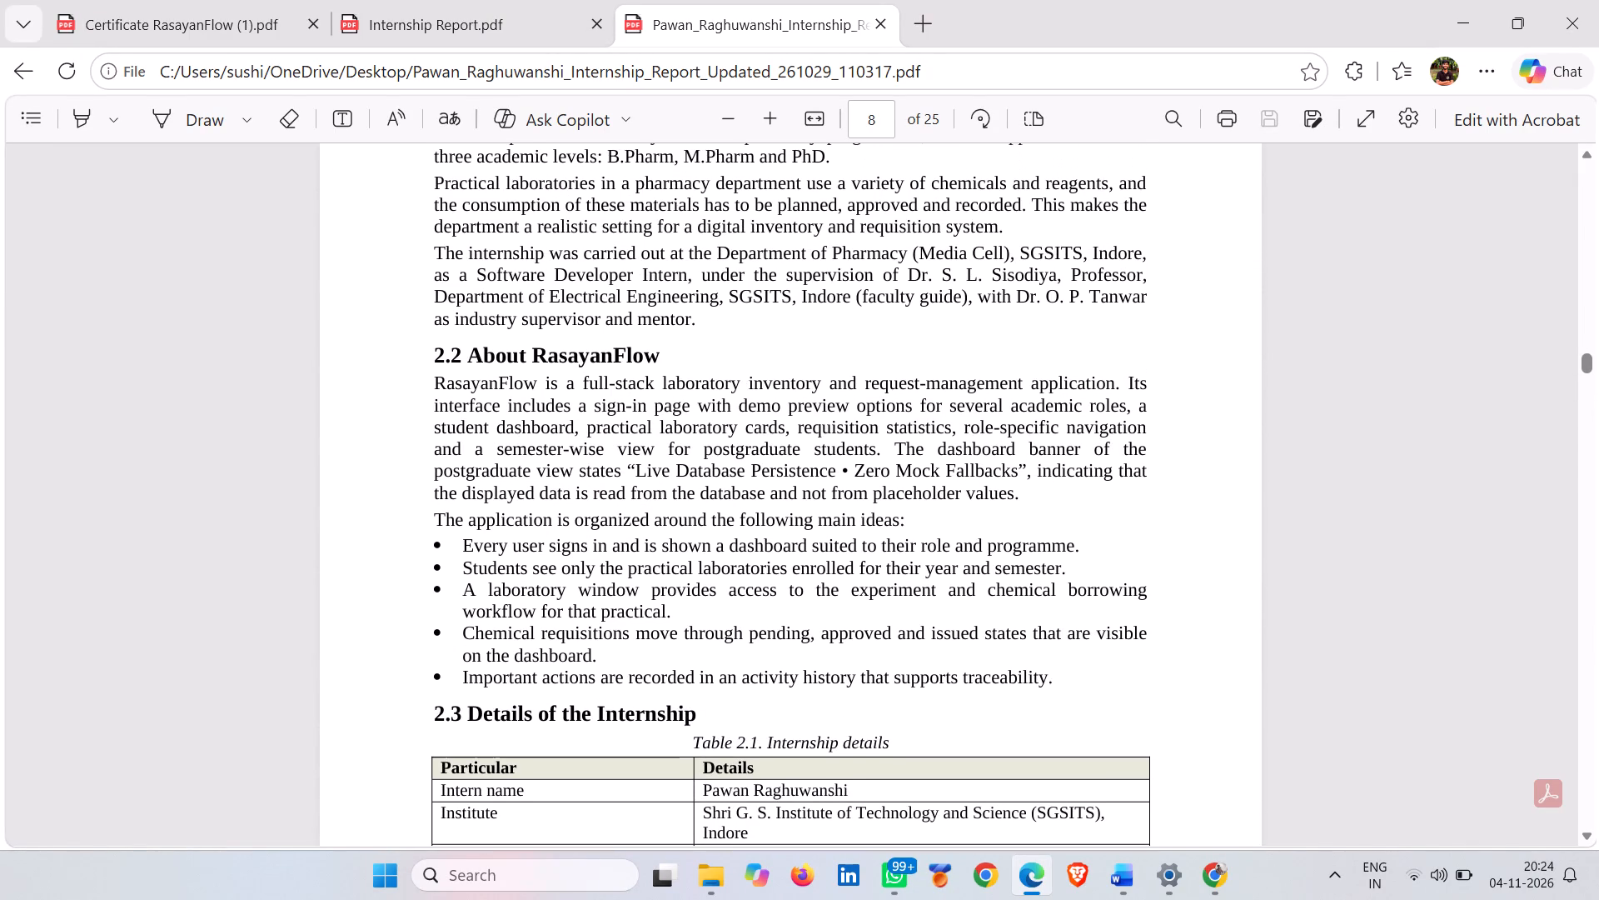
pyautogui.scroll(1, 908, 602)
pyautogui.scroll(-6, 908, 602)
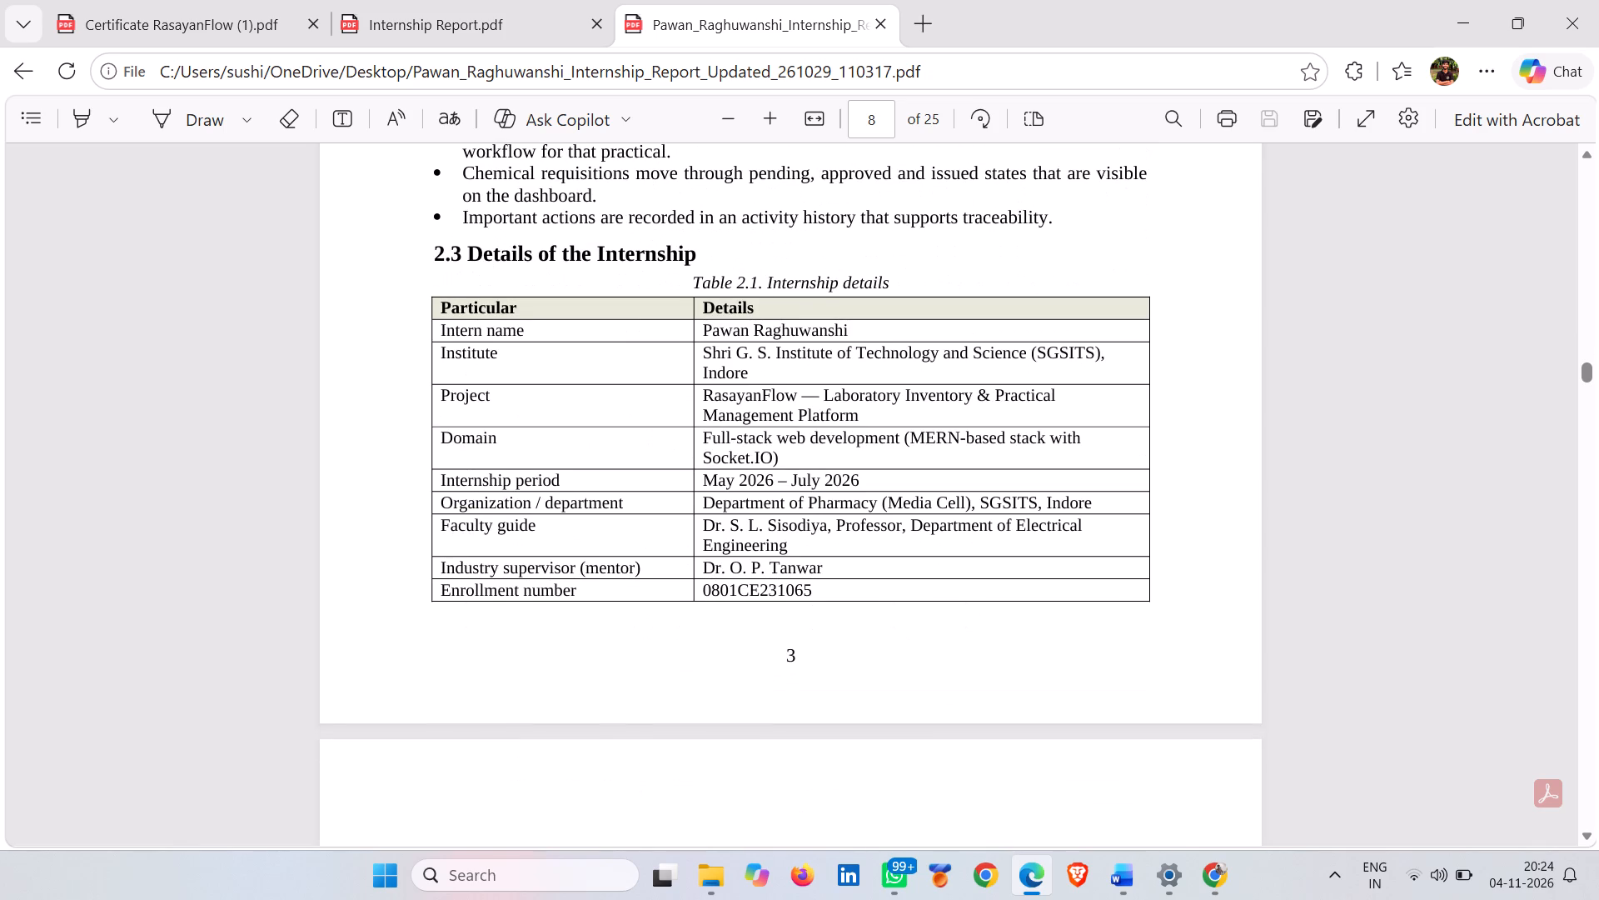
# Look through the reference report from the Details of the Internship table in Chapter II to the start of Chapter IV.
pyautogui.scroll(-5, 908, 602)
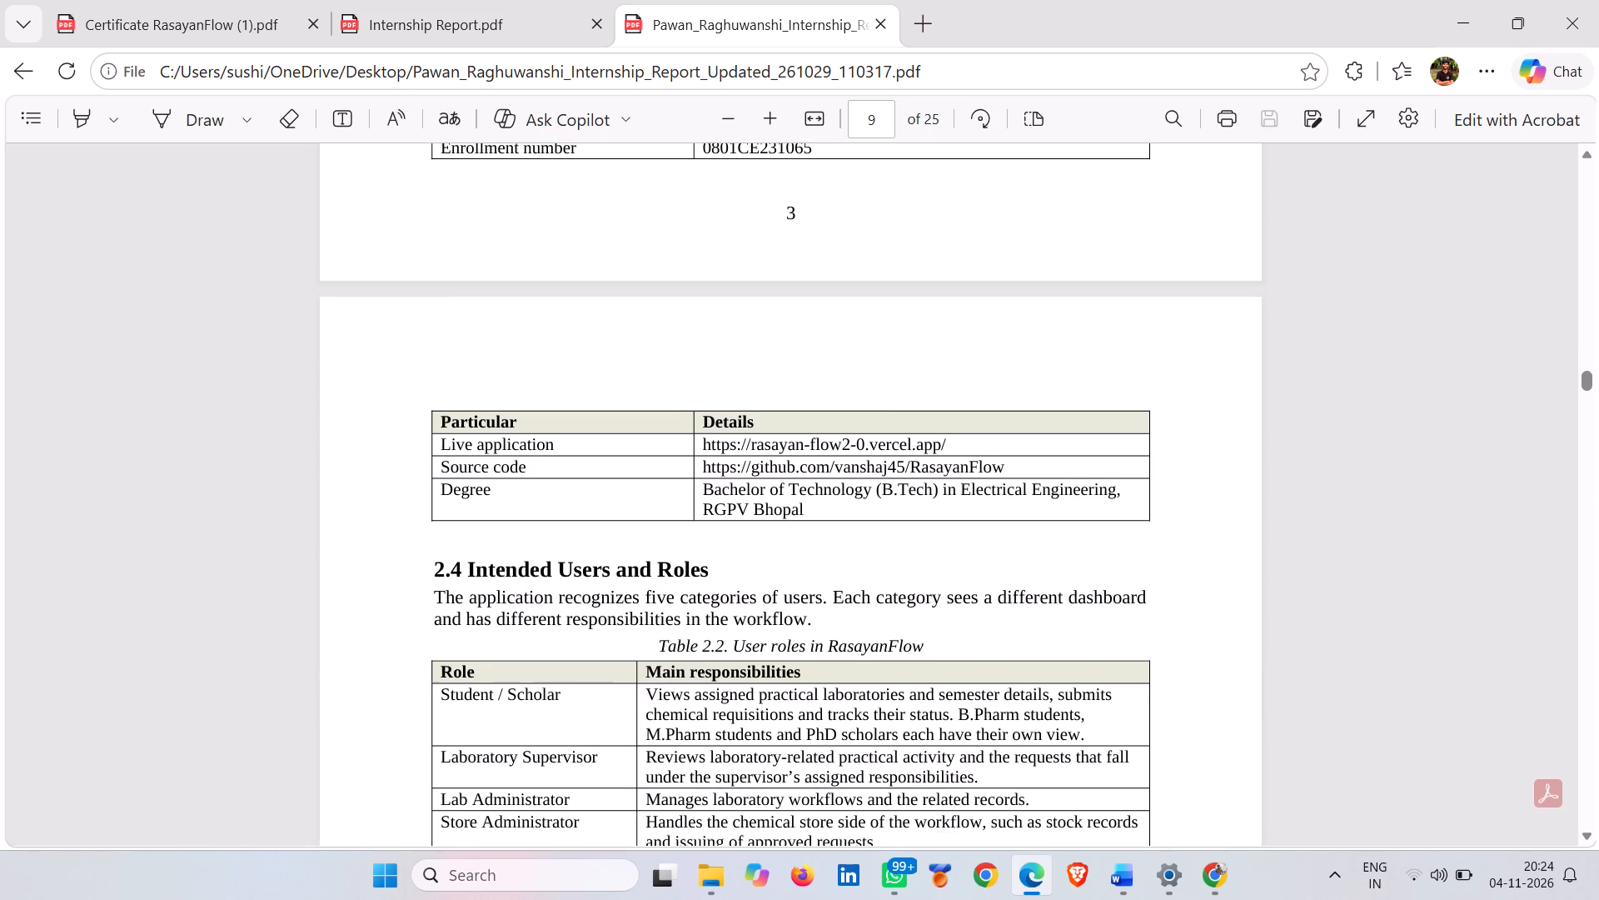
pyautogui.scroll(-7, 908, 602)
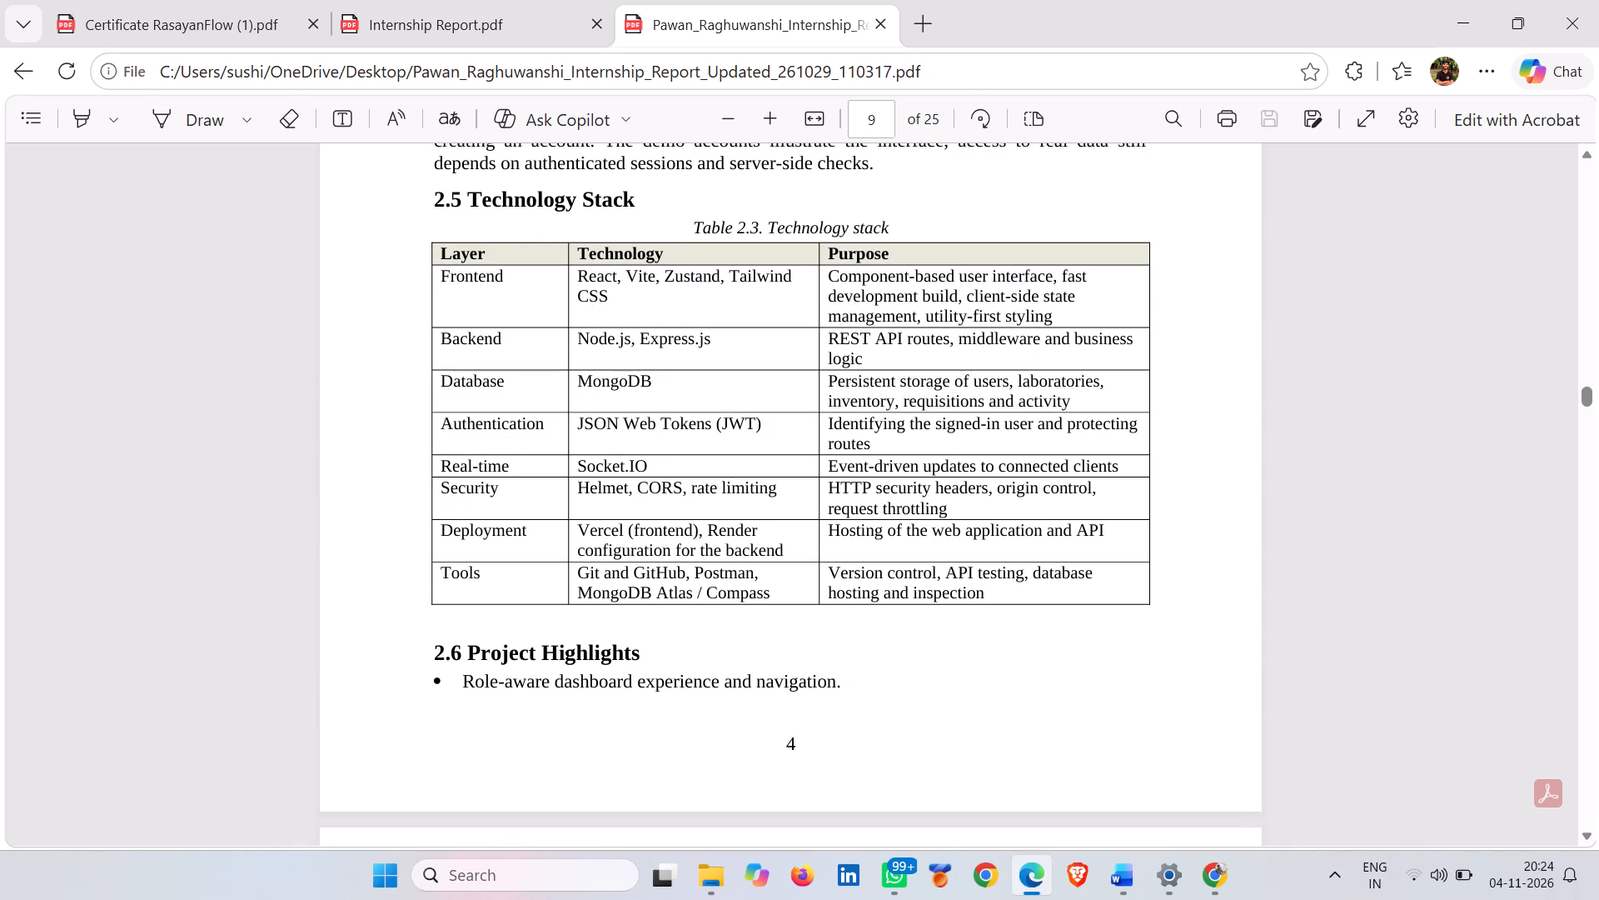
pyautogui.scroll(-1, 908, 602)
pyautogui.scroll(1, 908, 602)
pyautogui.scroll(-12, 908, 602)
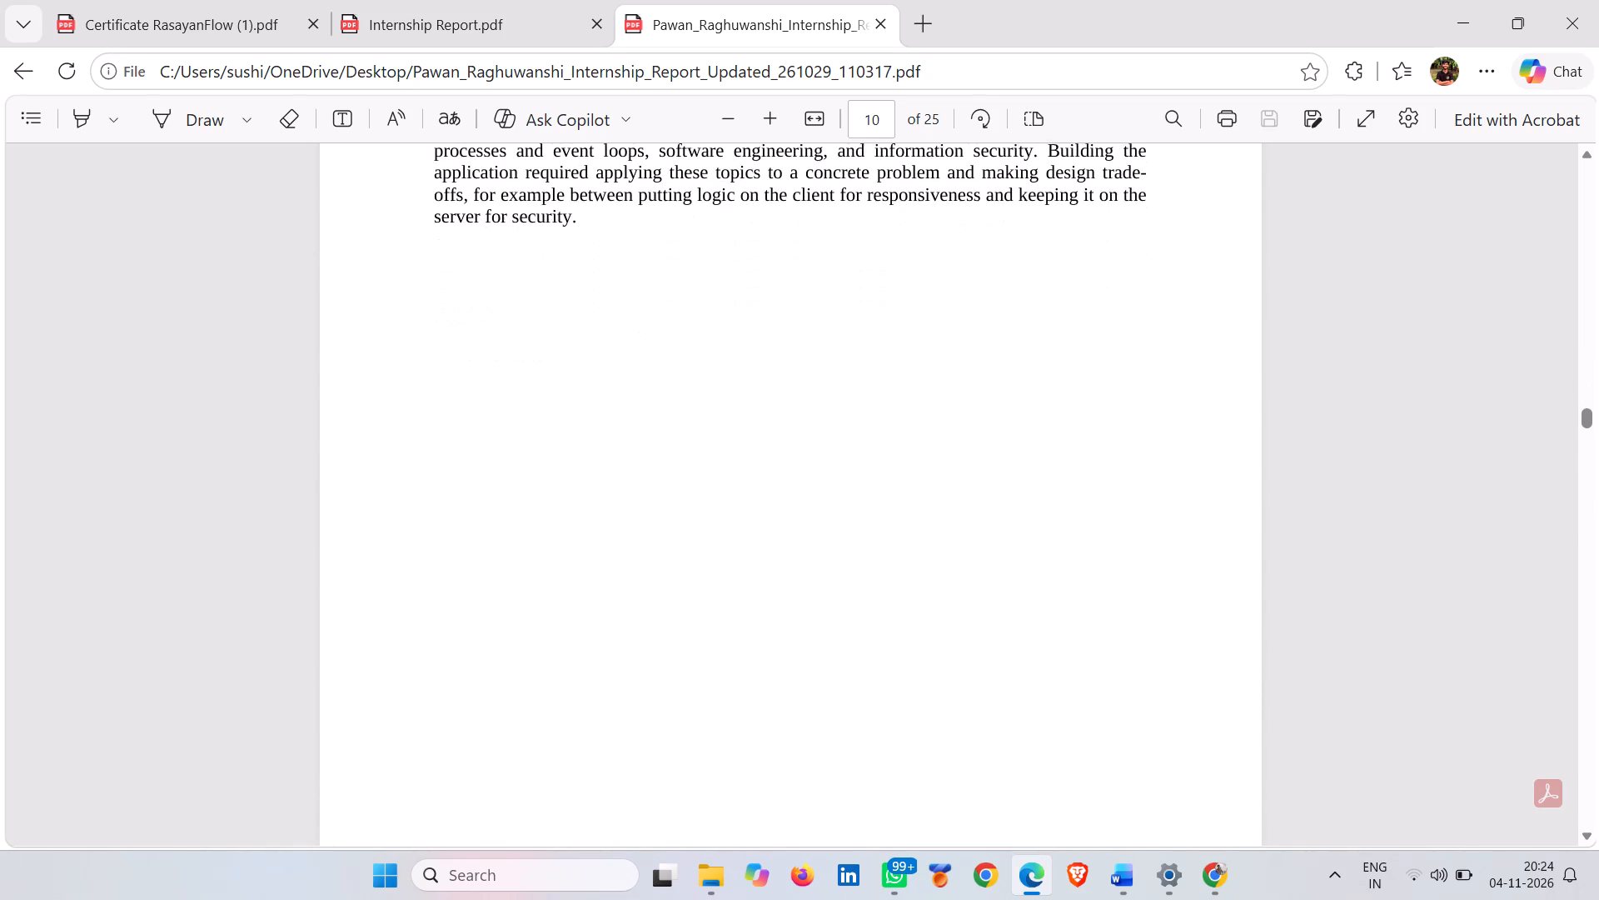
pyautogui.scroll(-14, 908, 602)
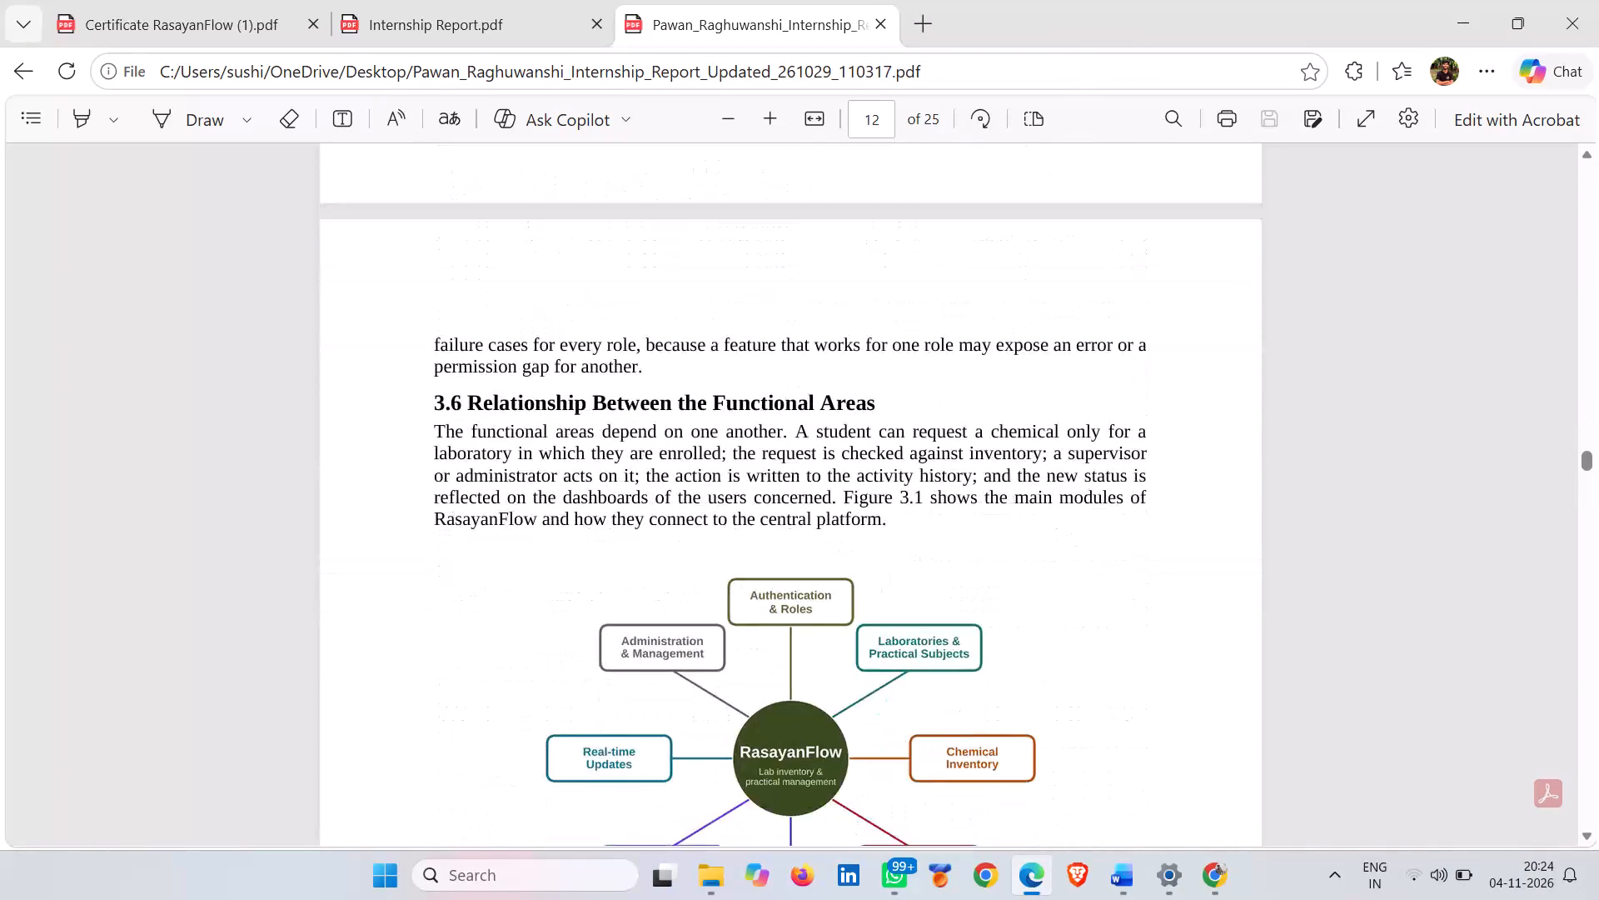
pyautogui.scroll(-12, 908, 602)
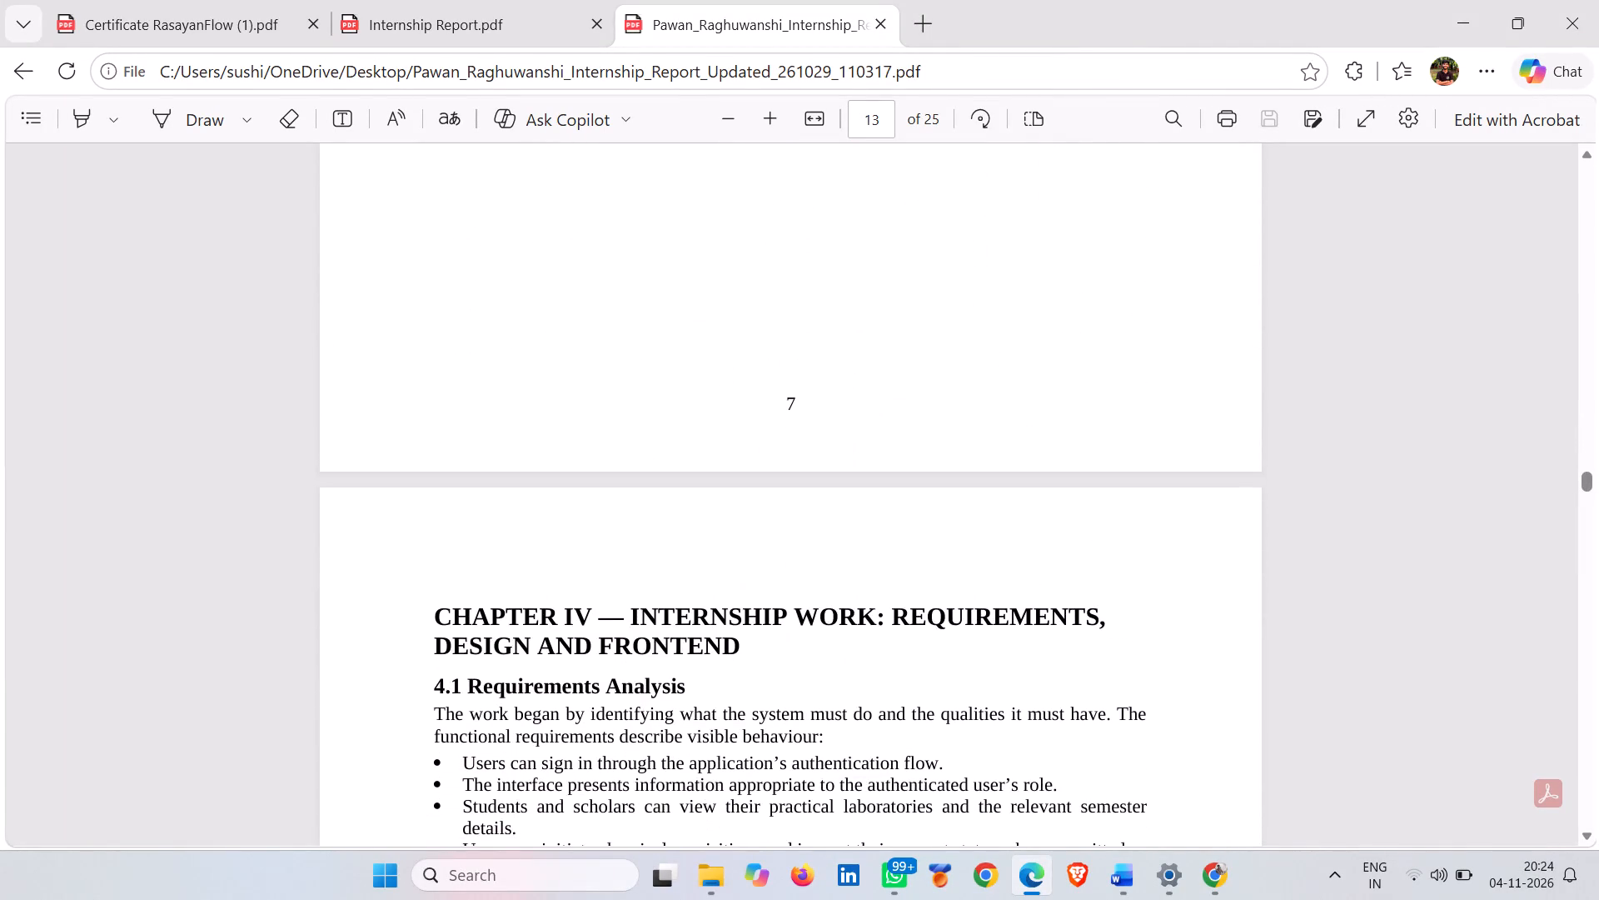
# Examine the reference report's requirements analysis and system architecture sections, including the high-level architecture diagram in Chapter IV.
pyautogui.scroll(-5, 908, 602)
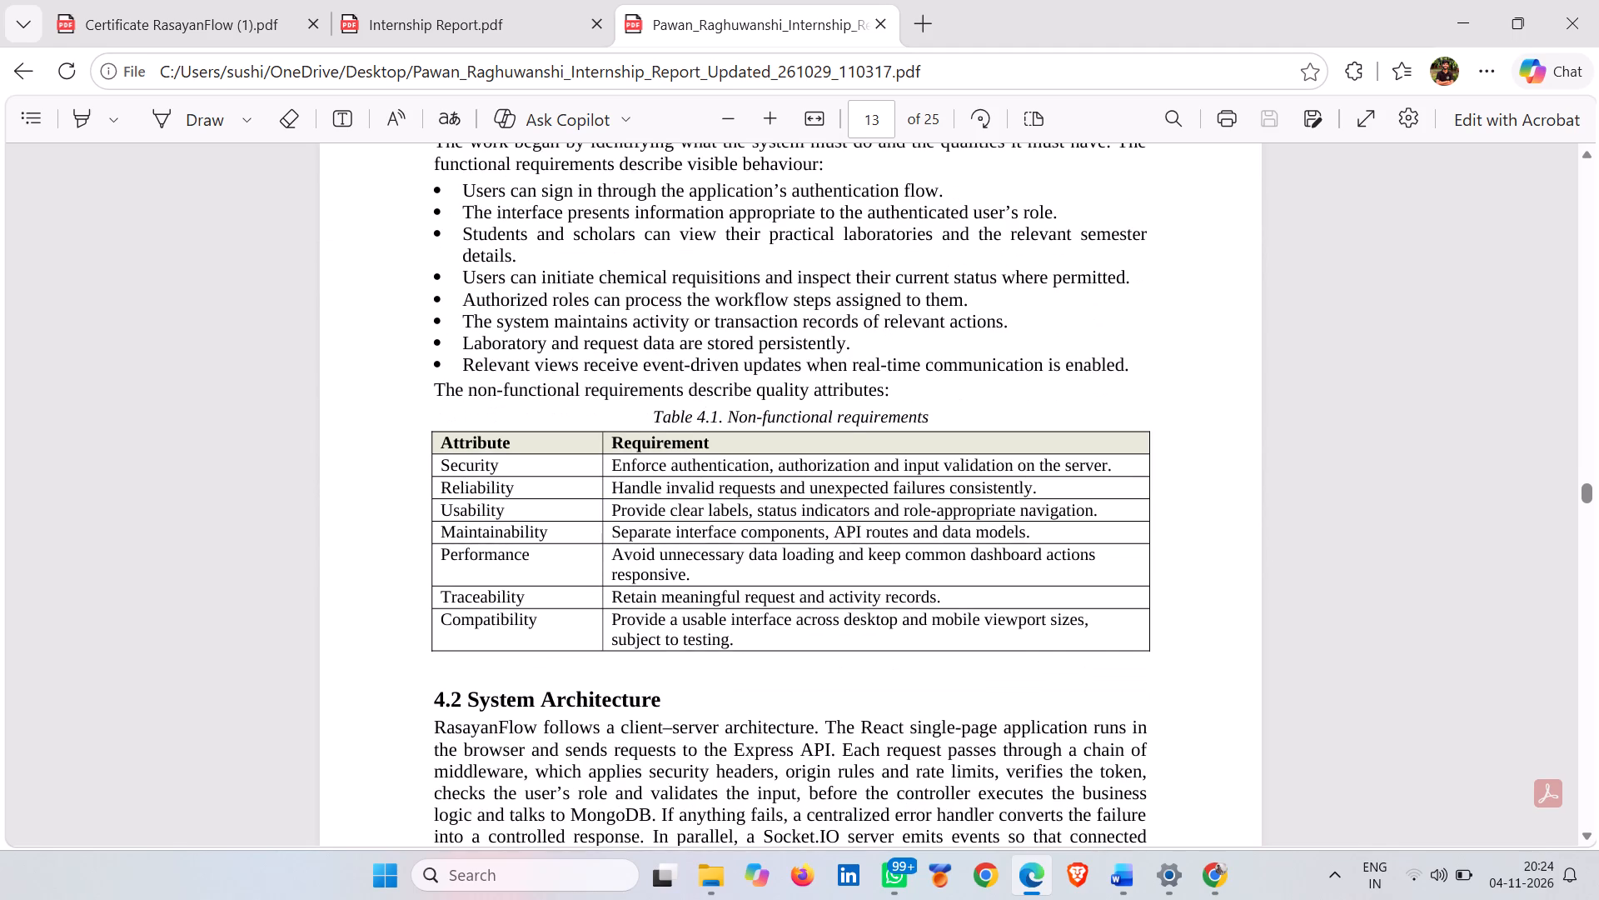
pyautogui.scroll(-11, 908, 602)
pyautogui.scroll(1, 908, 602)
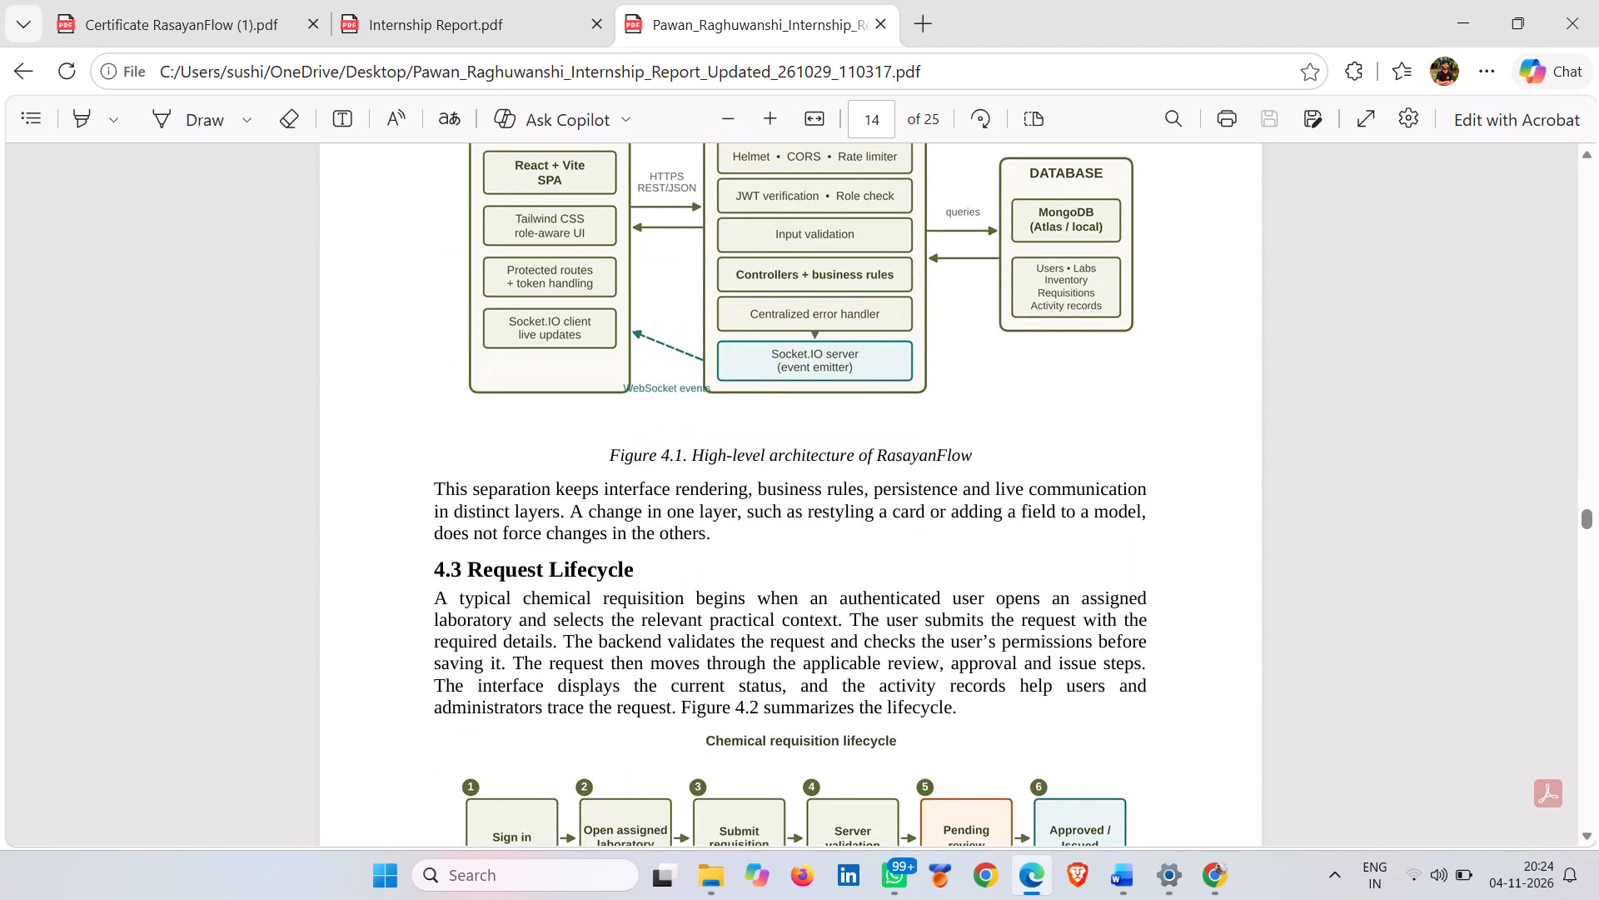
pyautogui.scroll(3, 908, 602)
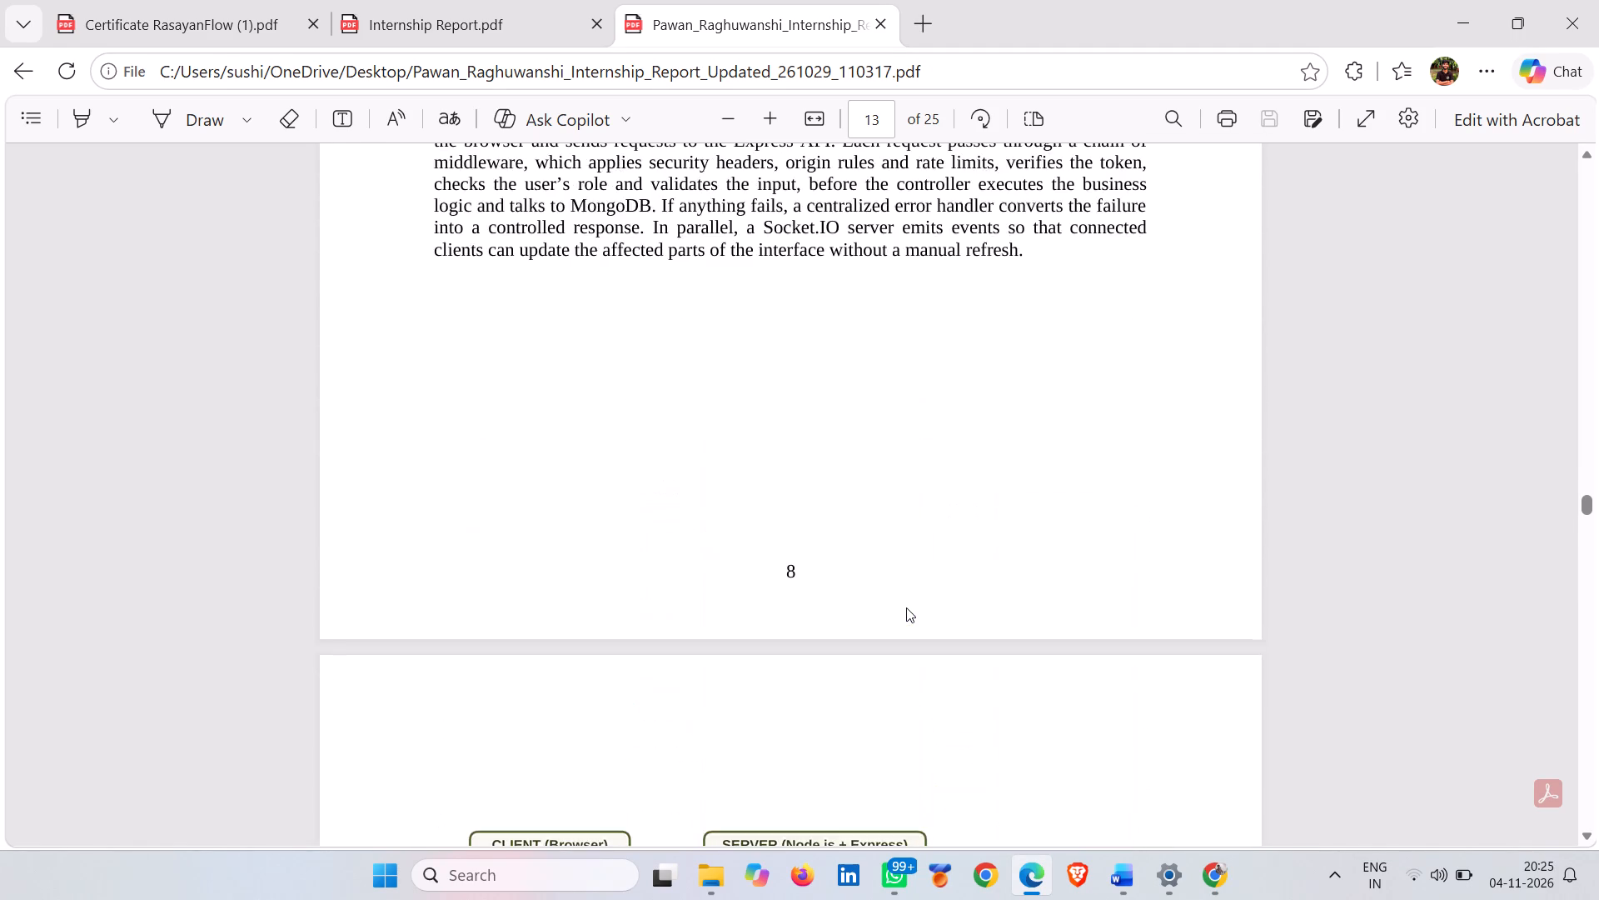
pyautogui.scroll(5, 906, 607)
pyautogui.scroll(-5, 906, 607)
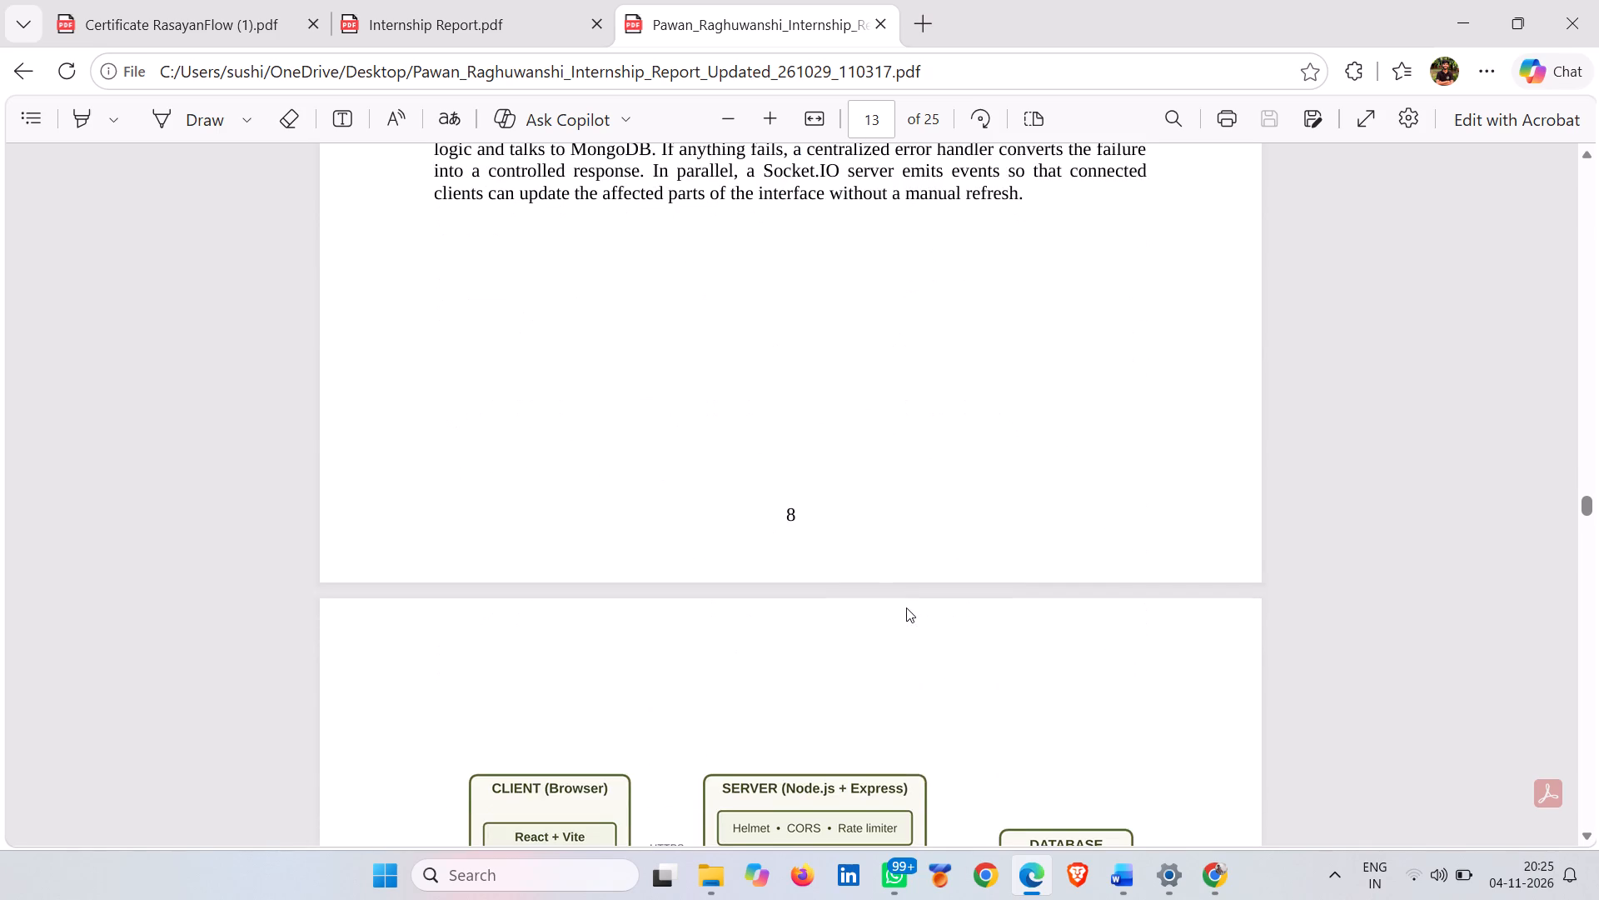
pyautogui.scroll(-1, 906, 607)
pyautogui.scroll(1, 906, 607)
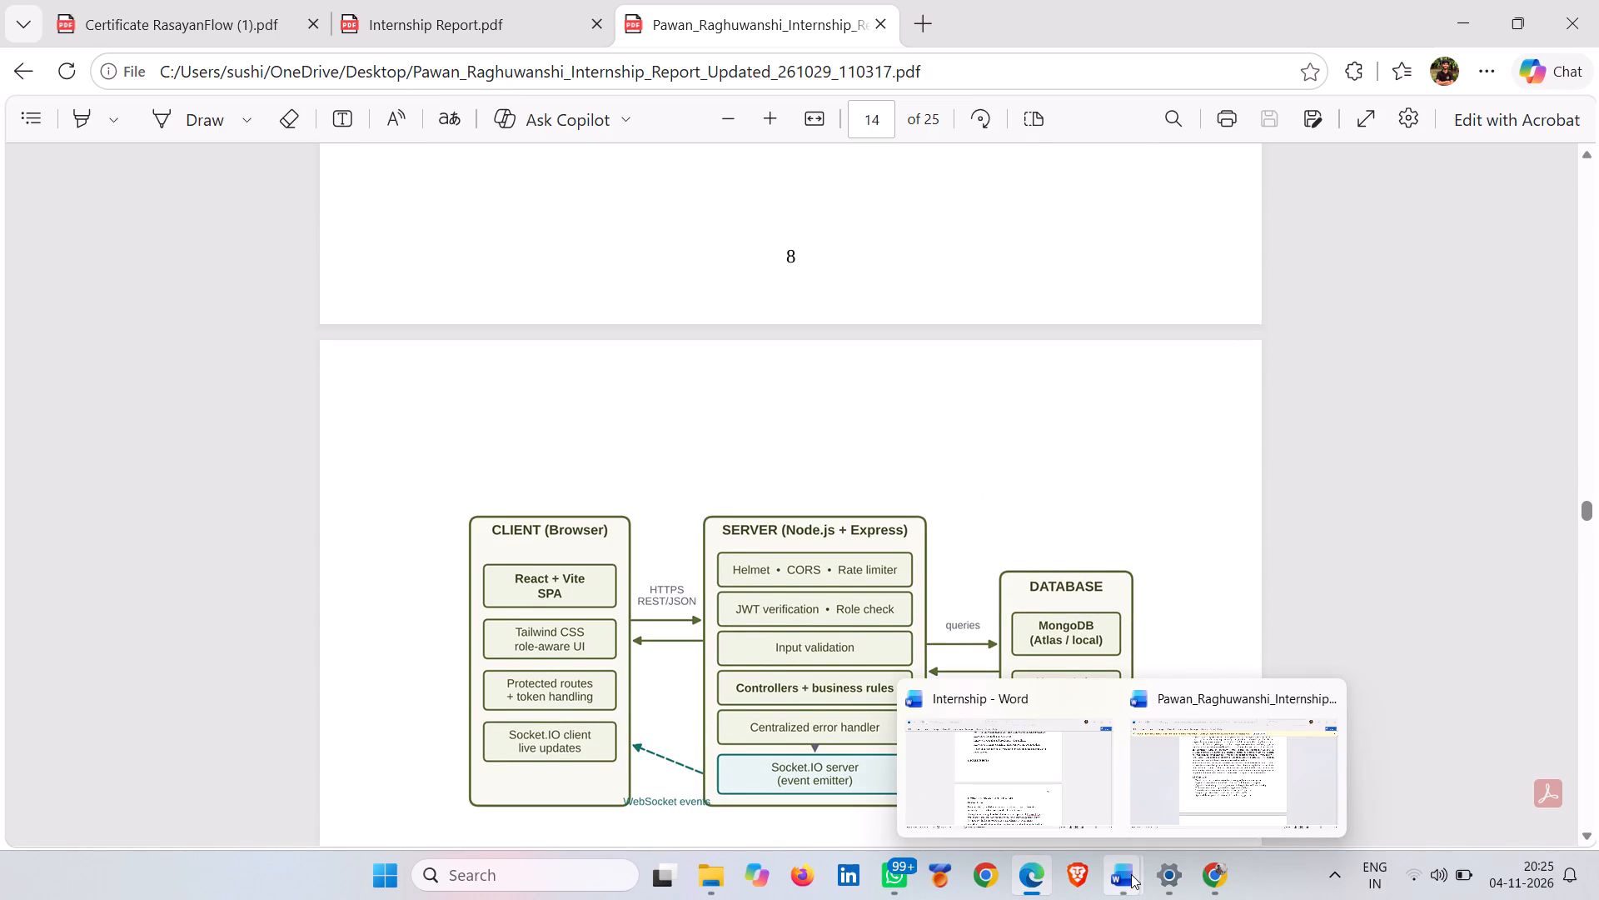
# Switch to the Internship document in Word and insert an empty line below the modular architecture paragraph in section 4.2.
pyautogui.click(1066, 793)
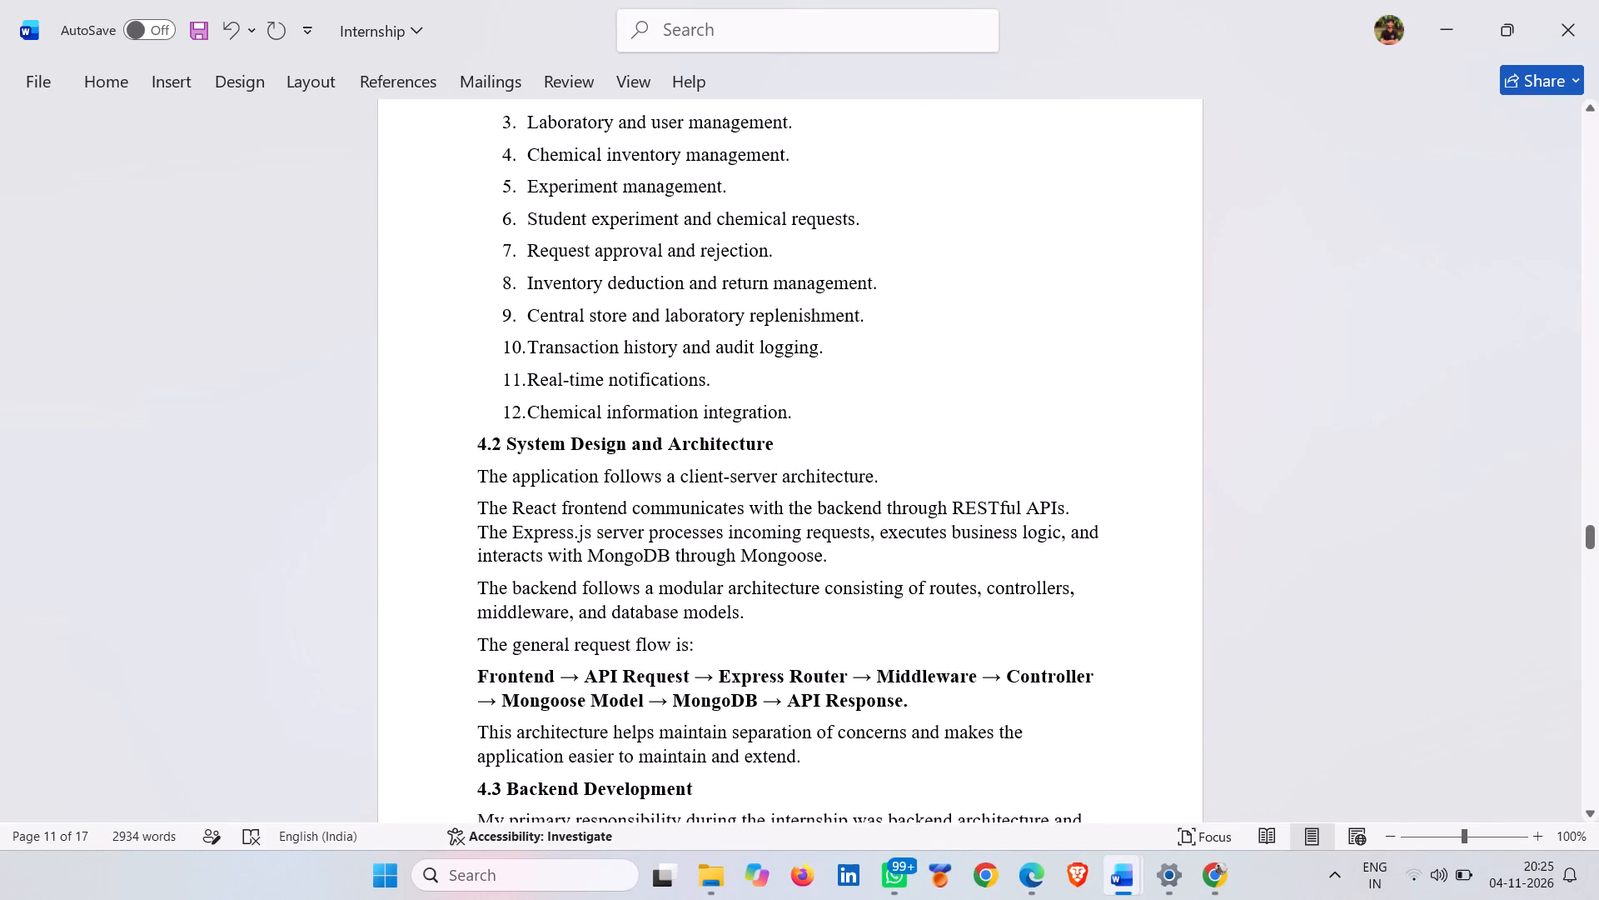
pyautogui.click(806, 600)
pyautogui.click(816, 761)
pyautogui.click(797, 614)
pyautogui.press('Return')
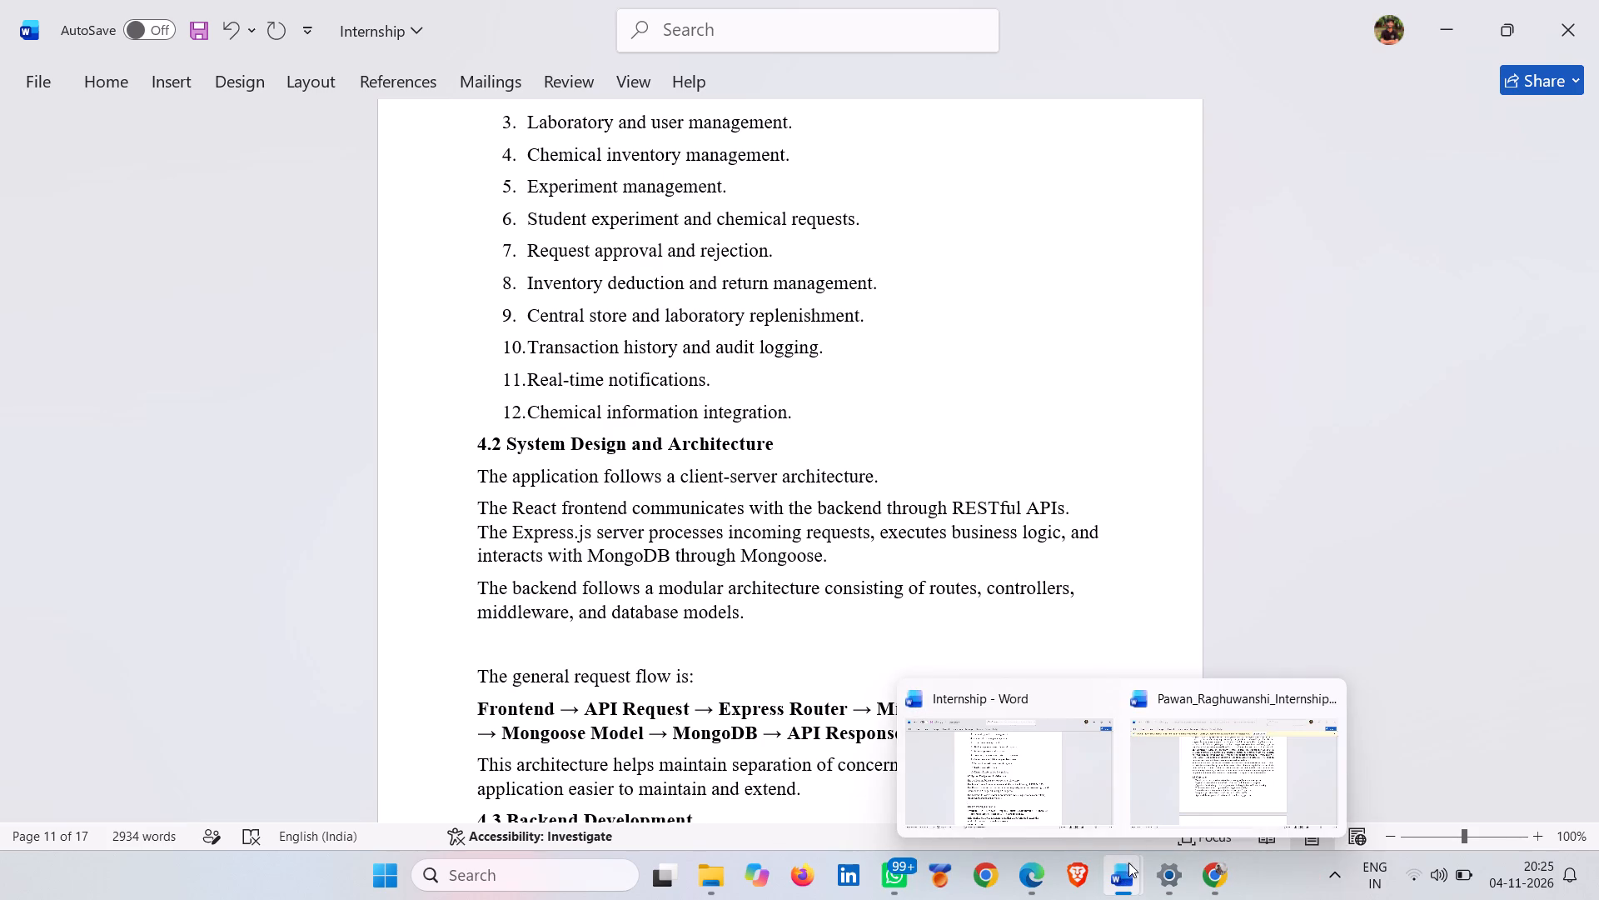
# Capture a rectangular screenshot of the Figure 4.1 client, server and database architecture diagram from the reference PDF in Edge, without its caption.
pyautogui.click(1031, 862)
pyautogui.scroll(-2, 924, 594)
pyautogui.scroll(7, 924, 594)
pyautogui.scroll(-6, 924, 594)
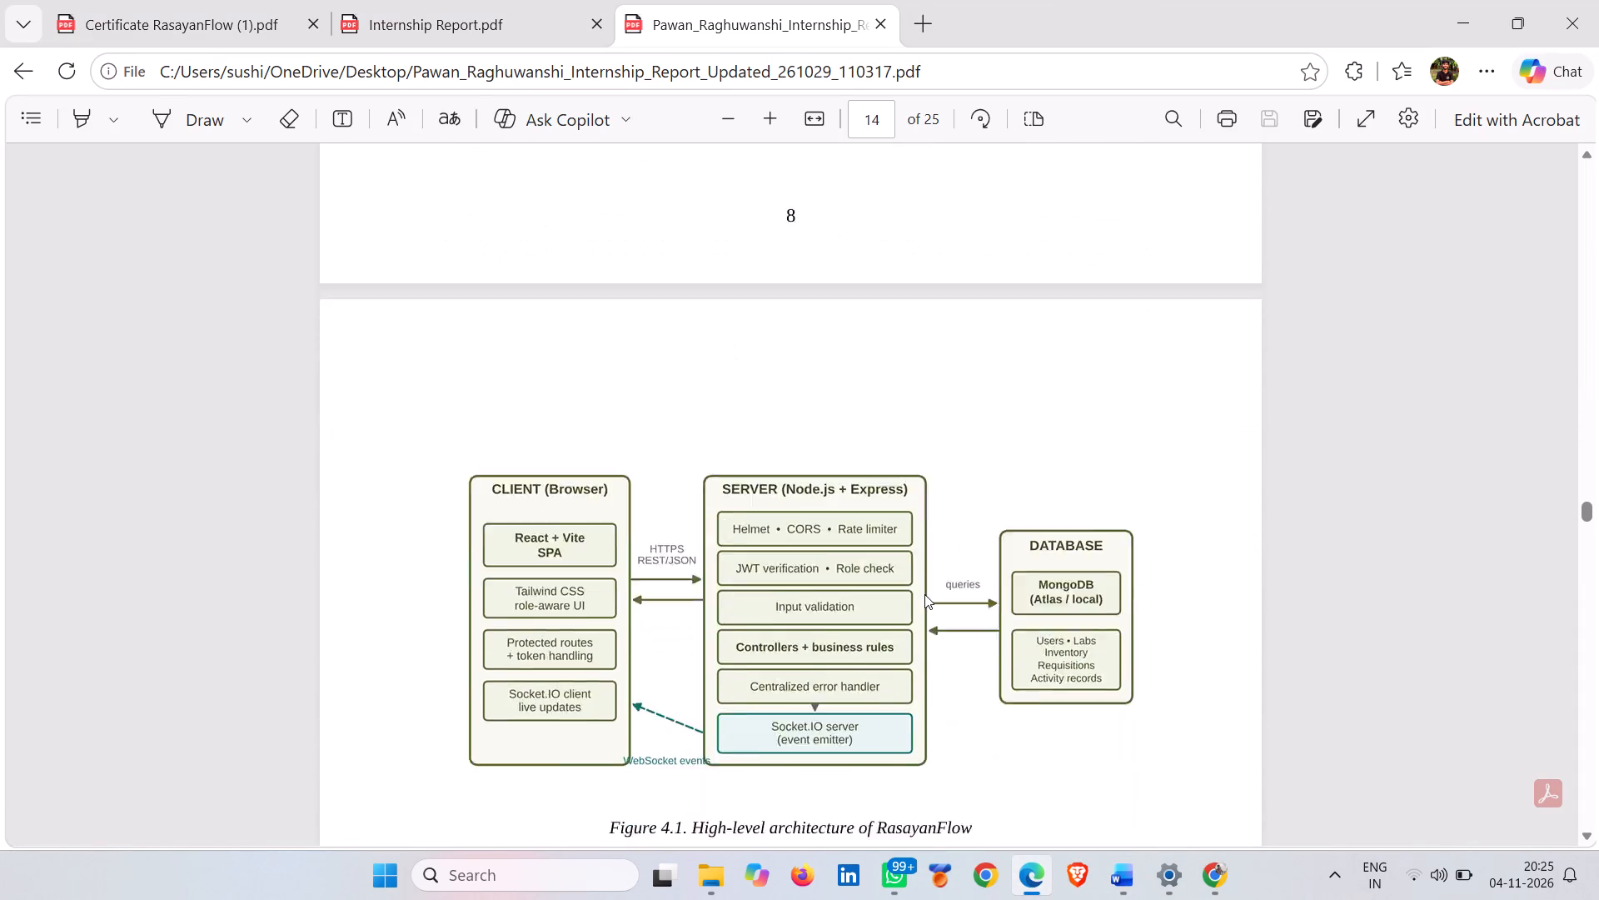
pyautogui.scroll(-2, 924, 594)
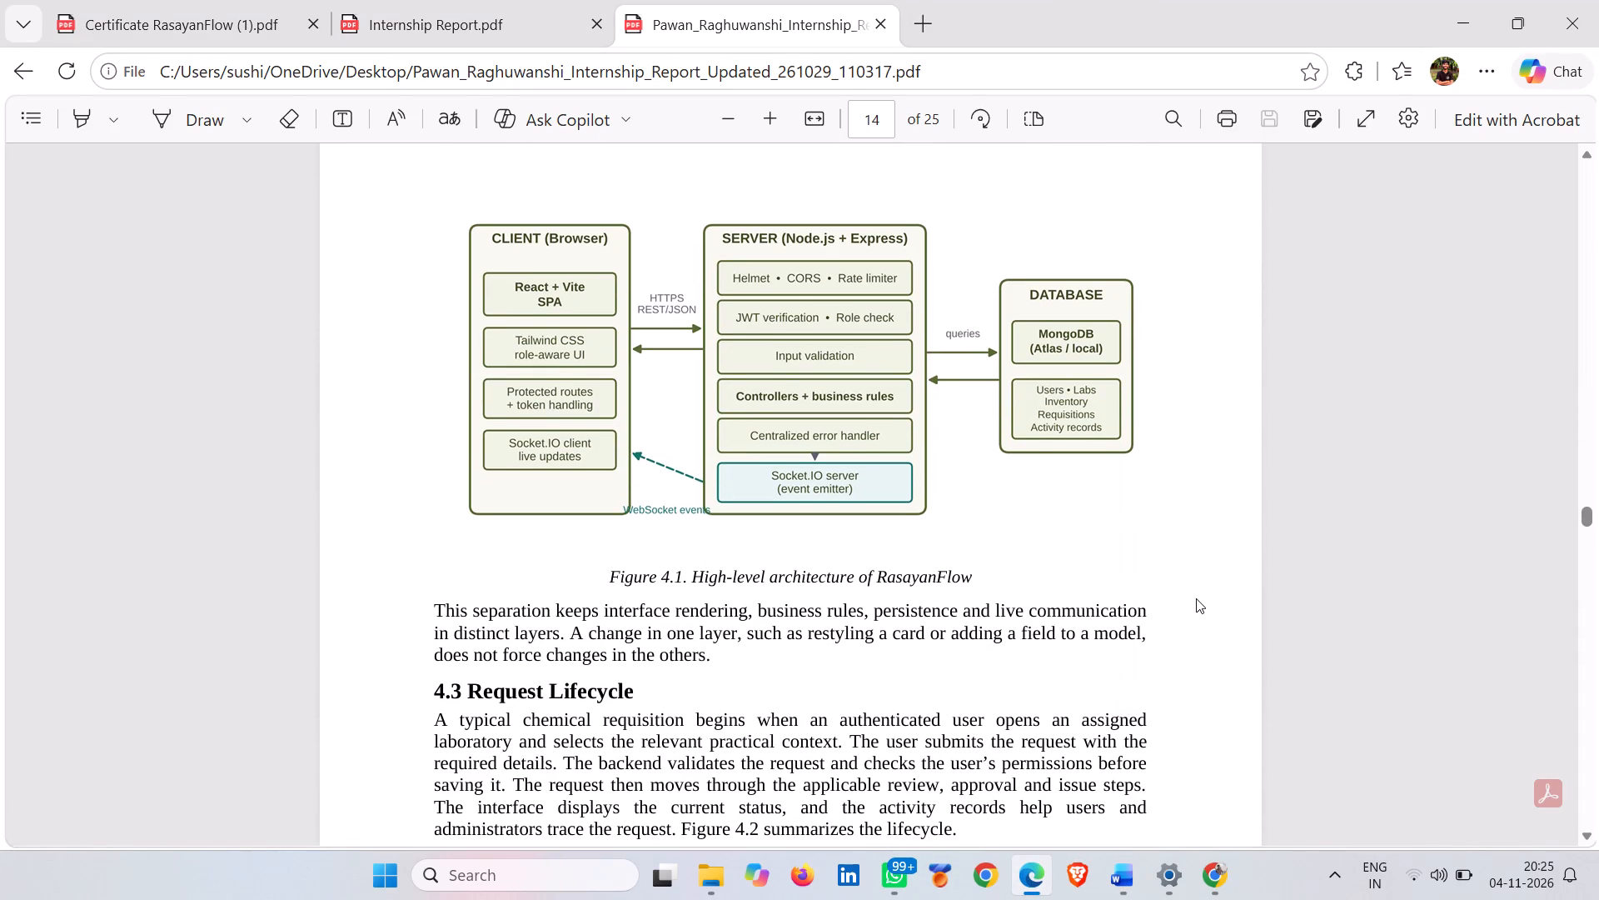
pyautogui.press('Print')
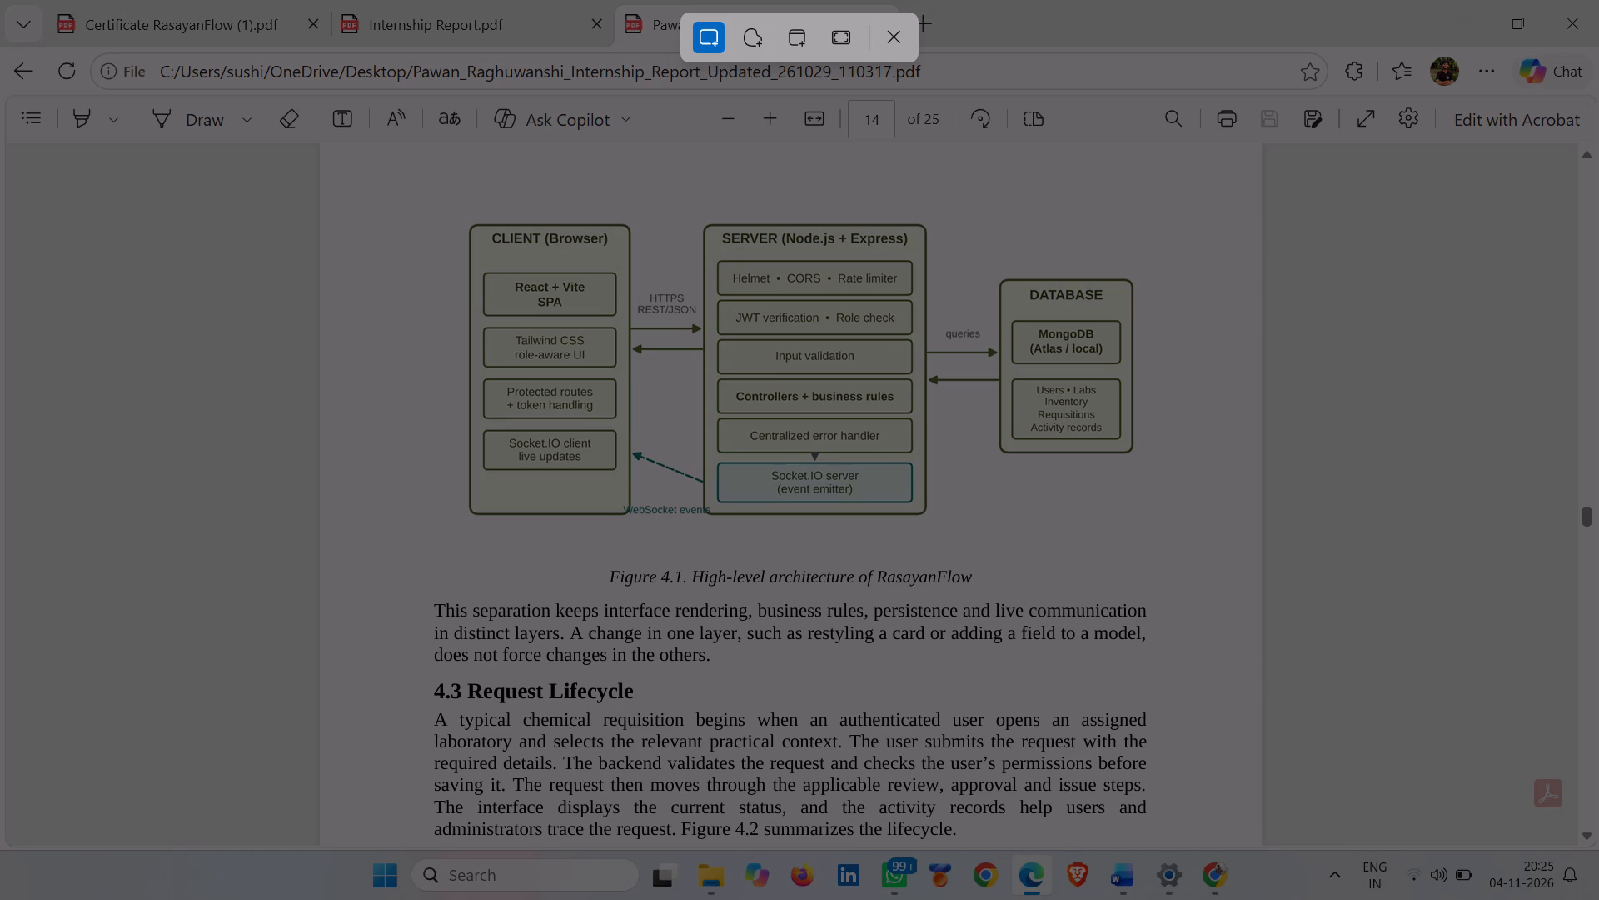
pyautogui.write('ii')
pyautogui.moveTo(450, 197); pyautogui.dragTo(1093, 563)
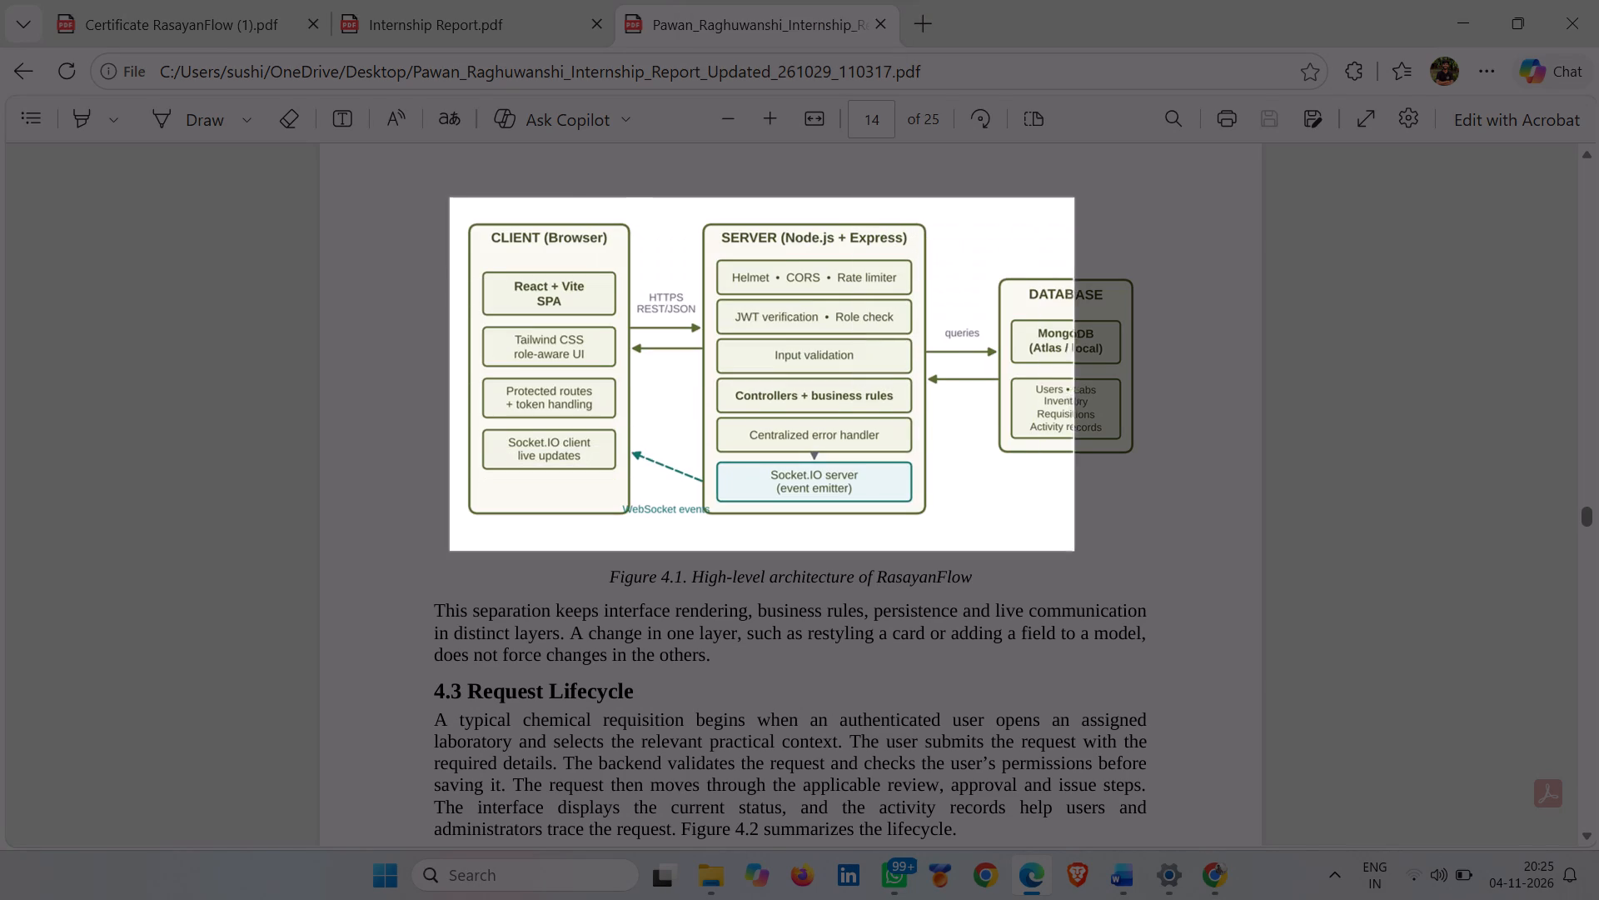
pyautogui.moveTo(1093, 563); pyautogui.dragTo(1152, 522)
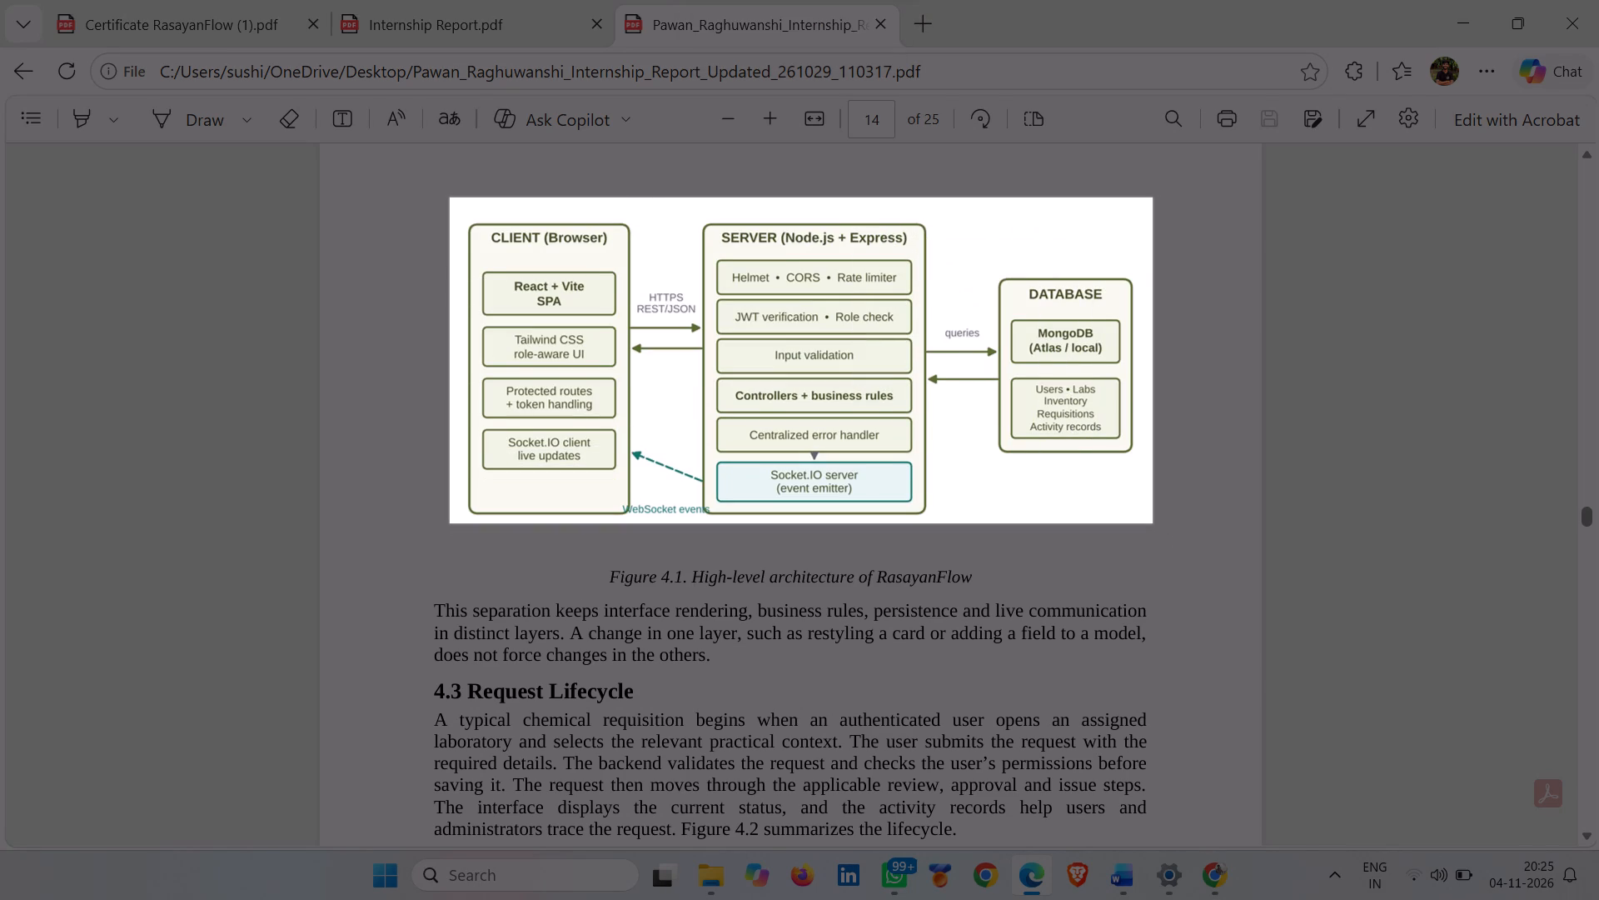
pyautogui.moveTo(1152, 522); pyautogui.dragTo(1151, 523)
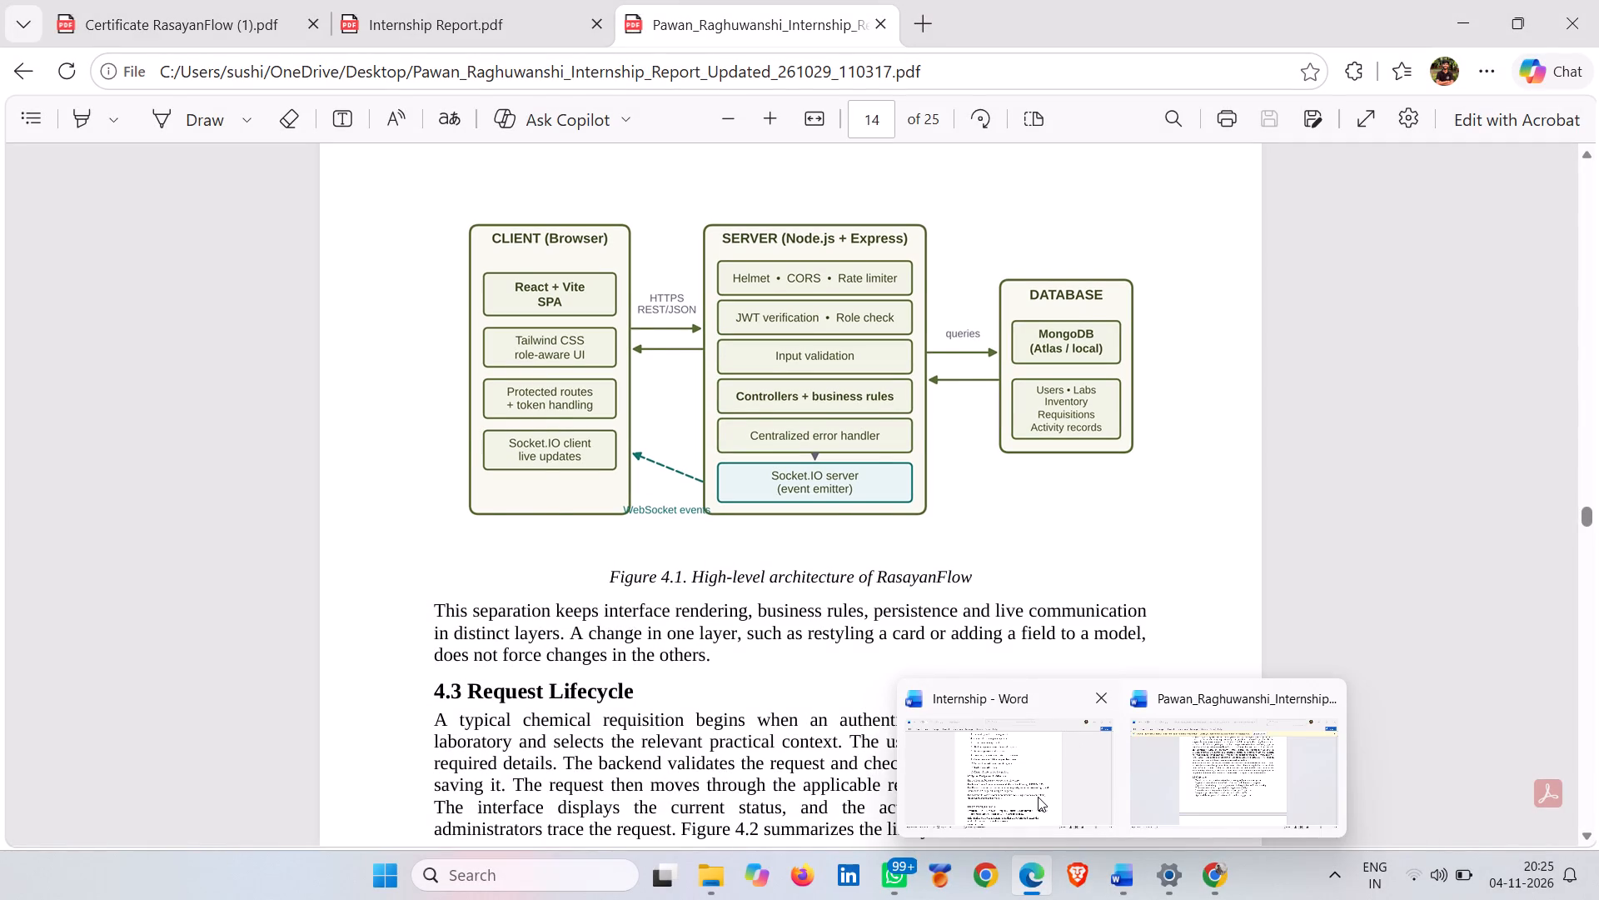
# Paste the captured architecture diagram onto the empty line in section 4.2 of the Internship document in Word.
pyautogui.click(1038, 797)
pyautogui.hotkey('ctrl', 'v')
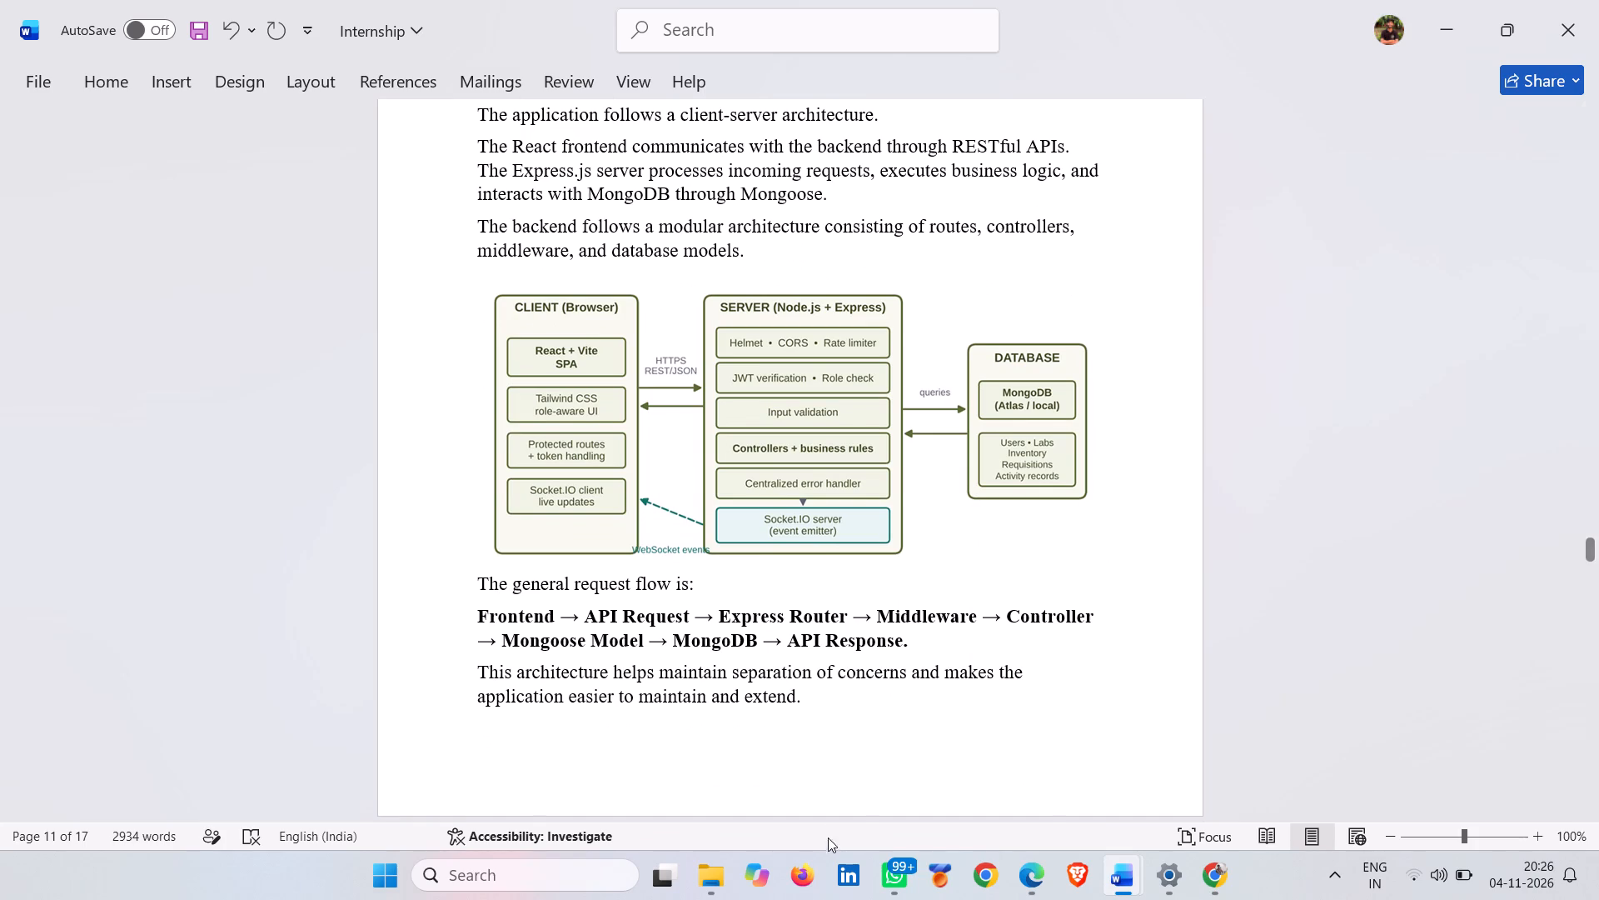
# Return to the reference PDF in Edge and examine the requisition lifecycle figure, frontend text, sign-in screen and student dashboard in Chapter IV.
pyautogui.click(1041, 899)
pyautogui.scroll(-3, 913, 556)
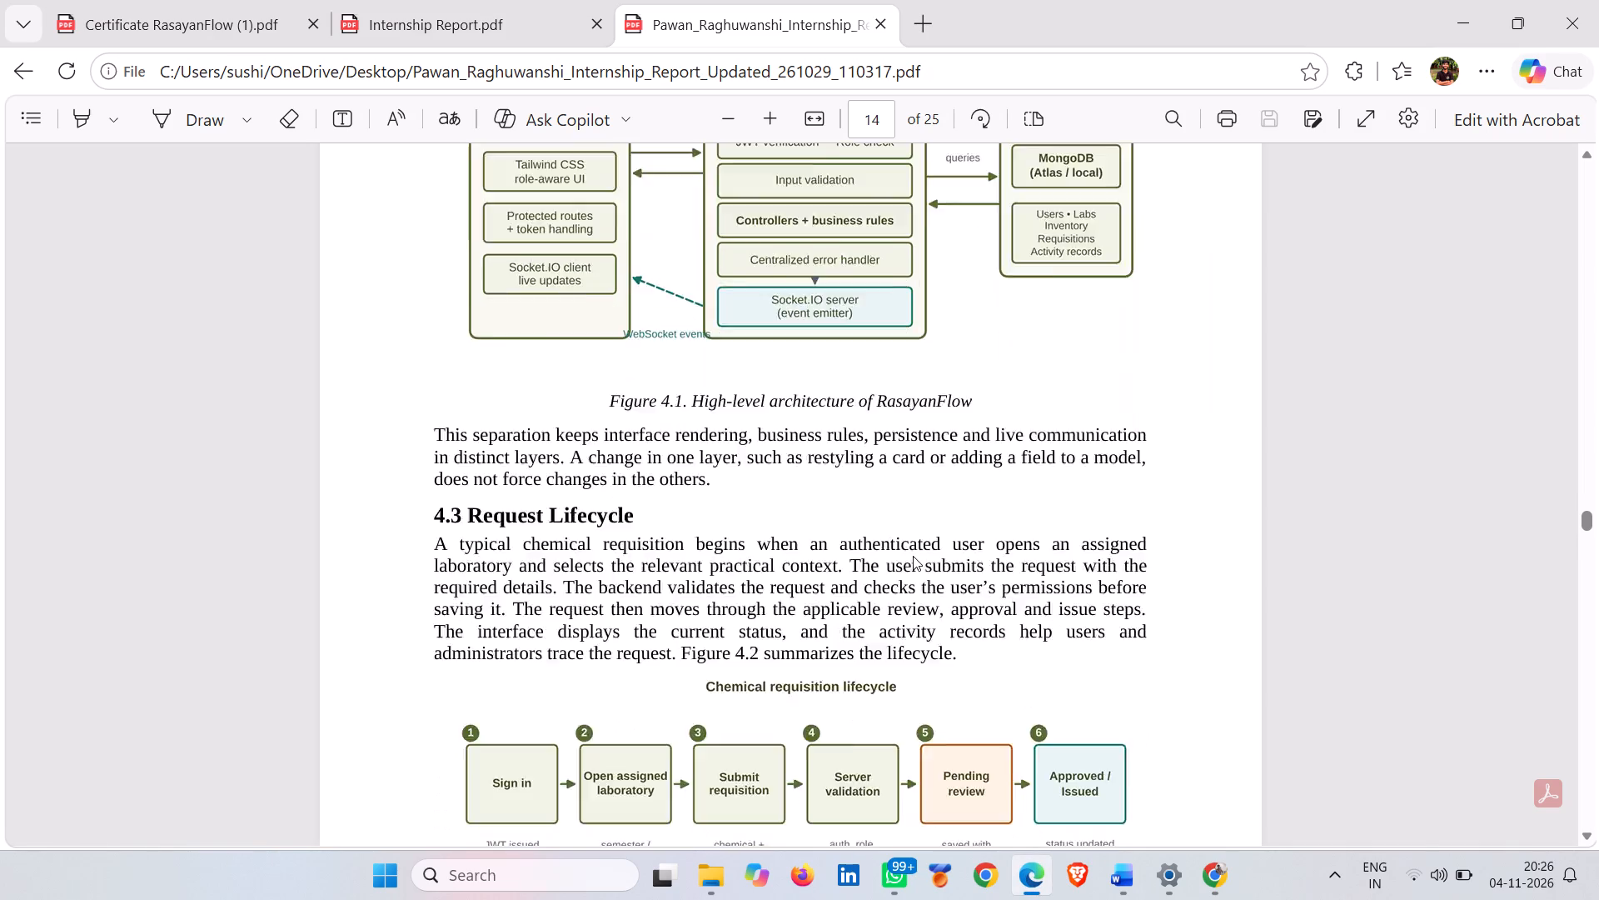
pyautogui.scroll(-7, 913, 556)
pyautogui.scroll(8, 913, 556)
pyautogui.scroll(-3, 913, 596)
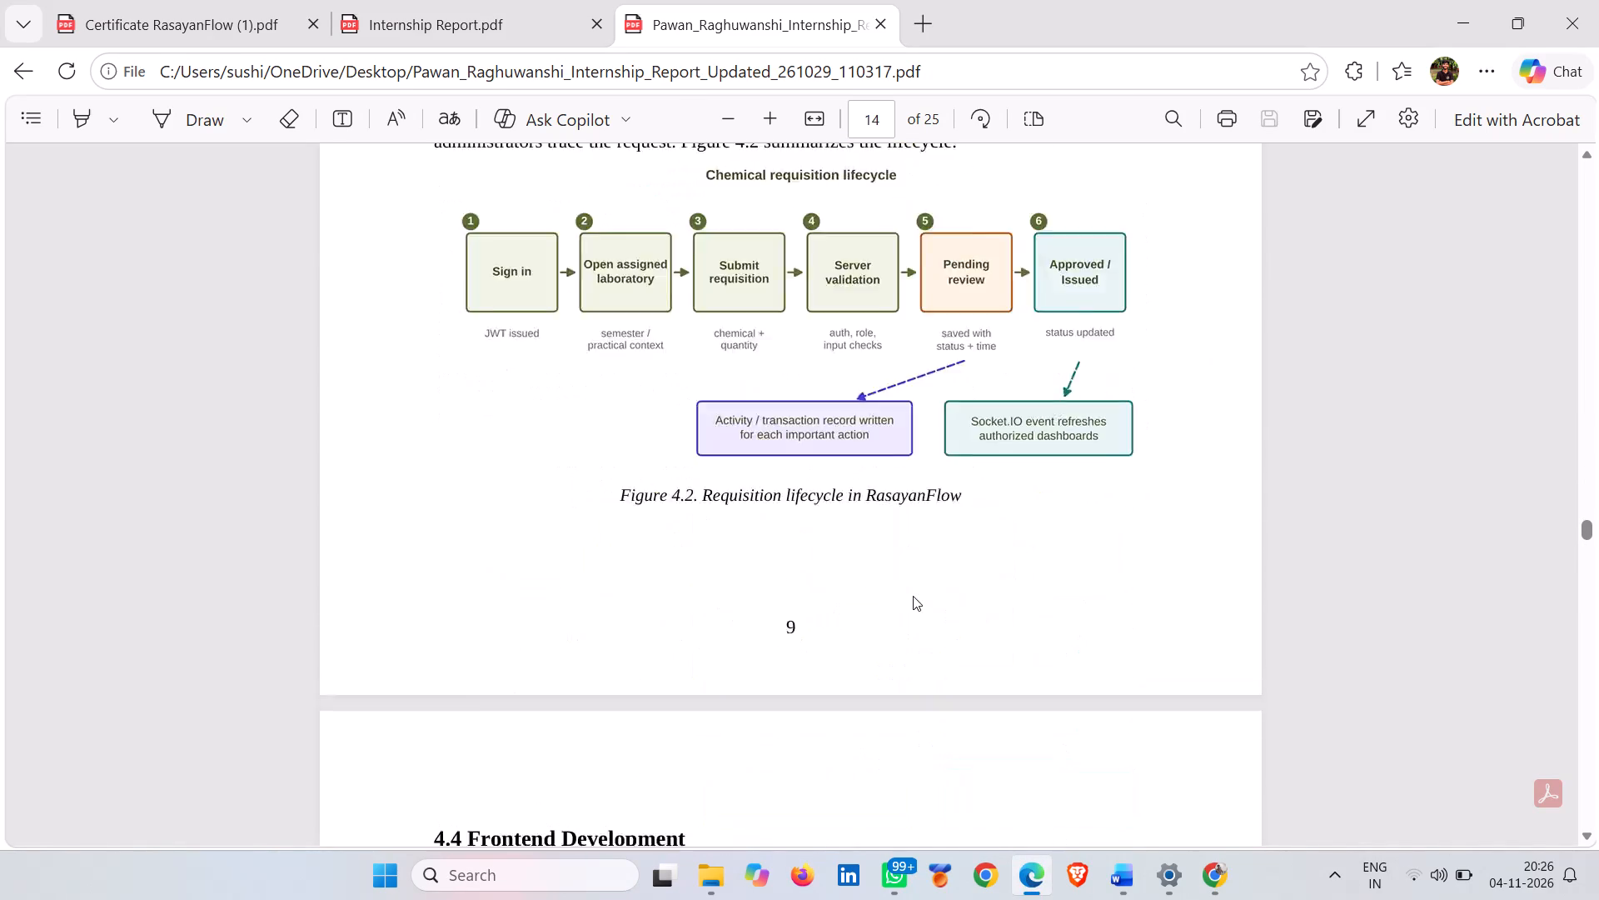
pyautogui.scroll(-14, 913, 596)
pyautogui.scroll(3, 914, 531)
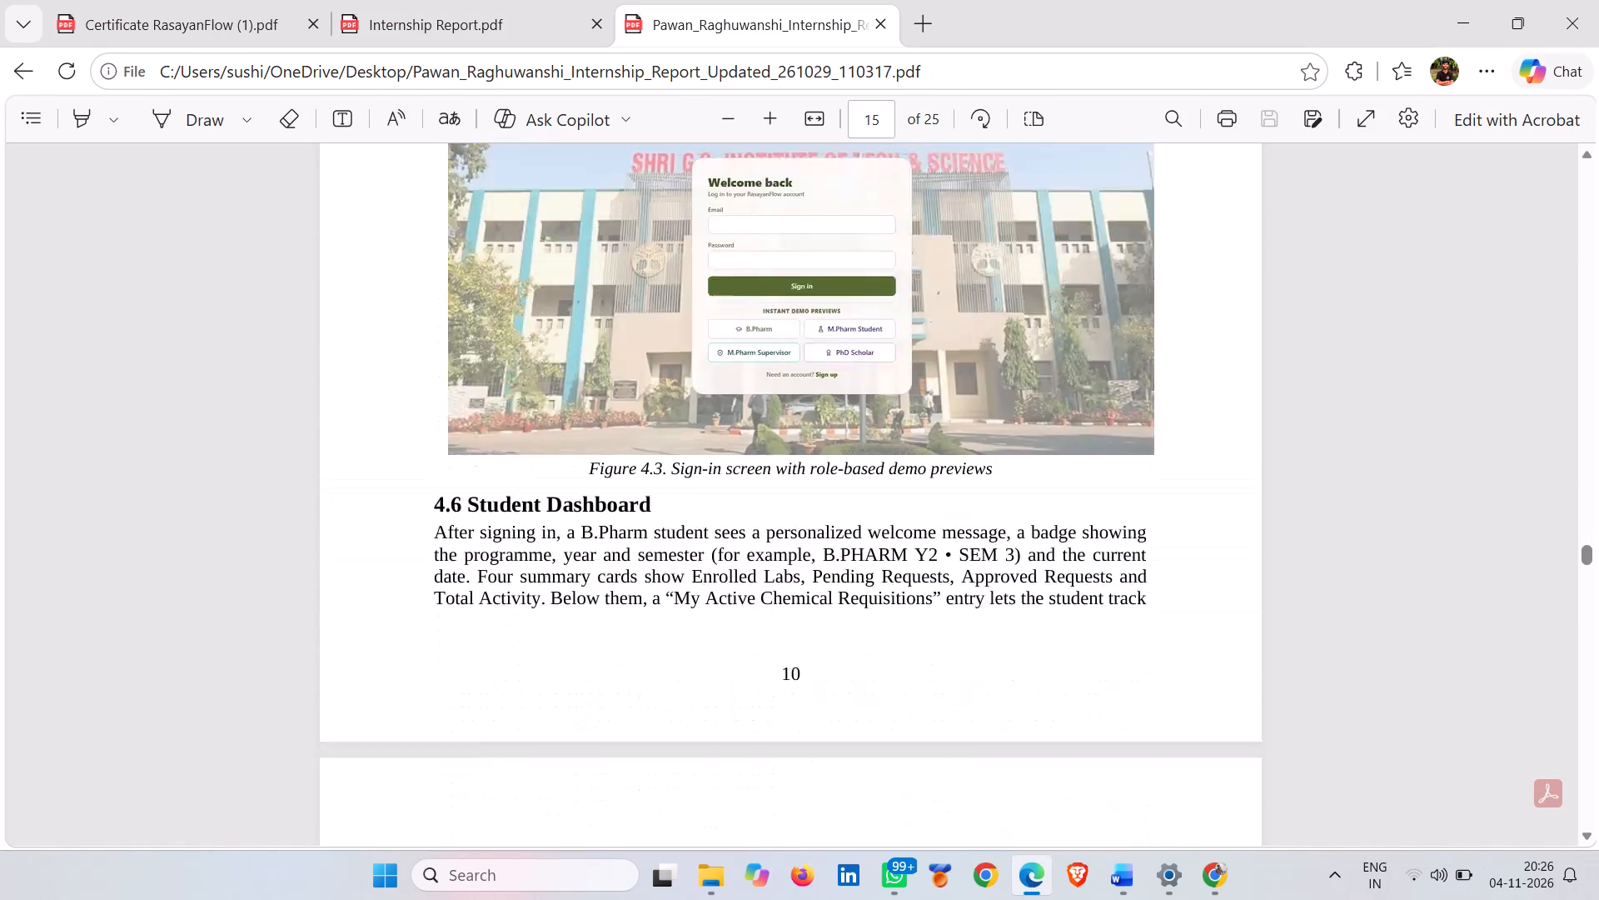
pyautogui.scroll(3, 914, 531)
pyautogui.scroll(-3, 914, 531)
pyautogui.scroll(2, 914, 531)
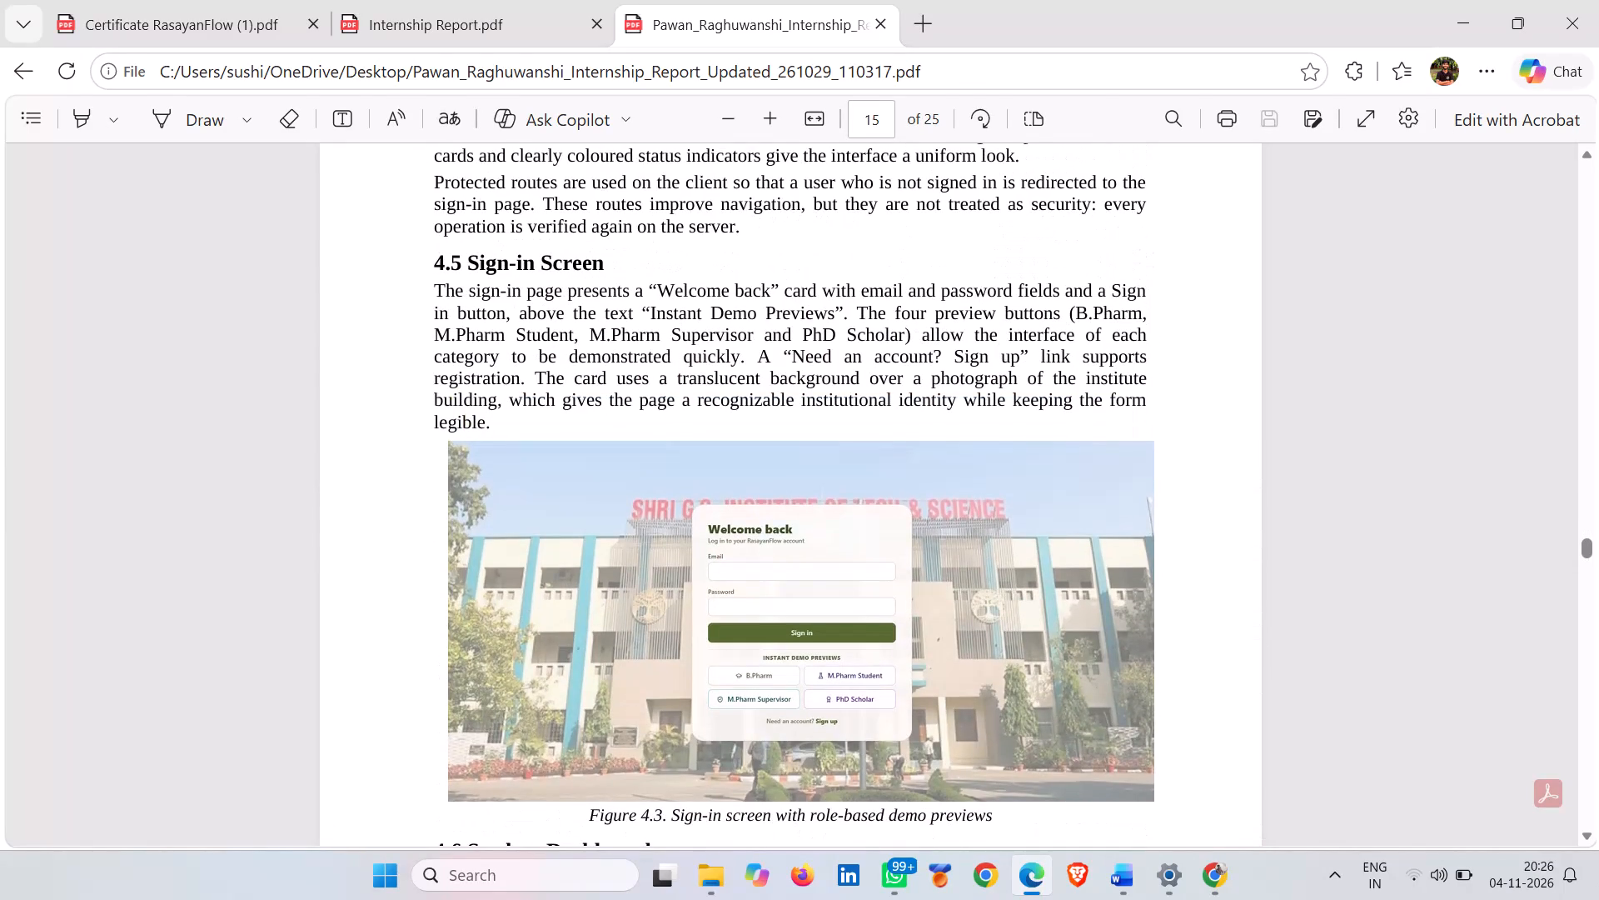
pyautogui.scroll(11, 910, 545)
pyautogui.scroll(-6, 909, 552)
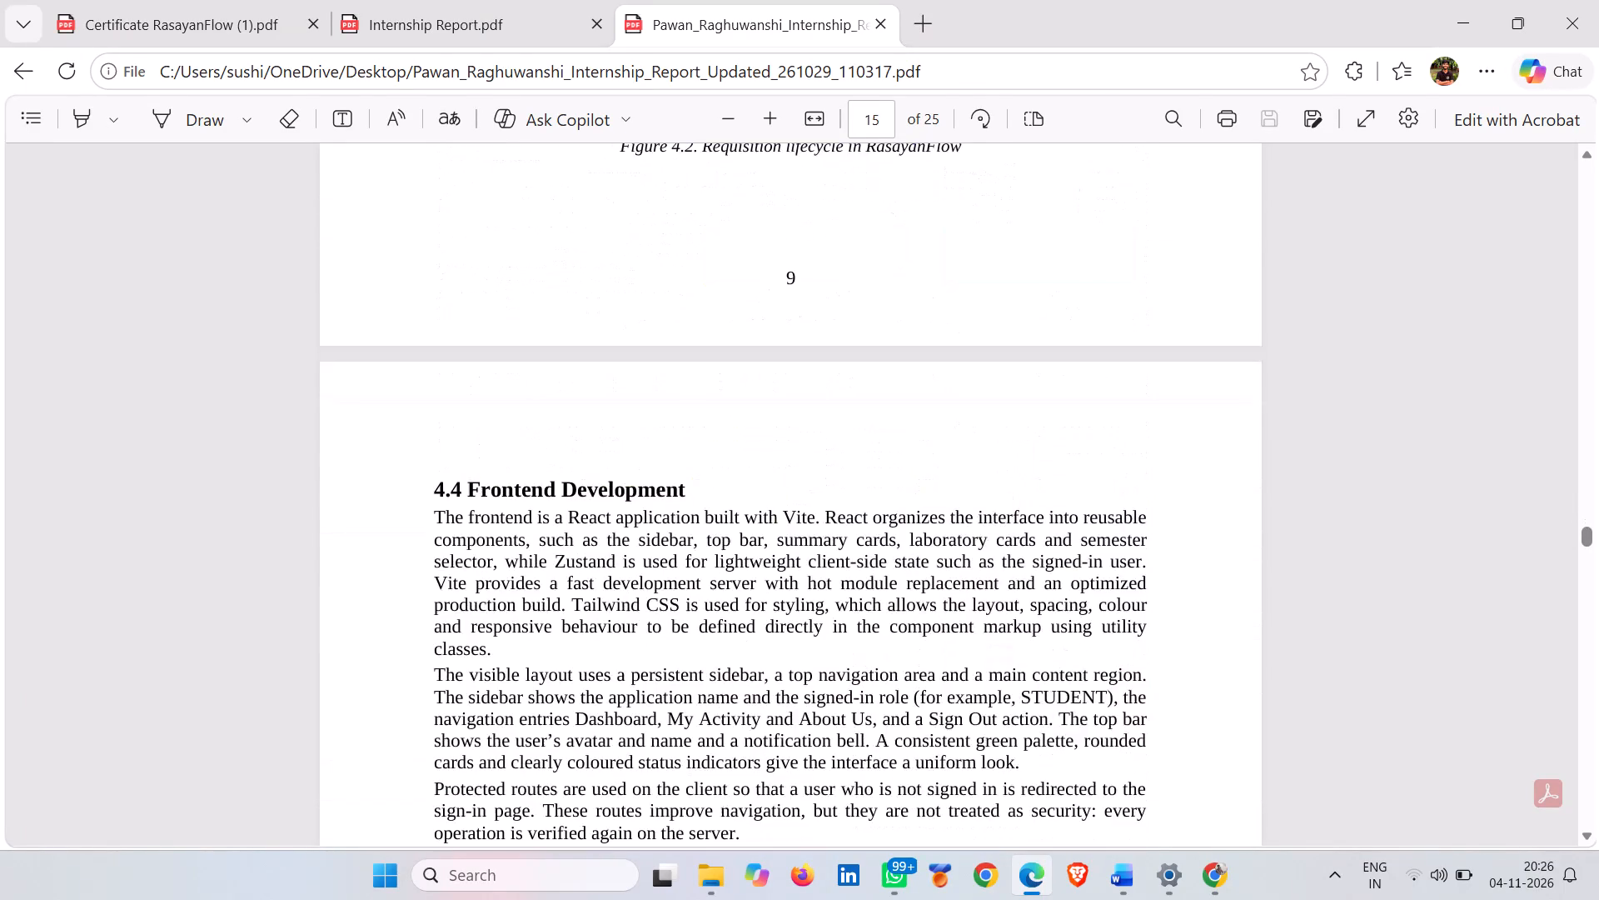
pyautogui.scroll(-9, 909, 552)
pyautogui.scroll(1, 909, 552)
pyautogui.scroll(-6, 909, 552)
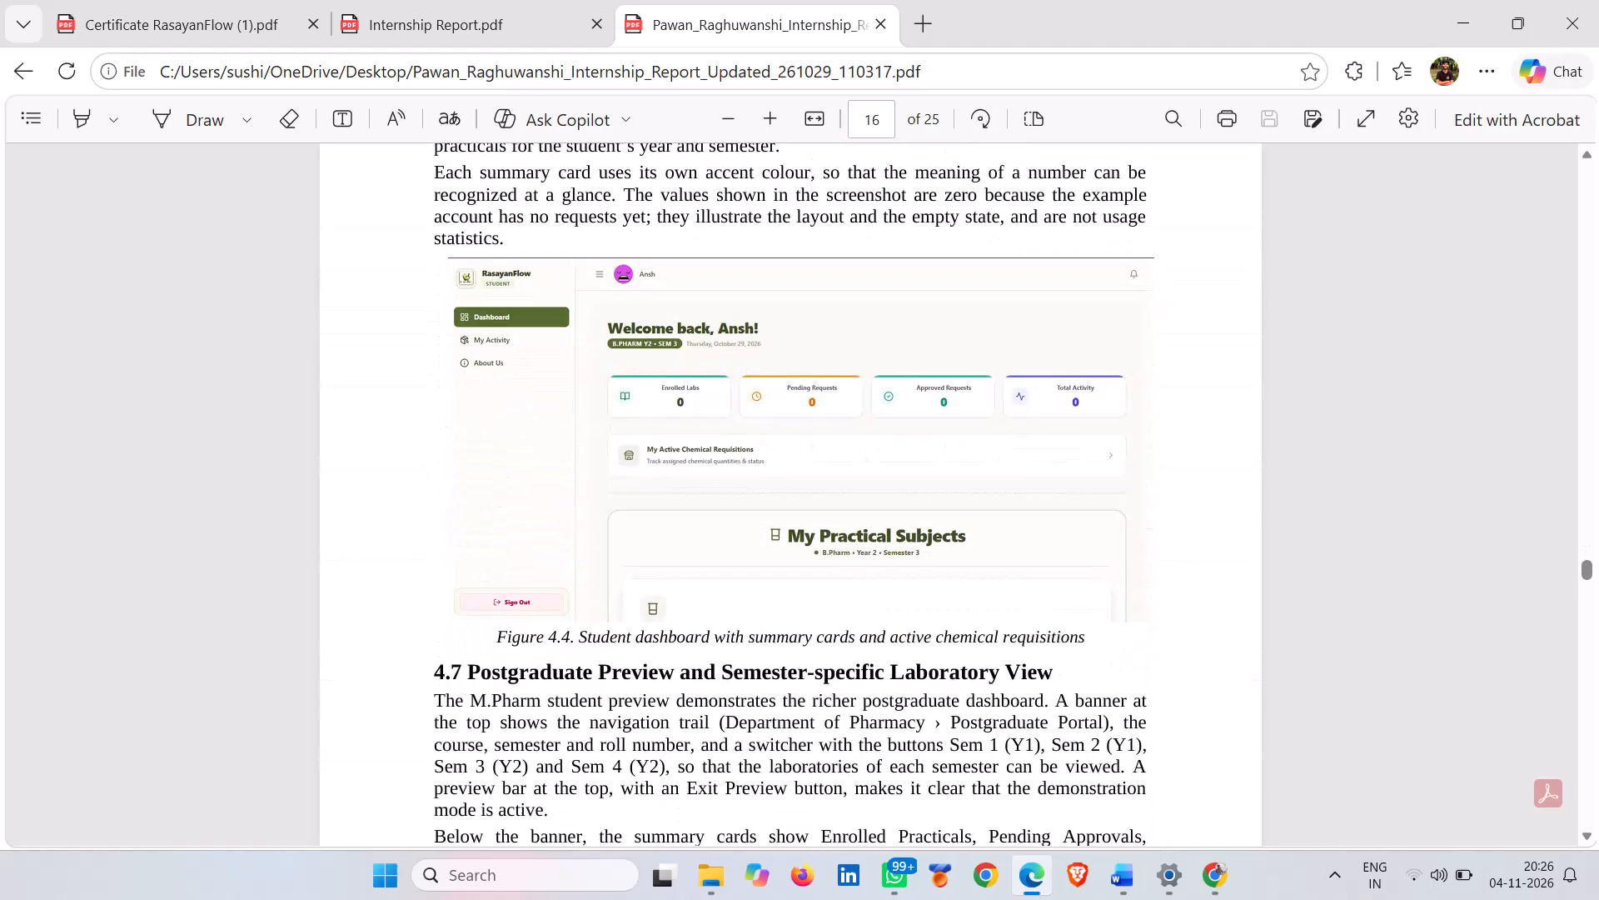
pyautogui.scroll(3, 905, 556)
pyautogui.scroll(-1, 905, 556)
pyautogui.scroll(4, 905, 556)
pyautogui.scroll(-1, 905, 564)
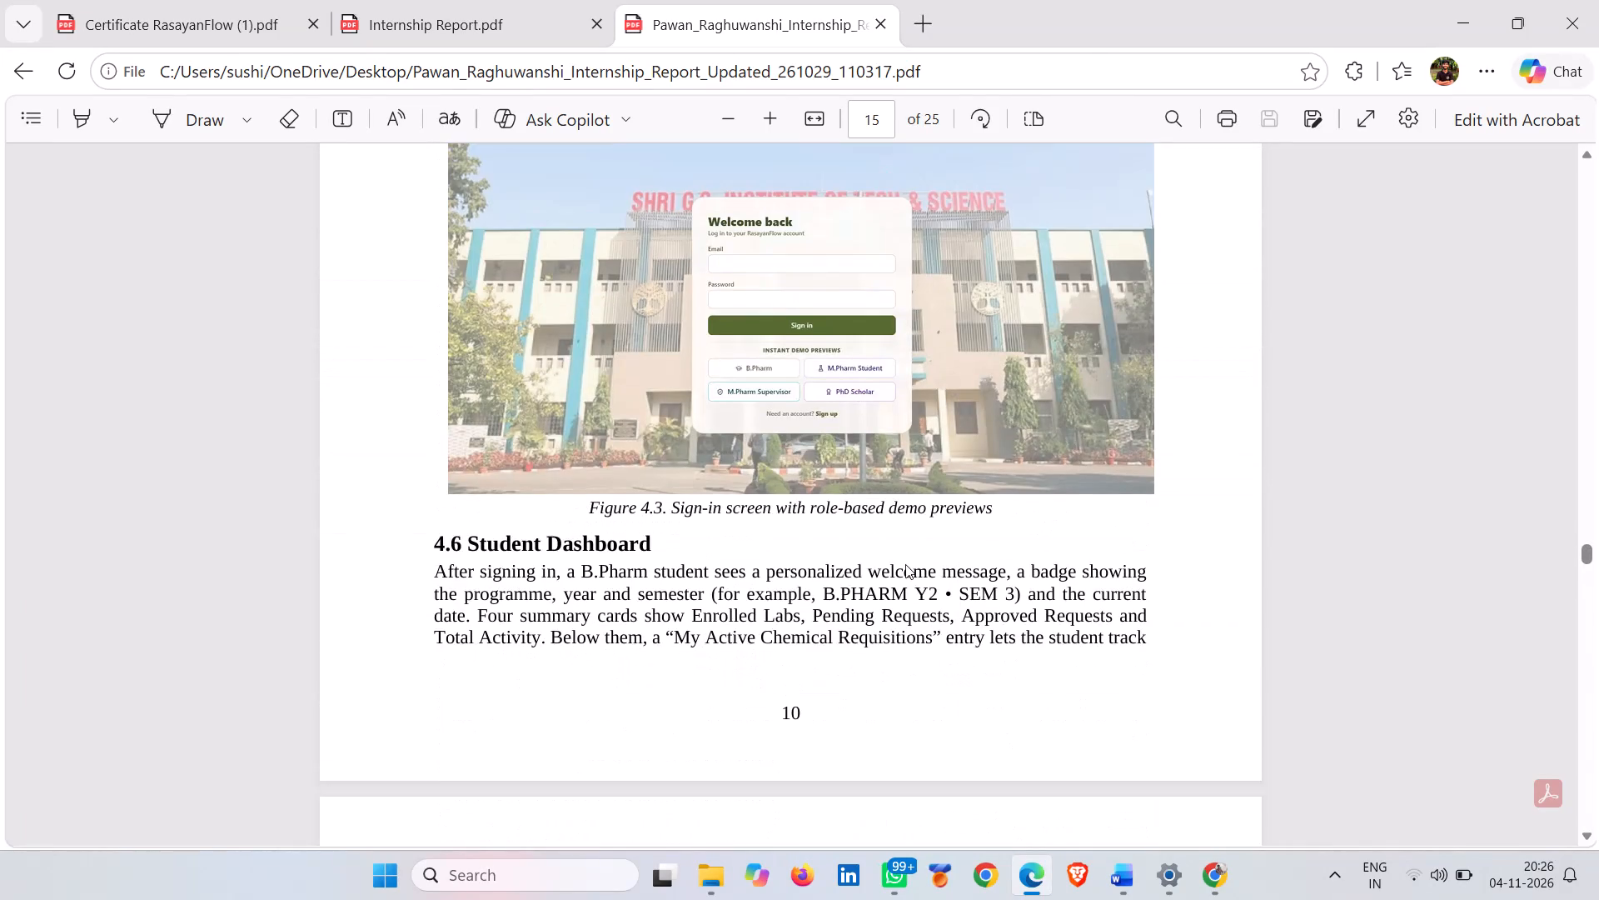
pyautogui.scroll(-1, 905, 564)
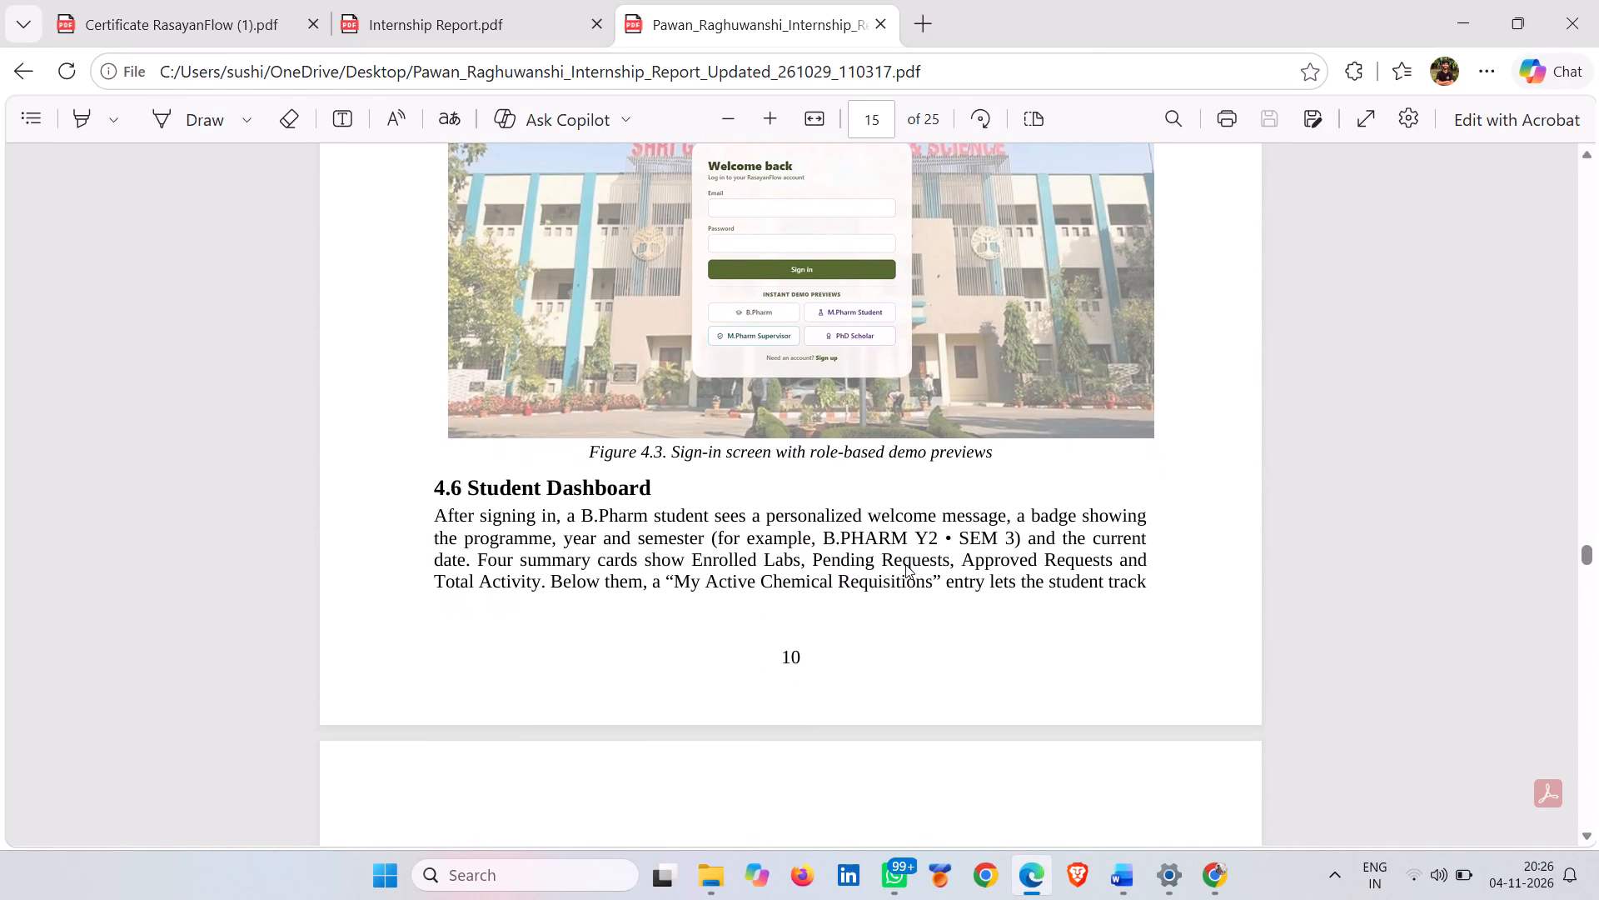